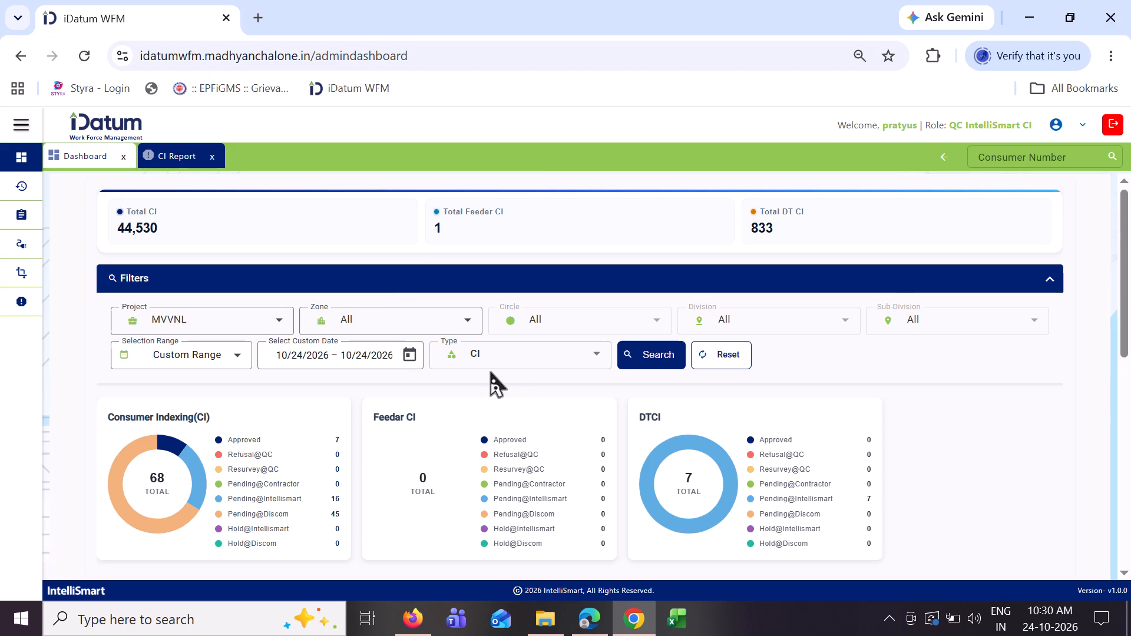
Clear the dashboard's custom date range back to the unset Selection Range and refresh the consumer indexing counts for project MVVNL.
left_click(726, 355)
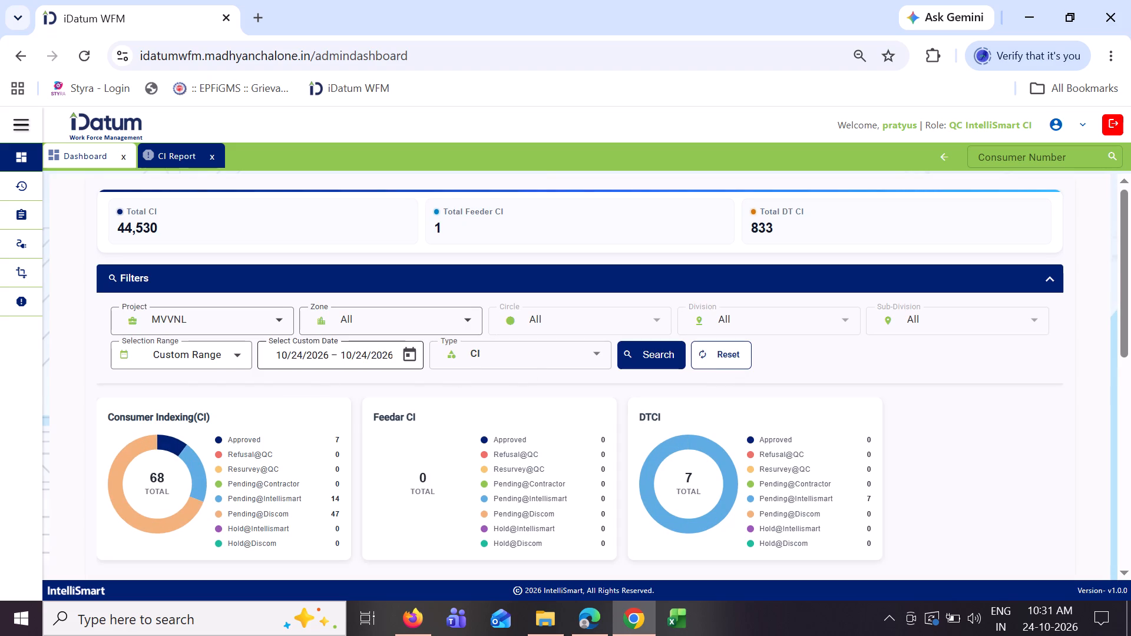
left_click(208, 364)
left_click(206, 376)
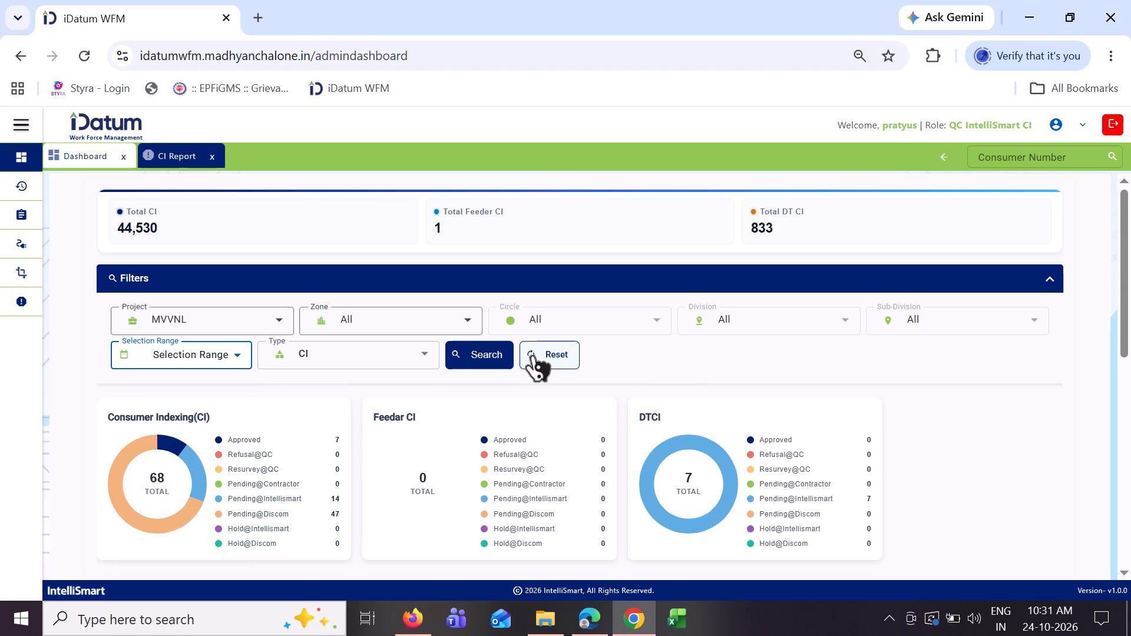
left_click(470, 353)
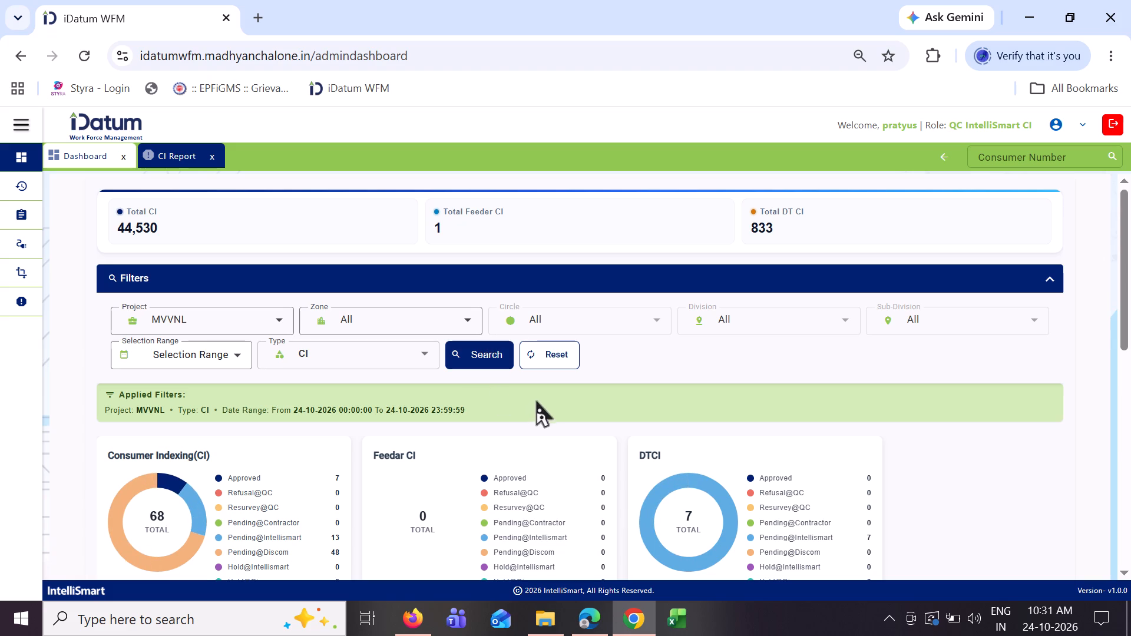
scroll(537, 399, "down", 2)
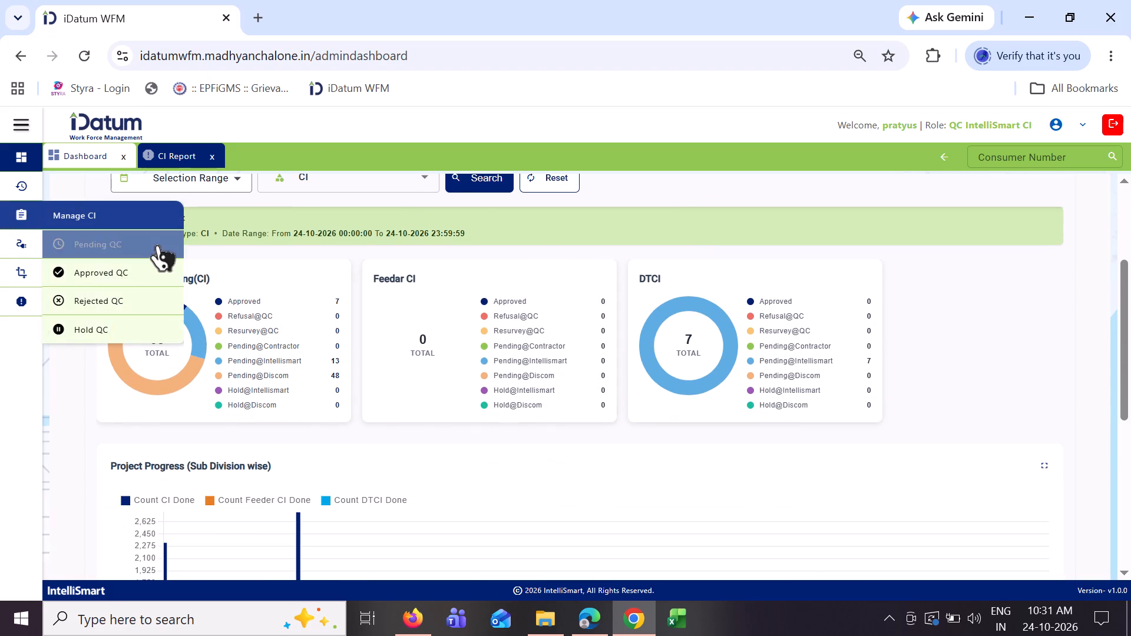
Open the Manage CI pending QC list, close the CI Report page, and look through the pending records.
left_click(157, 245)
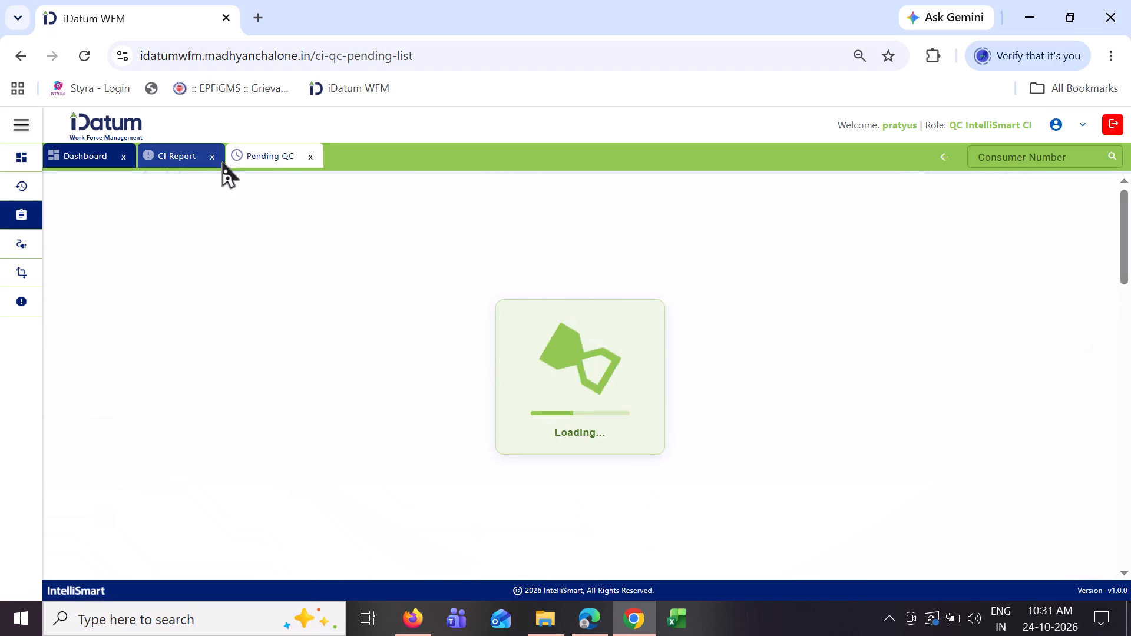
left_click(214, 161)
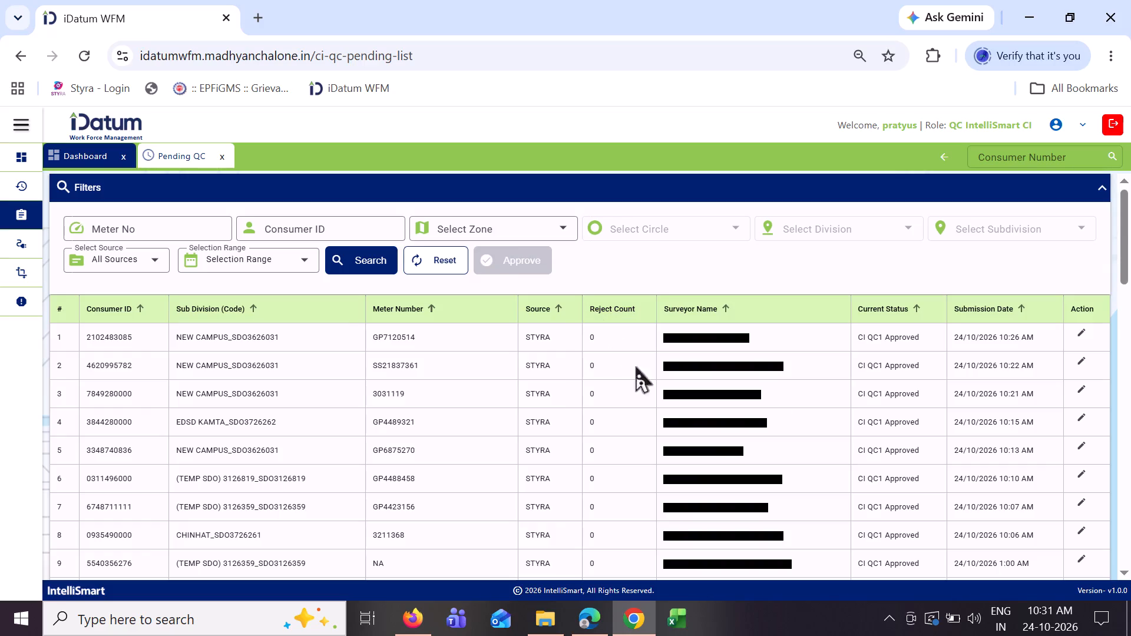
left_click_drag(1122, 265, 1129, 559)
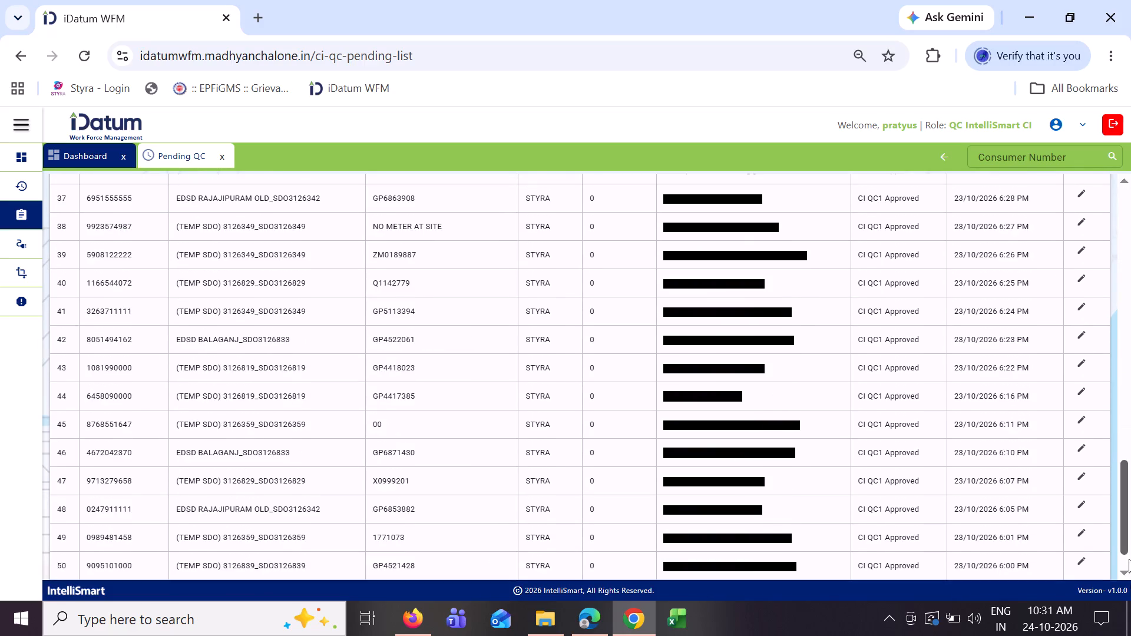
left_click_drag(1129, 559, 1071, 173)
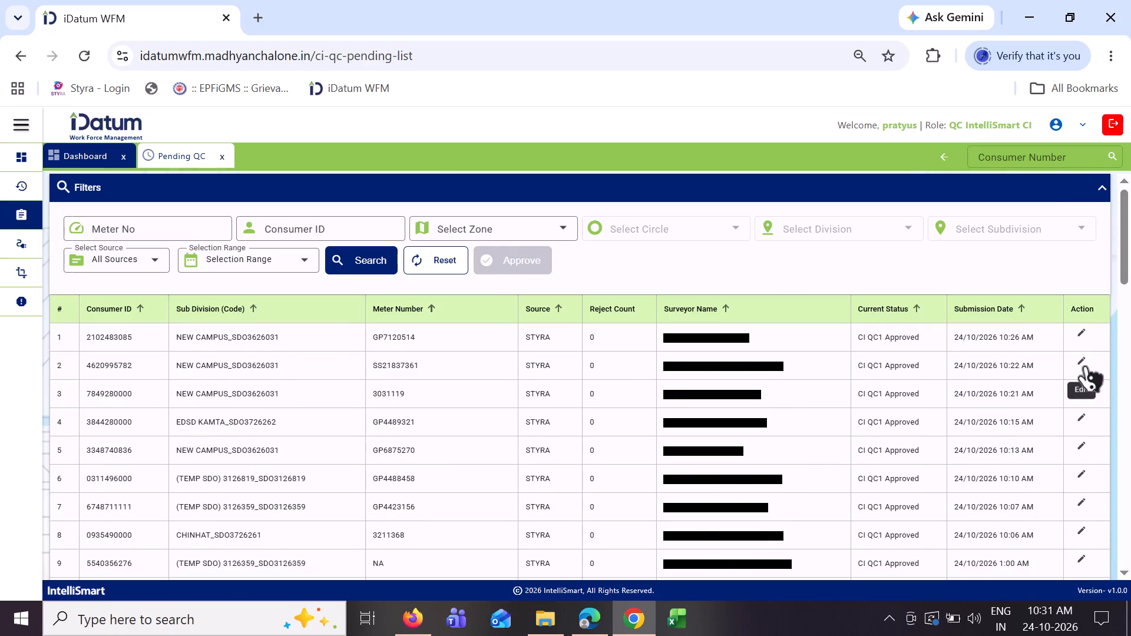
left_click(1084, 366)
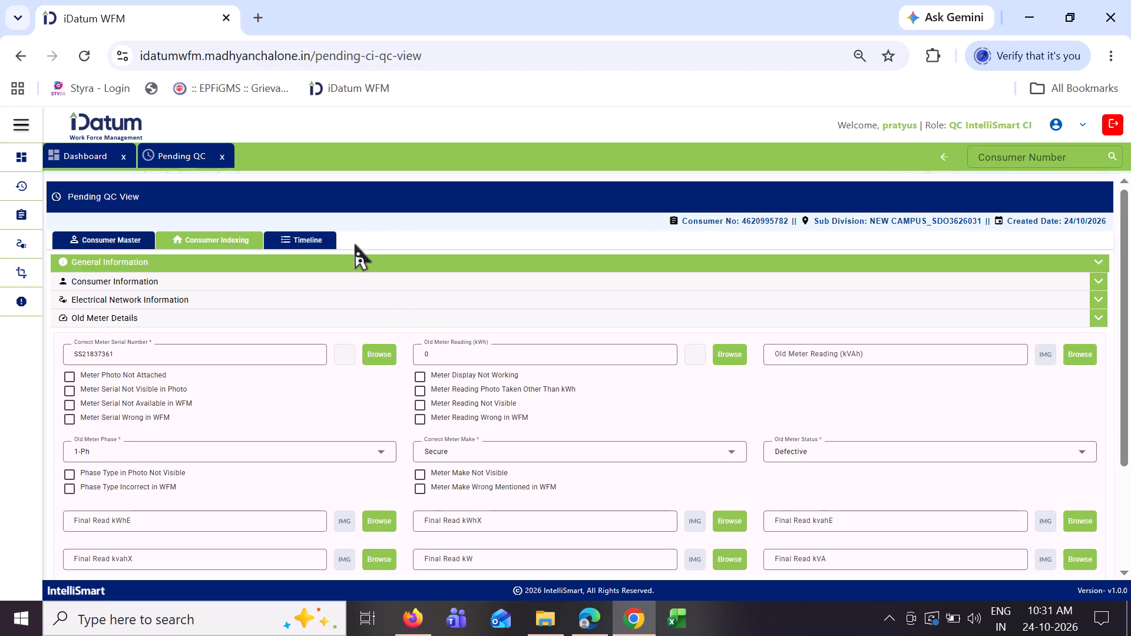
left_click(346, 353)
triple_click(513, 491)
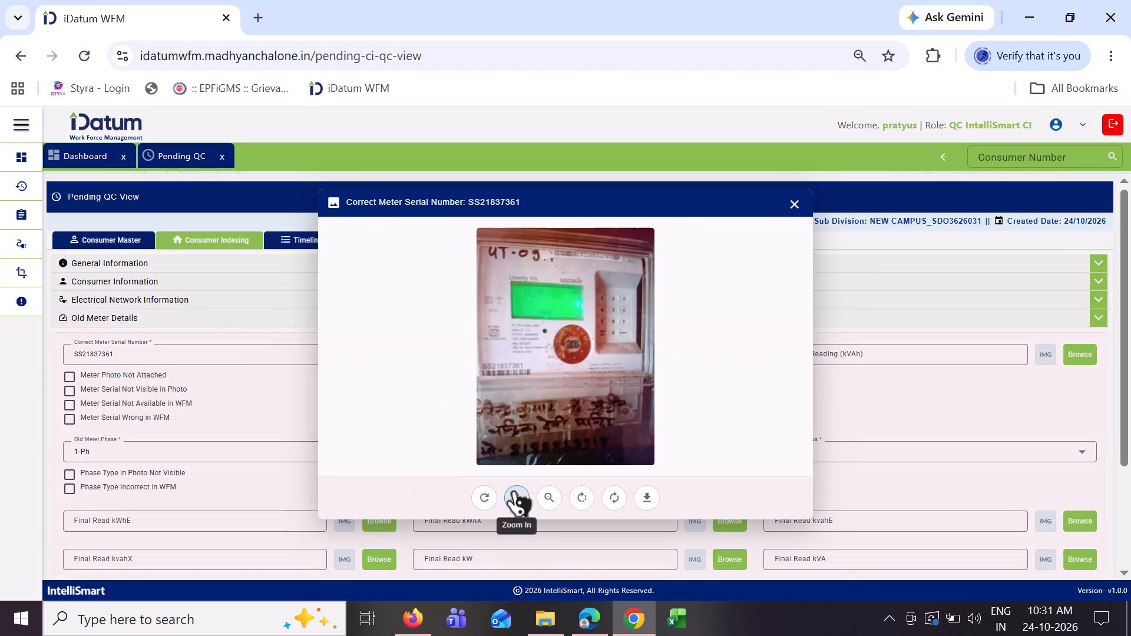
double_click(513, 491)
left_click(792, 205)
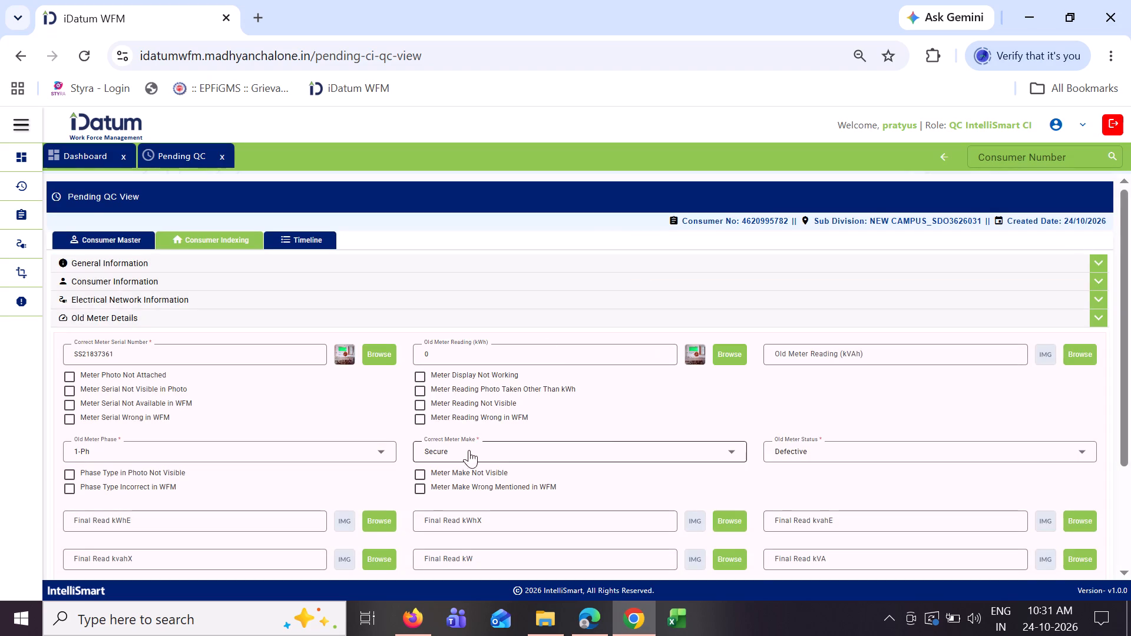
scroll(609, 413, "down", 8)
left_click(577, 476)
key("o")
key("k")
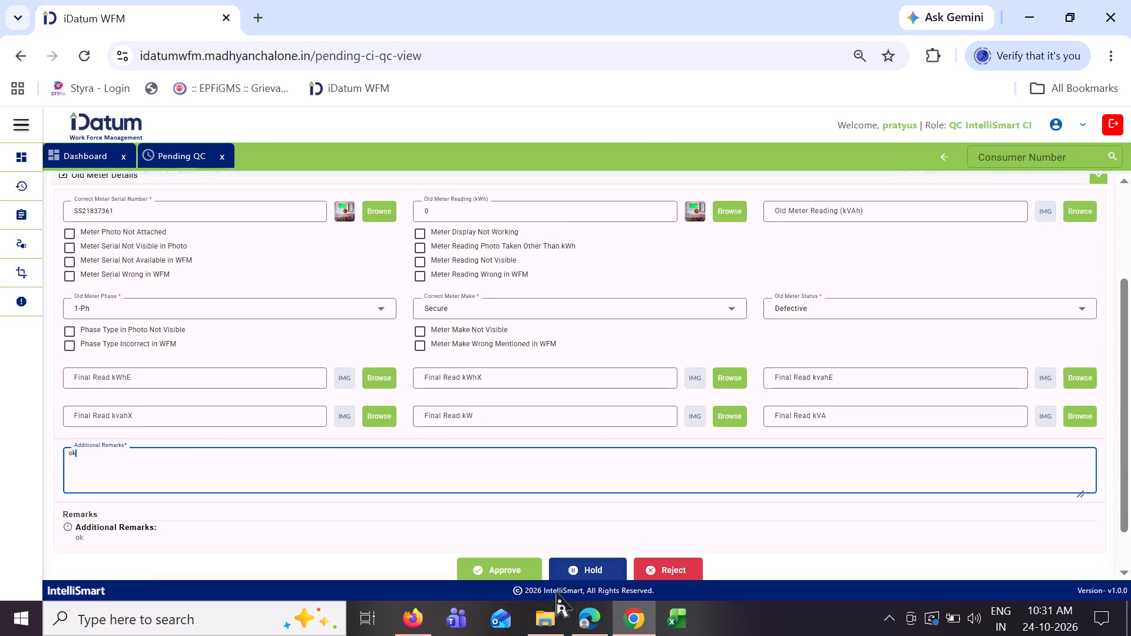
left_click(500, 570)
left_click(552, 372)
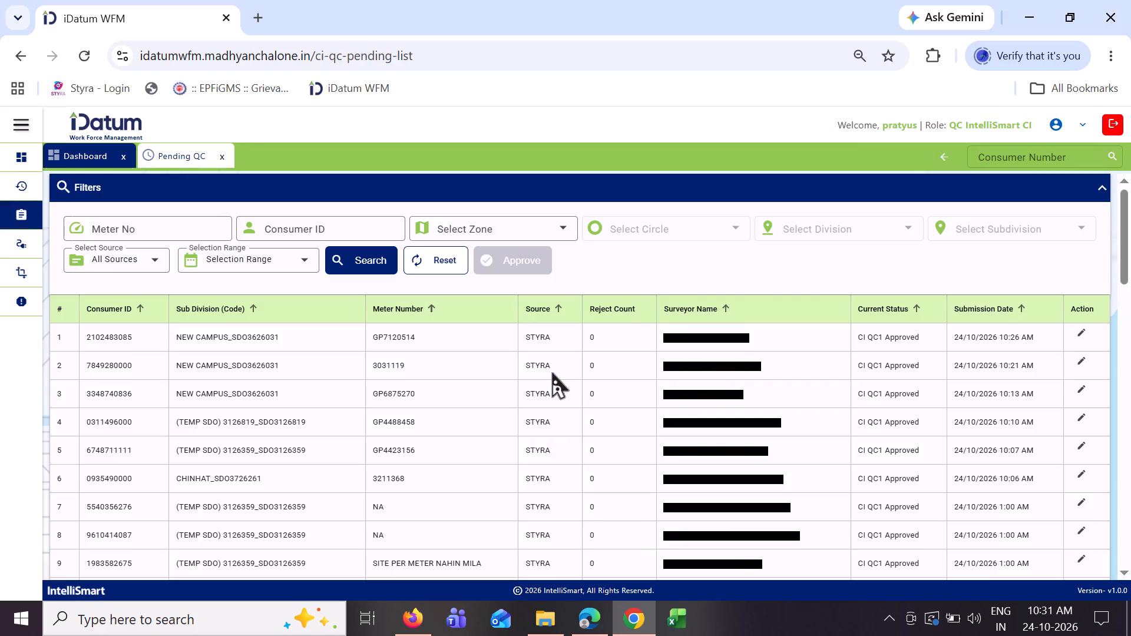
left_click(1086, 331)
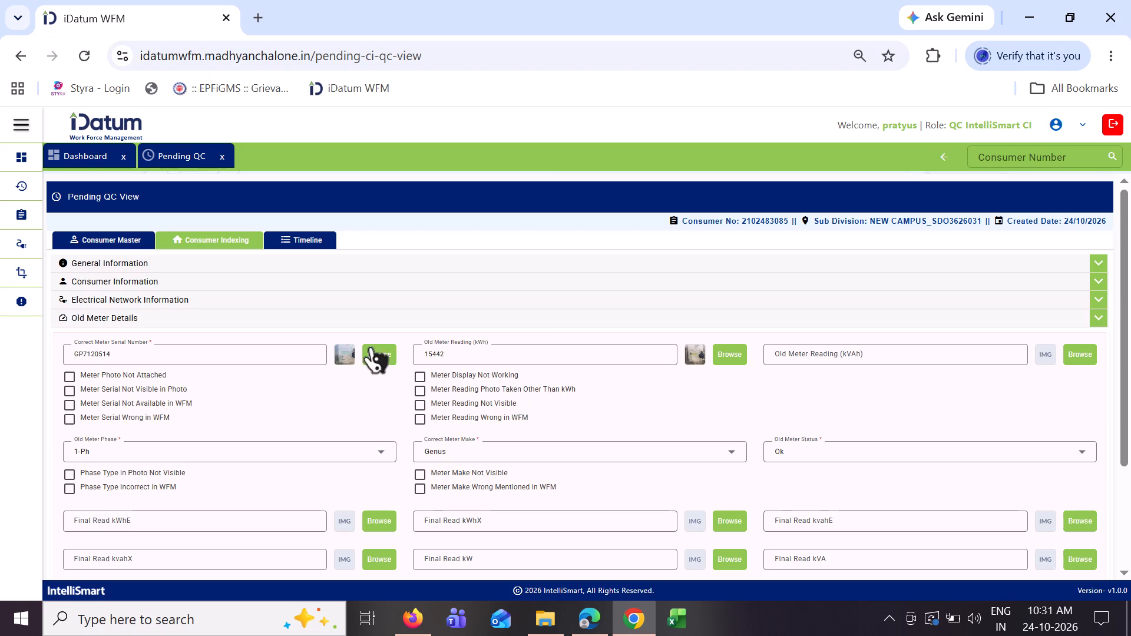
left_click(352, 352)
double_click(535, 495)
triple_click(521, 492)
triple_click(521, 492)
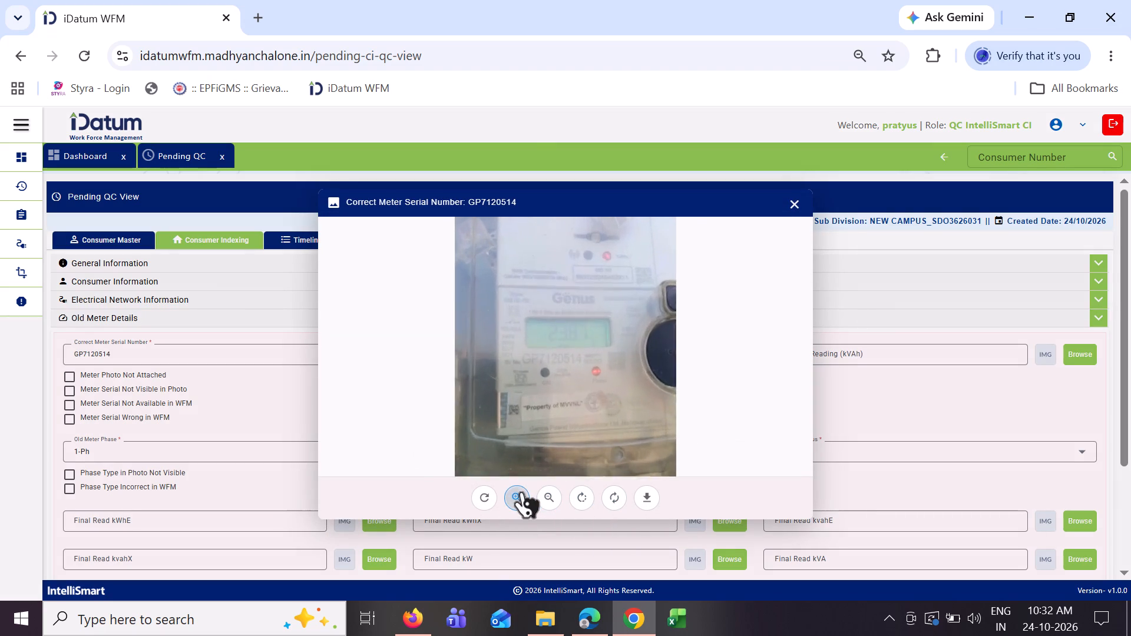
left_click(788, 211)
scroll(725, 400, "down", 6)
left_click(651, 471)
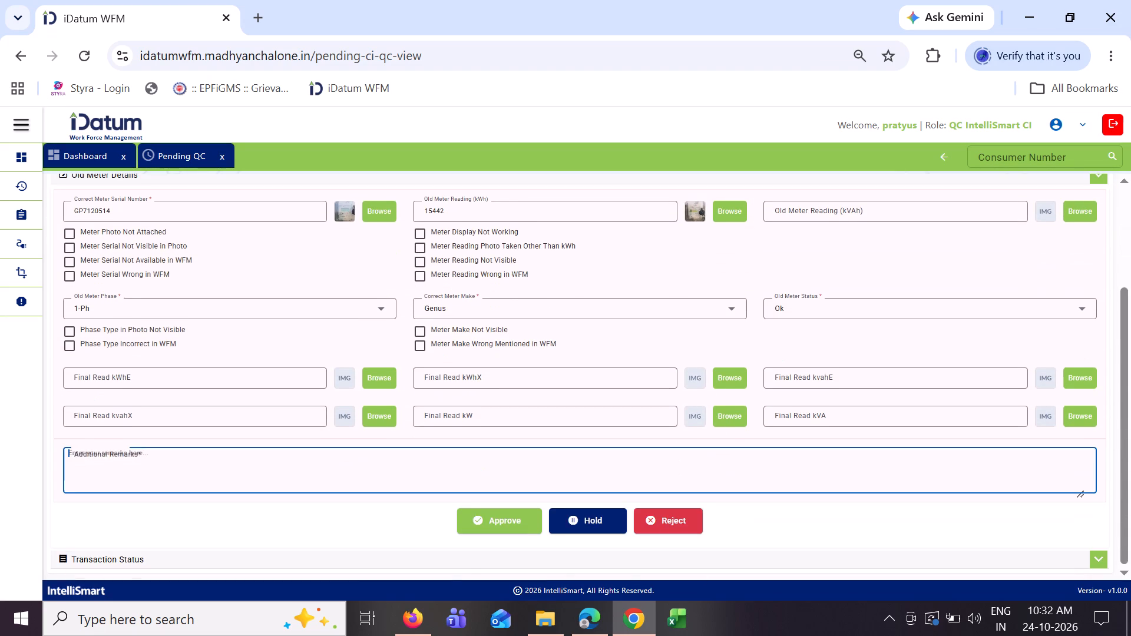
key("o")
key("k")
left_click(508, 554)
left_click(560, 379)
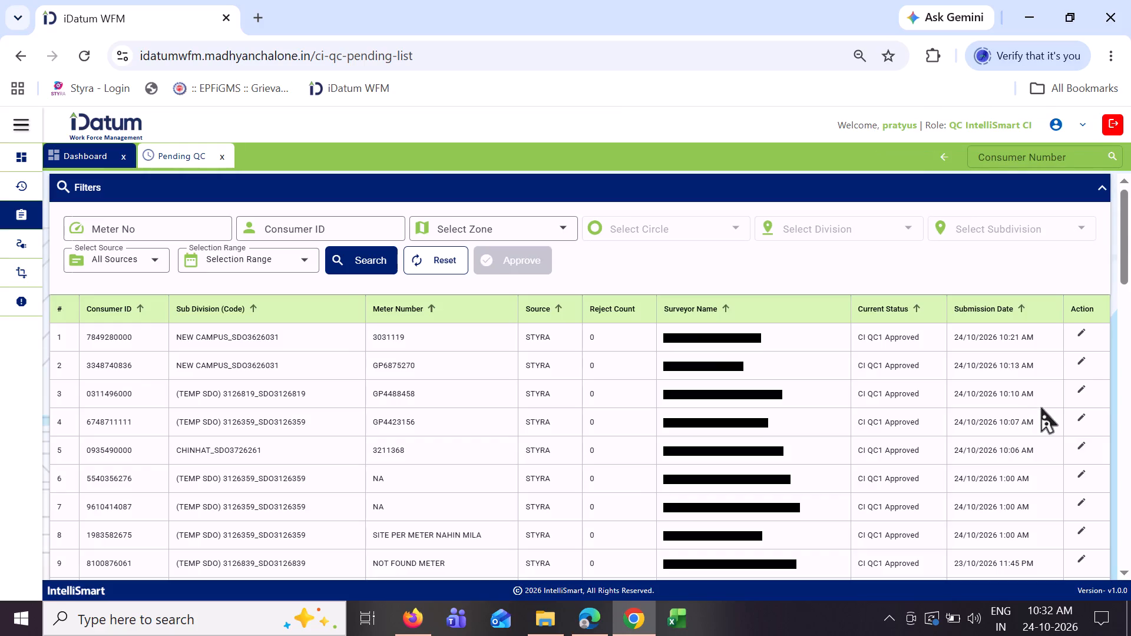
left_click(1076, 339)
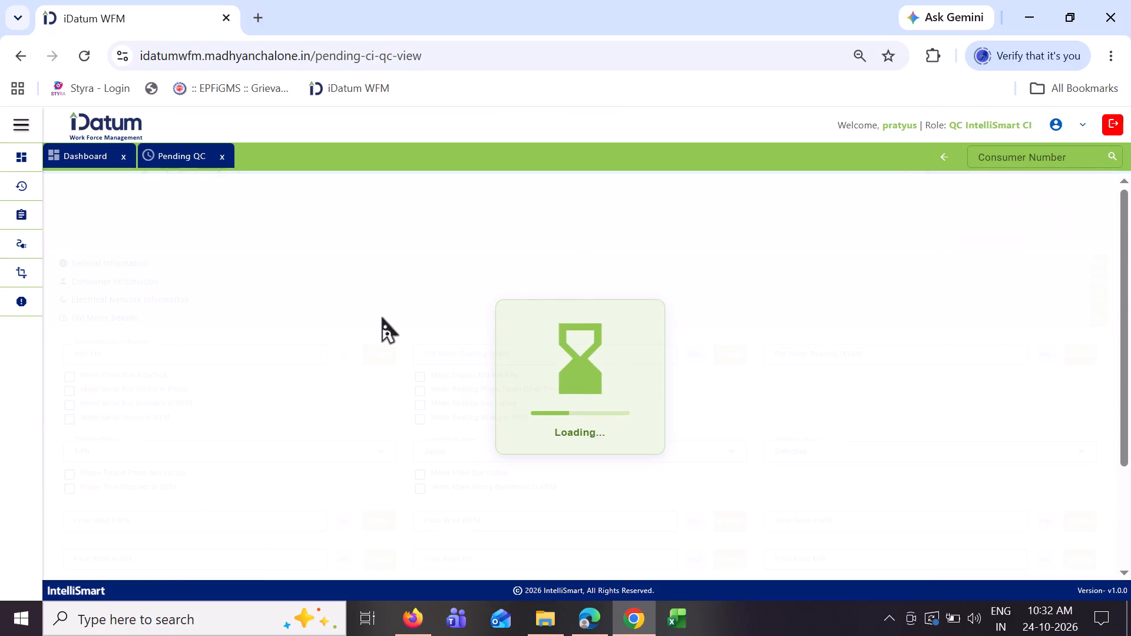
left_click(343, 352)
left_click(518, 492)
triple_click(519, 496)
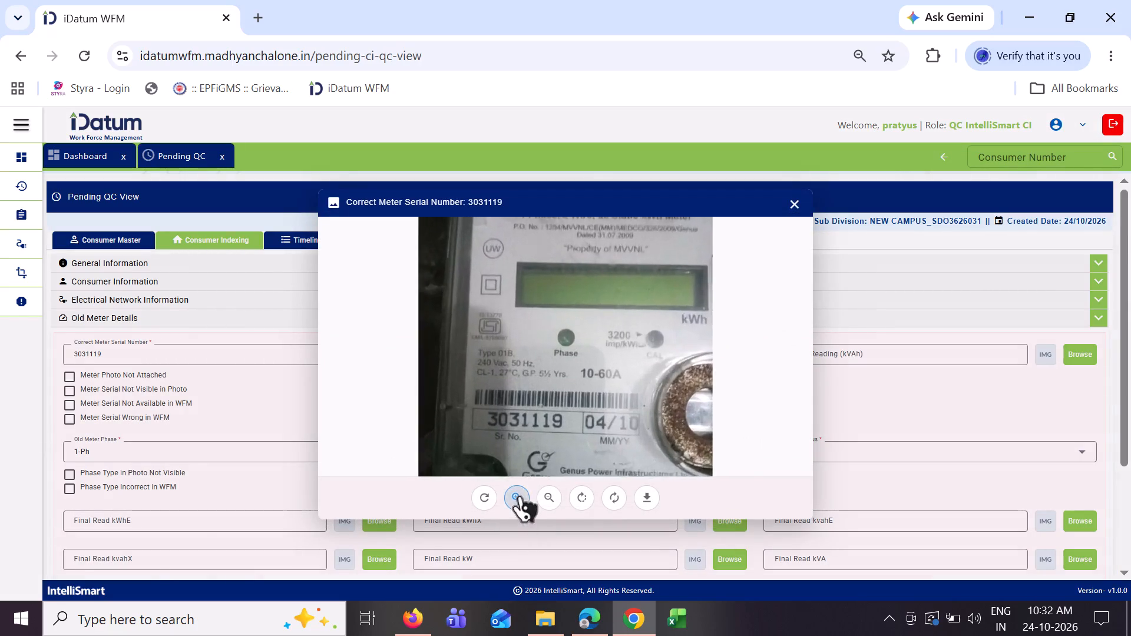
left_click(791, 217)
left_click(785, 209)
scroll(763, 287, "down", 7)
left_click(507, 477)
key("o")
key("k")
left_click(497, 586)
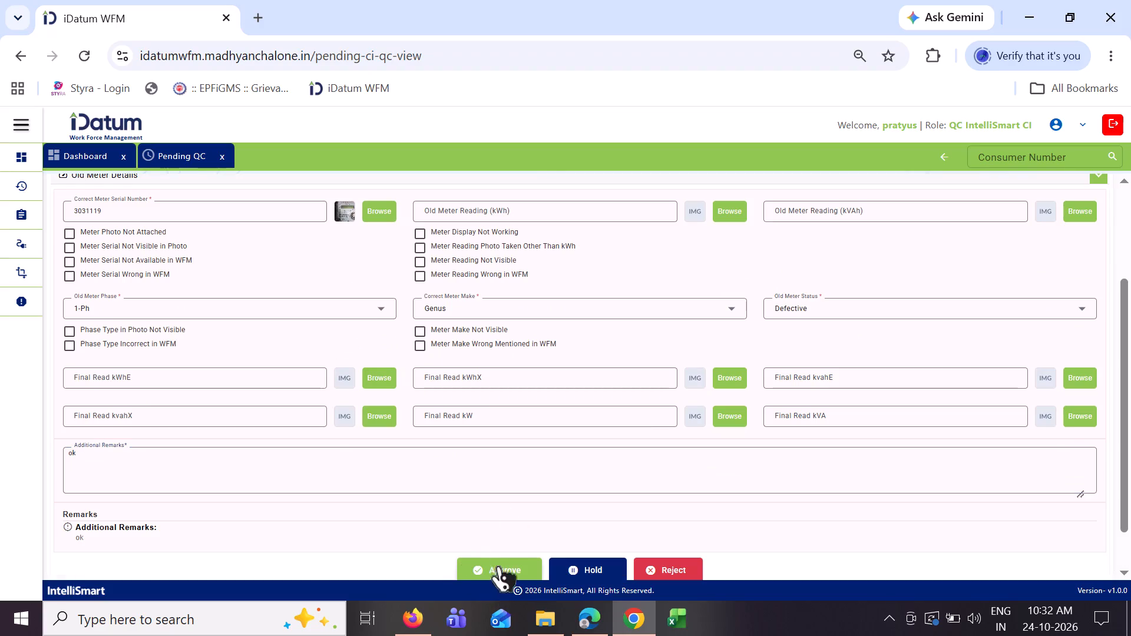
left_click(498, 566)
left_click(556, 380)
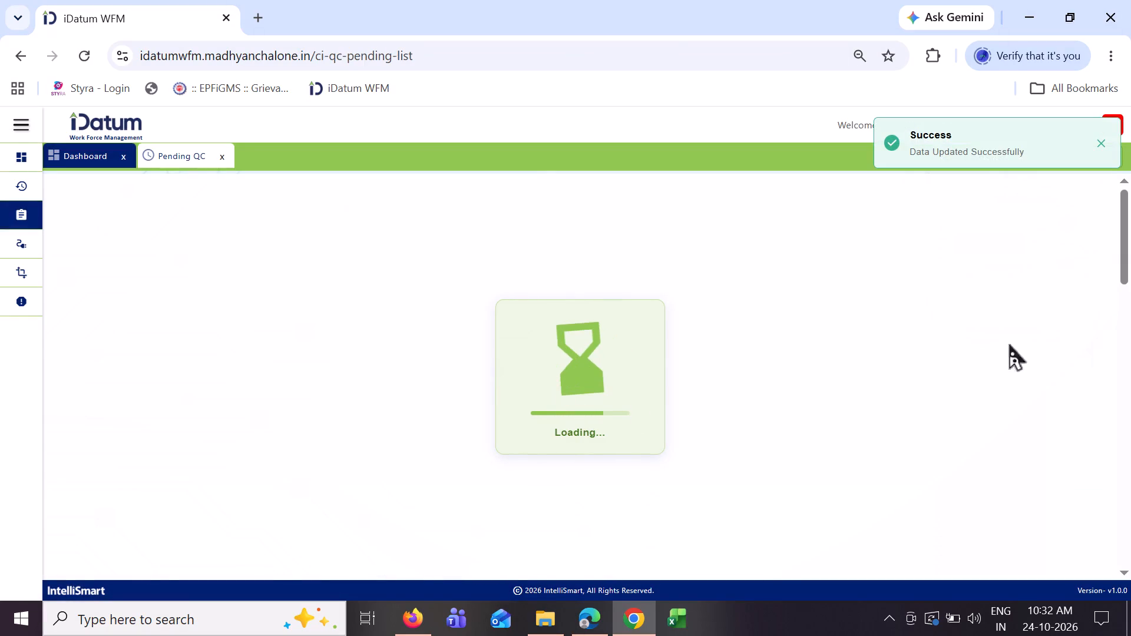
left_click(1067, 365)
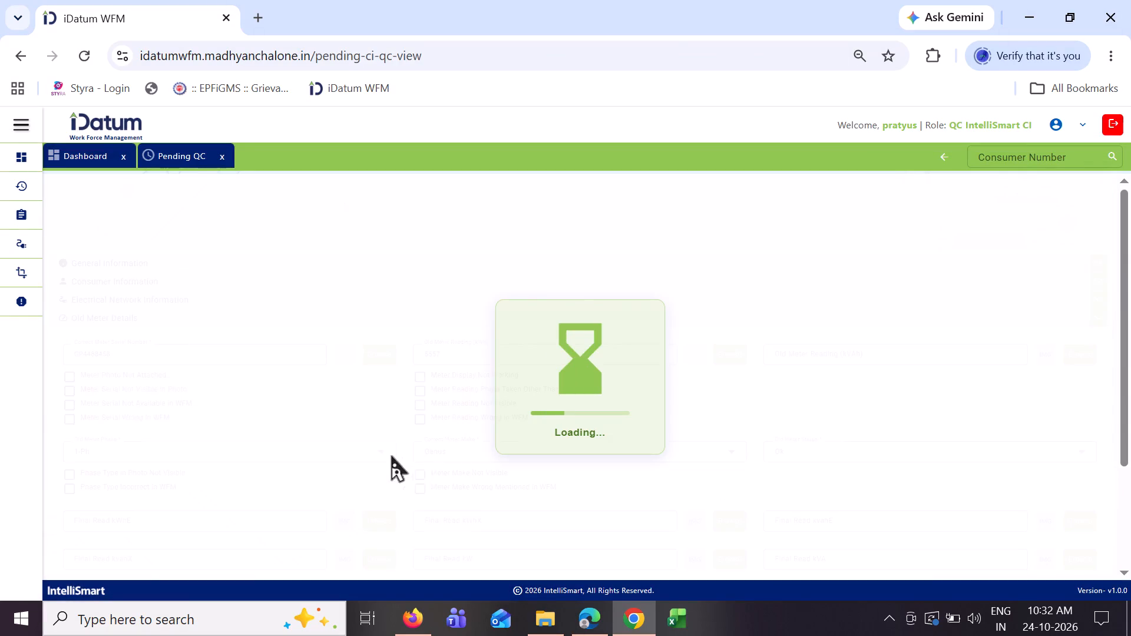
left_click(346, 353)
triple_click(527, 491)
triple_click(527, 491)
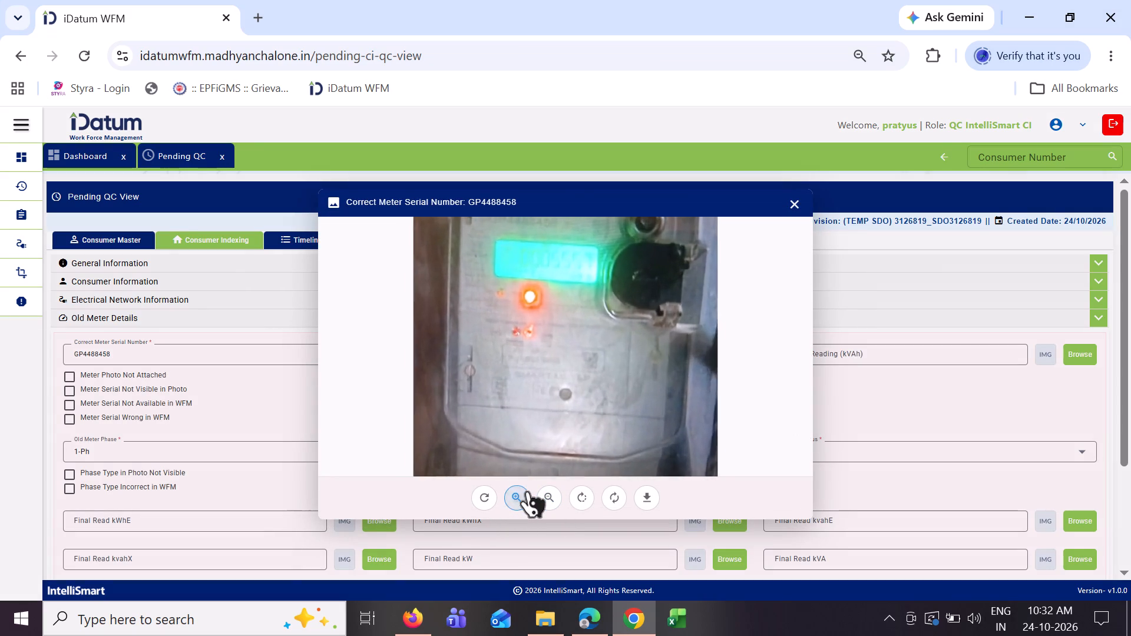
triple_click(527, 491)
left_click_drag(560, 374, 584, 589)
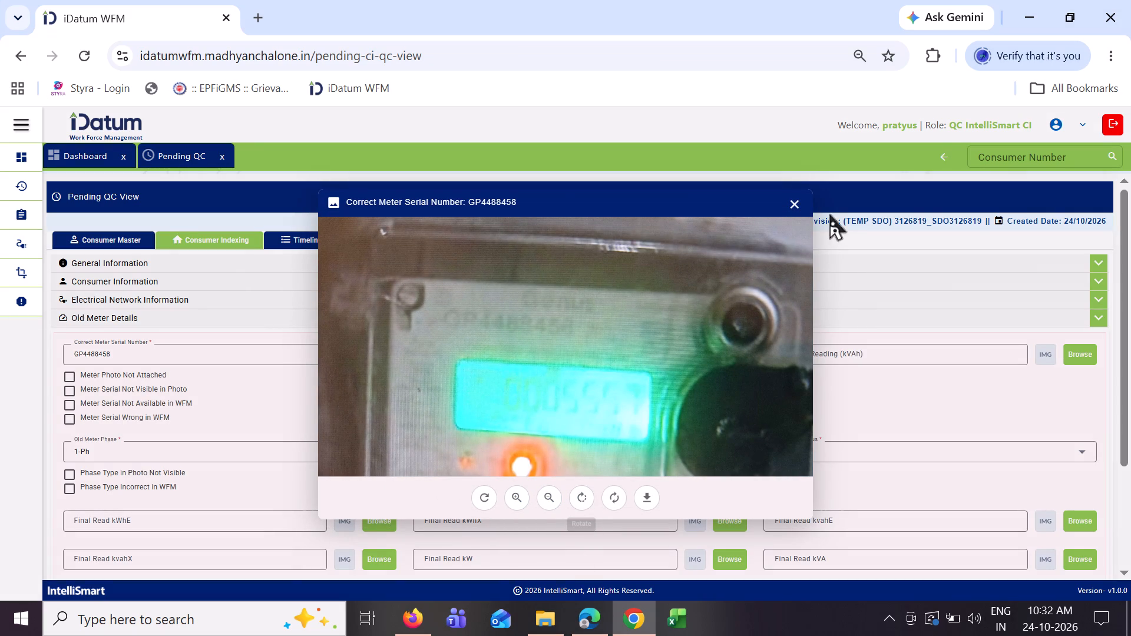
left_click(786, 195)
scroll(751, 323, "down", 6)
left_click(658, 469)
key("o")
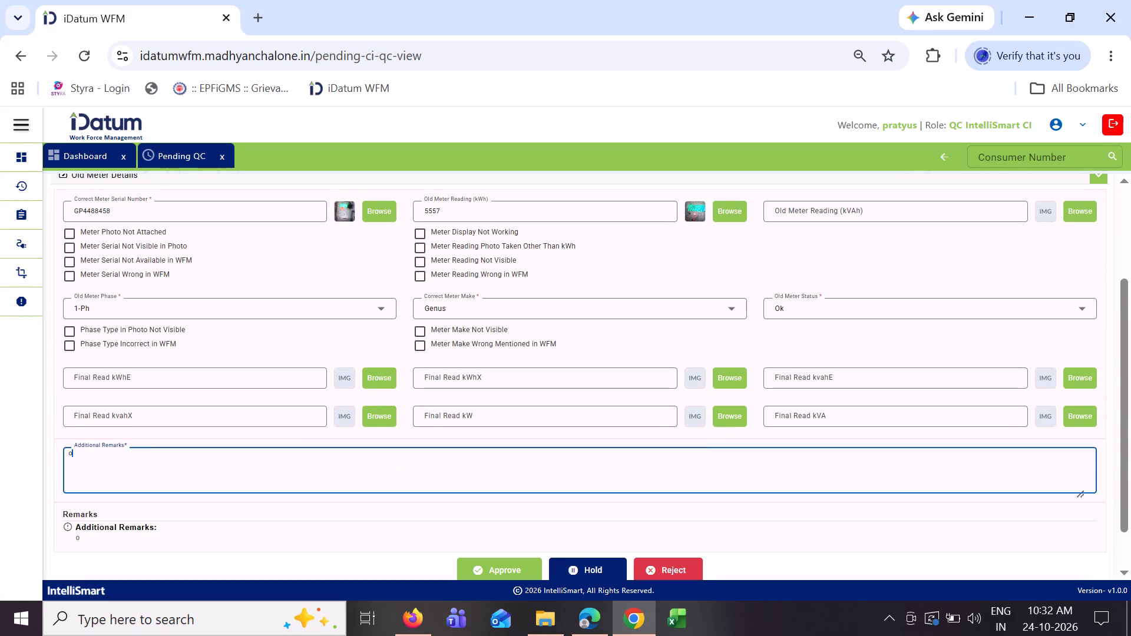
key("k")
left_click(481, 567)
left_click(535, 378)
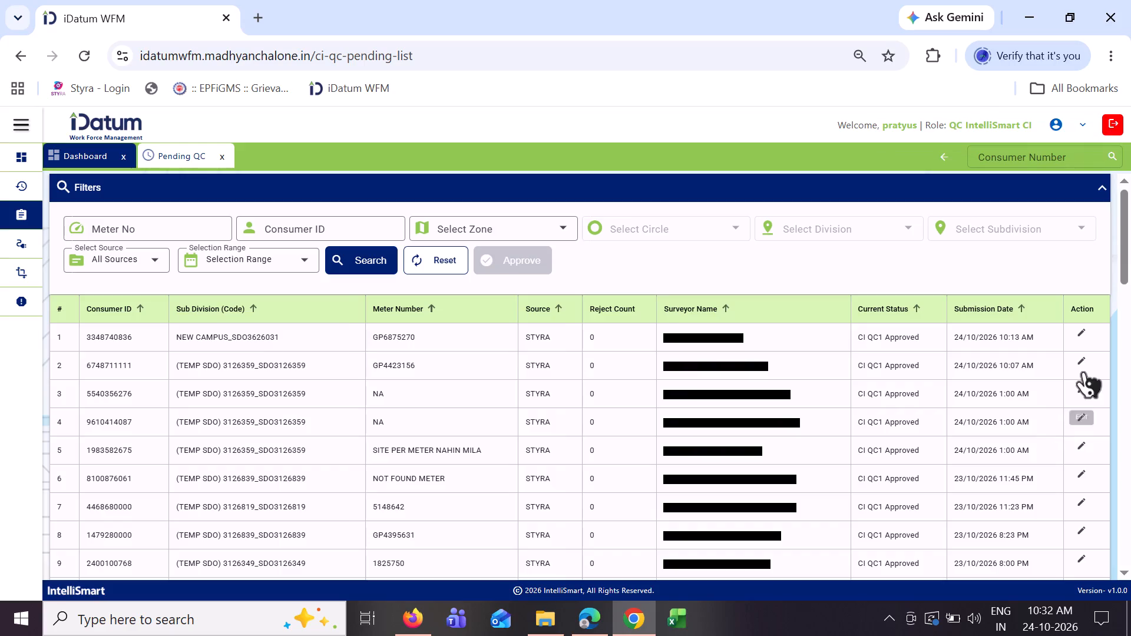
left_click(1079, 358)
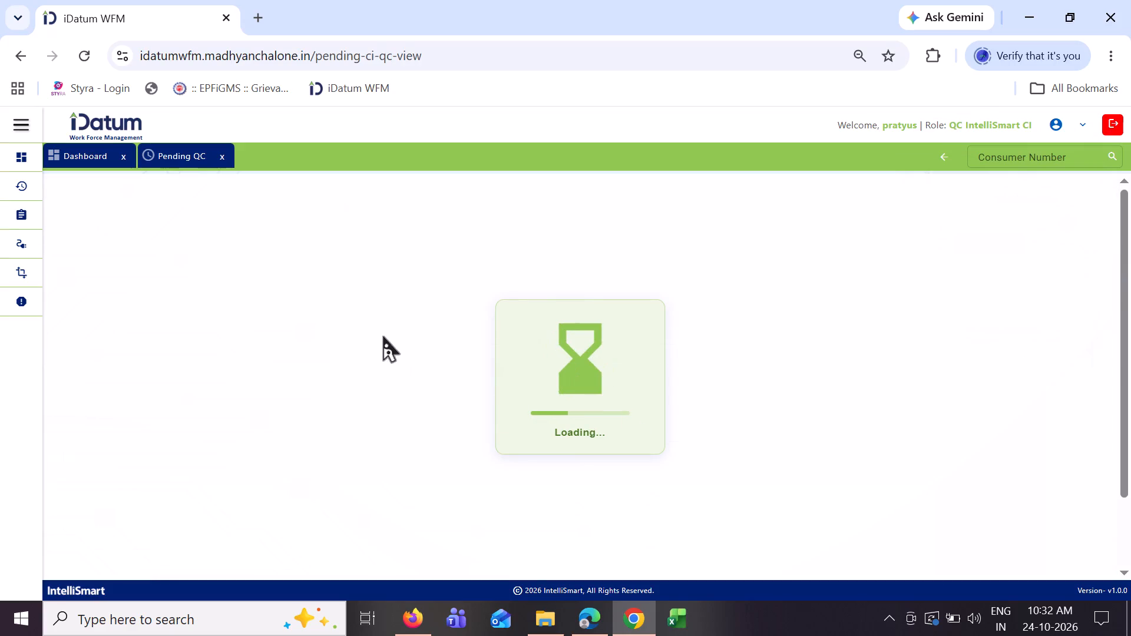
left_click(328, 349)
left_click(340, 355)
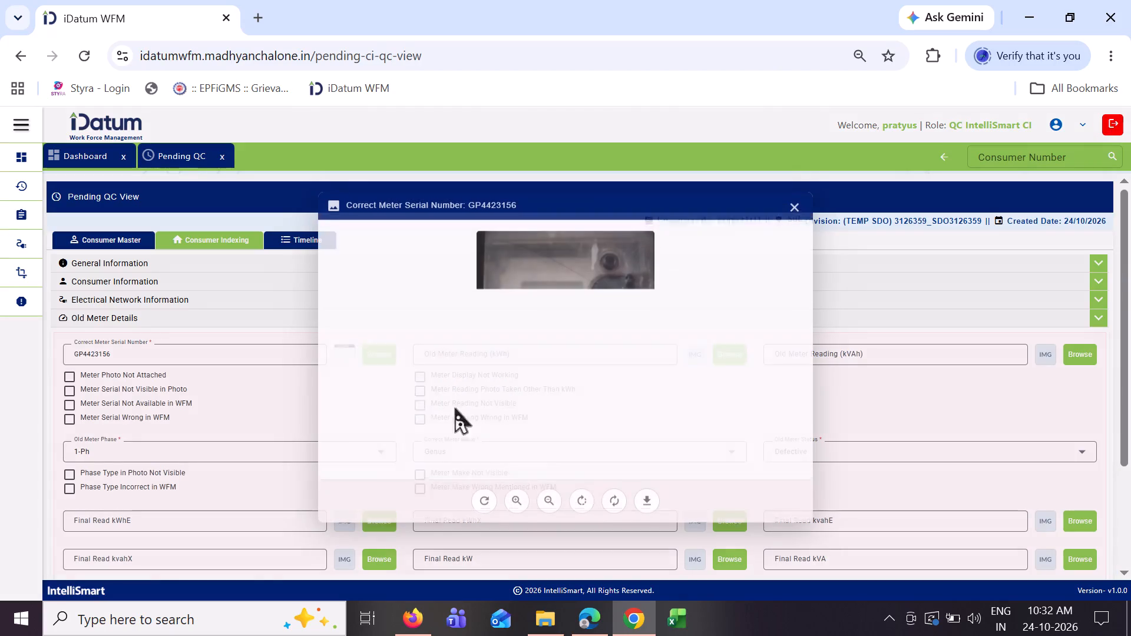
triple_click(521, 493)
triple_click(521, 493)
left_click(521, 493)
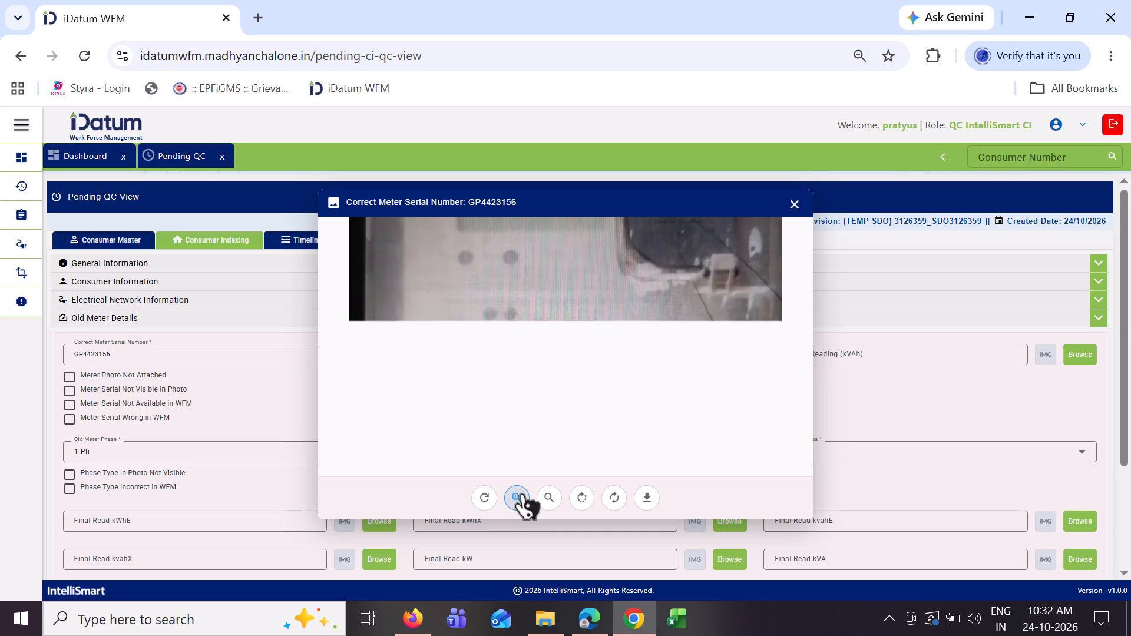
left_click_drag(579, 303, 602, 462)
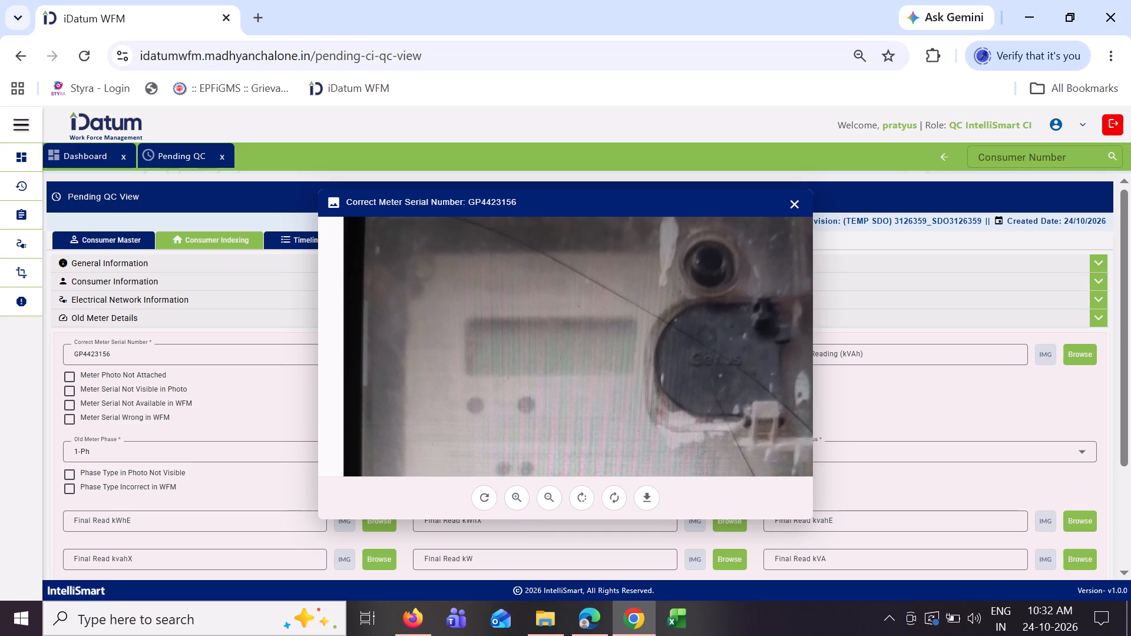
left_click_drag(602, 462, 569, 259)
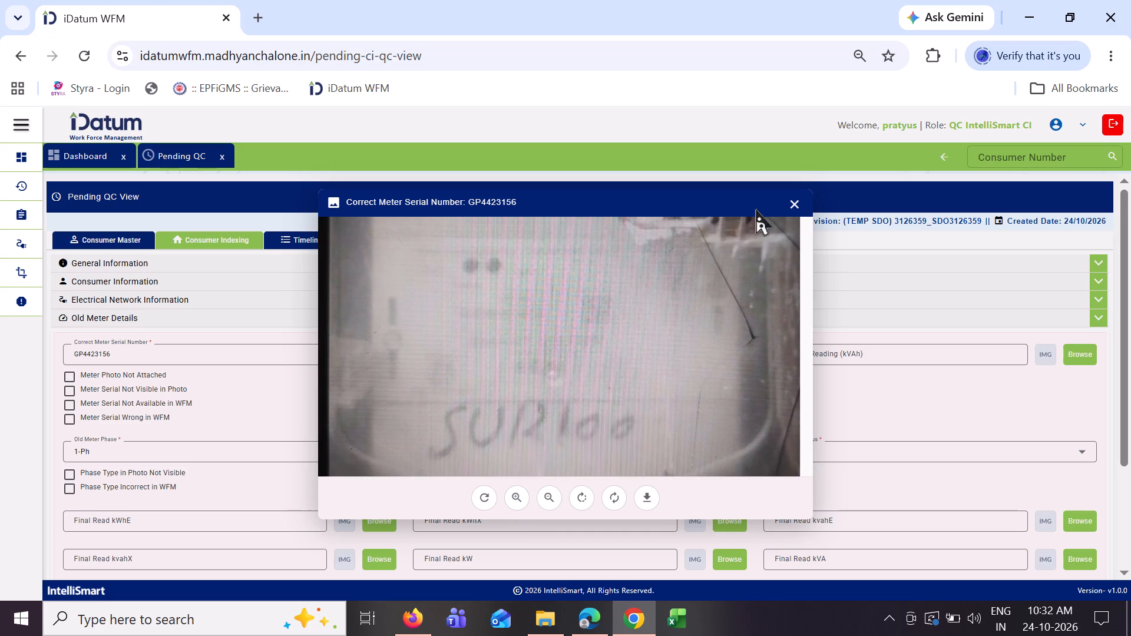
left_click(793, 190)
left_click(346, 353)
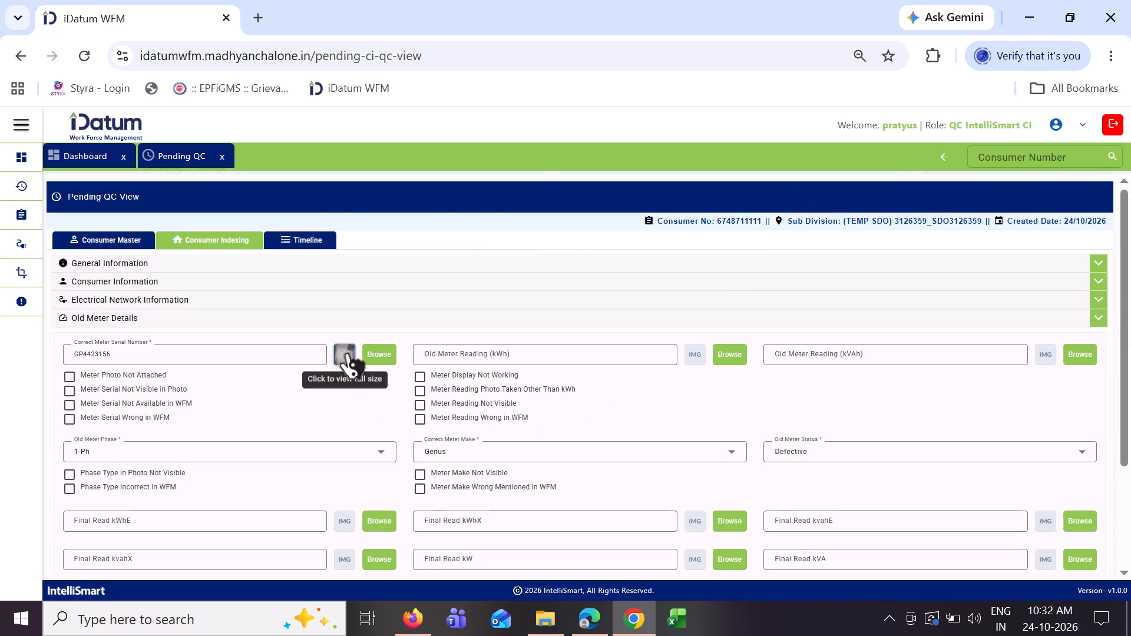
triple_click(517, 496)
left_click(517, 497)
triple_click(517, 497)
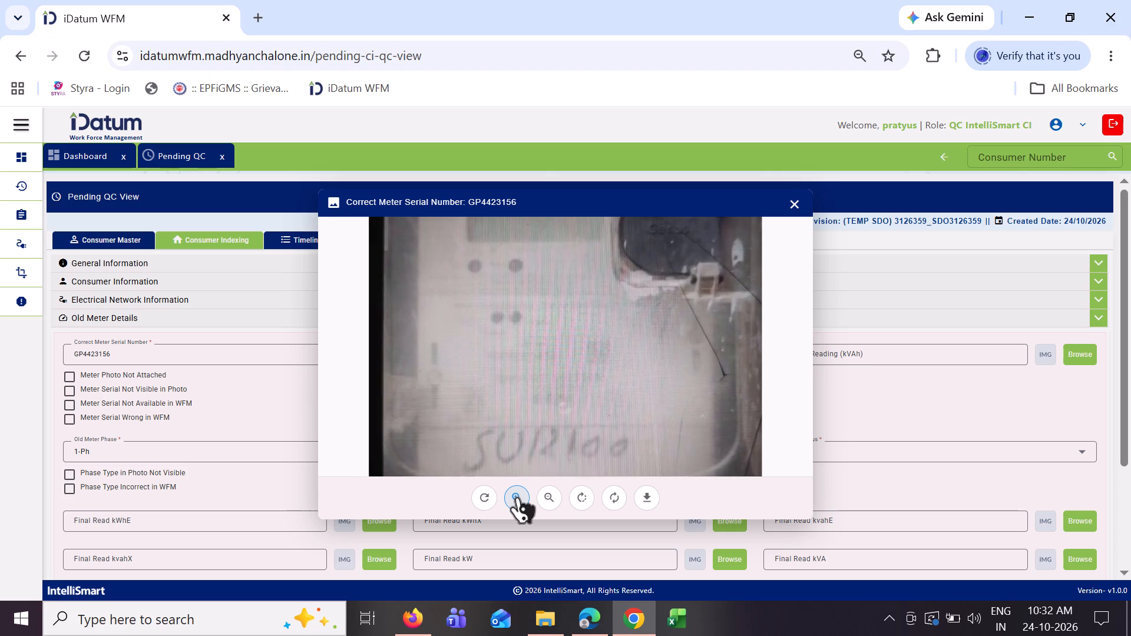
double_click(517, 497)
left_click_drag(588, 350, 611, 524)
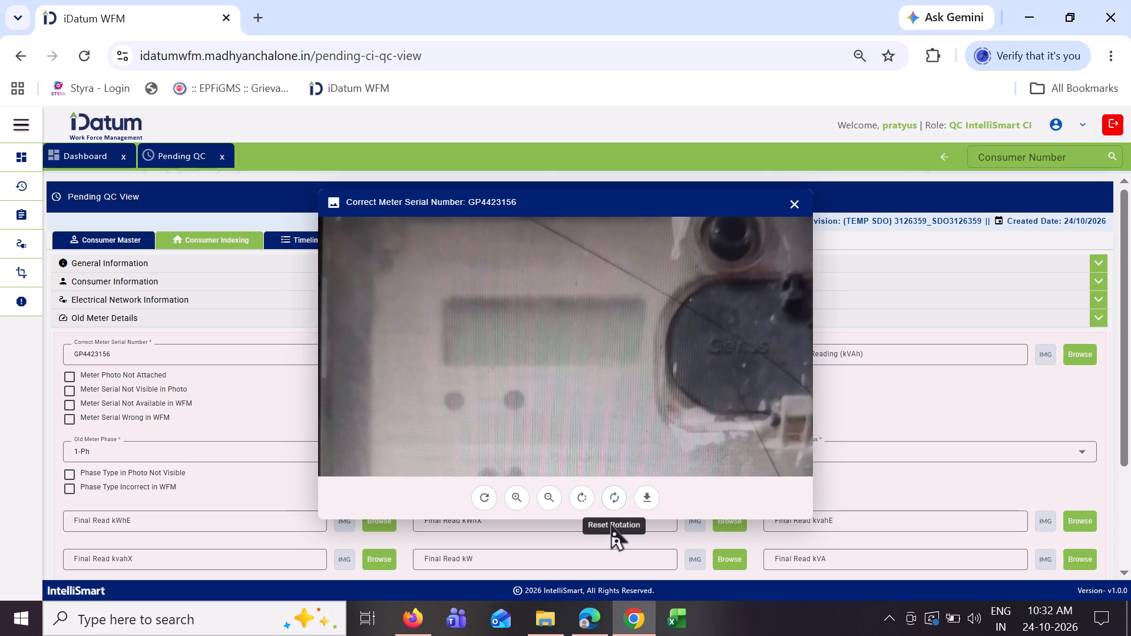
left_click_drag(611, 524, 612, 525)
left_click(802, 190)
scroll(669, 324, "down", 6)
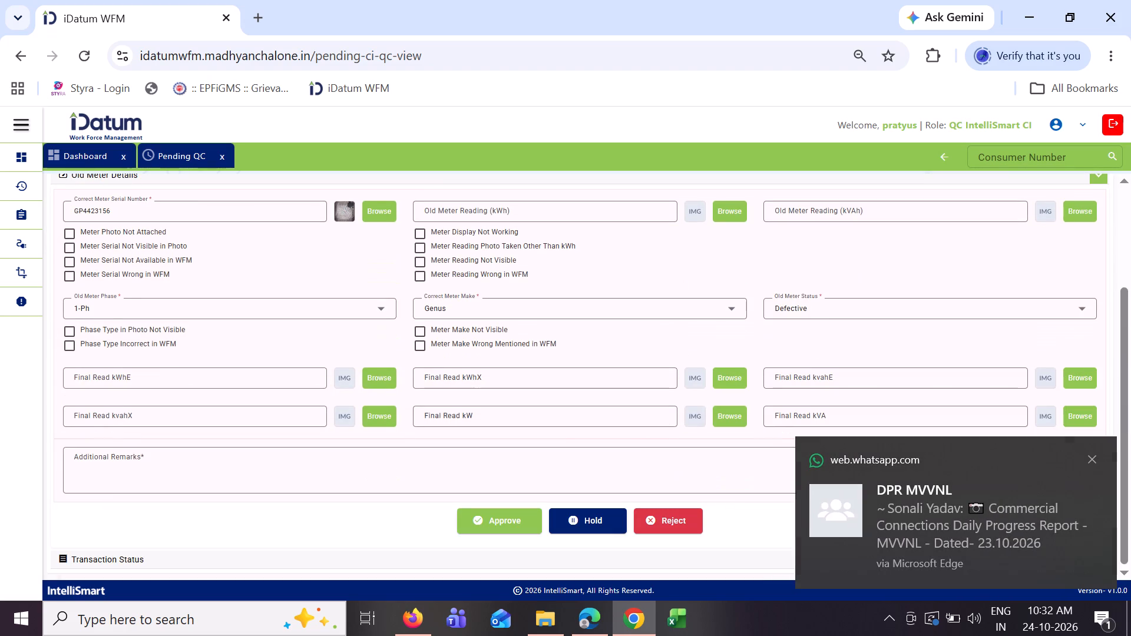
left_click(605, 481)
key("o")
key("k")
scroll(588, 484, "down", 5)
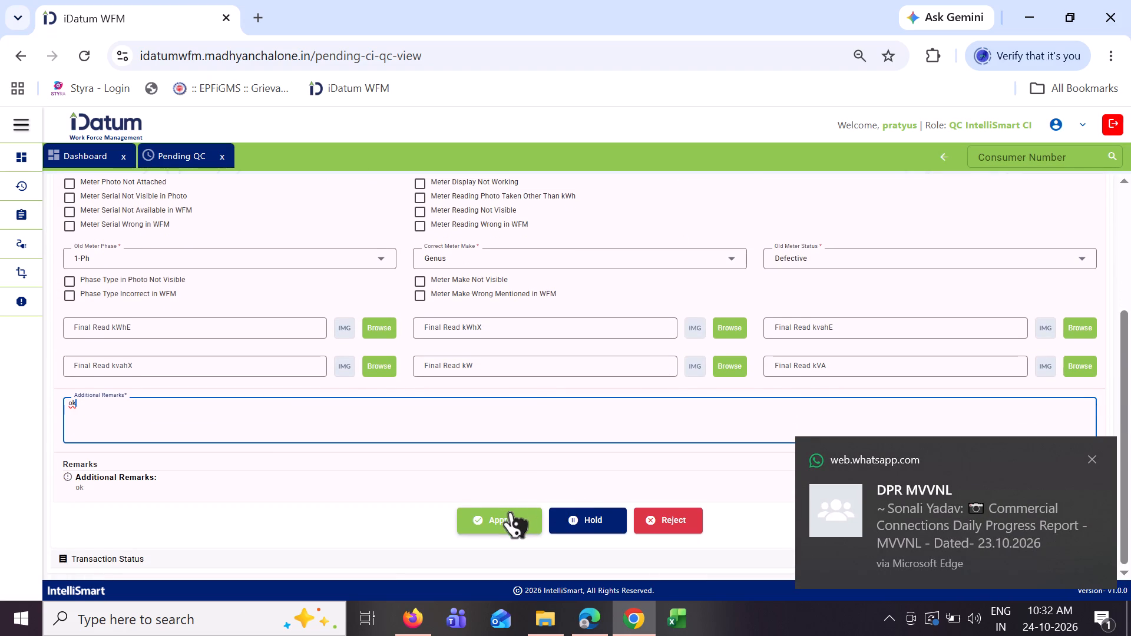
left_click(510, 512)
left_click(565, 373)
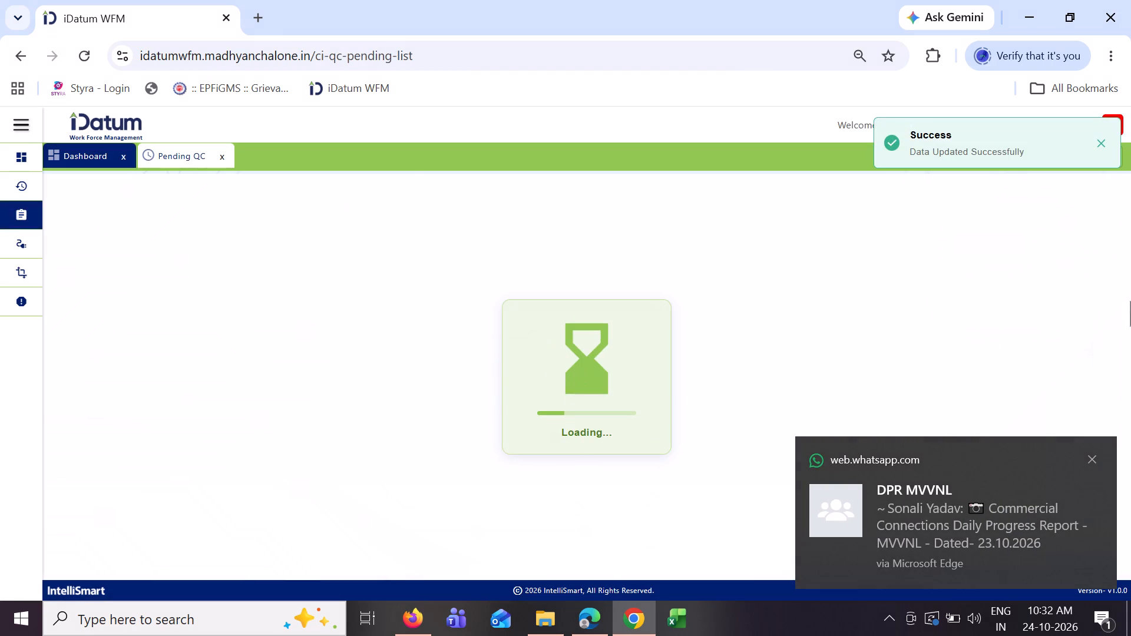
Dismiss the WhatsApp notifications covering the pending list.
left_click(1093, 458)
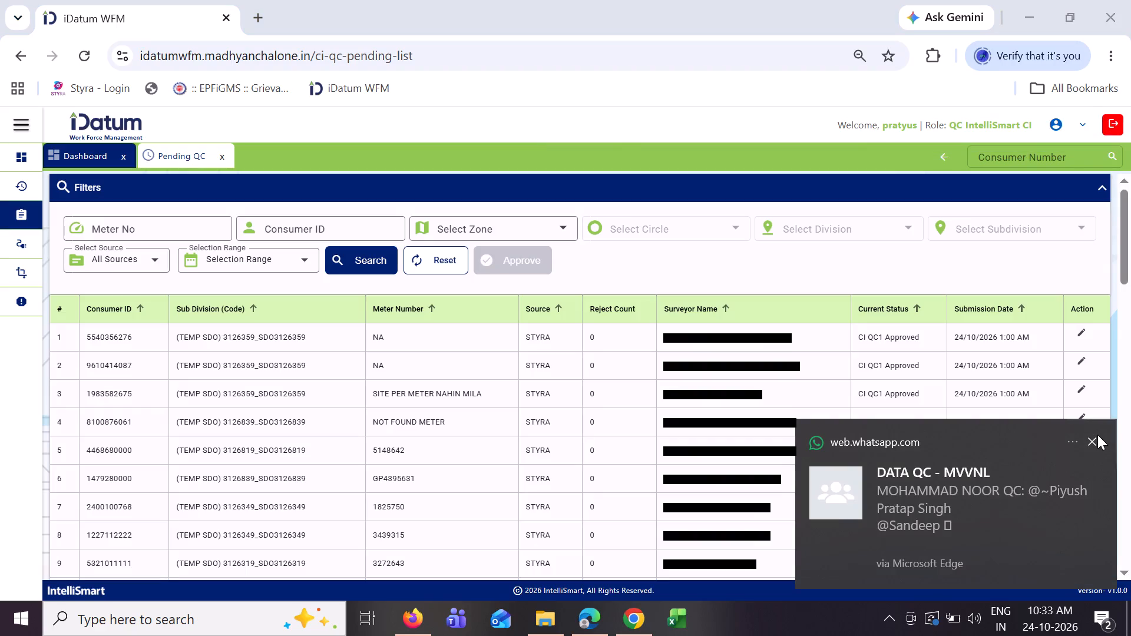
left_click(1097, 436)
Open the first pending record, with meter number NA, and read its serial number photo, rotated upright and enlarged.
left_click(1087, 334)
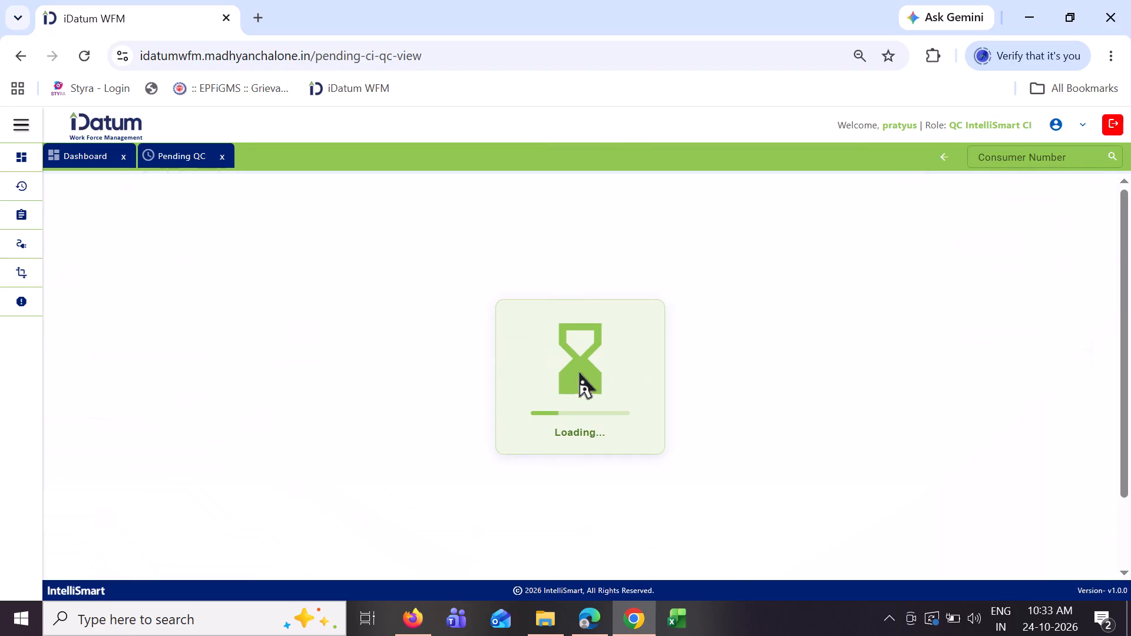
left_click(345, 358)
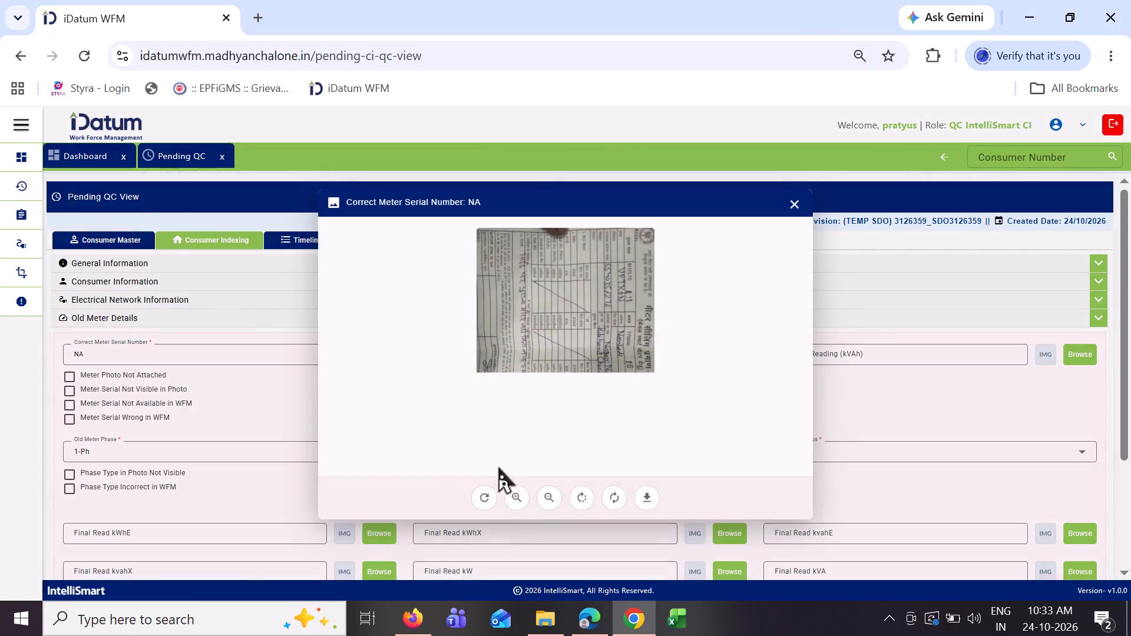
double_click(524, 487)
left_click(524, 491)
triple_click(574, 495)
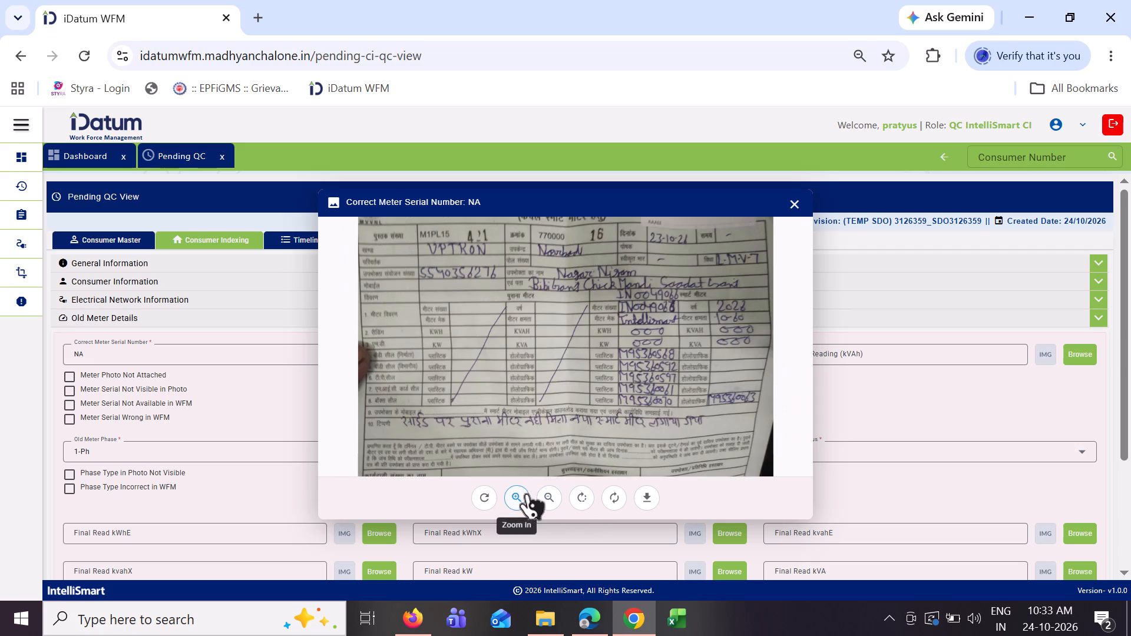
double_click(526, 493)
left_click_drag(543, 429, 543, 449)
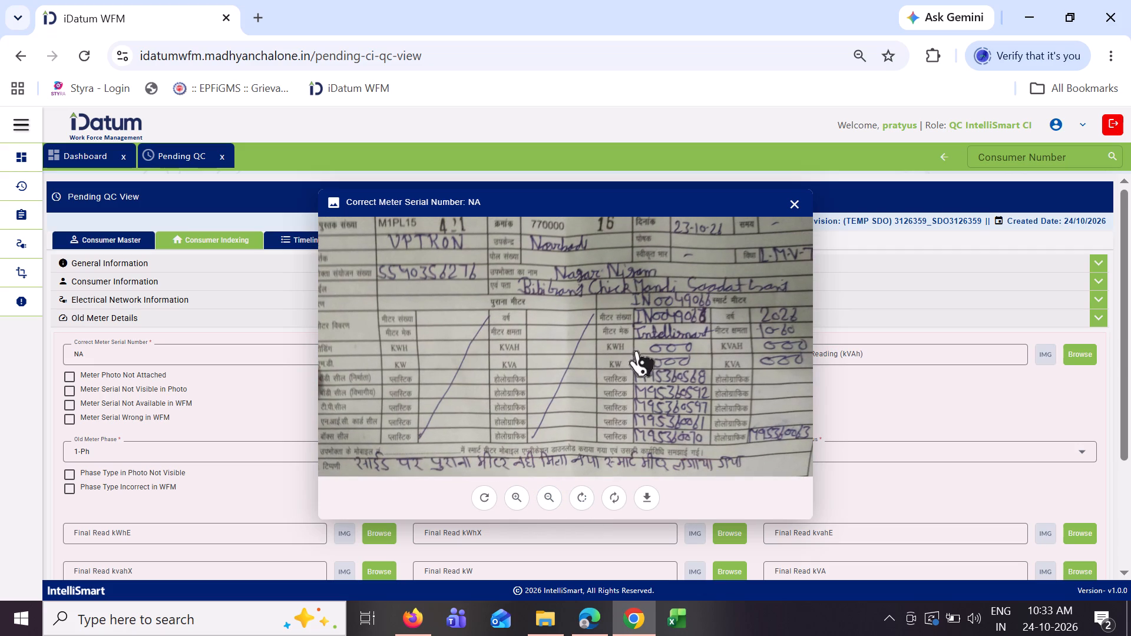
Close the certificate photo of the pending record with meter serial NA and approve the record with the remark "ok".
left_click(798, 187)
scroll(564, 340, "down", 5)
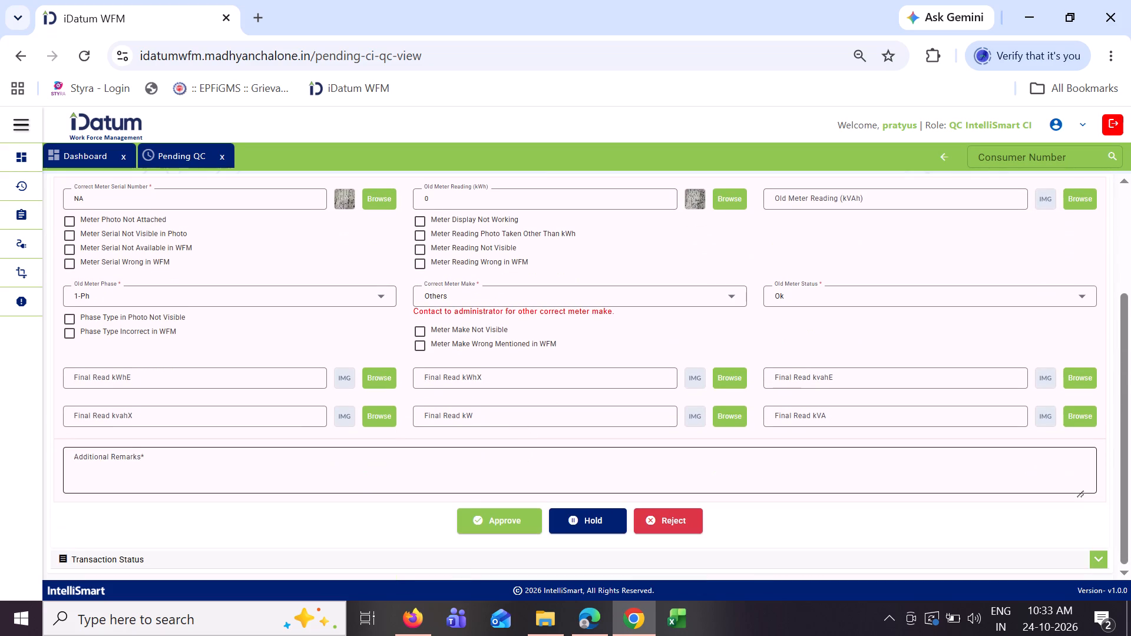
left_click(514, 474)
key("o")
key("k")
scroll(512, 479, "down", 4)
left_click(485, 518)
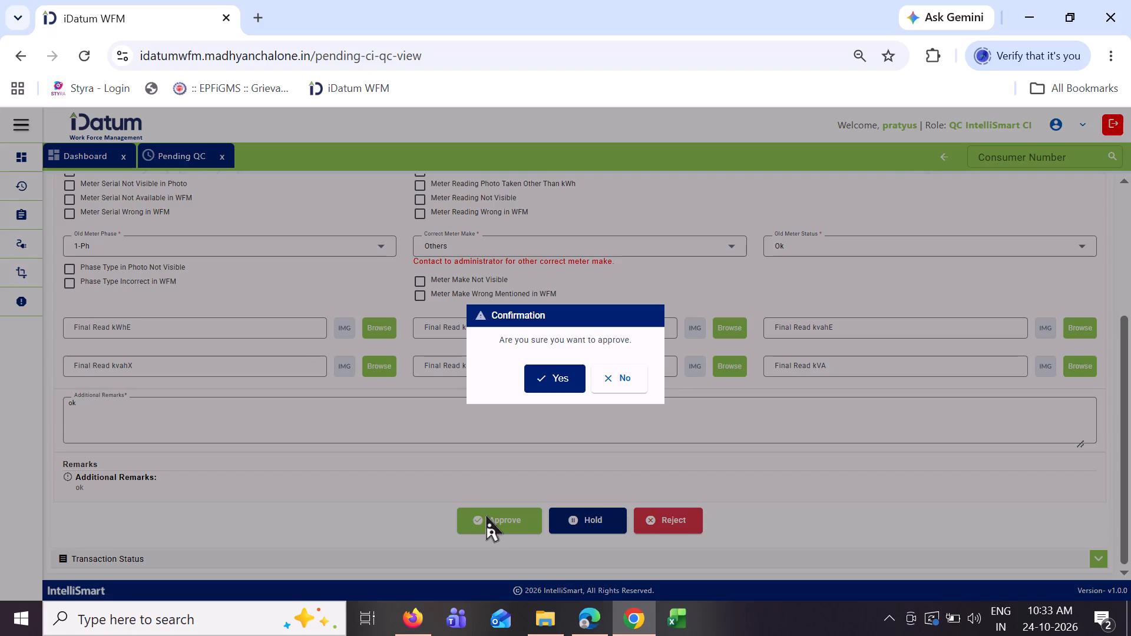
left_click(552, 359)
left_click(554, 366)
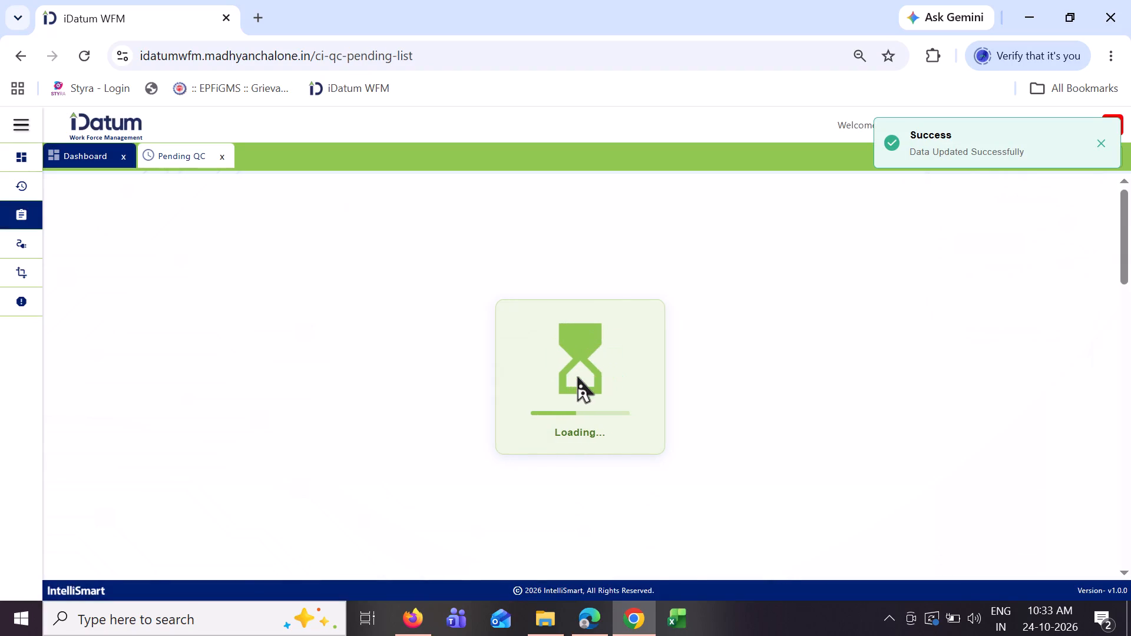
Open the pending record with meter serial SITE PER METER NAHIN MILA and examine its certificate photo upright and enlarged.
left_click(1076, 366)
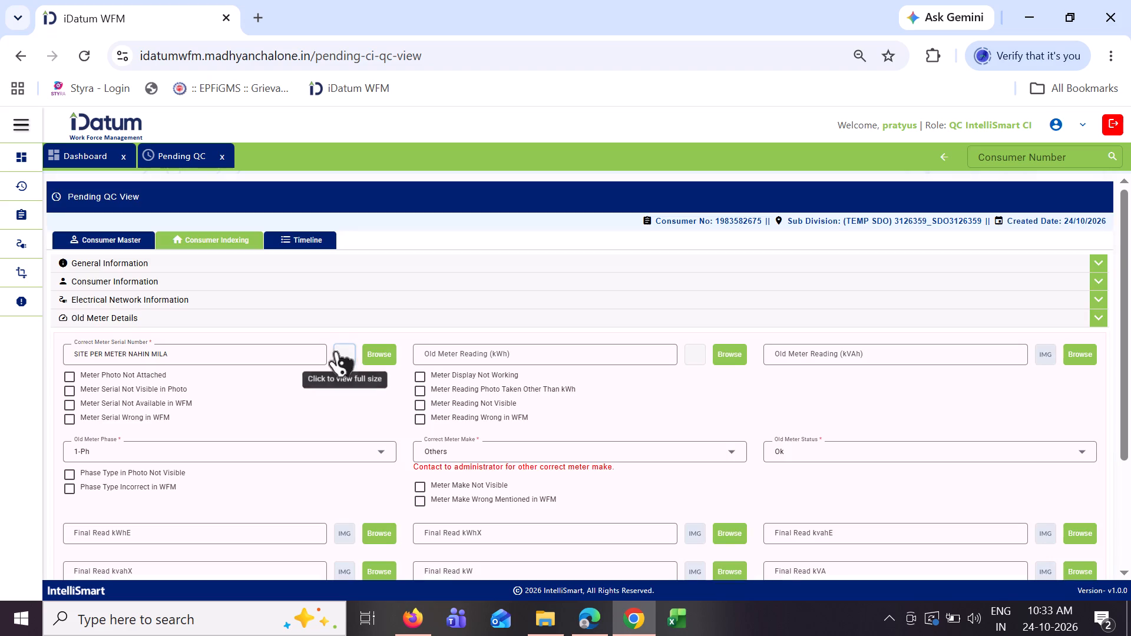
left_click(335, 351)
left_click(338, 363)
triple_click(578, 494)
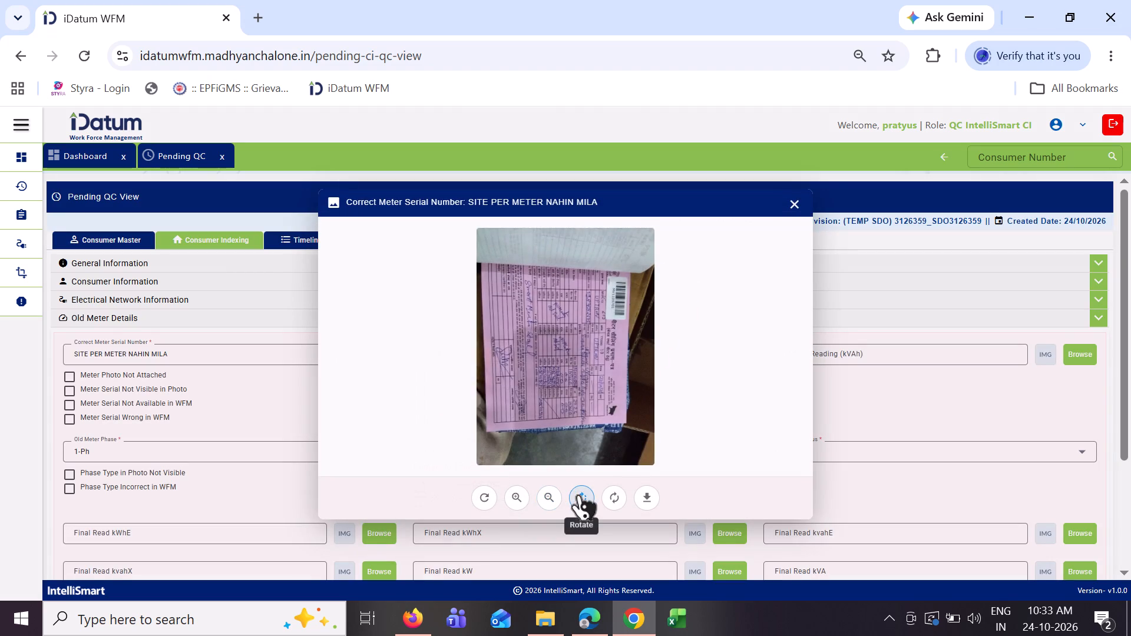
triple_click(521, 496)
triple_click(521, 496)
left_click(521, 496)
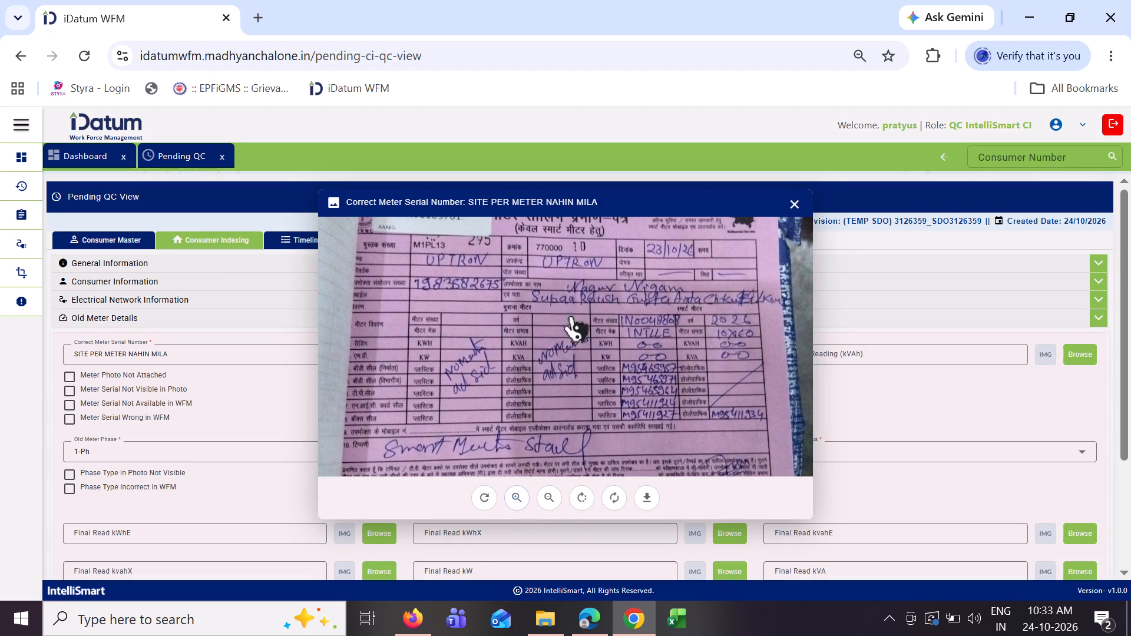
left_click(782, 210)
Approve the record with meter serial SITE PER METER NAHIN MILA, entering the additional remark "ok".
scroll(611, 410, "down", 6)
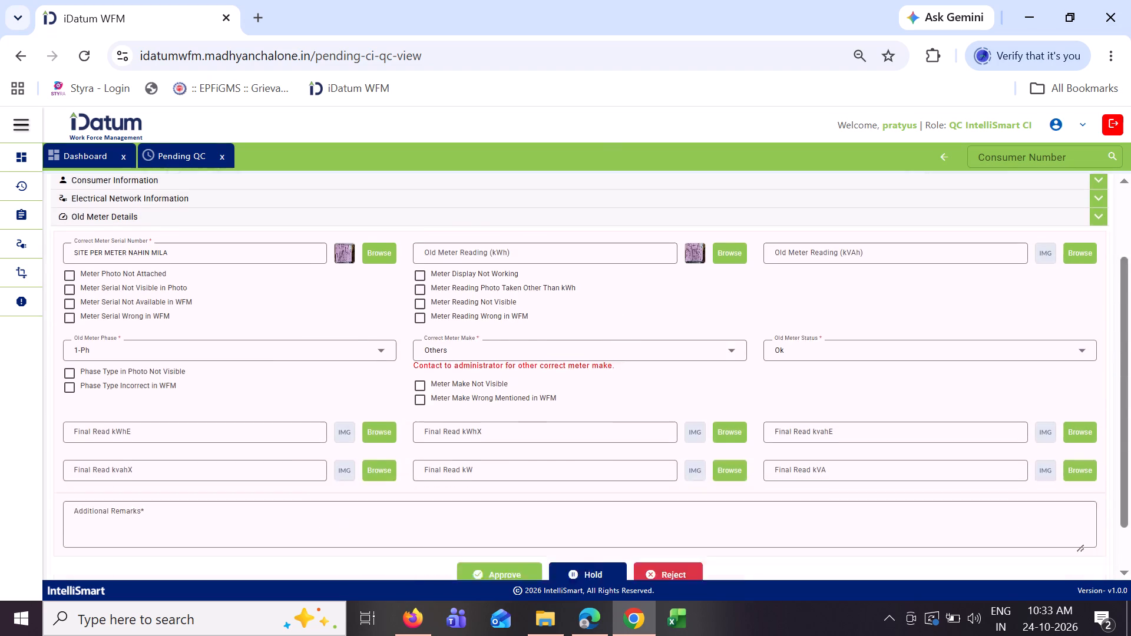
left_click(565, 460)
key("o")
key("k")
scroll(543, 482, "down", 4)
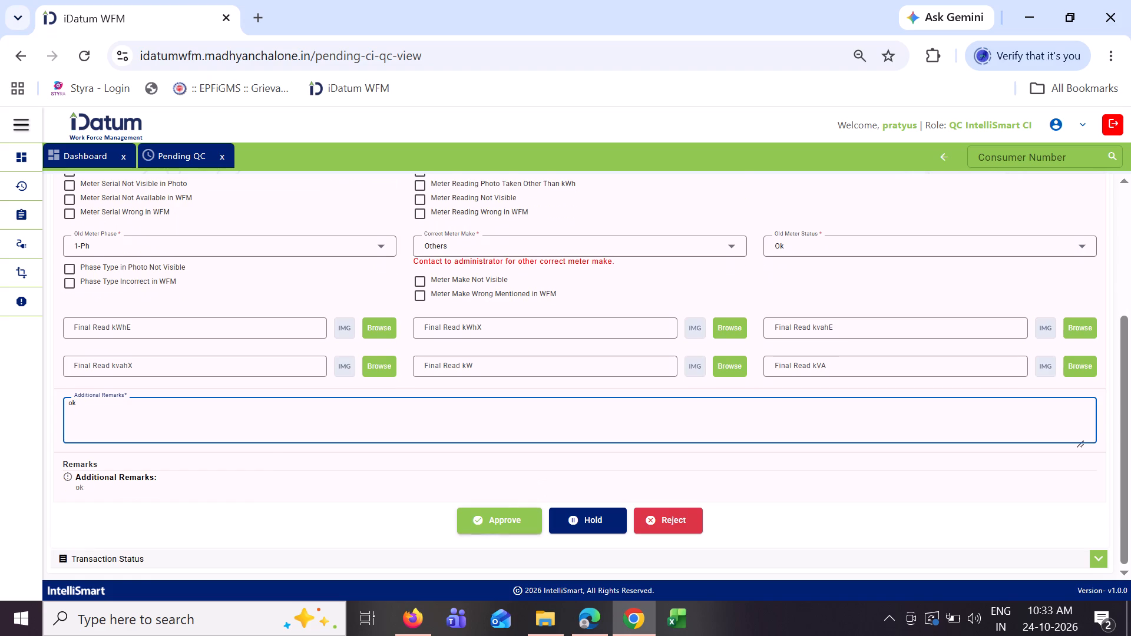
scroll(680, 395, "up", 10)
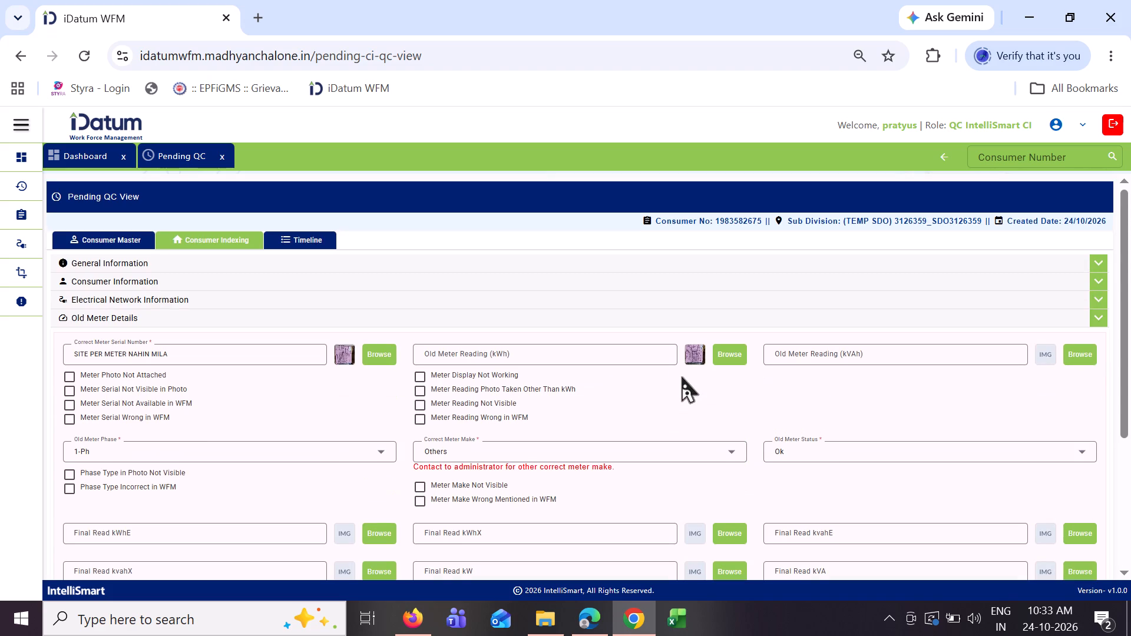
scroll(682, 376, "down", 6)
left_click(512, 518)
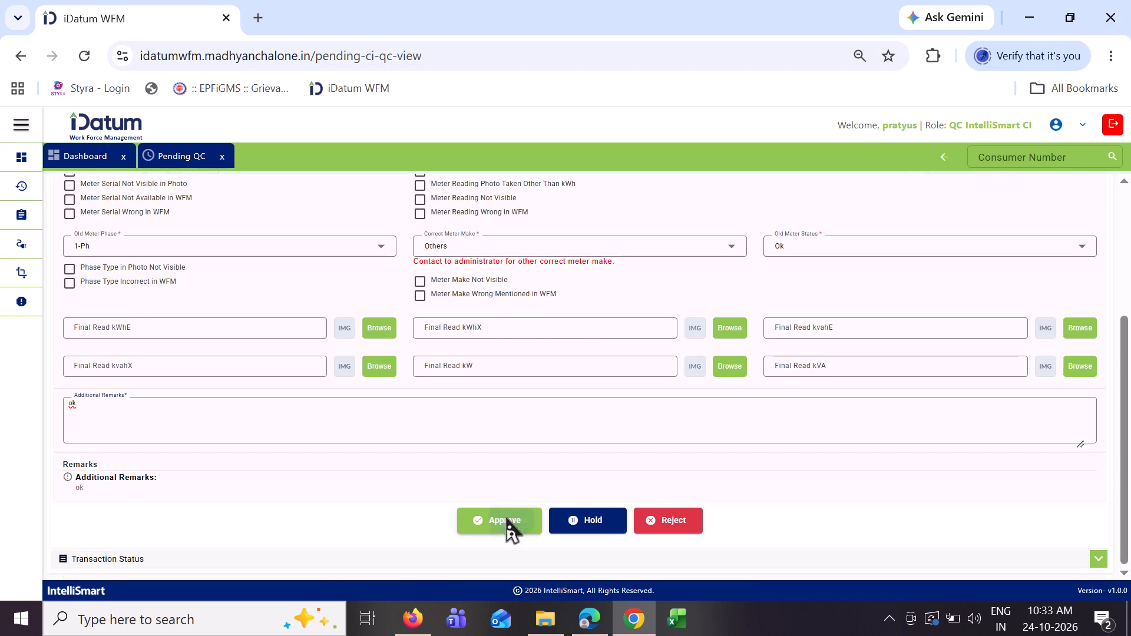
left_click(550, 377)
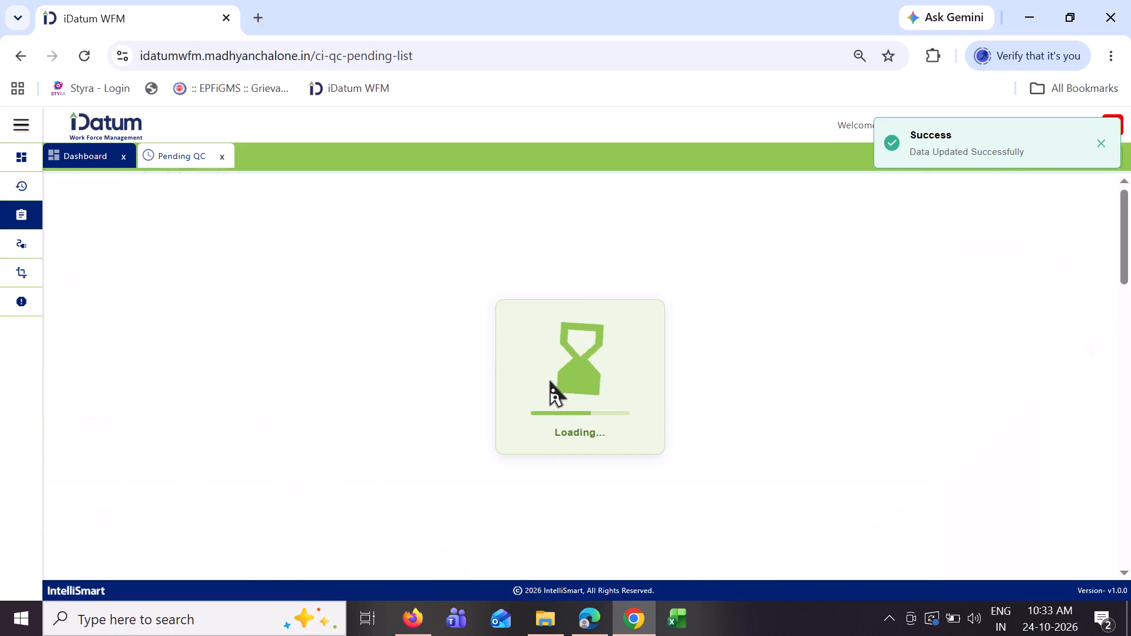
Open the pending record with meter serial NOT FOUND METER and read through the enlarged letter attached as its serial number photo.
left_click(1063, 363)
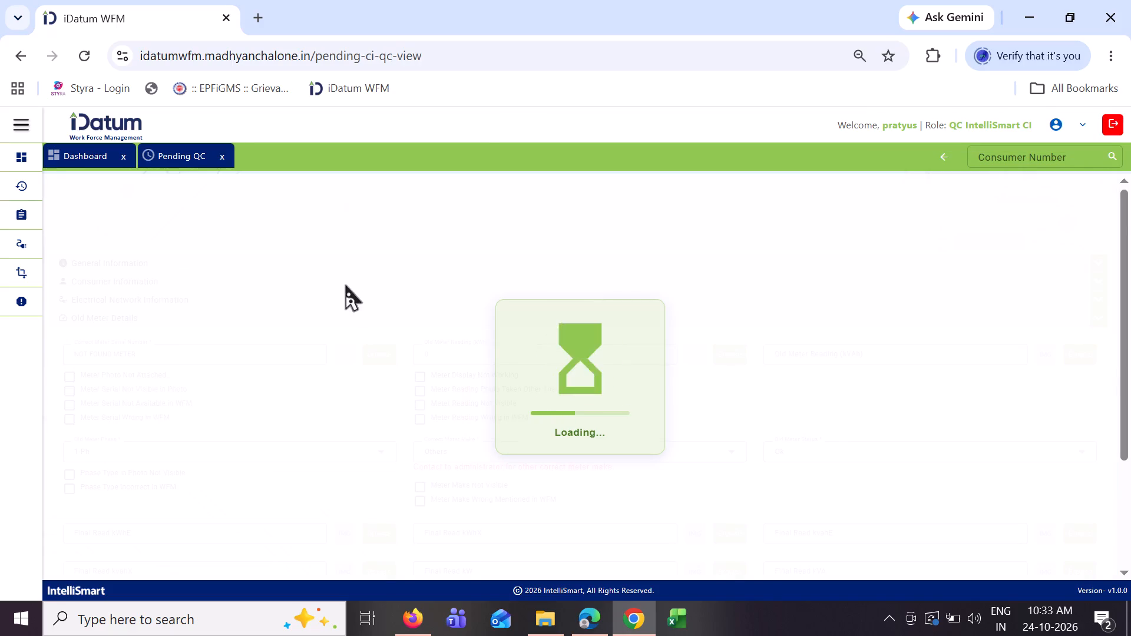
left_click(356, 368)
left_click(349, 361)
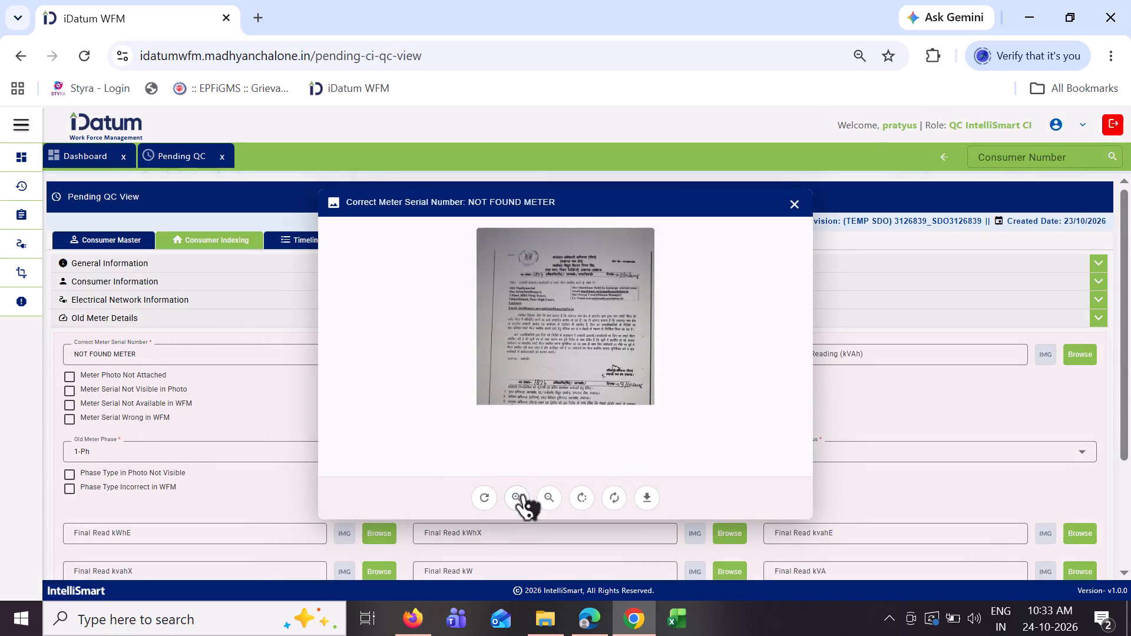
triple_click(522, 494)
triple_click(522, 494)
left_click(521, 494)
left_click_drag(623, 373, 623, 522)
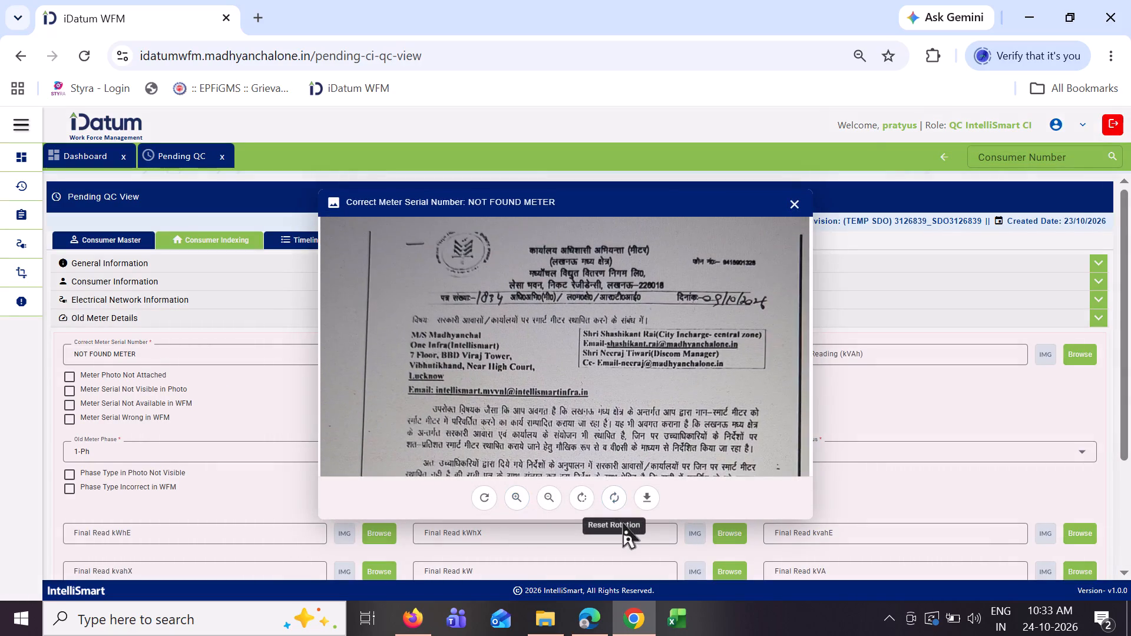
left_click_drag(623, 522, 614, 487)
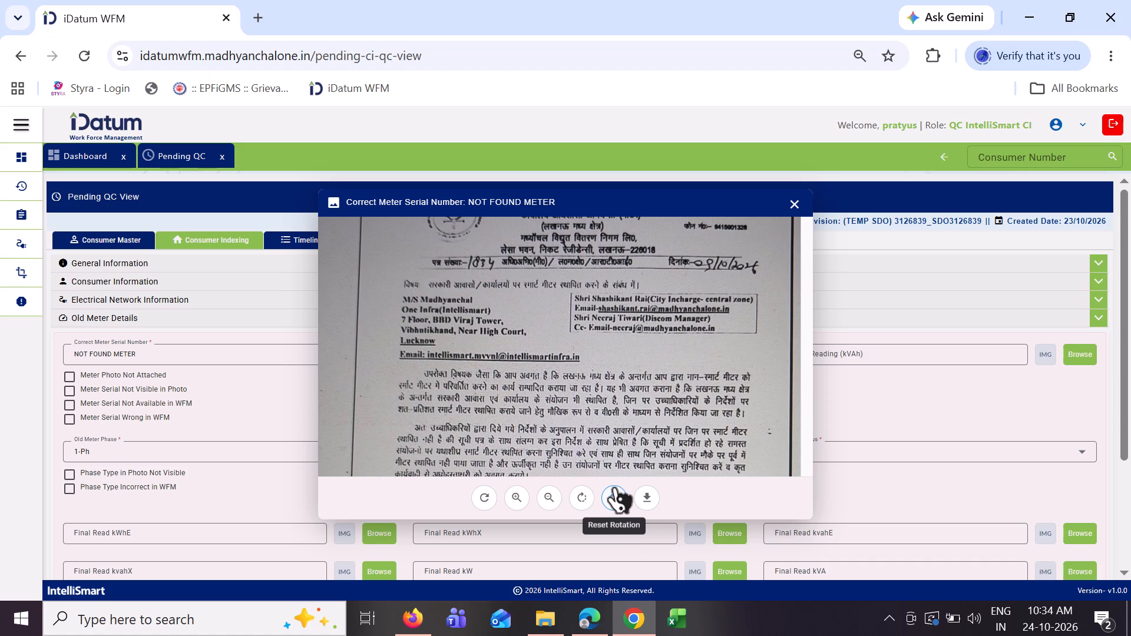
left_click_drag(614, 487, 613, 485)
left_click_drag(613, 485, 616, 295)
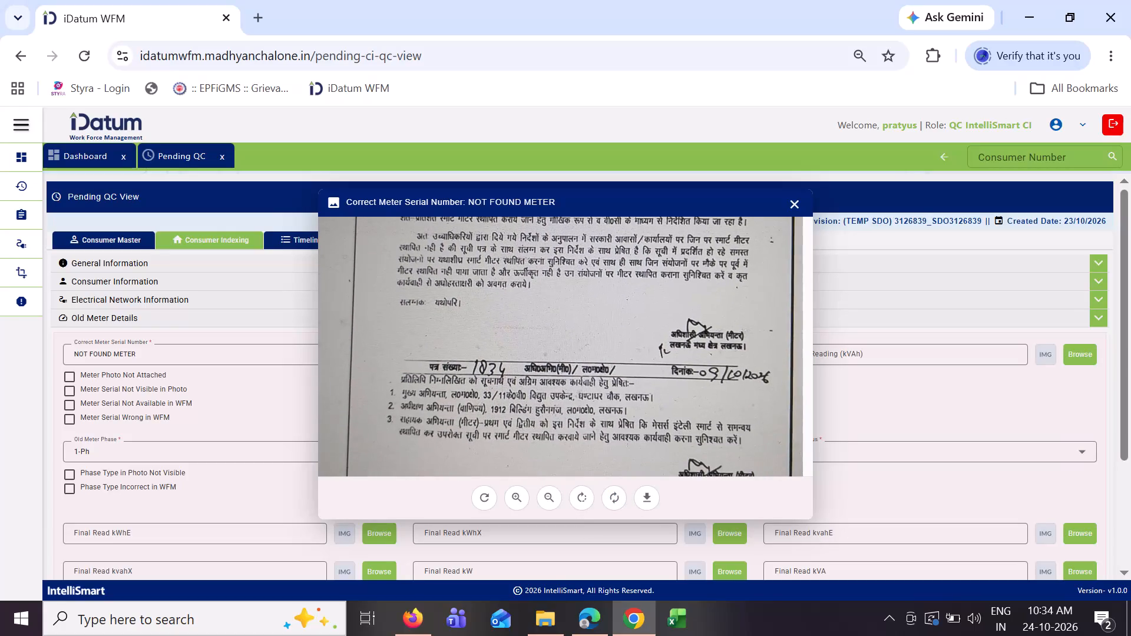
left_click_drag(616, 295, 618, 294)
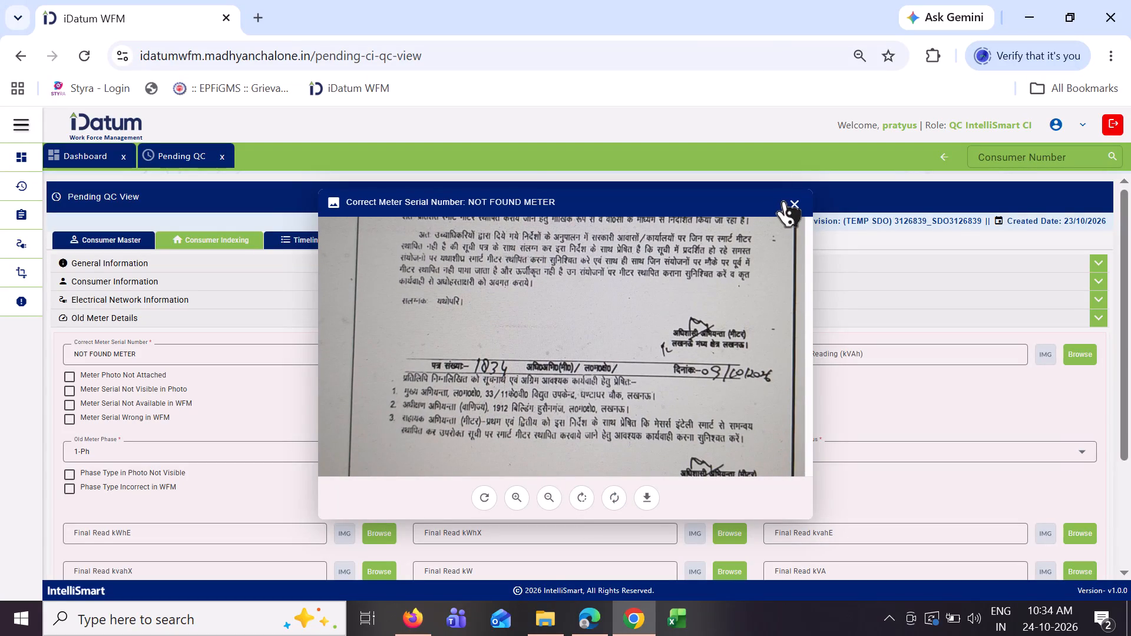
left_click(783, 201)
Approve the record with meter serial NOT FOUND METER, entering the additional remark "ok".
scroll(683, 369, "down", 5)
left_click(574, 538)
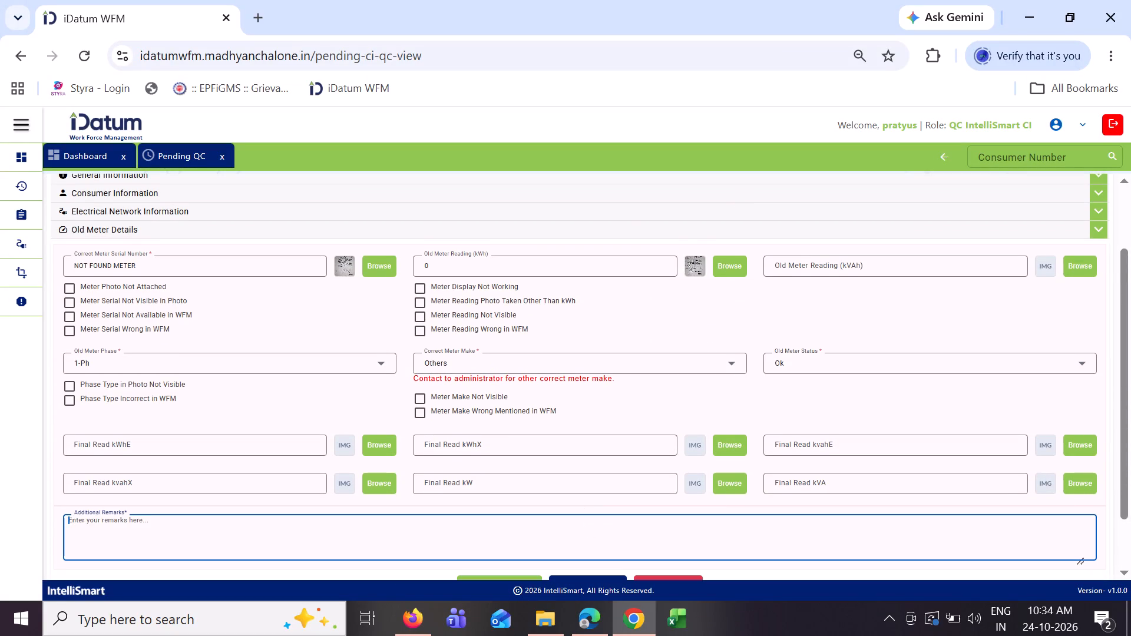
key("o")
key("k")
scroll(557, 548, "down", 5)
left_click(506, 522)
left_click(562, 376)
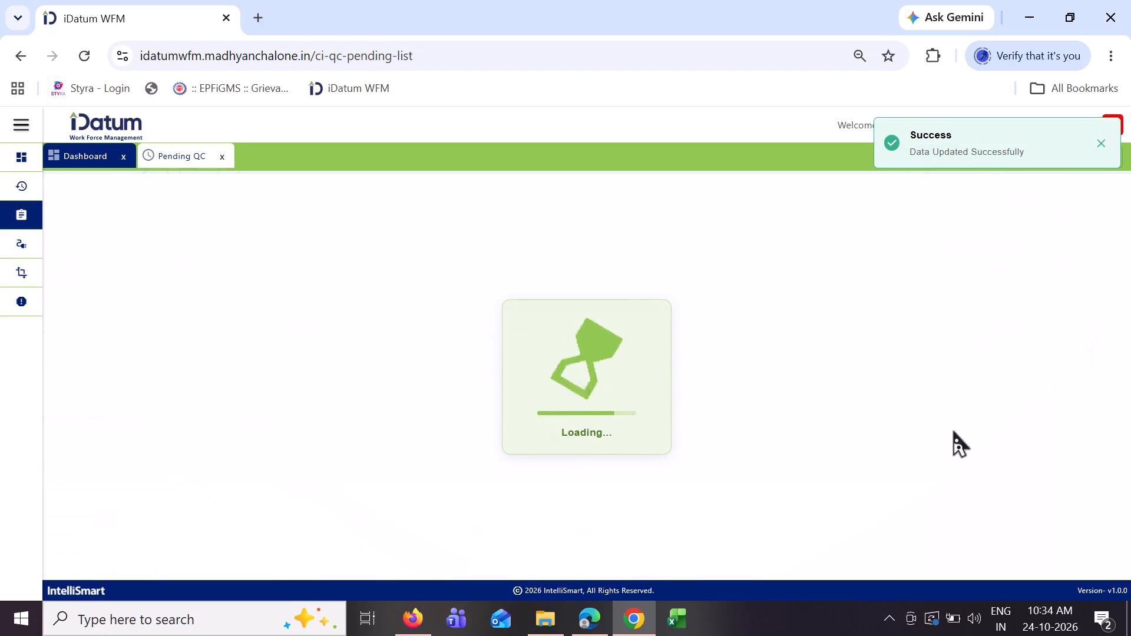
left_click(1093, 358)
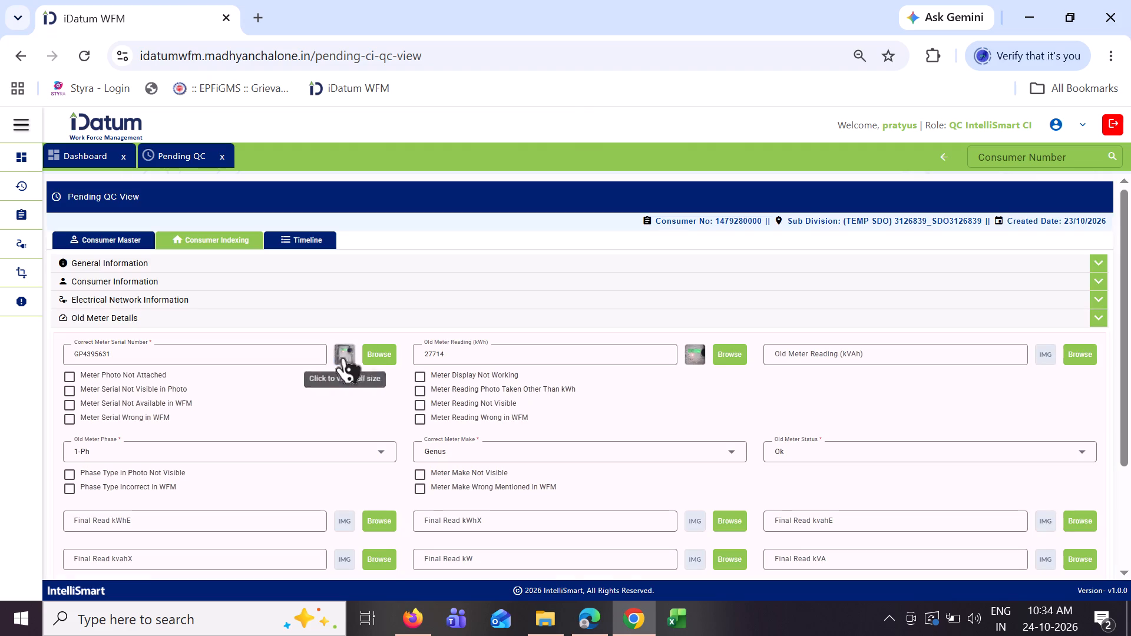
left_click(346, 356)
double_click(531, 484)
triple_click(527, 487)
triple_click(527, 487)
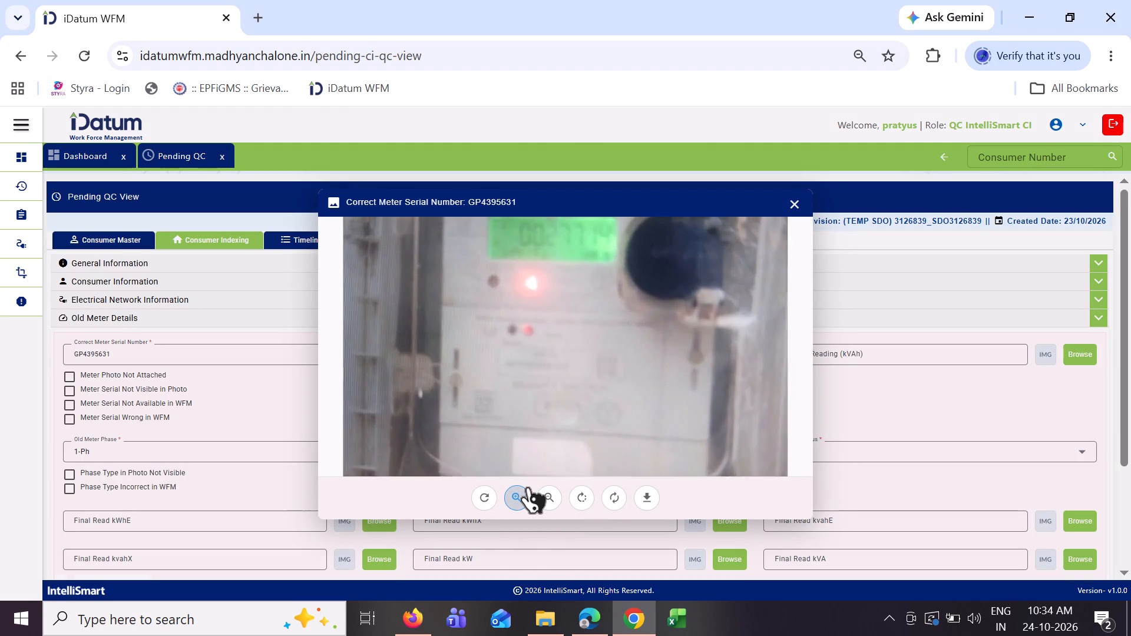
double_click(527, 487)
left_click_drag(619, 319, 620, 446)
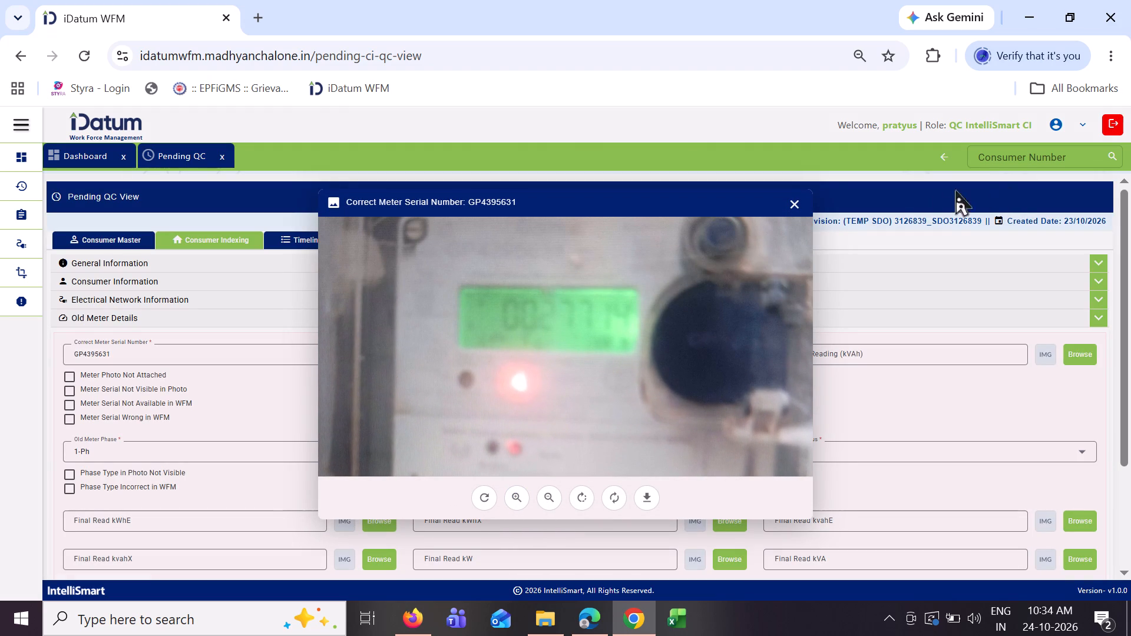
left_click(785, 201)
left_click(695, 352)
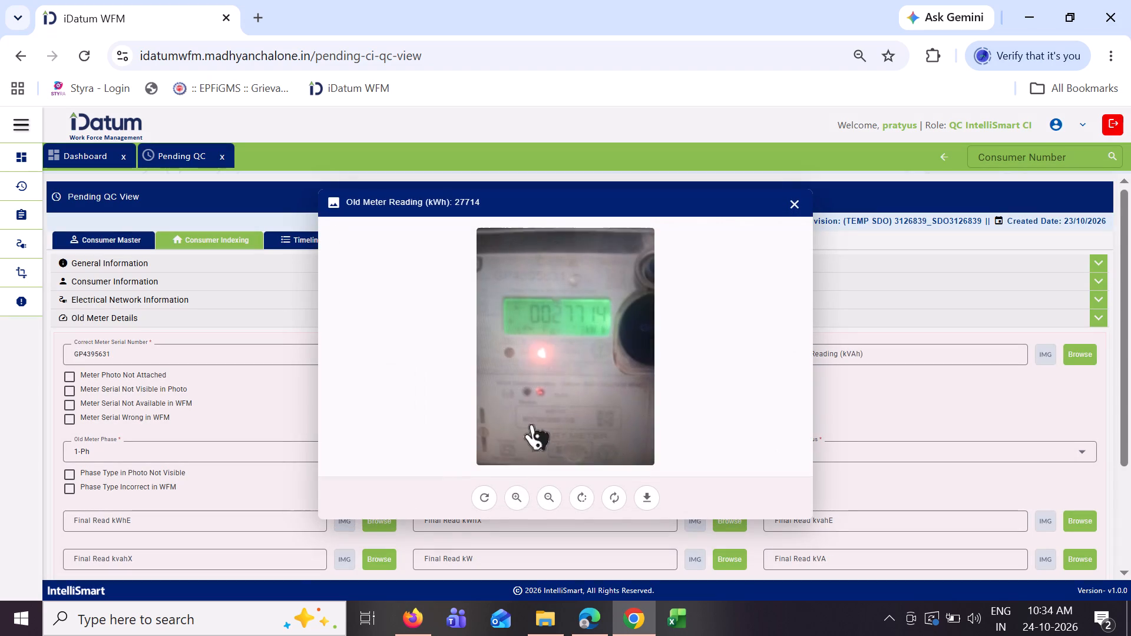
left_click(505, 491)
triple_click(510, 492)
left_click(510, 492)
left_click_drag(636, 334, 662, 432)
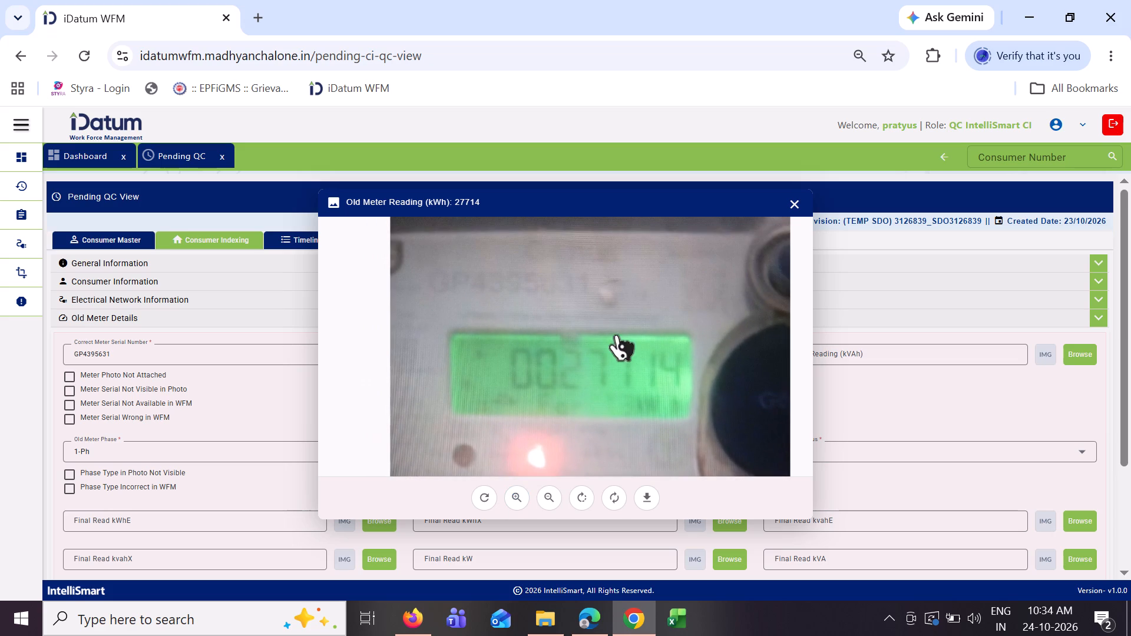
left_click(789, 213)
scroll(755, 356, "down", 7)
left_click(710, 455)
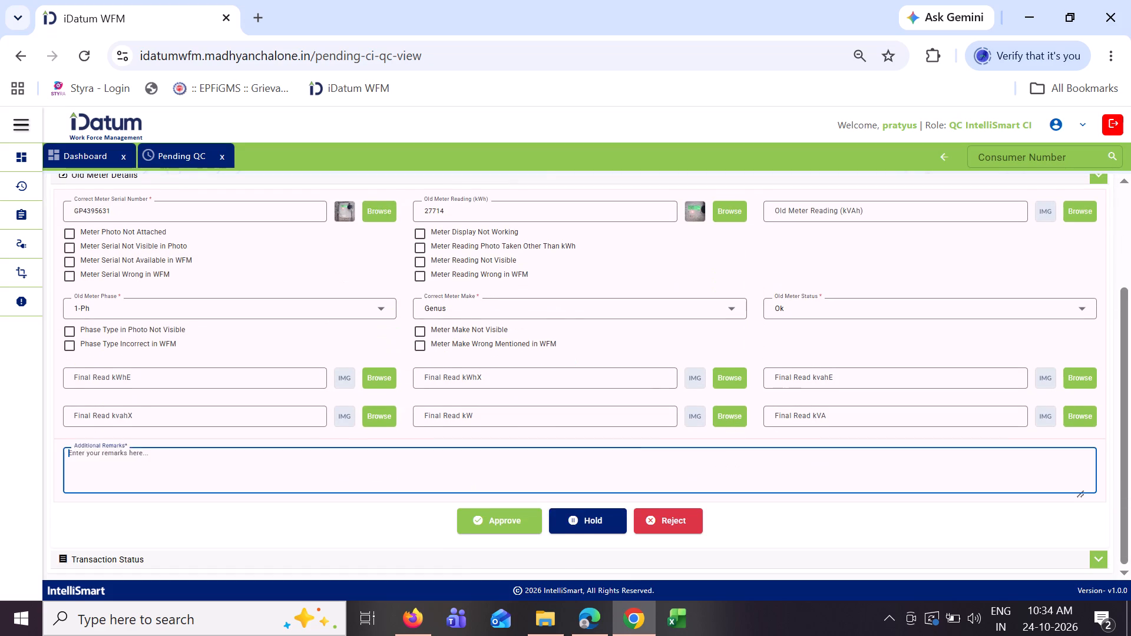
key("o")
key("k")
left_click(516, 575)
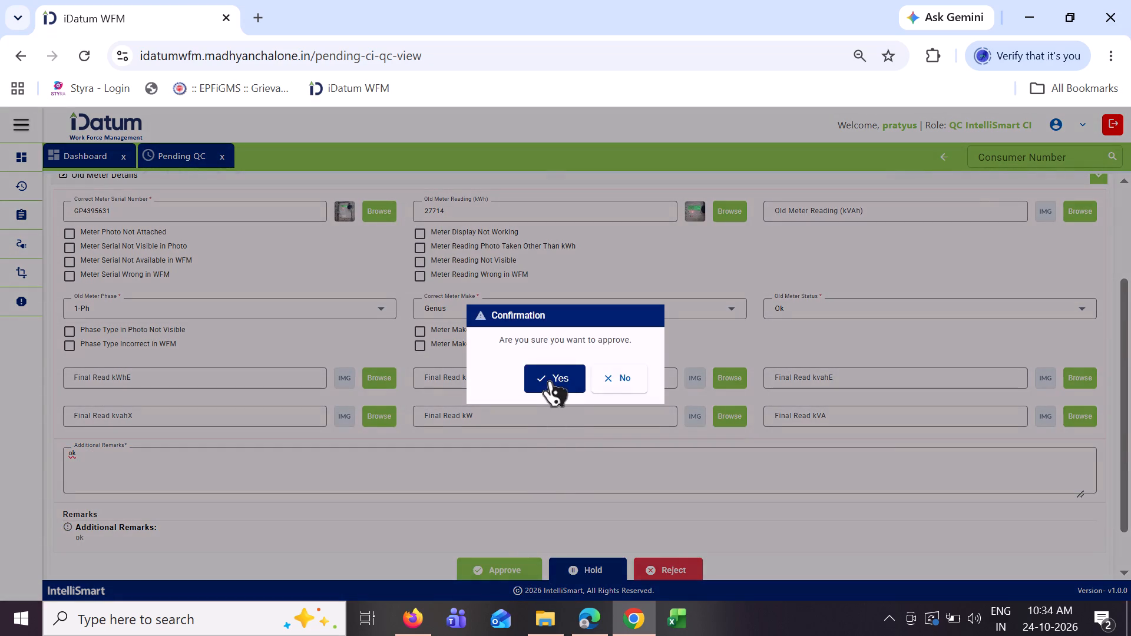
left_click(549, 380)
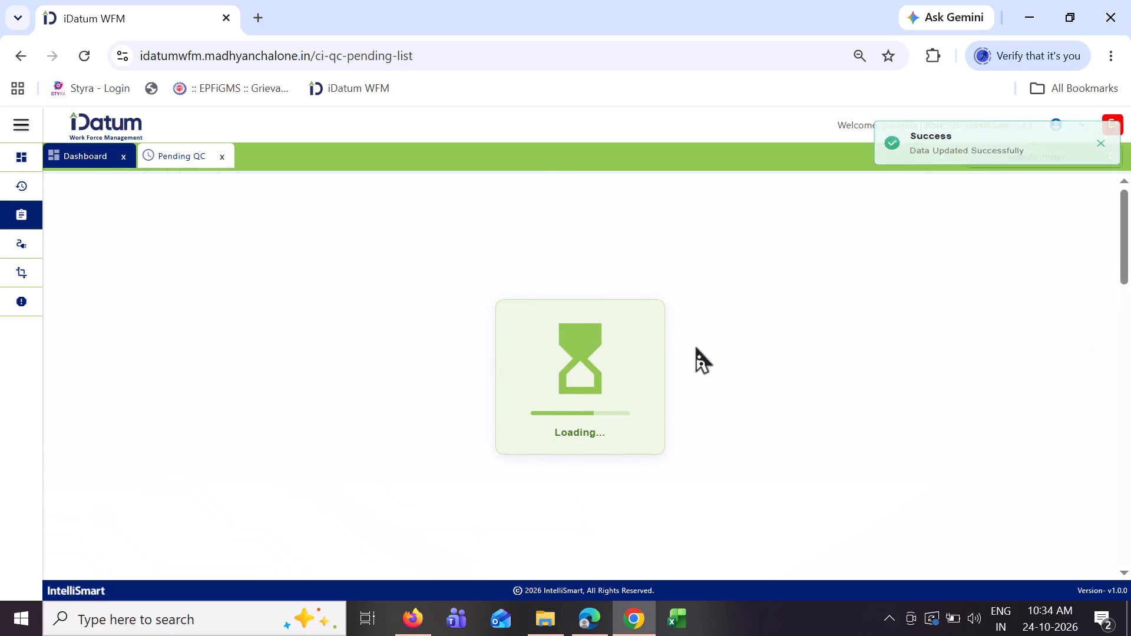
left_click(1090, 355)
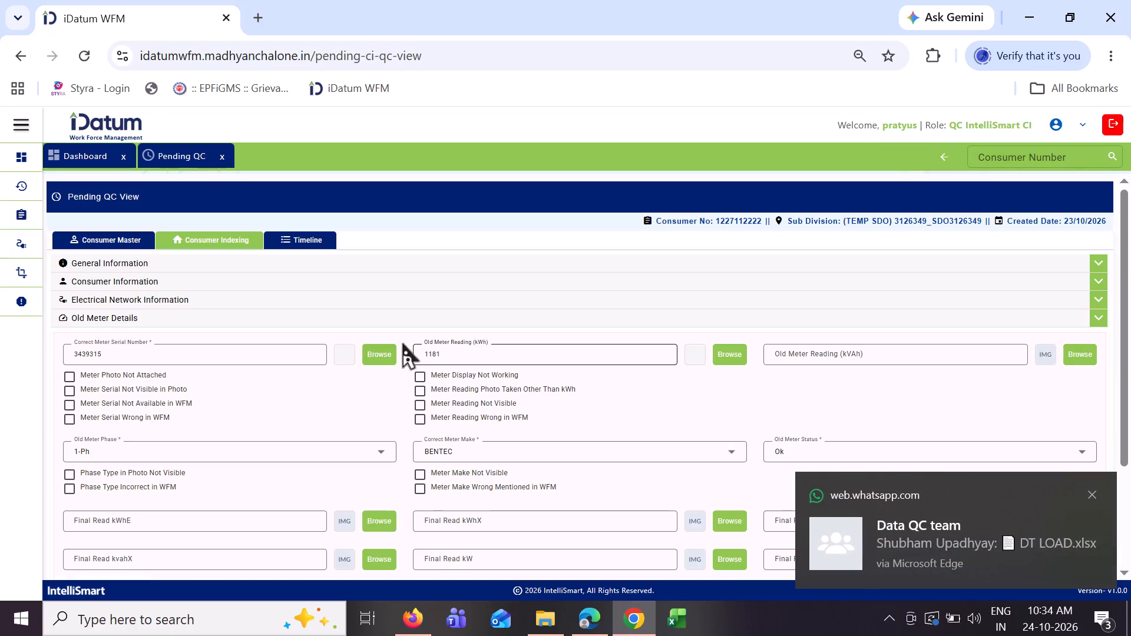
left_click(345, 353)
triple_click(516, 487)
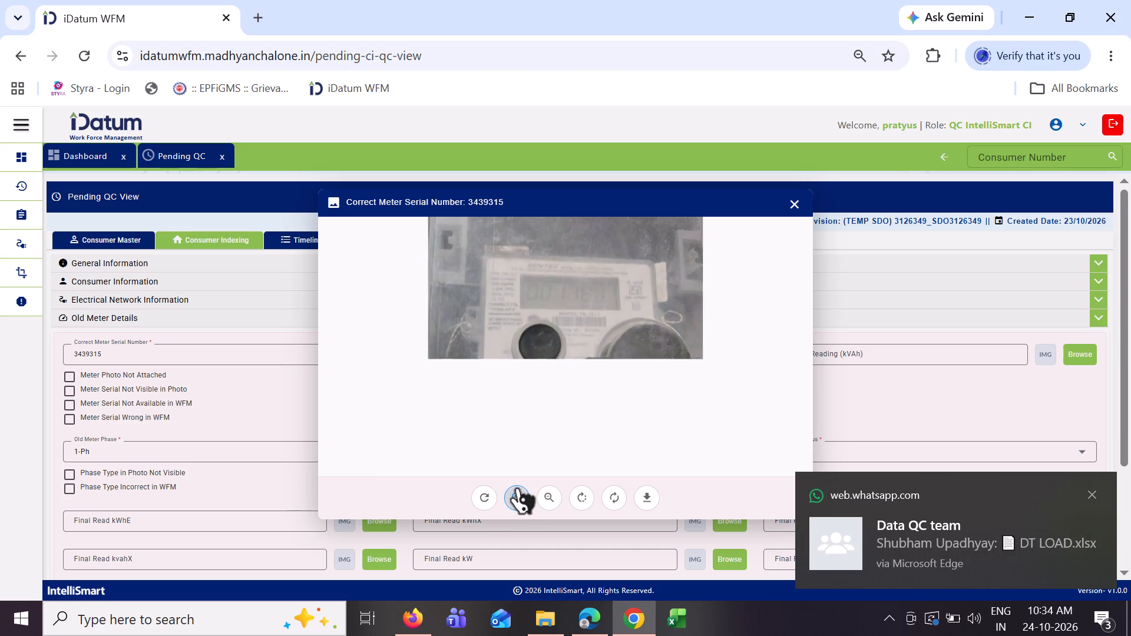
triple_click(518, 488)
left_click(518, 488)
left_click(792, 197)
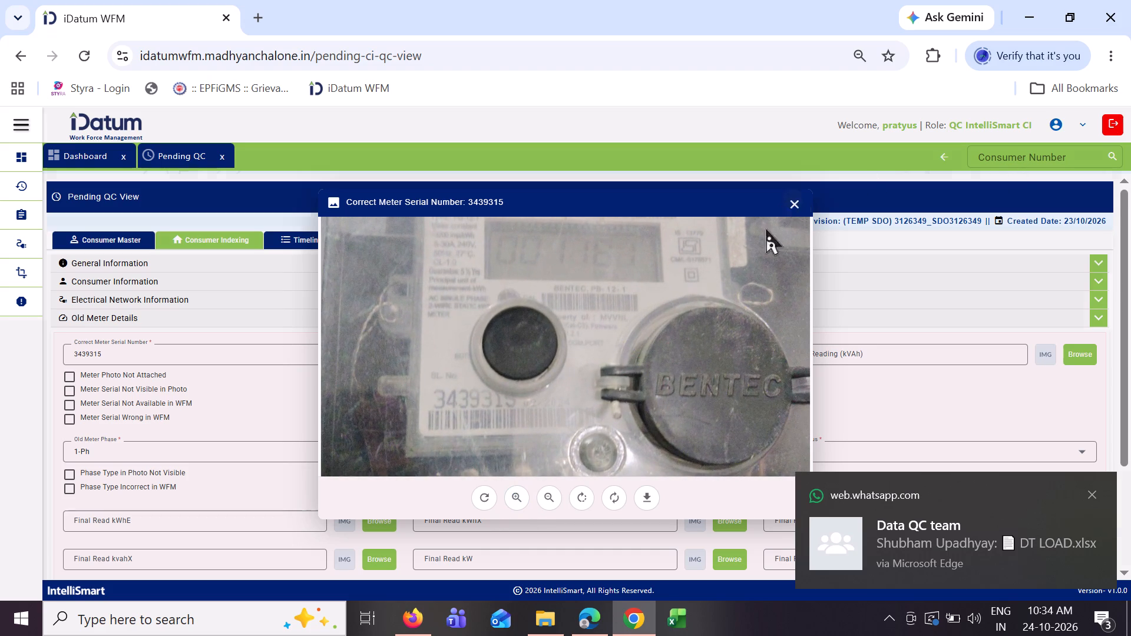
scroll(695, 350, "down", 6)
left_click(636, 488)
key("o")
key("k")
scroll(607, 493, "down", 4)
left_click(506, 520)
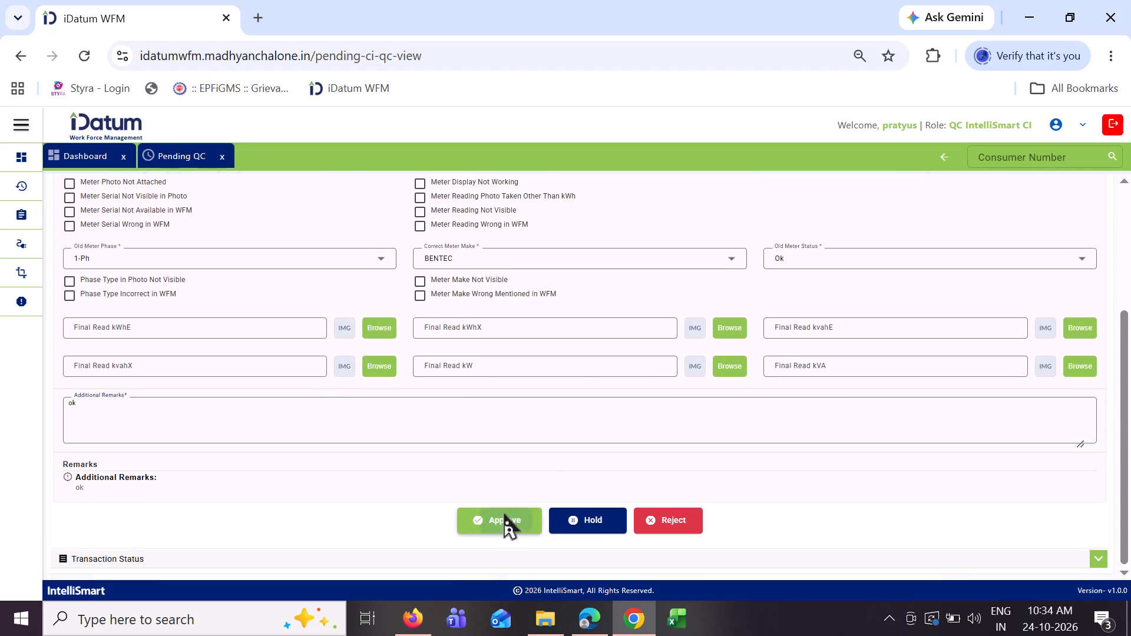
left_click(545, 381)
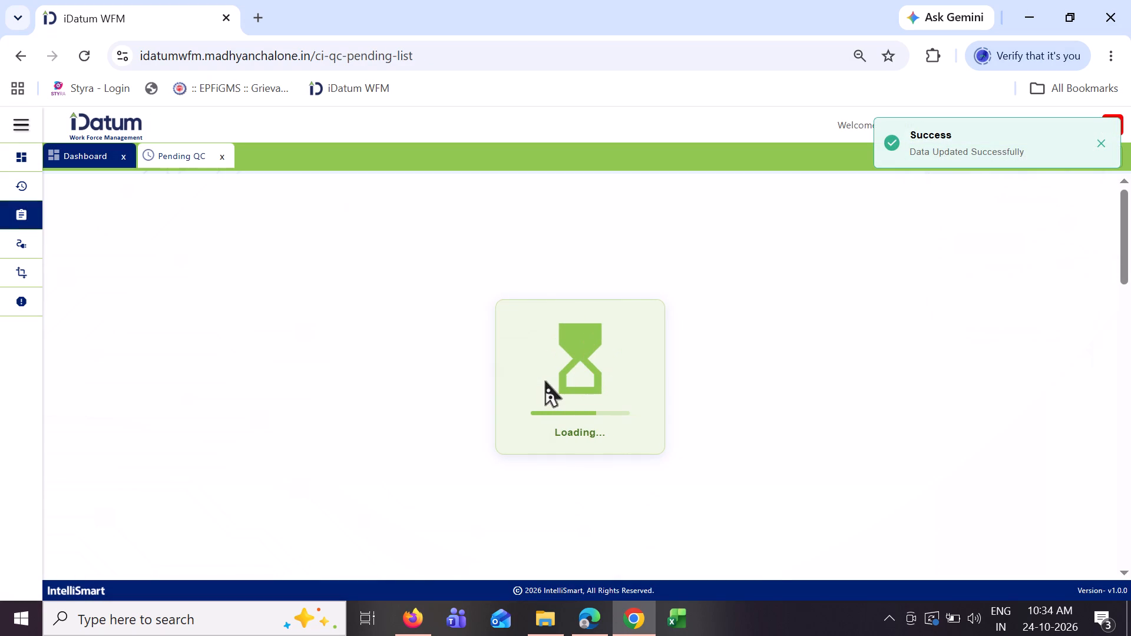
Check the certificate photo of the pending record with meter serial NA and approve it with the remark "ok".
left_click(1075, 359)
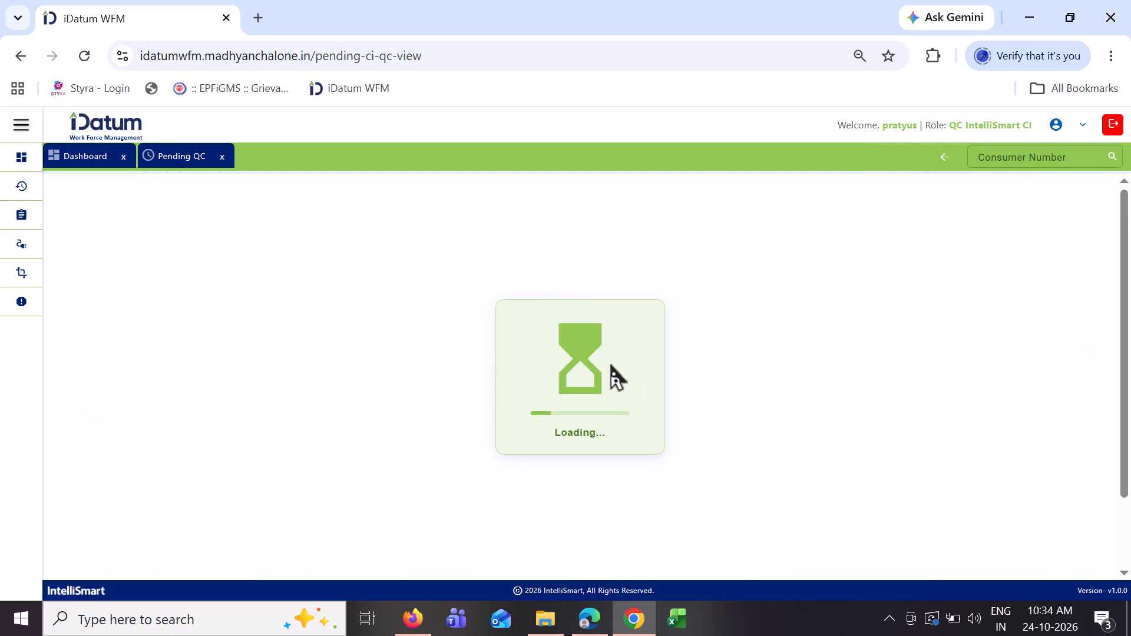
left_click(334, 354)
triple_click(522, 497)
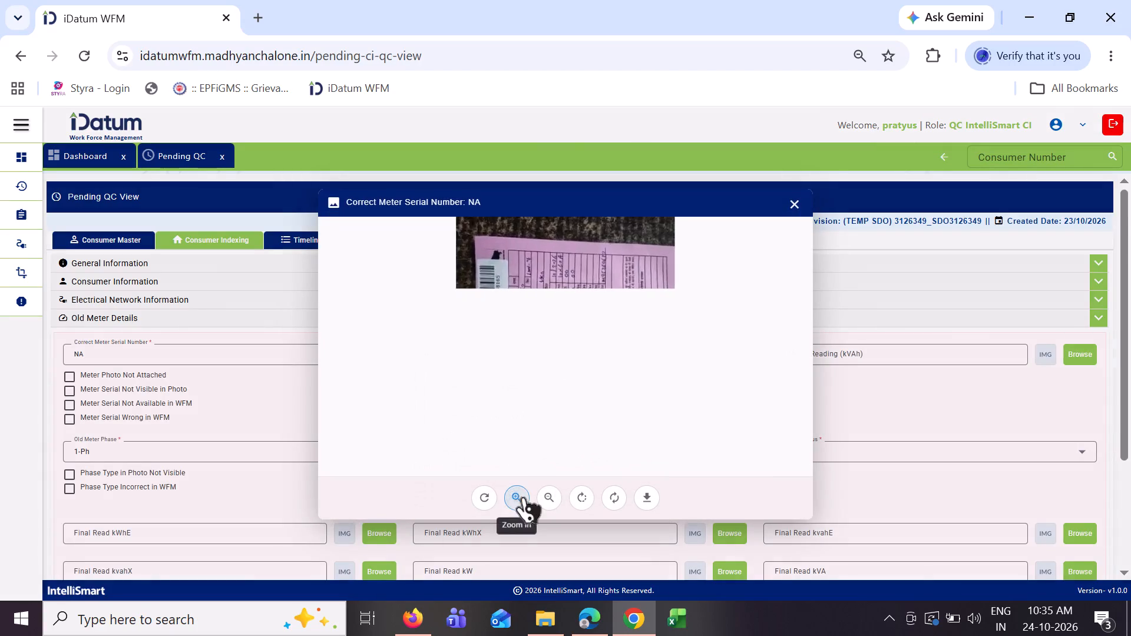
double_click(522, 496)
left_click(587, 497)
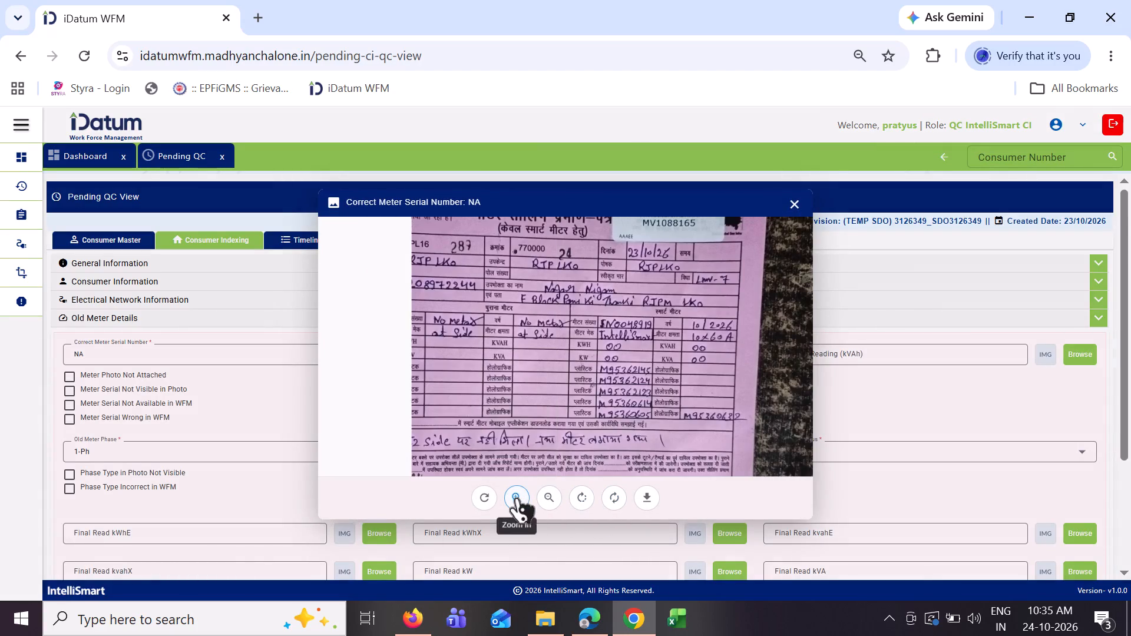
left_click_drag(570, 395, 598, 390)
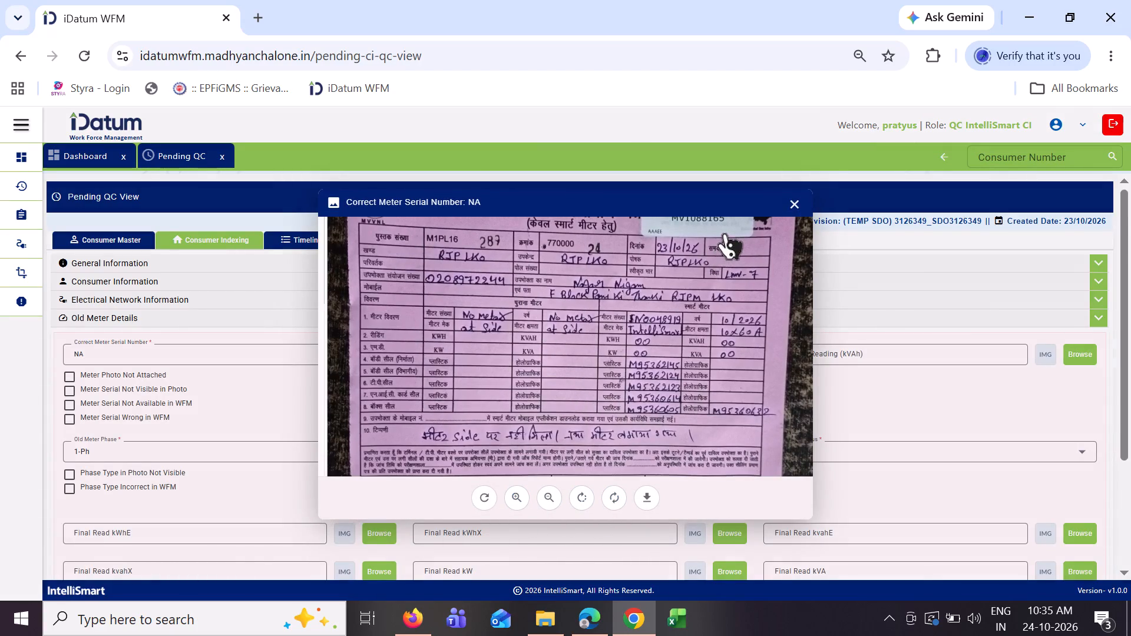
left_click(790, 202)
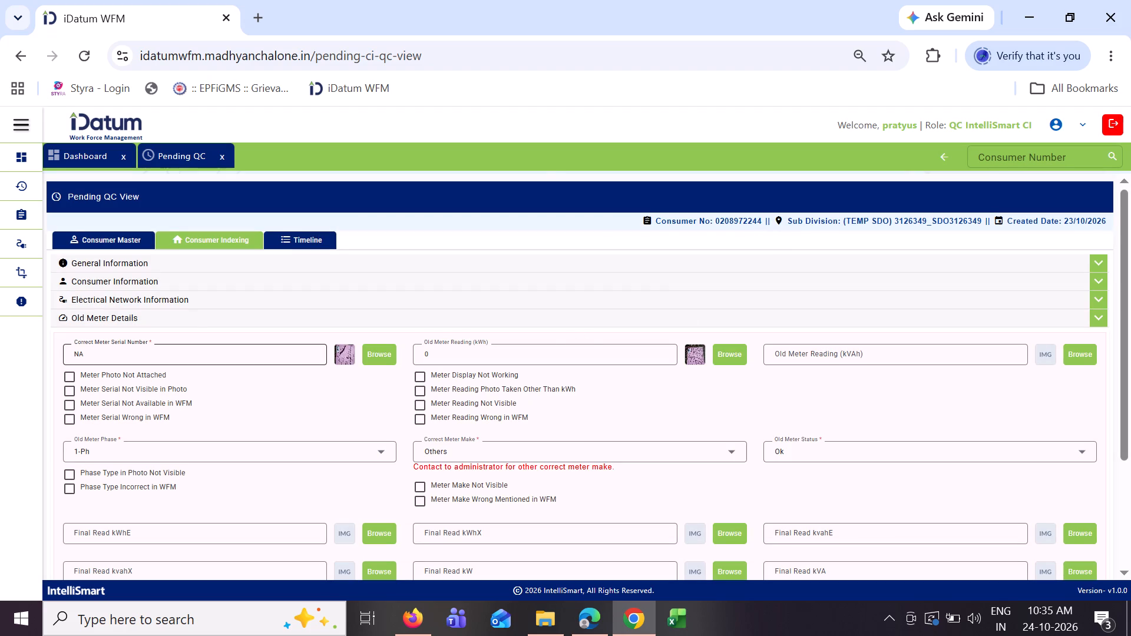
scroll(577, 324, "down", 8)
left_click(508, 472)
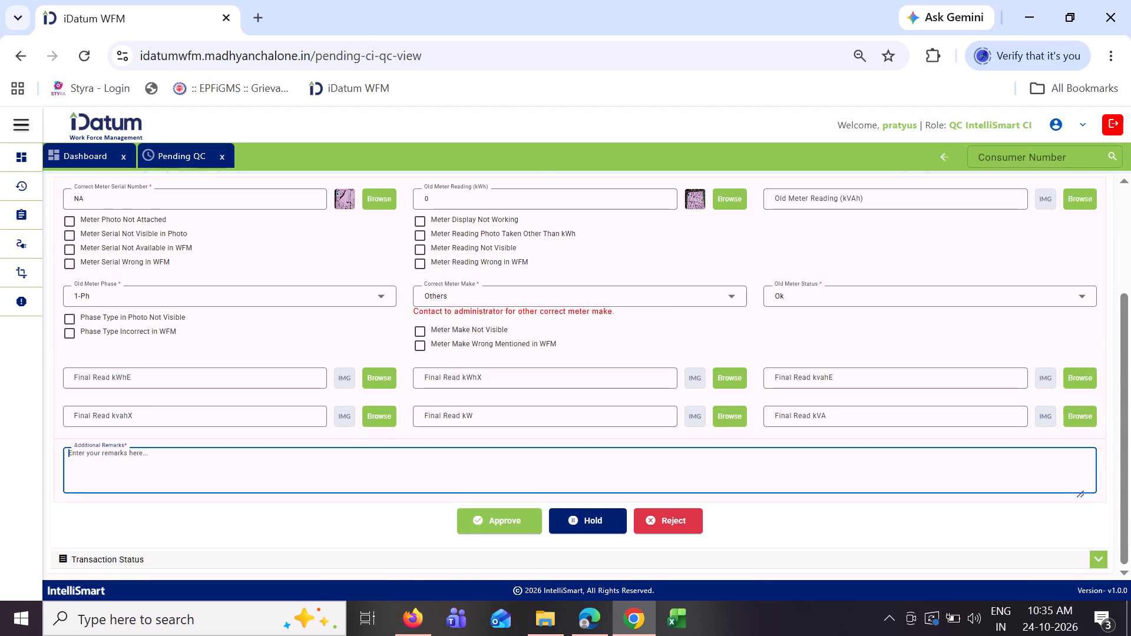
key("o")
key("k")
scroll(504, 469, "down", 5)
left_click_drag(490, 510, 491, 518)
left_click(545, 369)
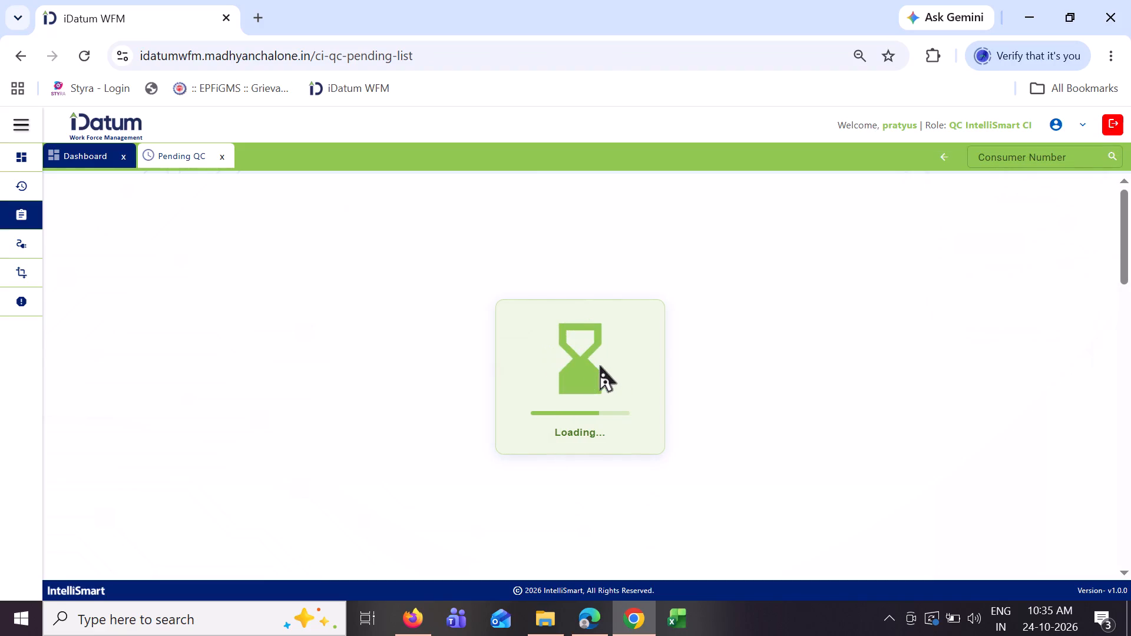
left_click(1076, 365)
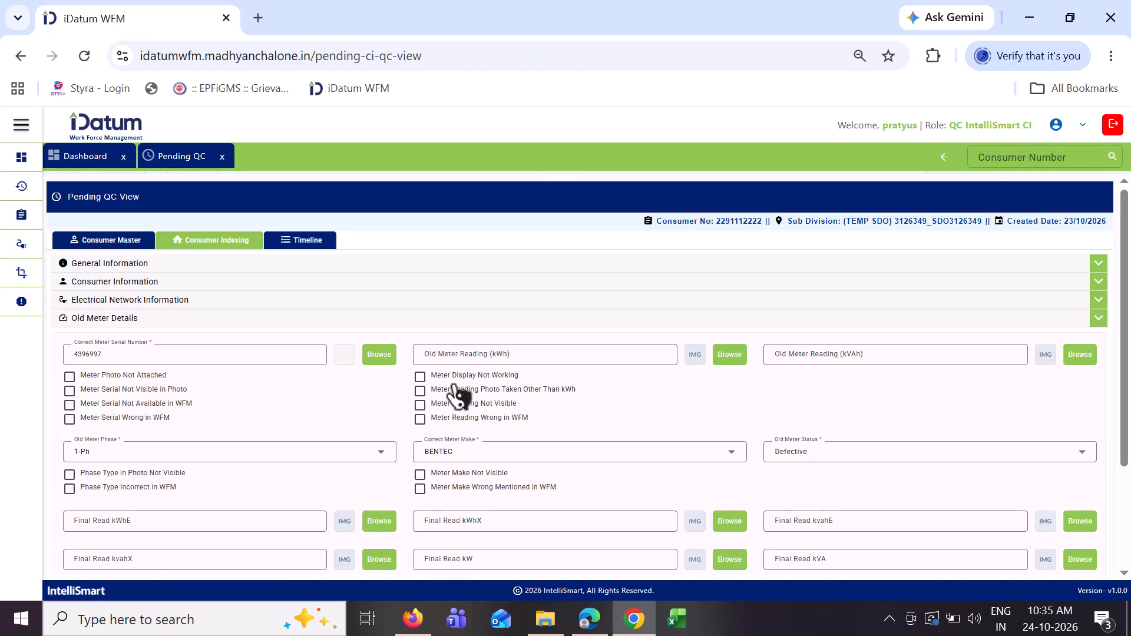
left_click(350, 364)
triple_click(512, 503)
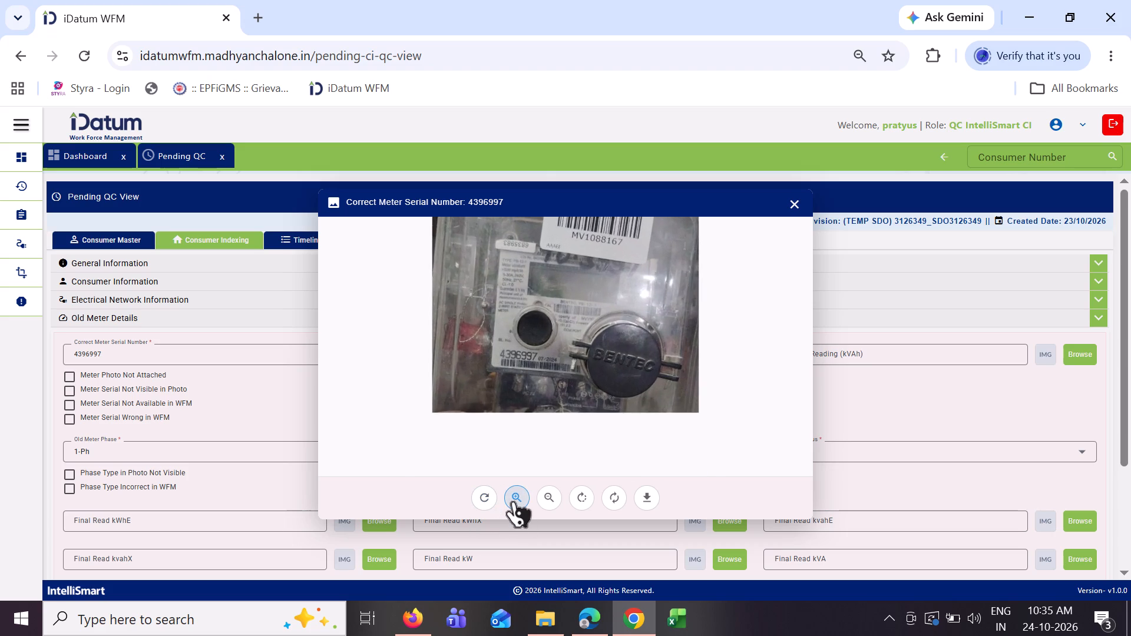
double_click(512, 501)
left_click(809, 194)
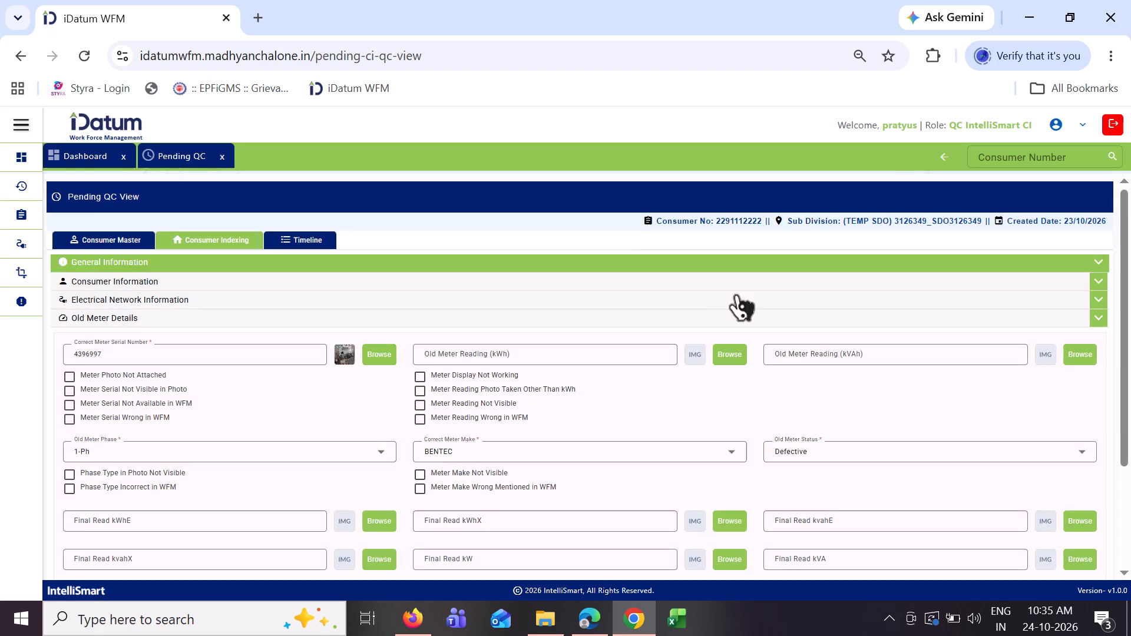
scroll(716, 334, "down", 6)
left_click(639, 462)
key("o")
key("k")
left_click(494, 575)
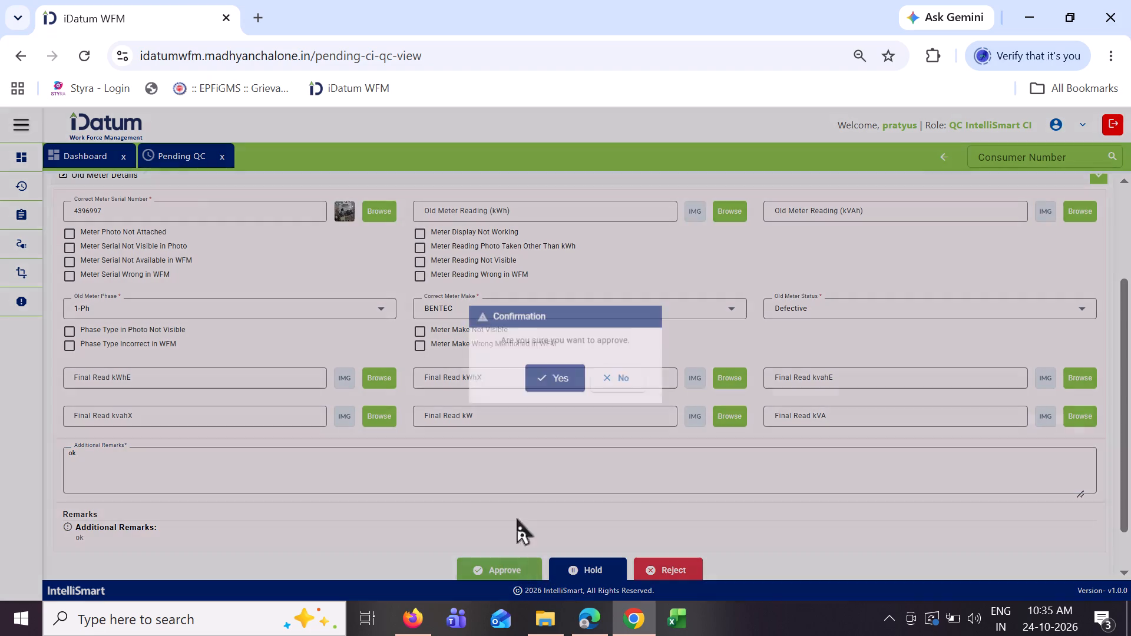
left_click(563, 382)
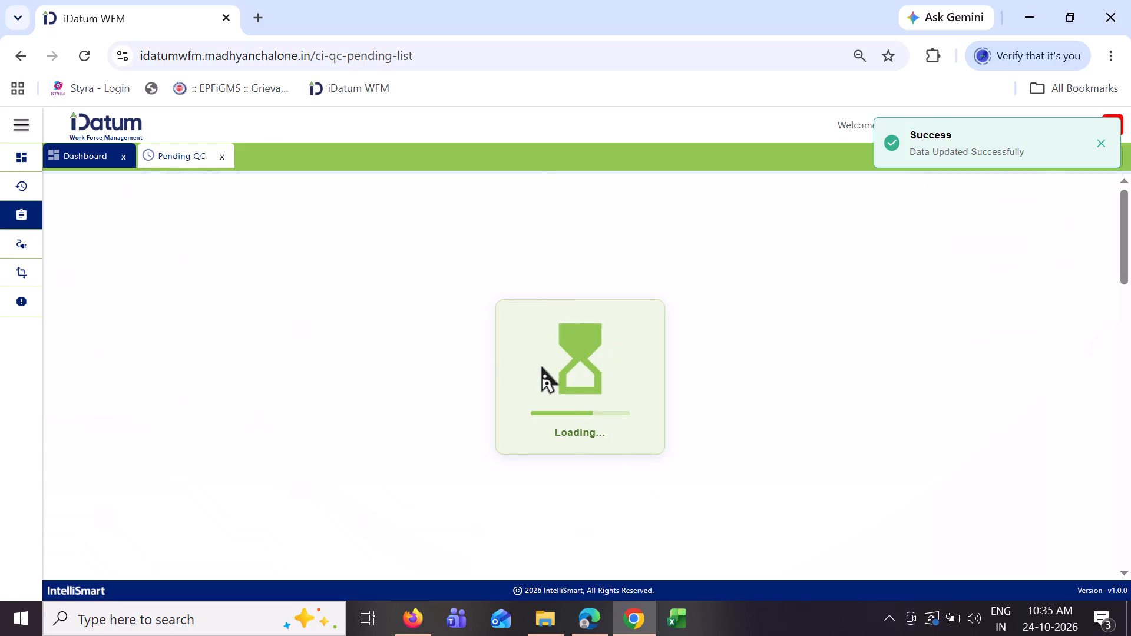
left_click(1068, 361)
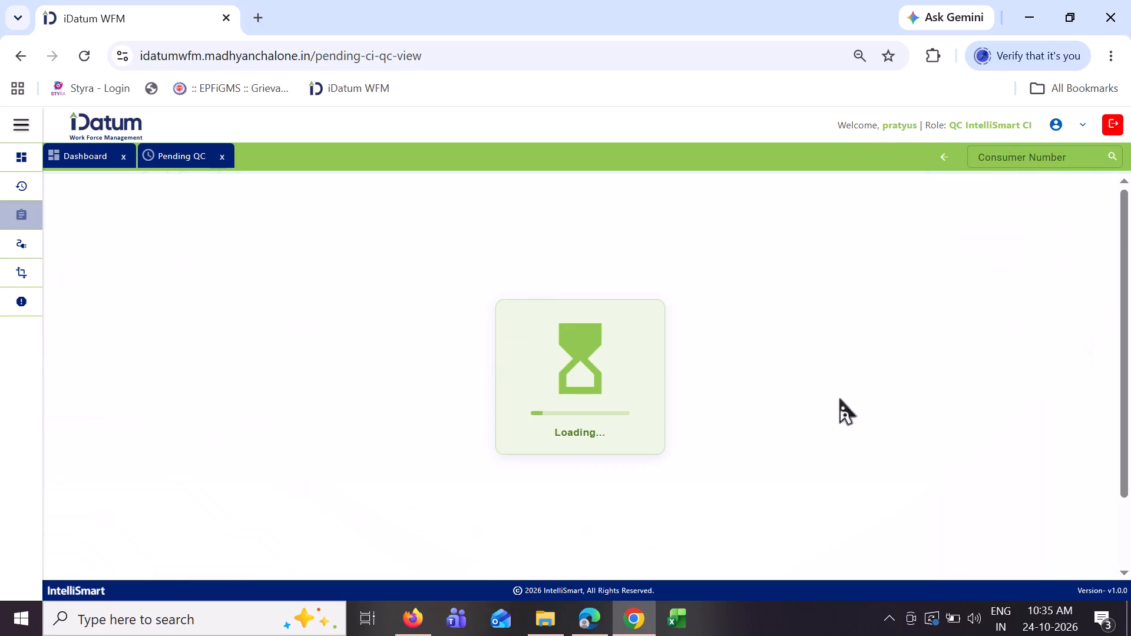
left_click(340, 350)
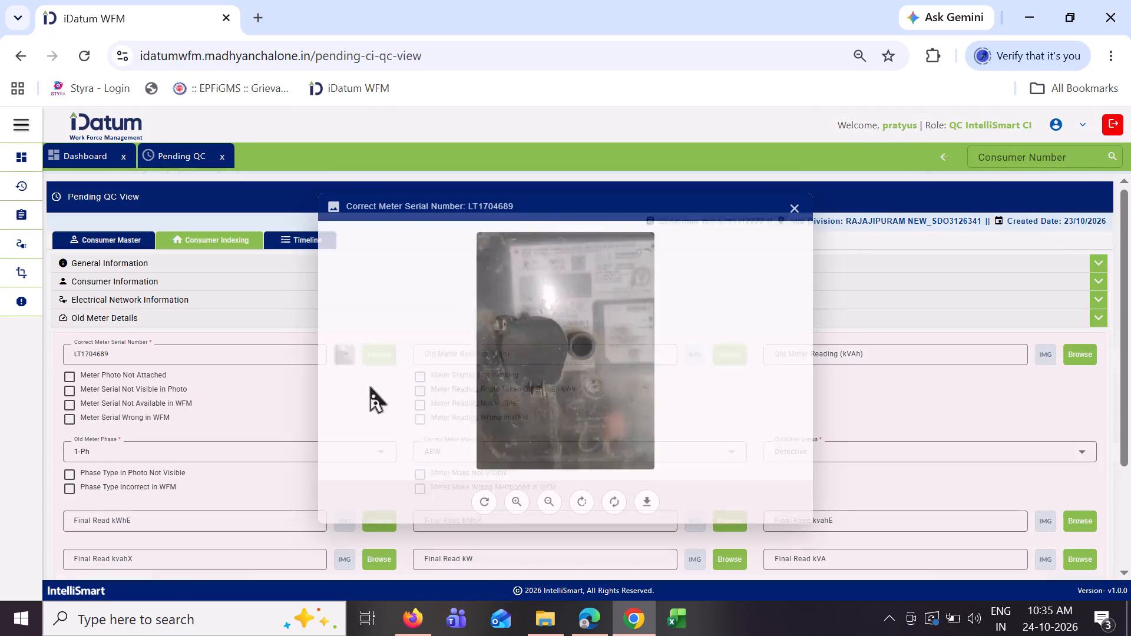
triple_click(519, 489)
triple_click(519, 489)
double_click(519, 489)
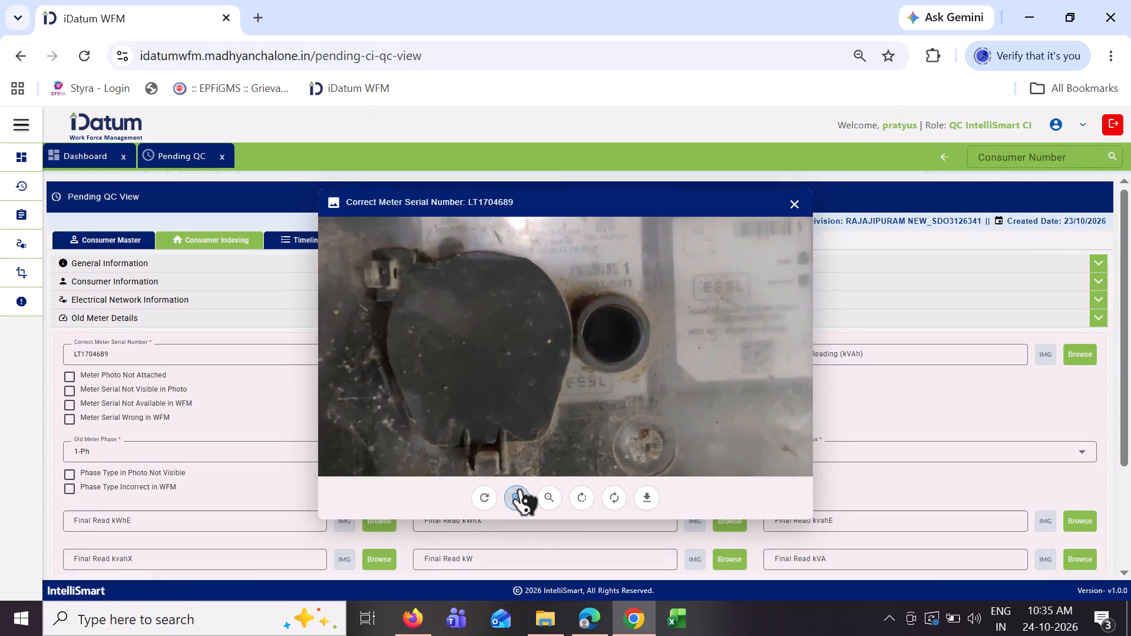
left_click_drag(665, 351, 637, 538)
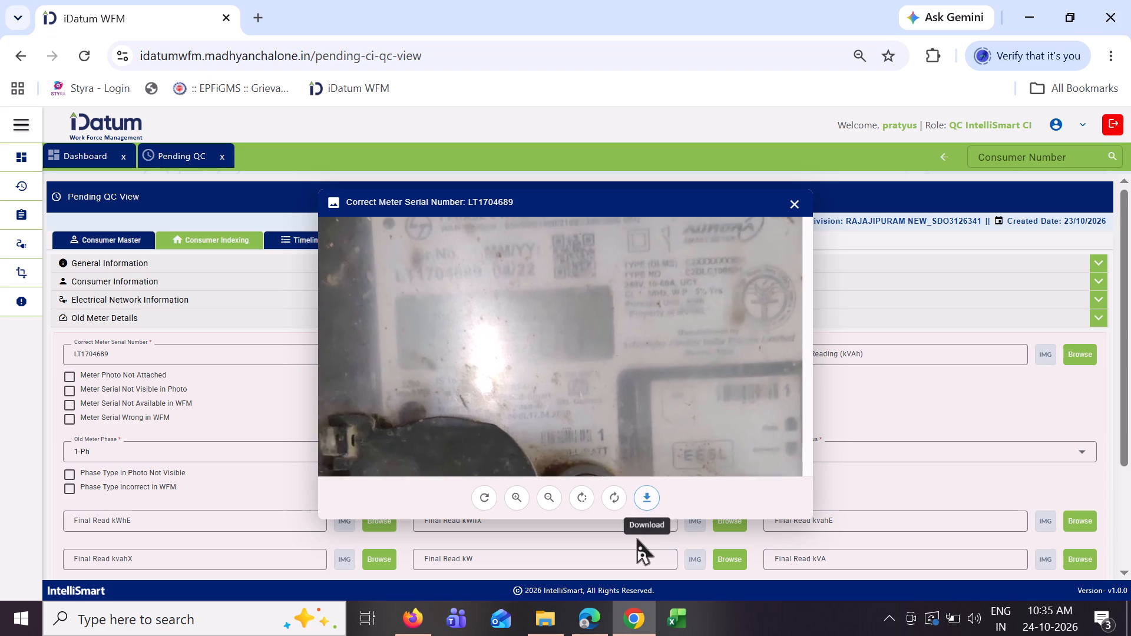
left_click_drag(637, 538, 646, 549)
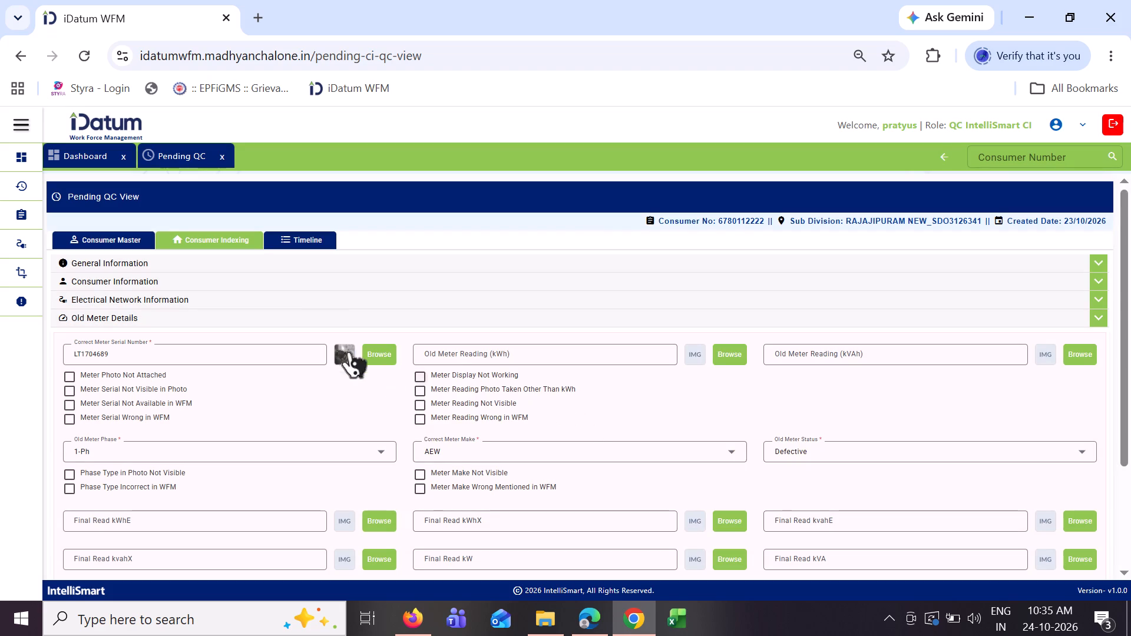
left_click(347, 350)
triple_click(517, 490)
double_click(515, 490)
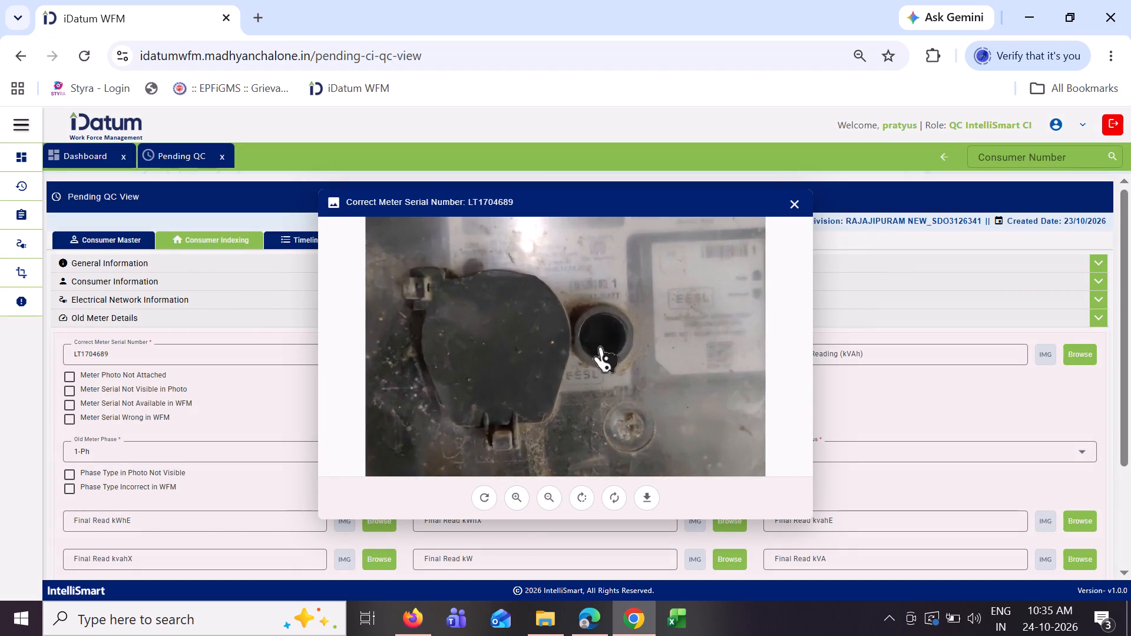
left_click_drag(600, 357, 626, 448)
left_click_drag(603, 354, 611, 373)
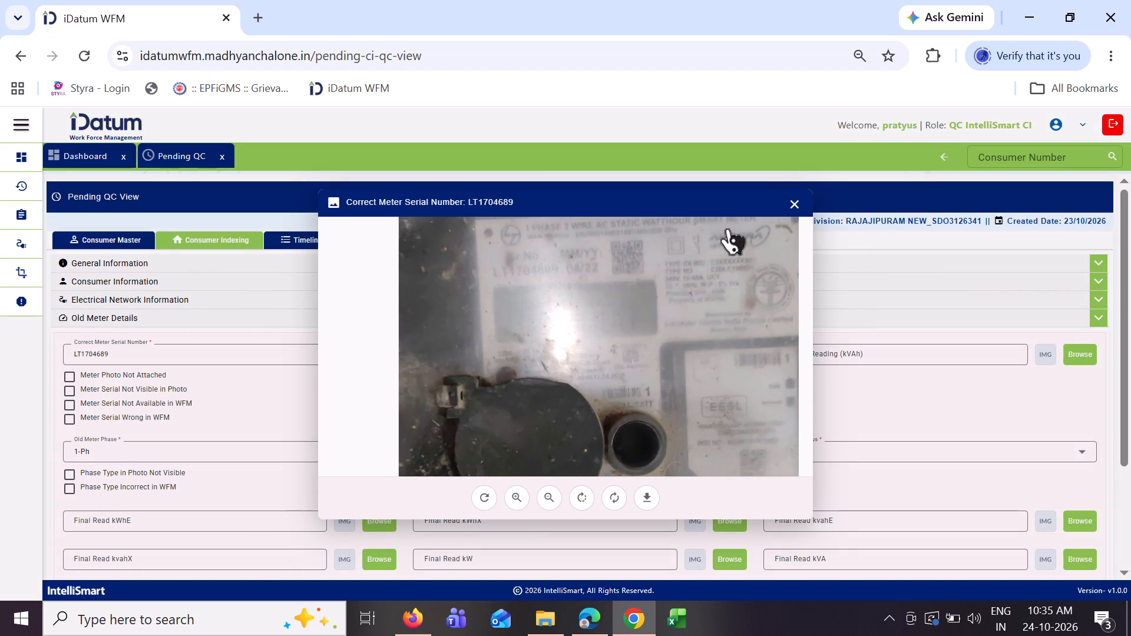
left_click(789, 210)
scroll(706, 349, "down", 6)
left_click(686, 477)
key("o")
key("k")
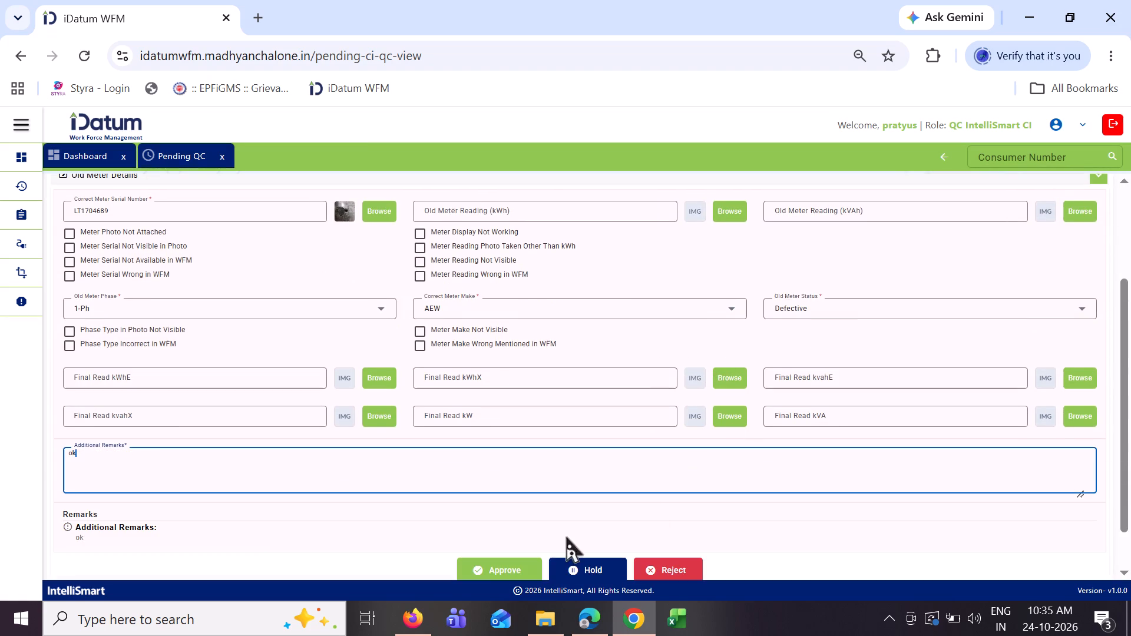
scroll(547, 544, "down", 3)
left_click(509, 531)
left_click(587, 360)
left_click(560, 376)
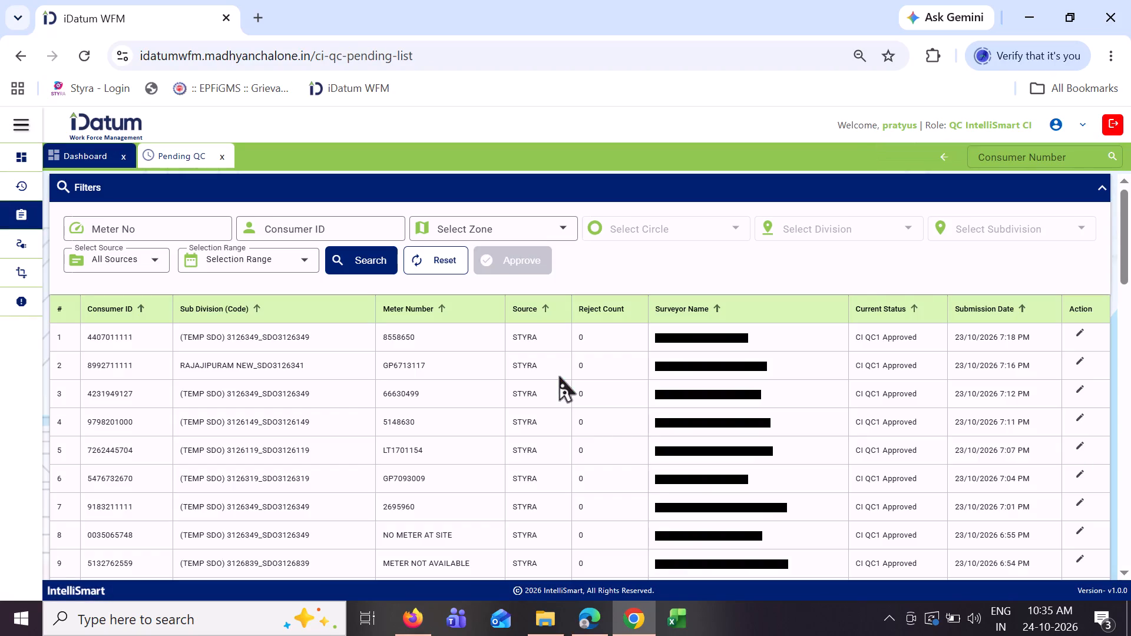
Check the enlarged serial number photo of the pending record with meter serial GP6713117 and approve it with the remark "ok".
left_click(1099, 359)
left_click(1083, 361)
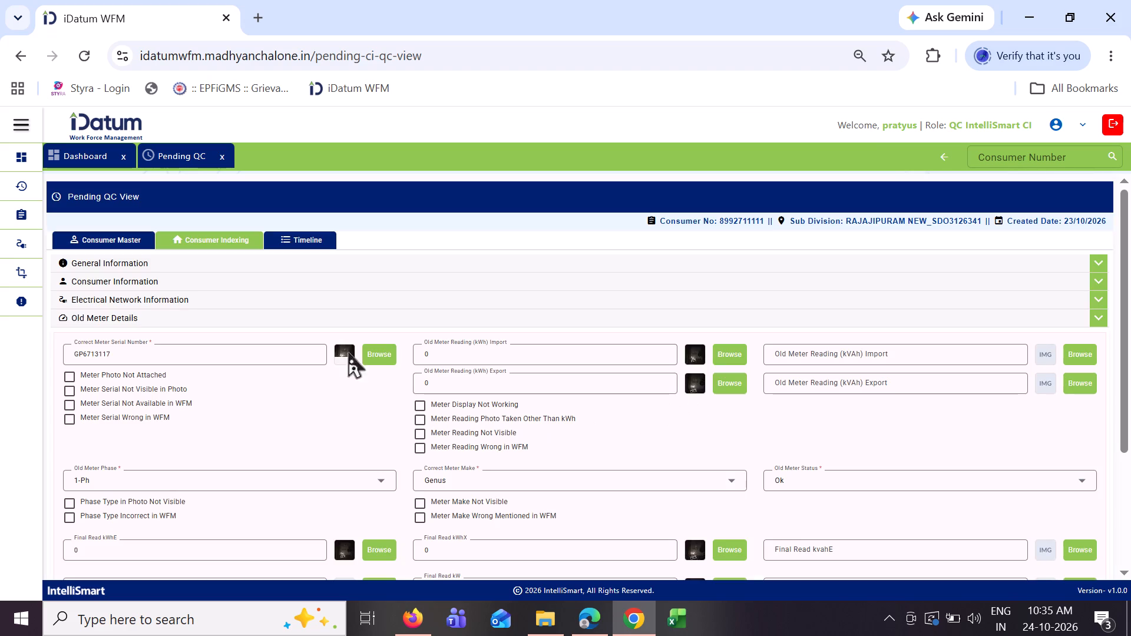
left_click(348, 363)
triple_click(516, 501)
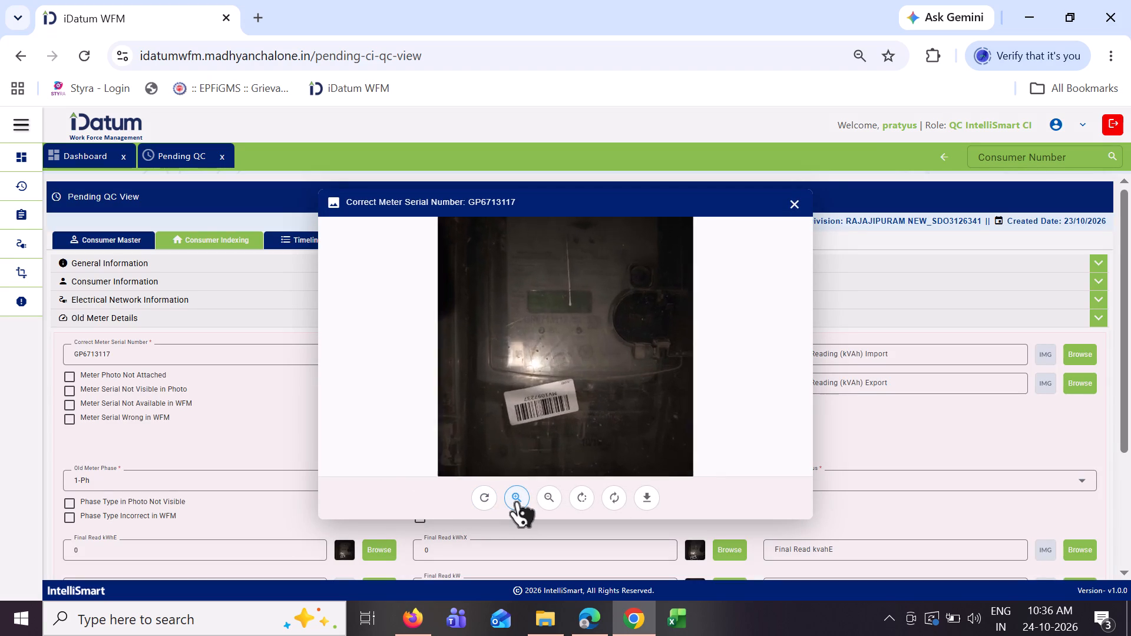
triple_click(516, 501)
double_click(517, 501)
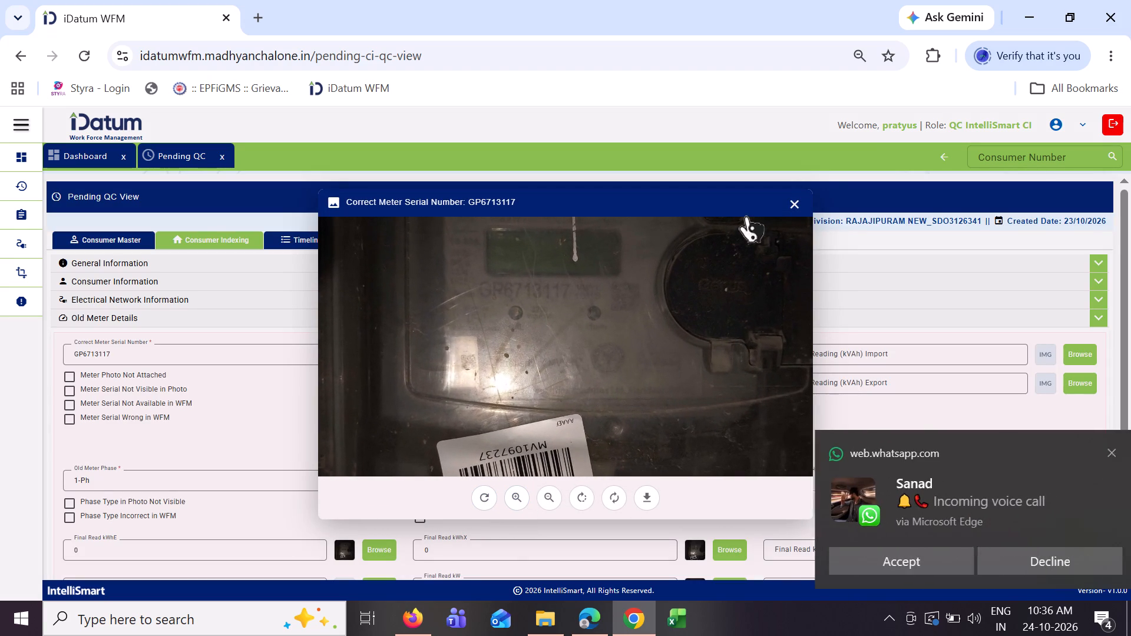
left_click(799, 203)
scroll(603, 416, "down", 7)
left_click(518, 479)
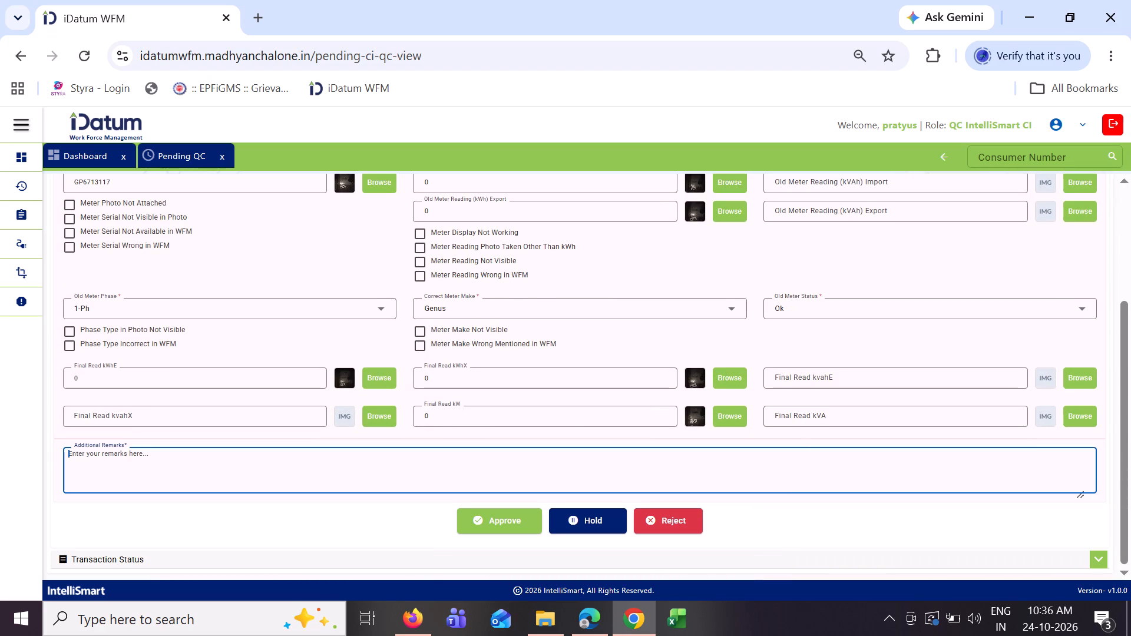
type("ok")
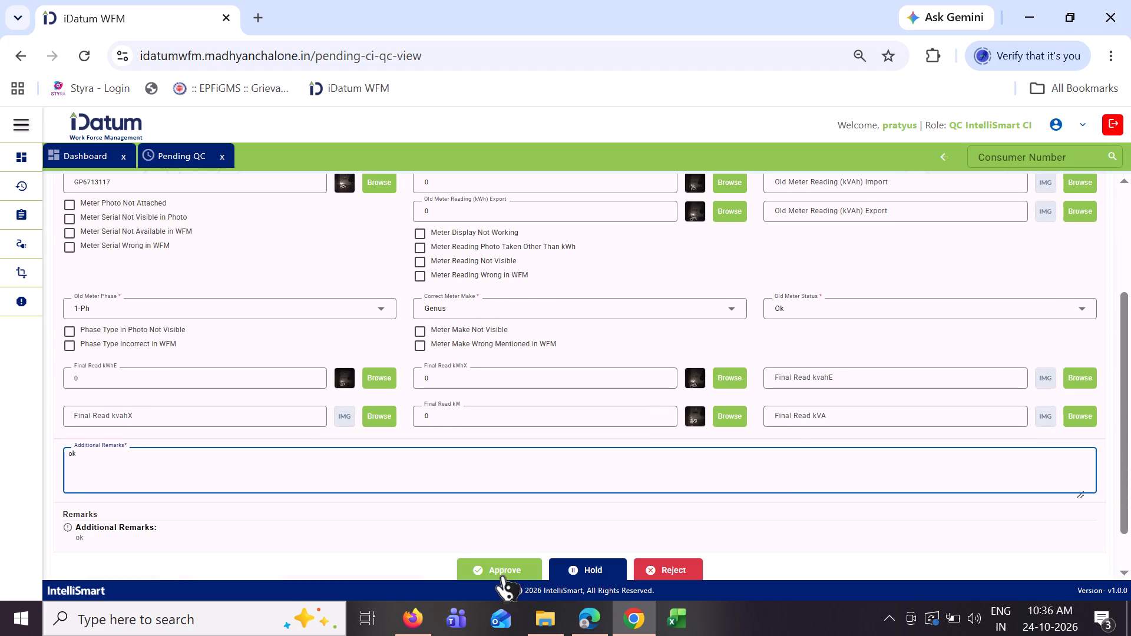
left_click(502, 575)
left_click(548, 385)
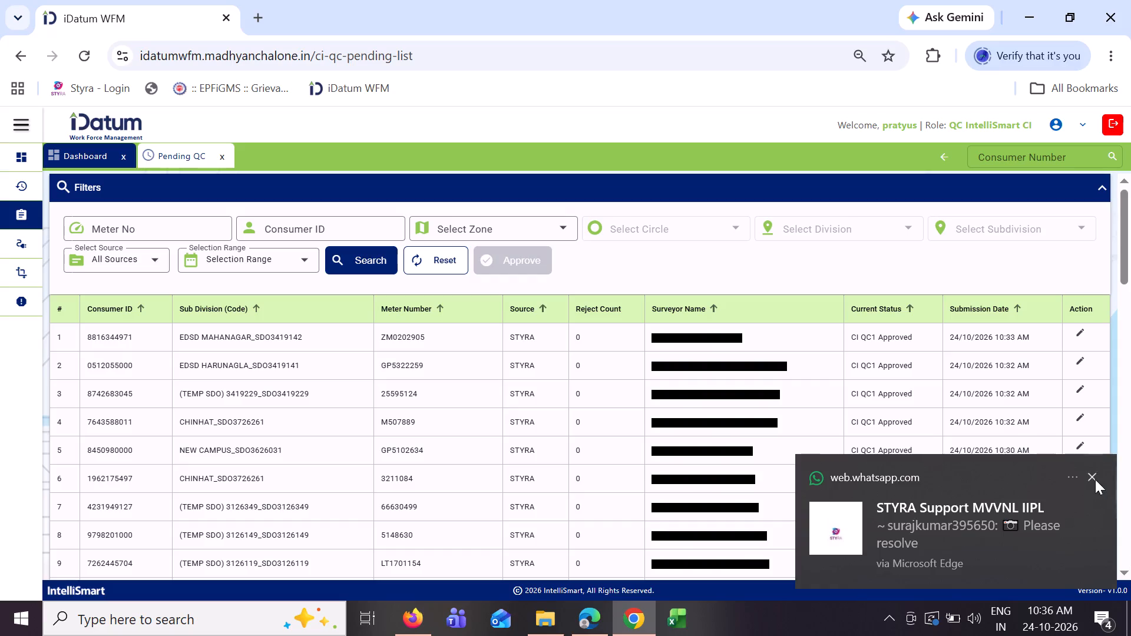
left_click(1090, 476)
left_click(1078, 352)
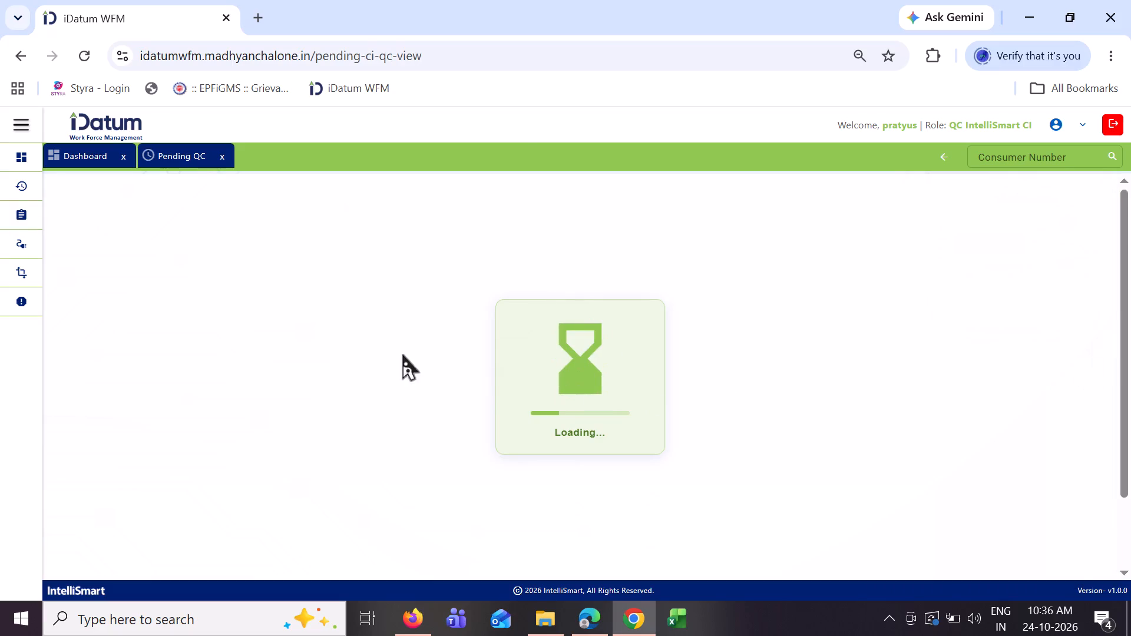
left_click(348, 353)
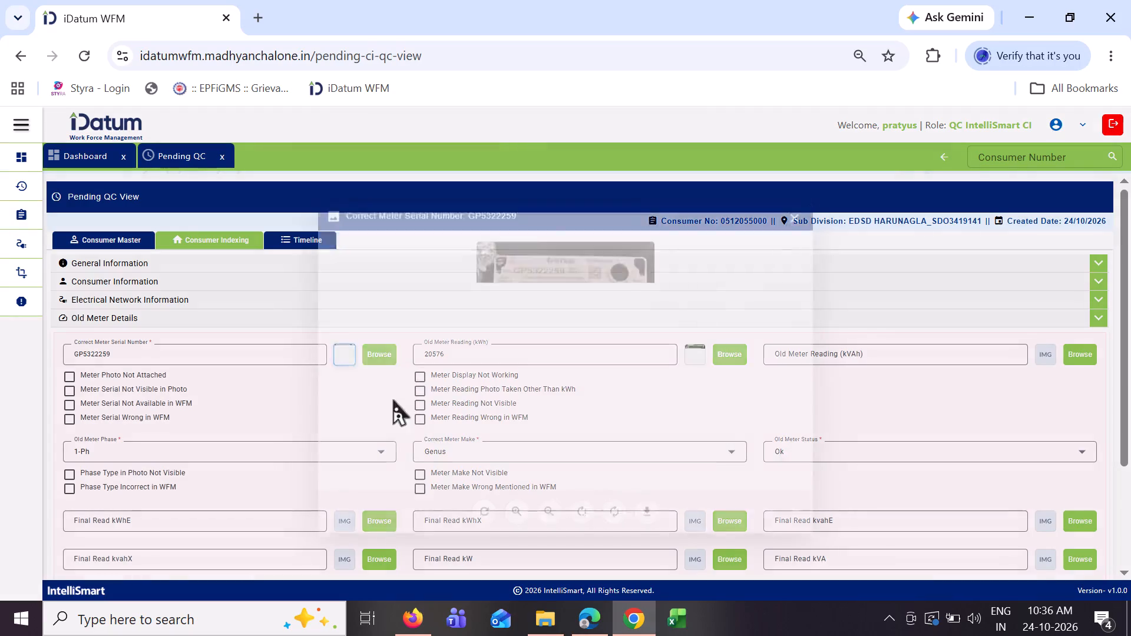
triple_click(515, 492)
triple_click(515, 492)
left_click(515, 492)
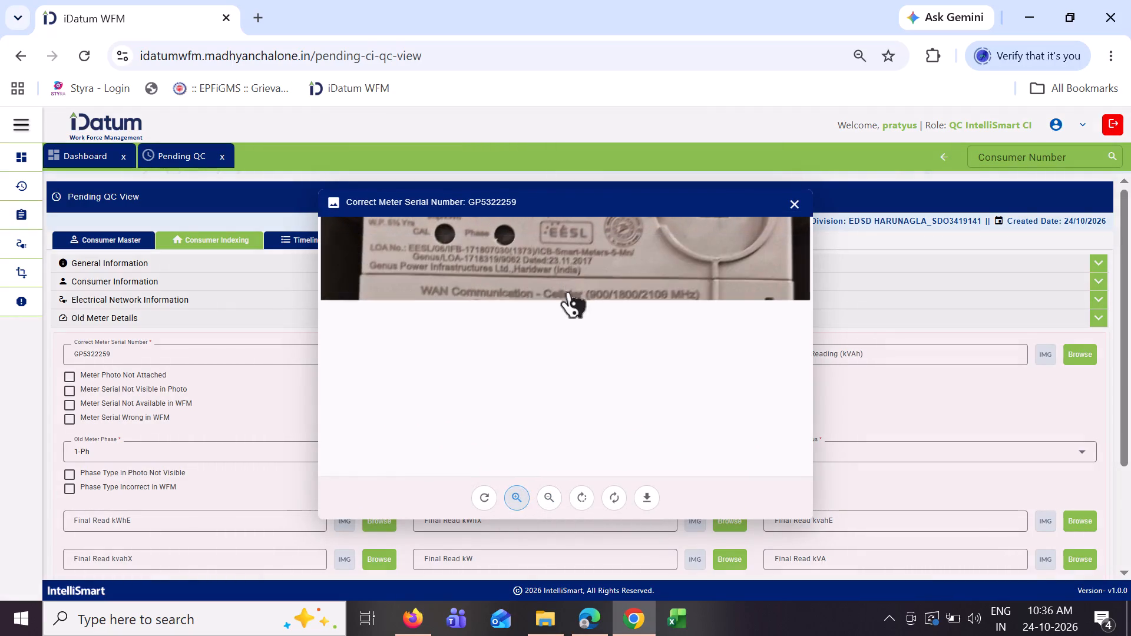
left_click_drag(568, 271, 576, 481)
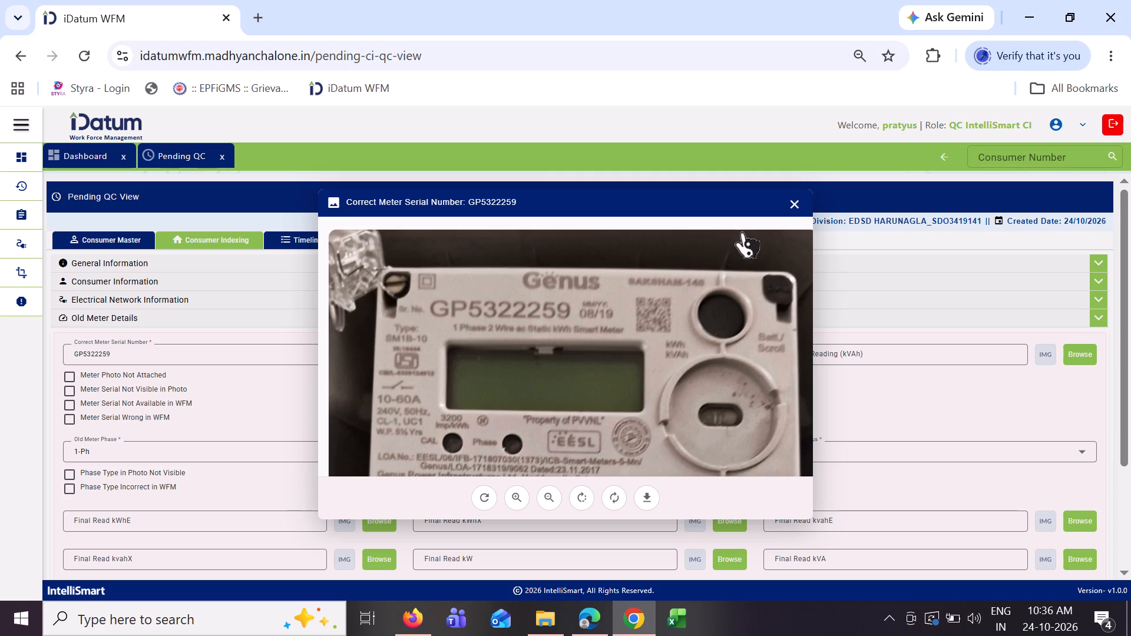
left_click(795, 200)
scroll(580, 428, "down", 6)
left_click(507, 458)
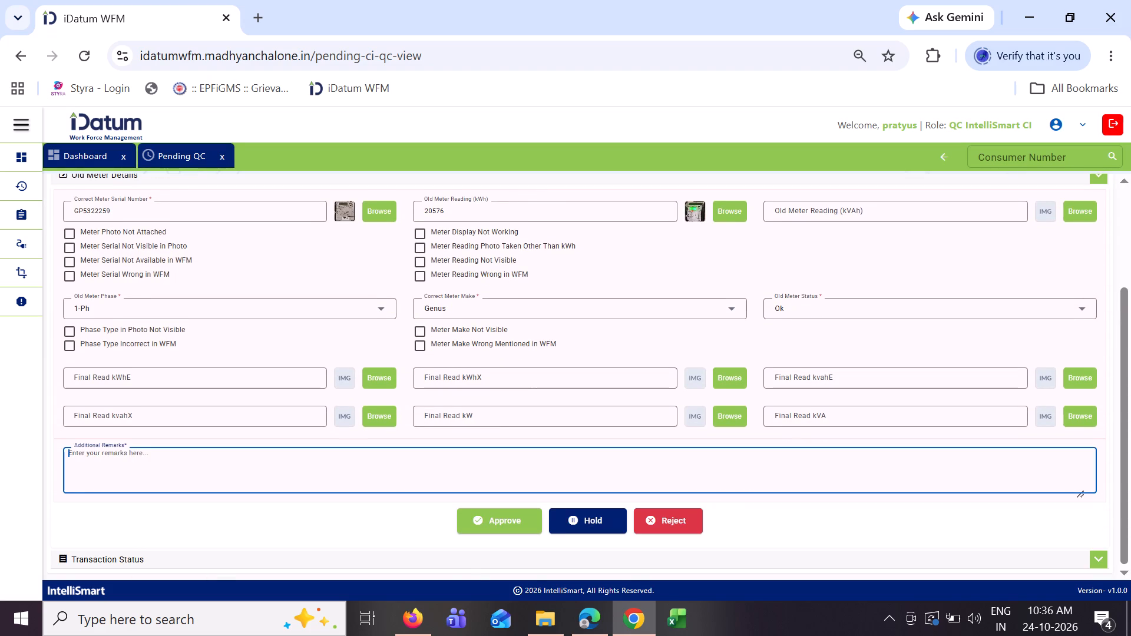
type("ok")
scroll(487, 479, "down", 3)
left_click(484, 519)
left_click(538, 397)
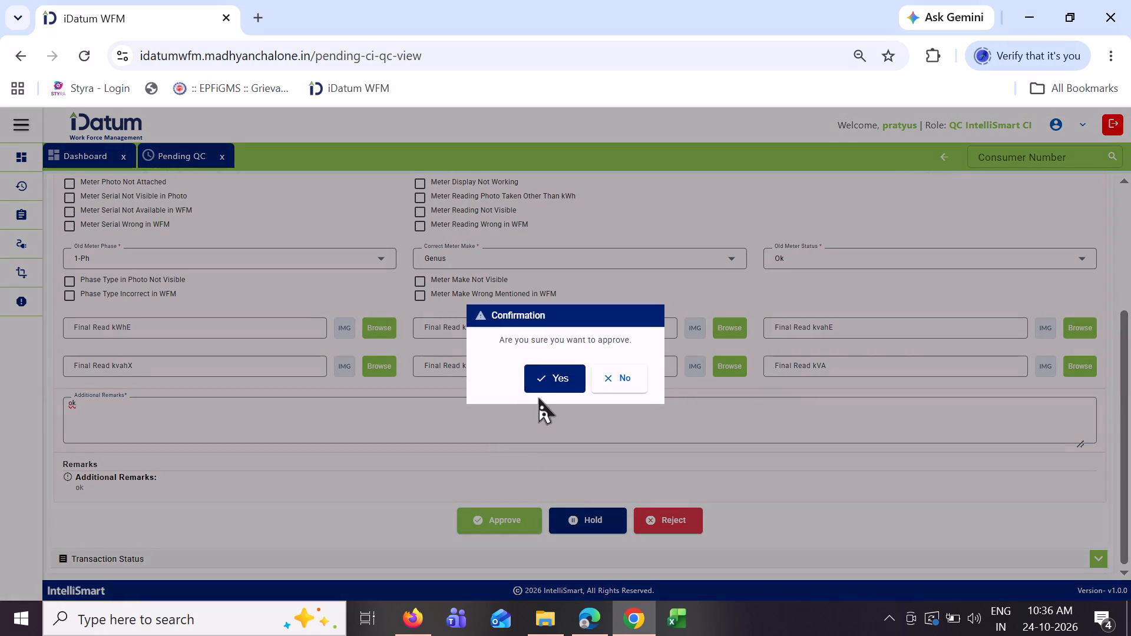
Confirm the approval of the open single-phase Genus meter record carrying the remark "ok".
left_click(544, 389)
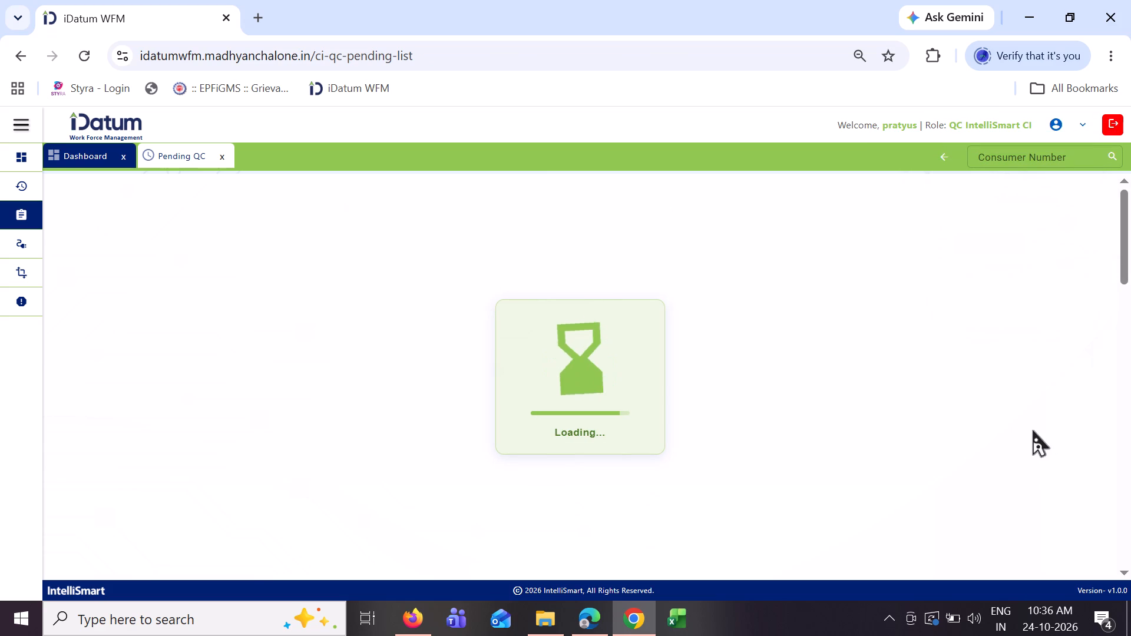
left_click(1088, 362)
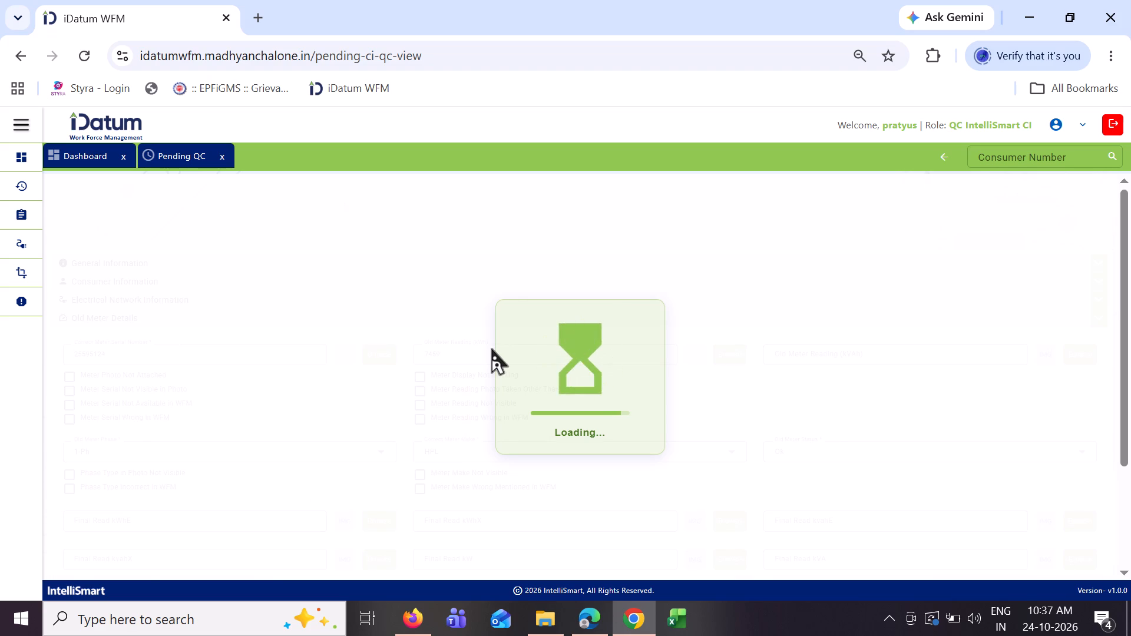
left_click(350, 362)
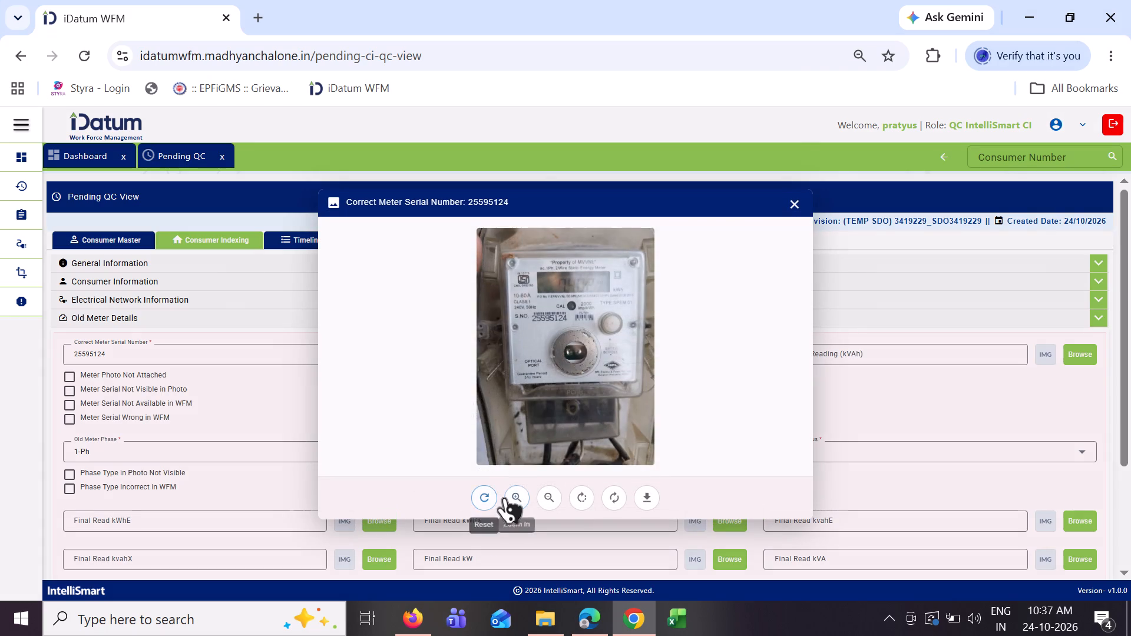
triple_click(504, 498)
double_click(504, 498)
left_click(791, 200)
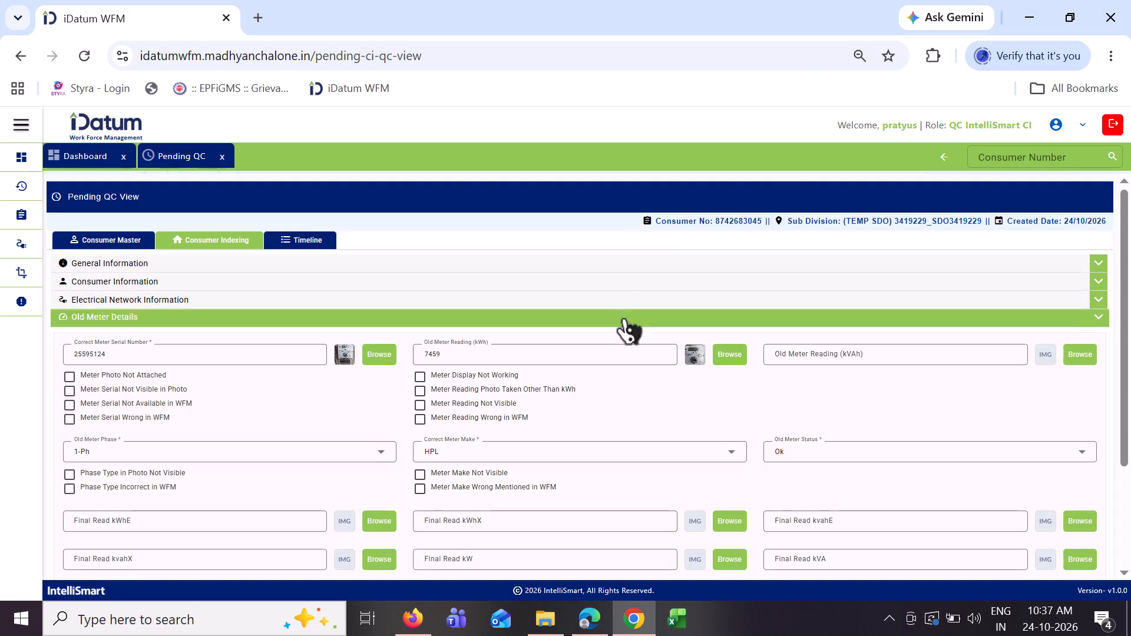
scroll(619, 329, "down", 7)
left_click(610, 479)
key("o")
key("k")
scroll(554, 481, "down", 3)
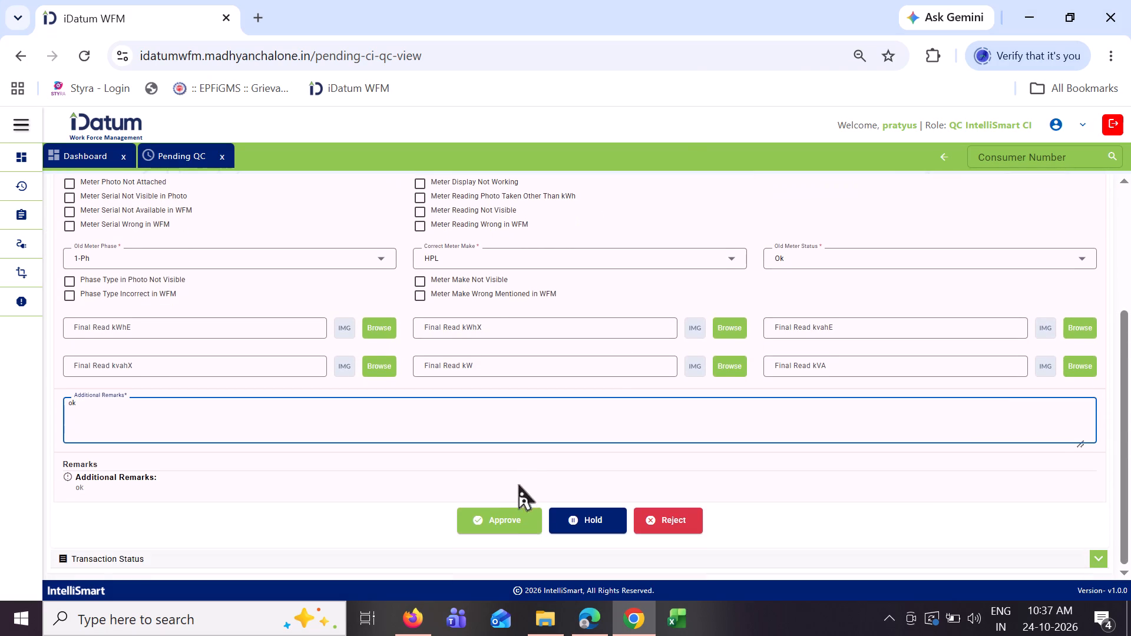
left_click(502, 506)
left_click(545, 362)
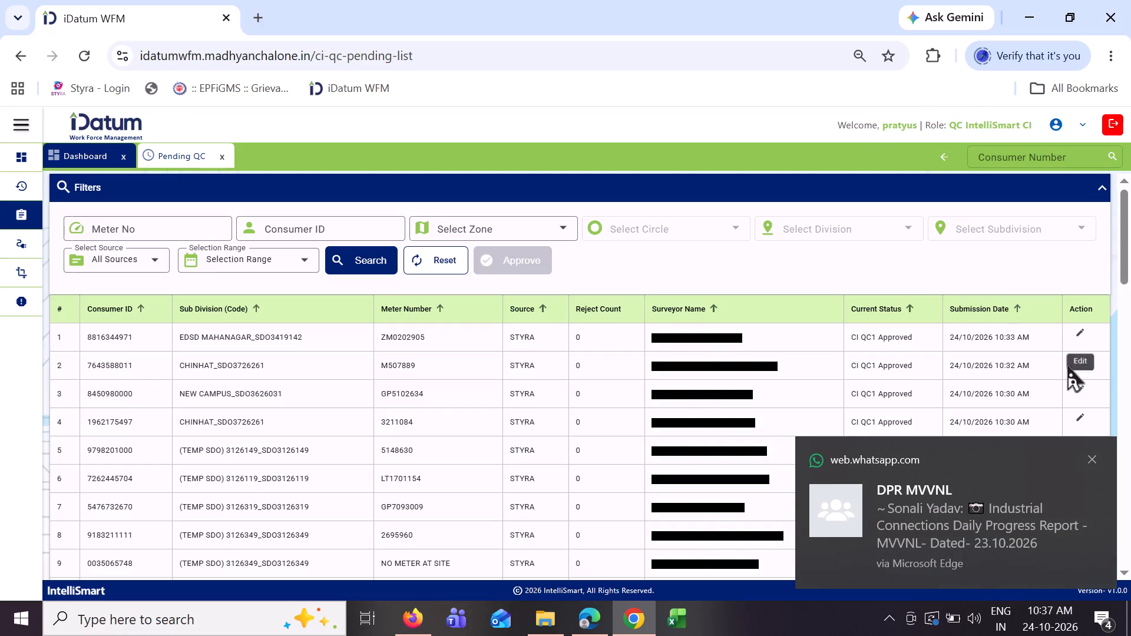
left_click(1066, 365)
left_click(1079, 360)
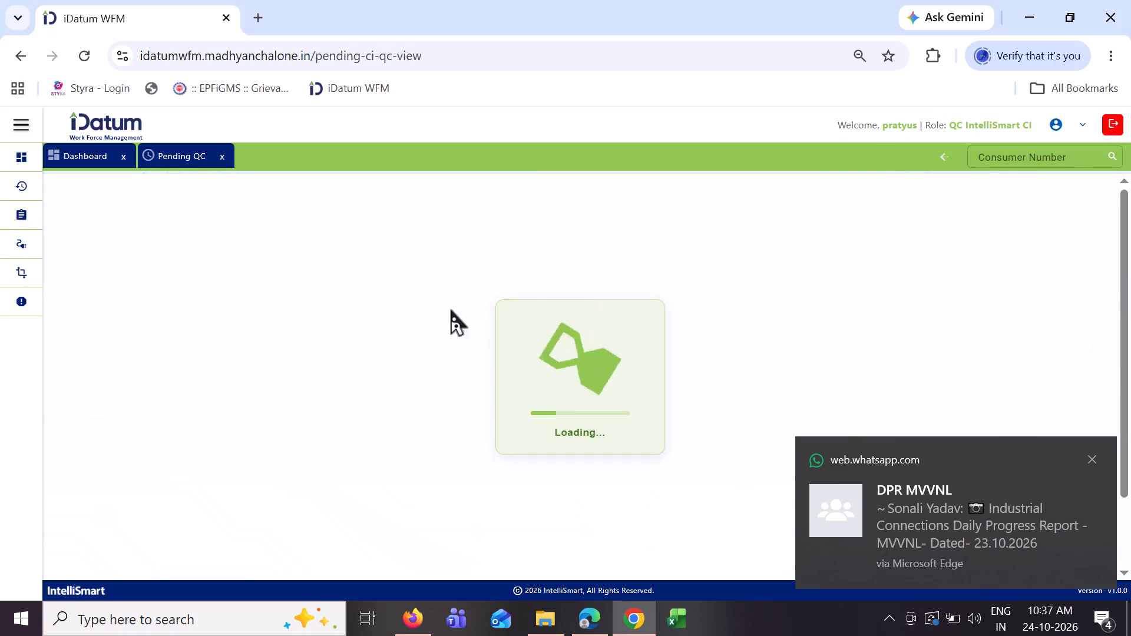
left_click(340, 363)
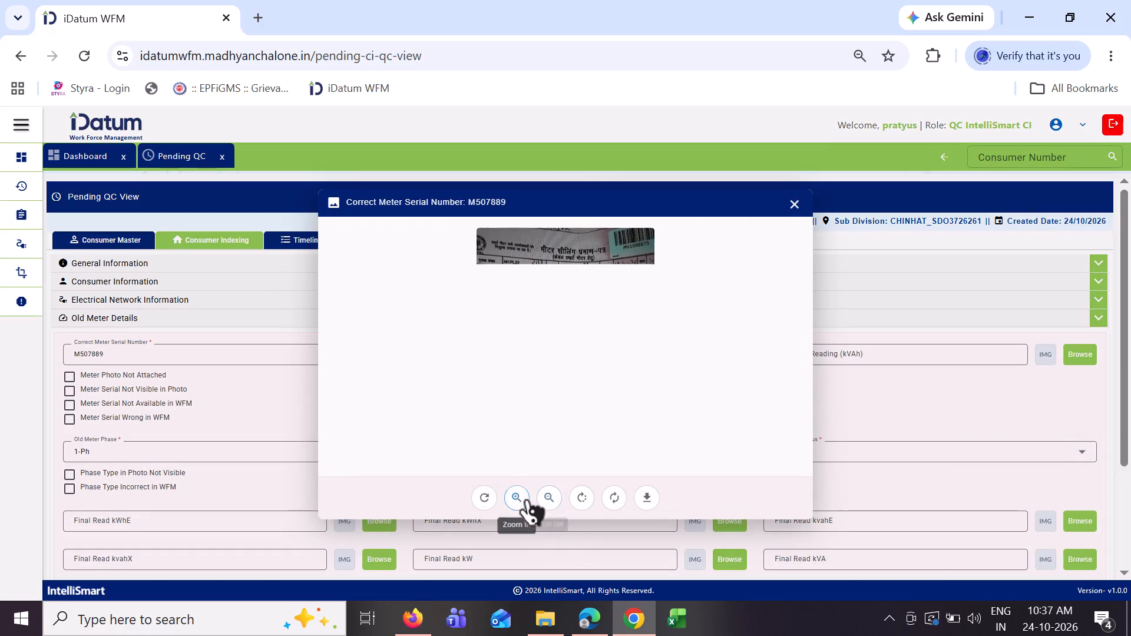
triple_click(525, 498)
triple_click(525, 497)
left_click_drag(624, 266, 624, 340)
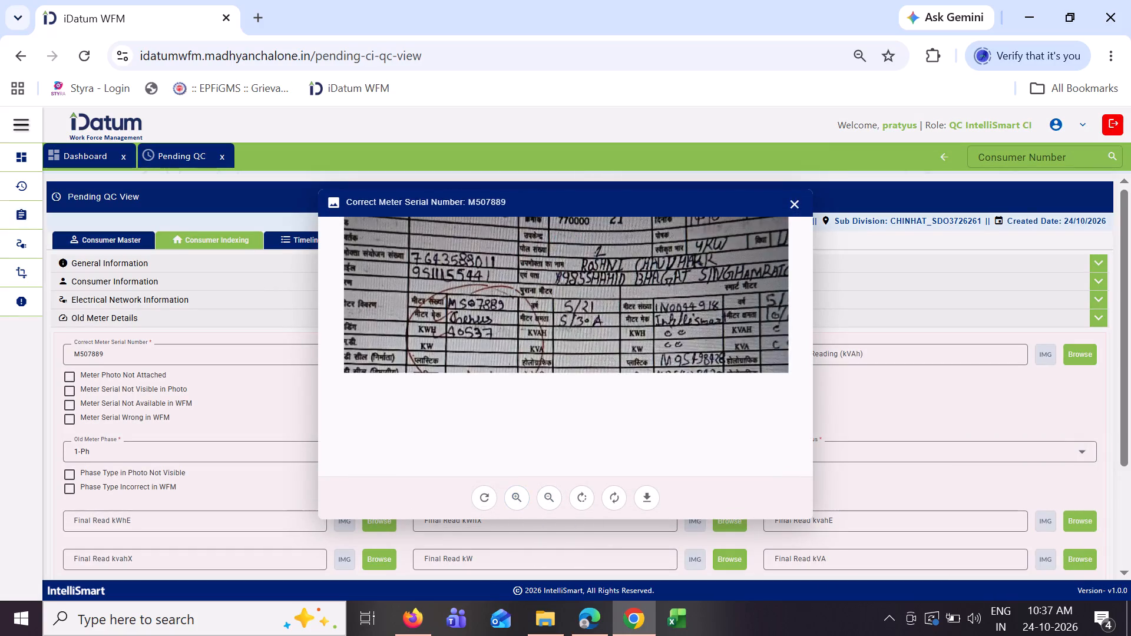
left_click_drag(624, 340, 616, 338)
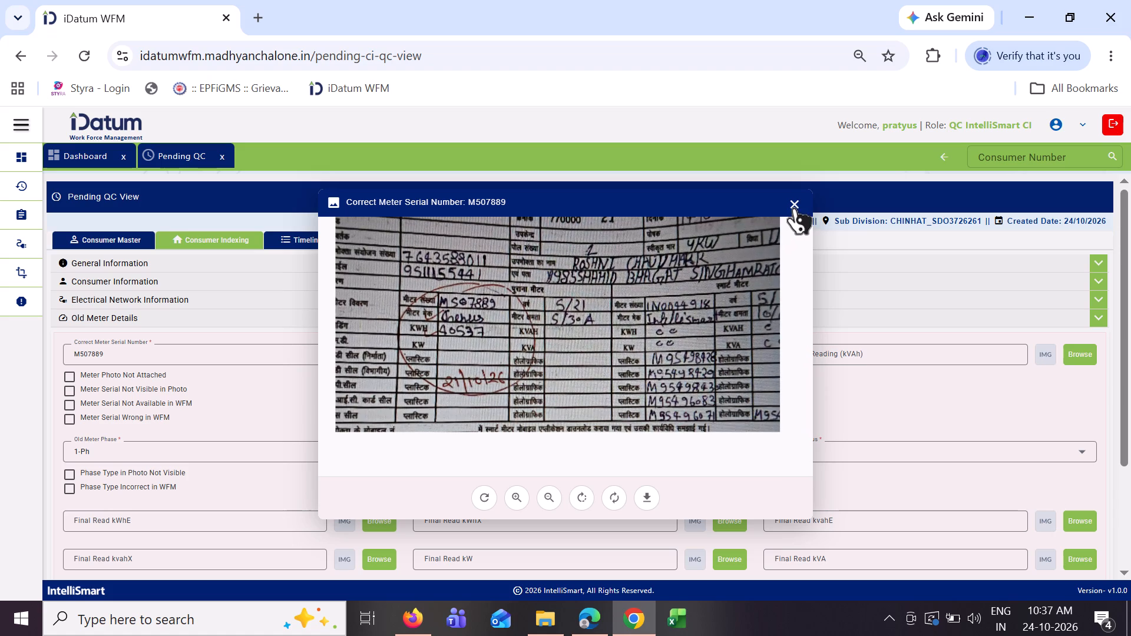
left_click(794, 207)
scroll(522, 376, "down", 8)
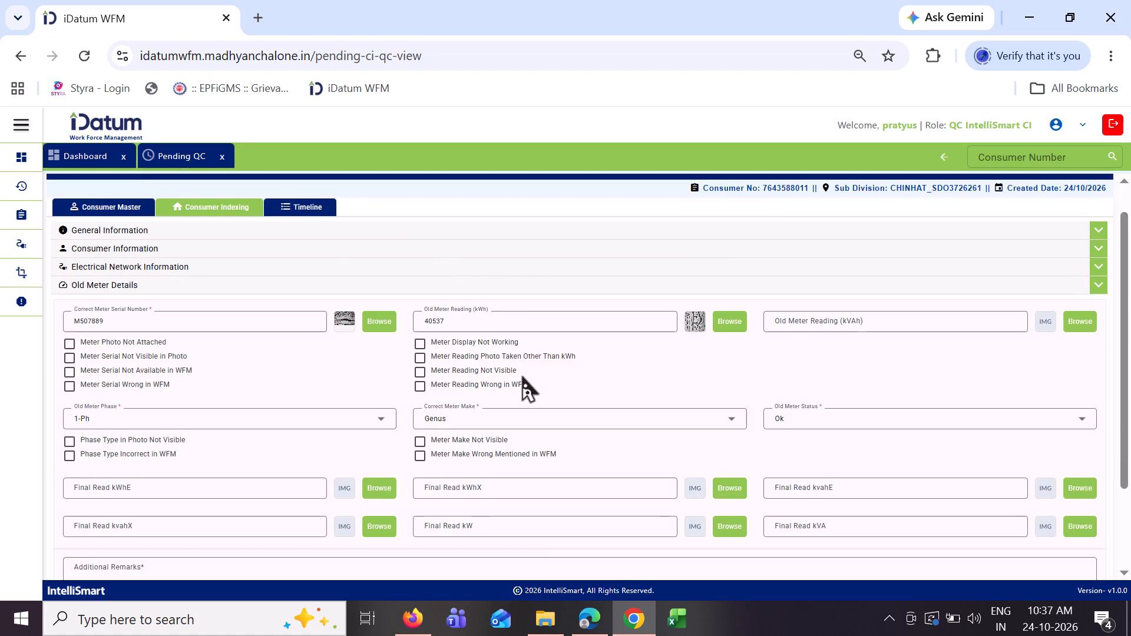
left_click(513, 478)
key("o")
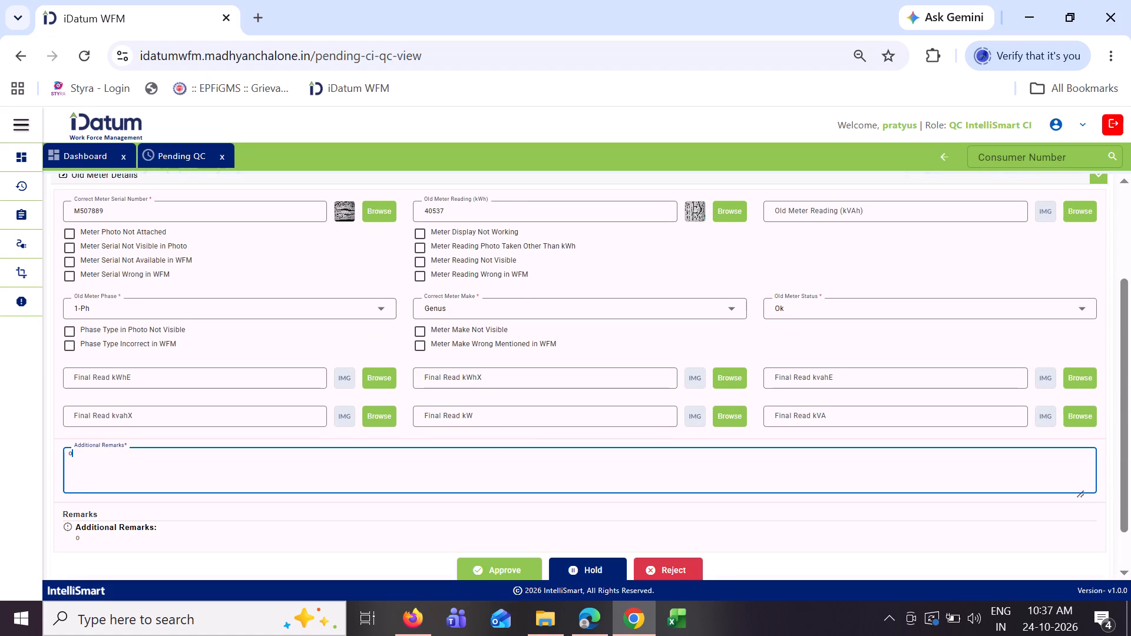
key("k")
scroll(545, 481, "down", 5)
left_click(477, 512)
left_click(564, 373)
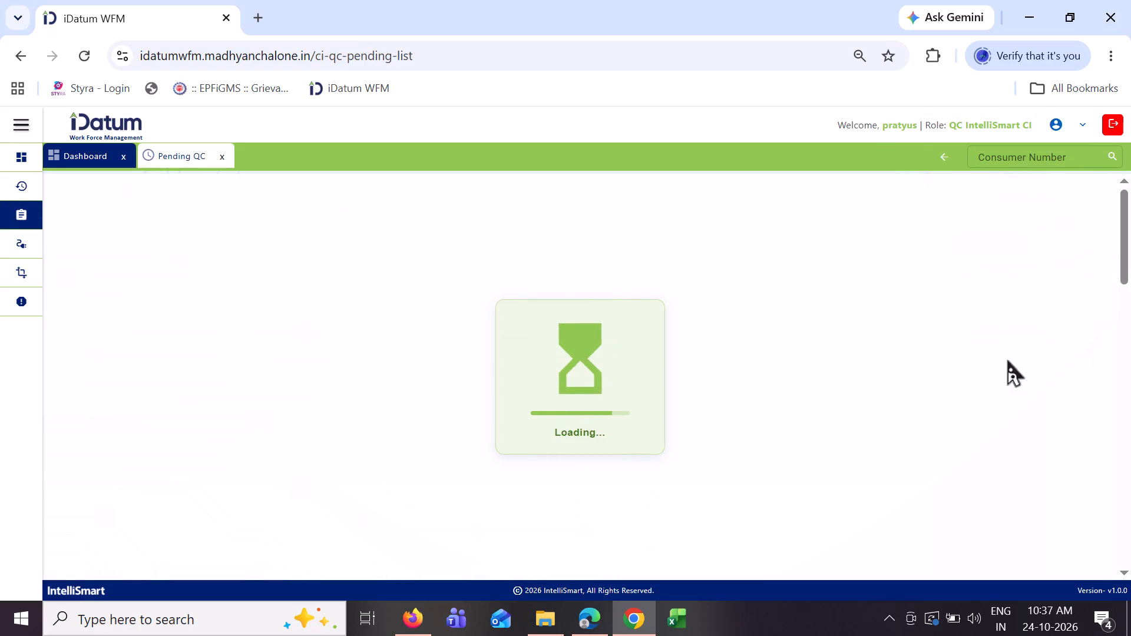
left_click(1075, 360)
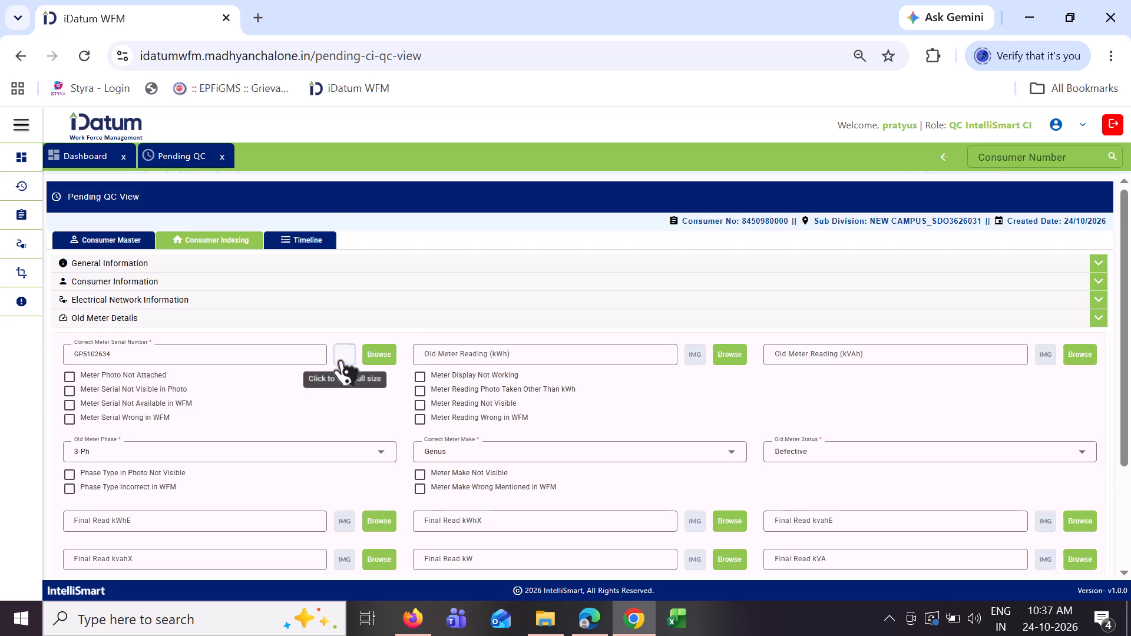
left_click(339, 360)
left_click(493, 503)
left_click(496, 503)
triple_click(509, 503)
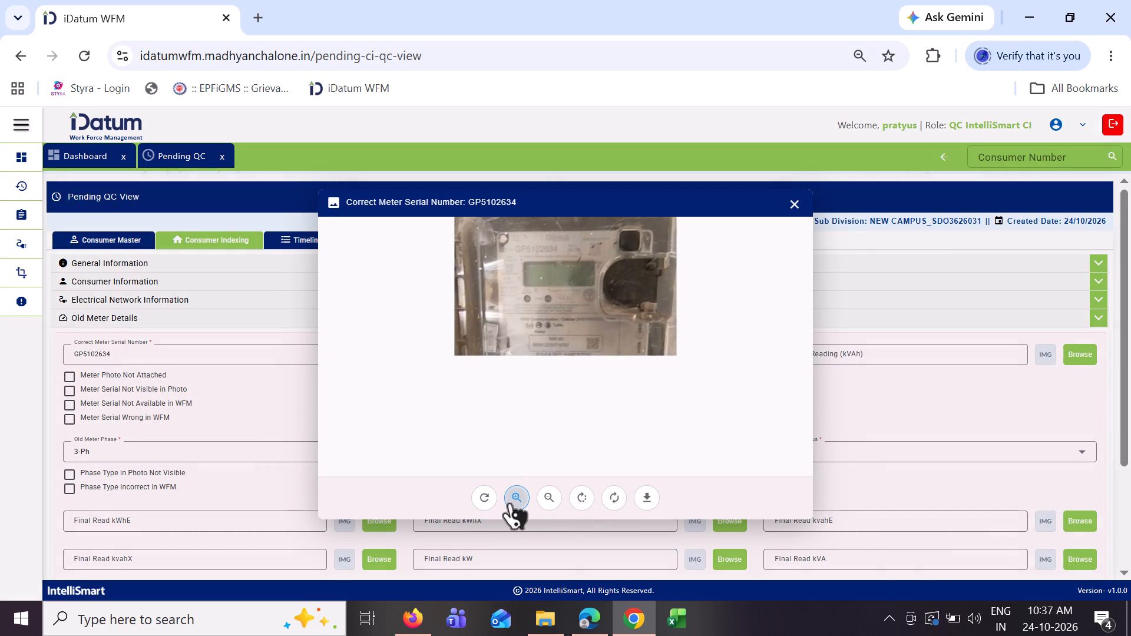
triple_click(509, 503)
double_click(509, 503)
left_click_drag(609, 303, 613, 471)
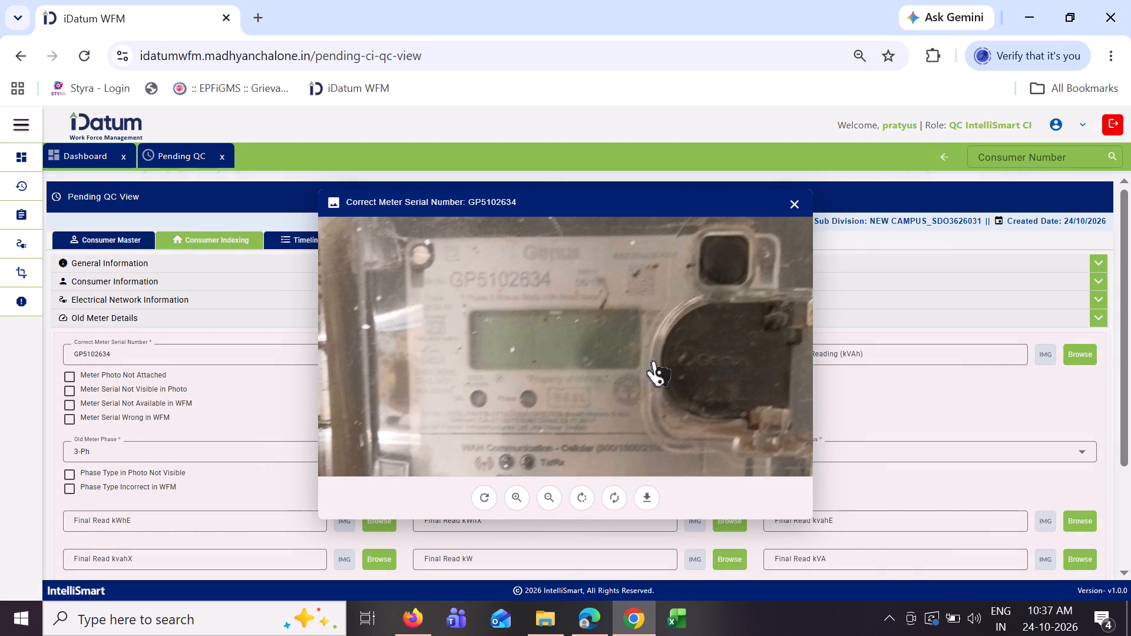
left_click(811, 198)
left_click(787, 210)
scroll(753, 349, "down", 6)
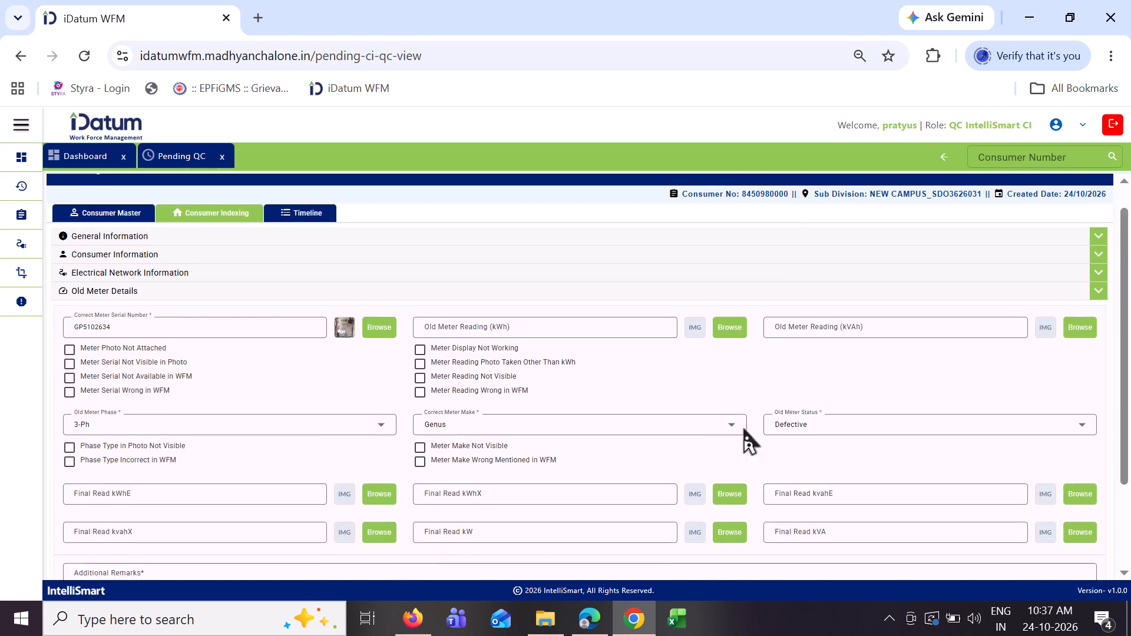
left_click(695, 483)
key("o")
key("k")
scroll(672, 488, "down", 4)
left_click(498, 524)
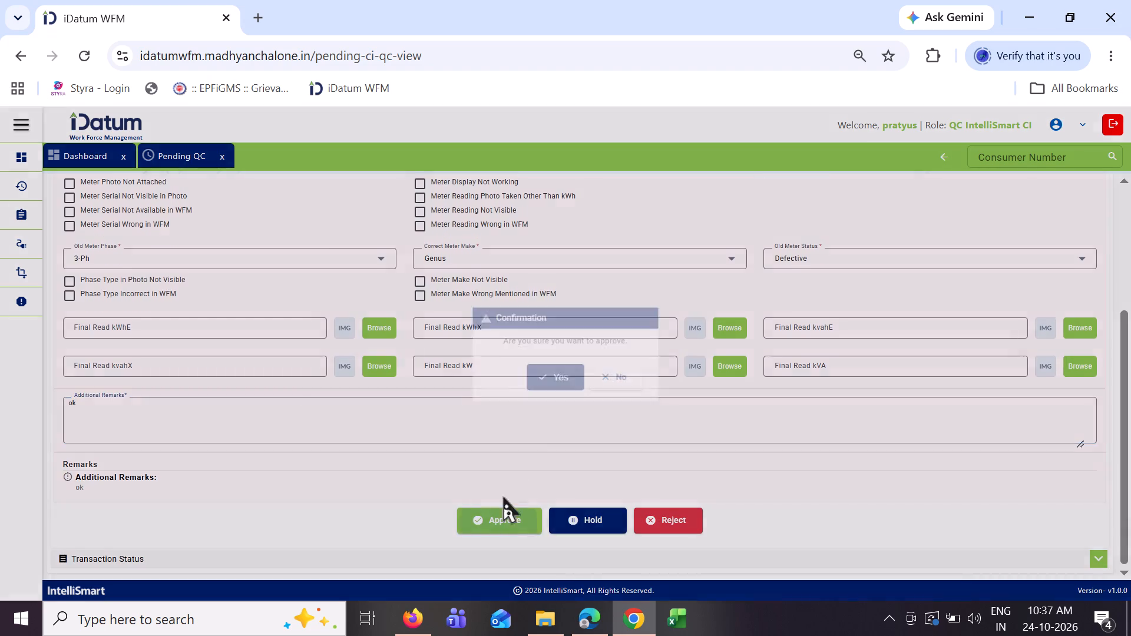
left_click(553, 383)
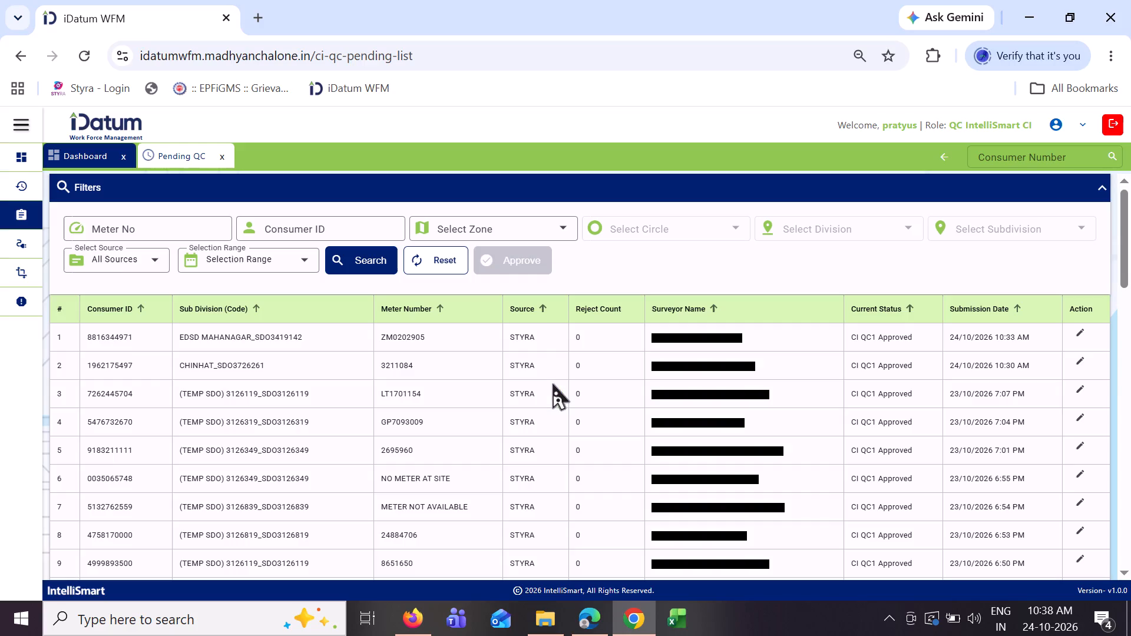
left_click(1078, 373)
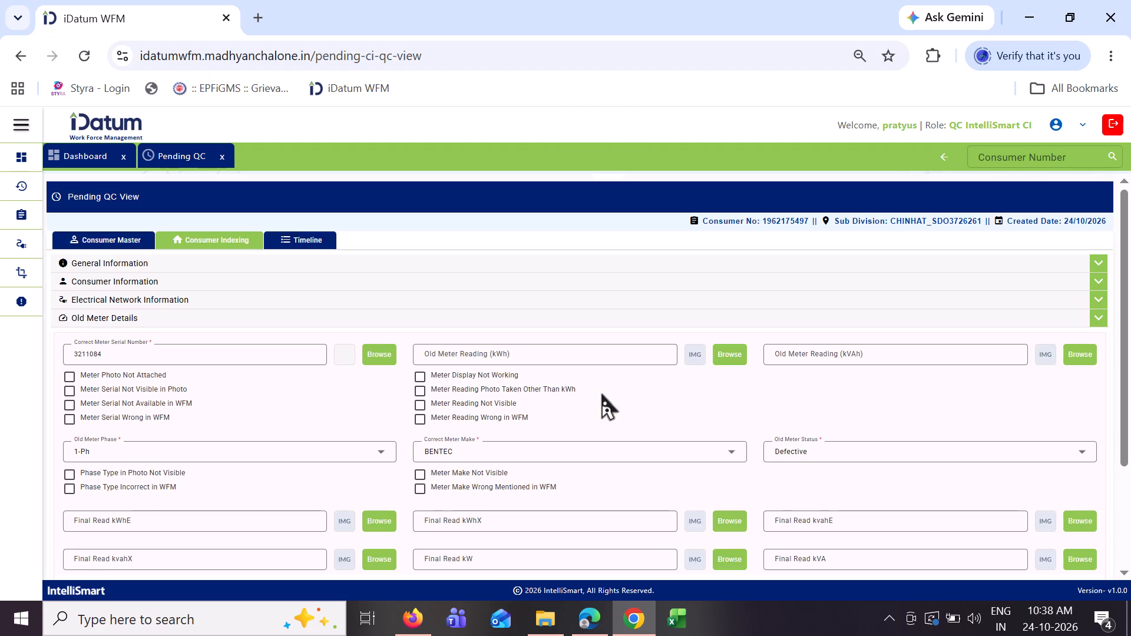
left_click(336, 357)
triple_click(517, 495)
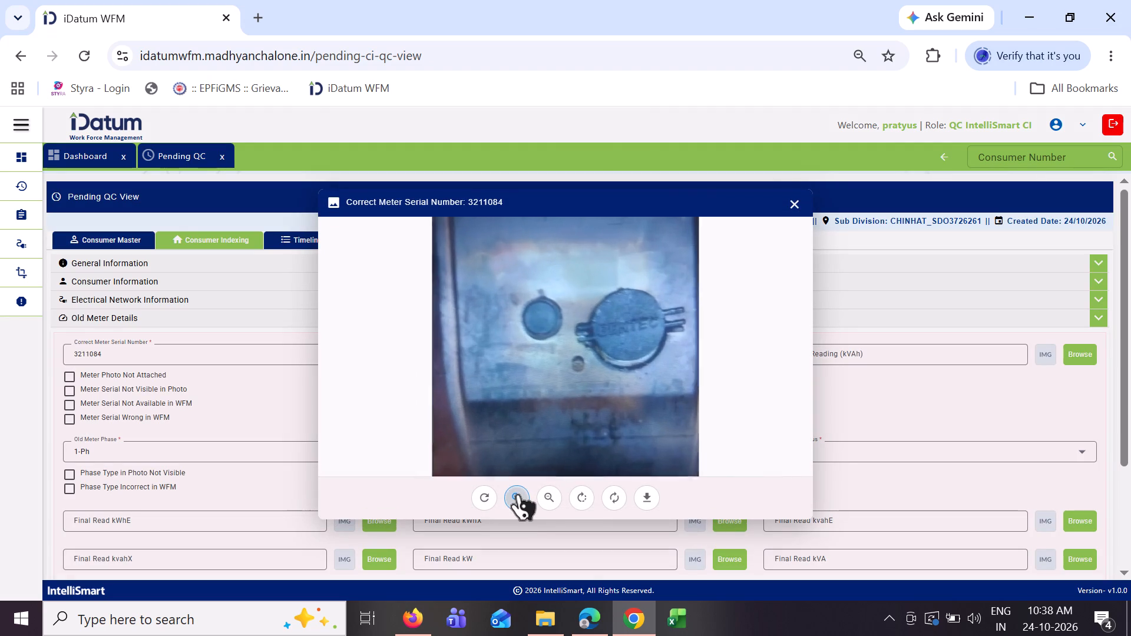
triple_click(517, 494)
left_click(517, 494)
left_click_drag(580, 349, 593, 217)
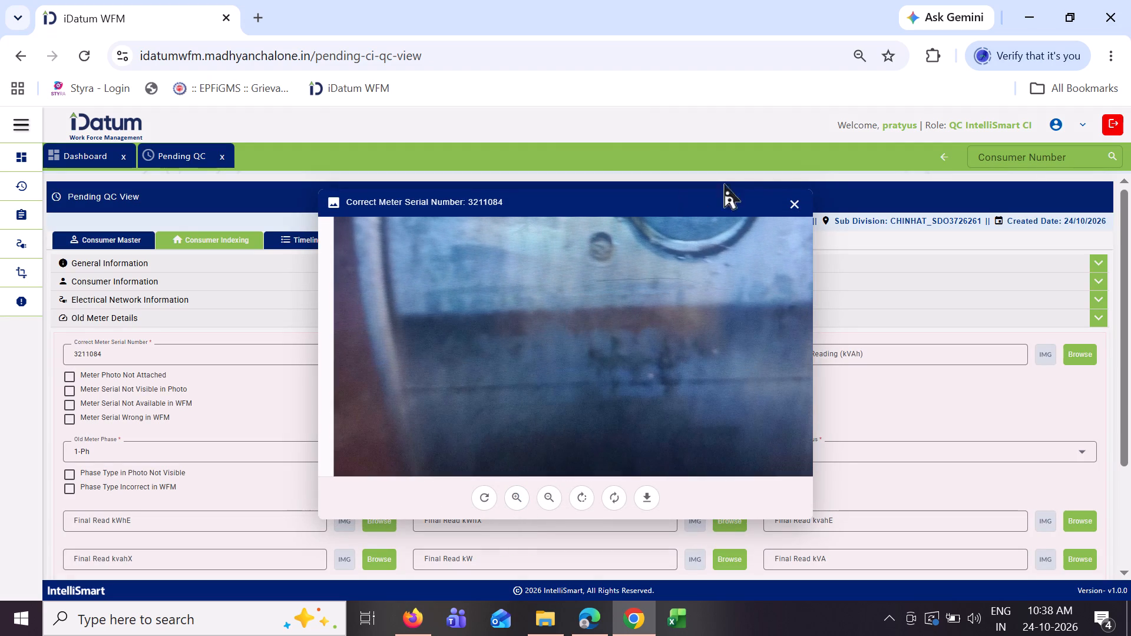
left_click(806, 194)
left_click(705, 349)
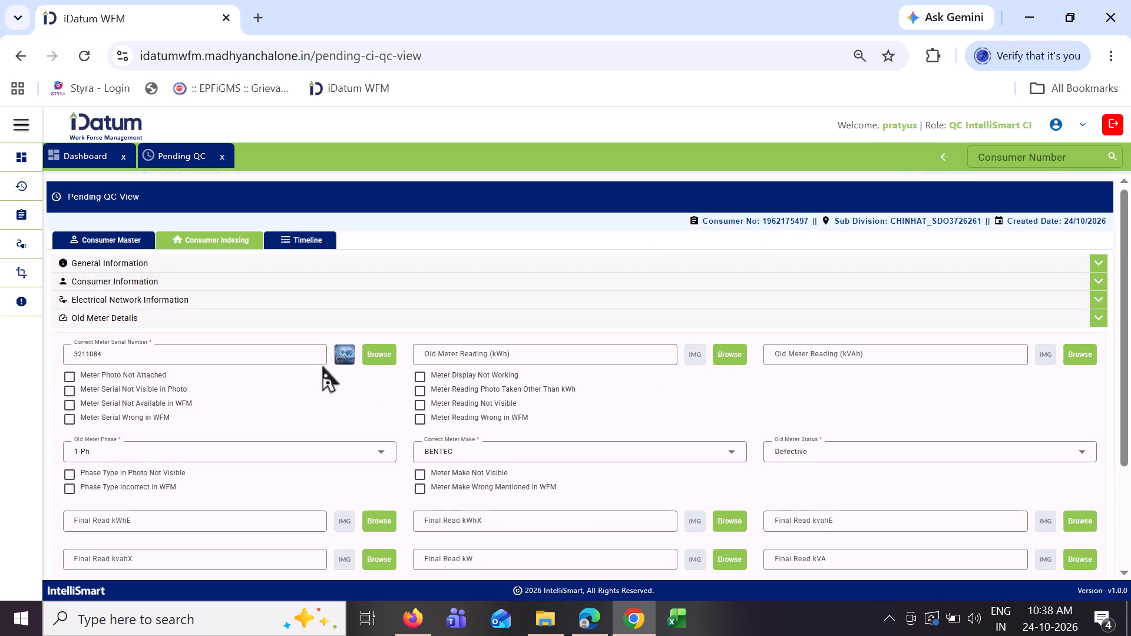
left_click(339, 365)
left_click(796, 213)
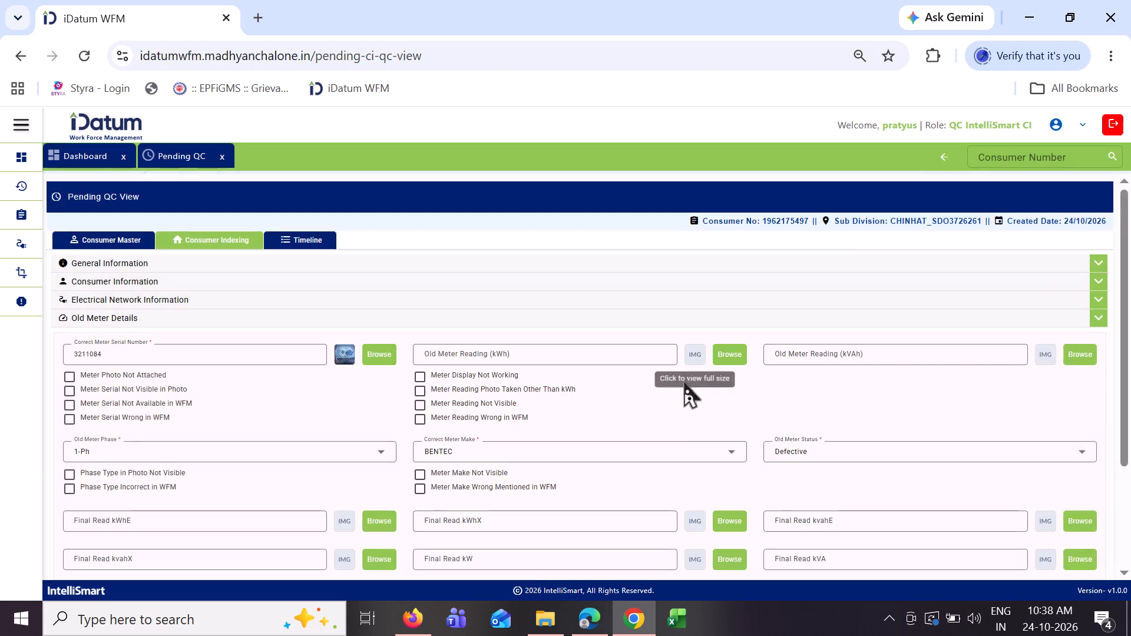
scroll(684, 386, "down", 7)
left_click(679, 475)
key("o")
key("k")
scroll(610, 498, "down", 5)
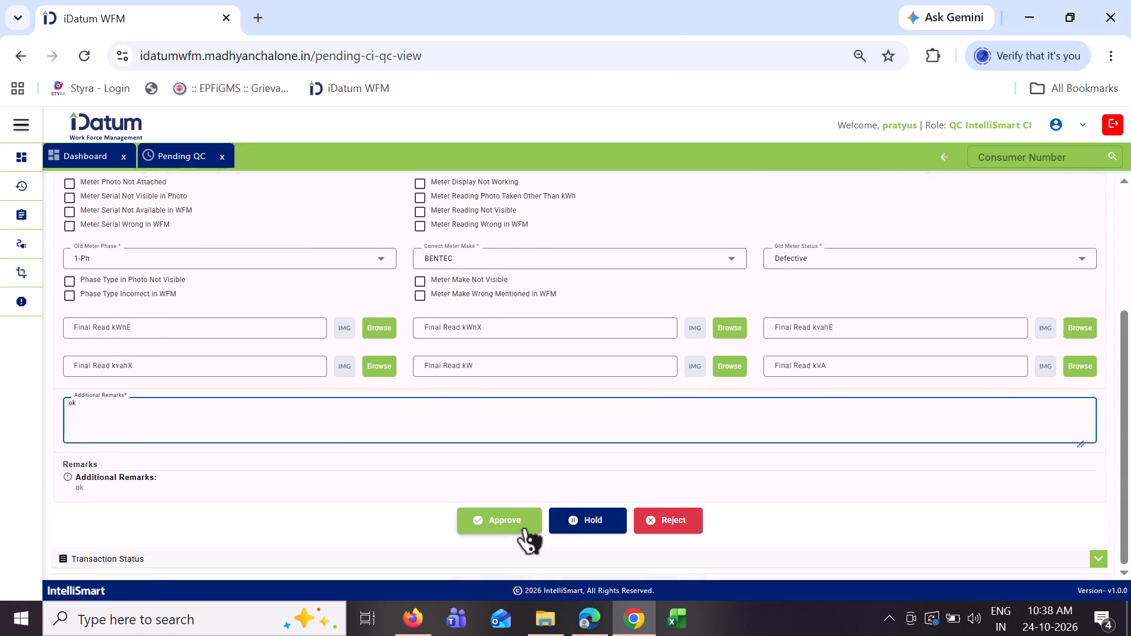
left_click(524, 528)
left_click(555, 377)
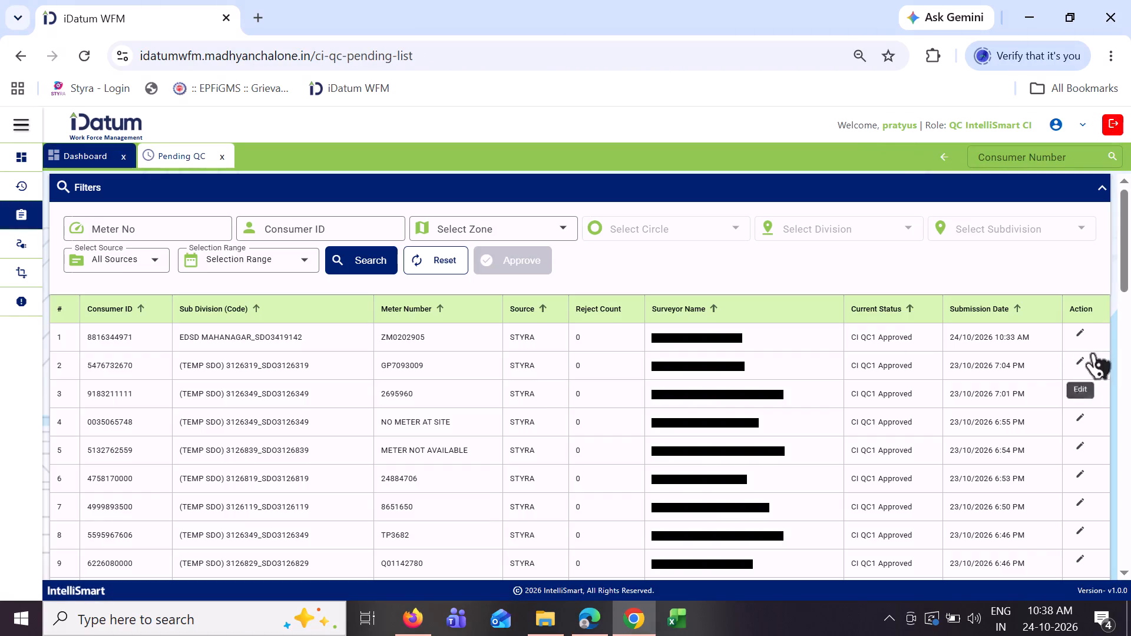
left_click(1093, 352)
left_click(336, 354)
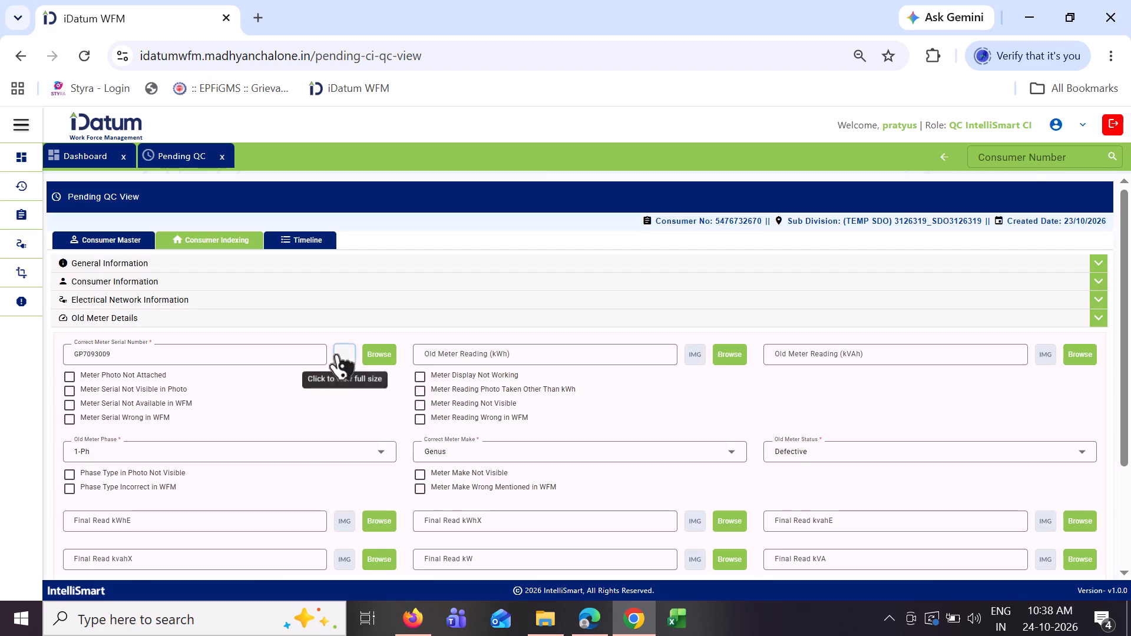
triple_click(521, 488)
triple_click(521, 488)
double_click(521, 488)
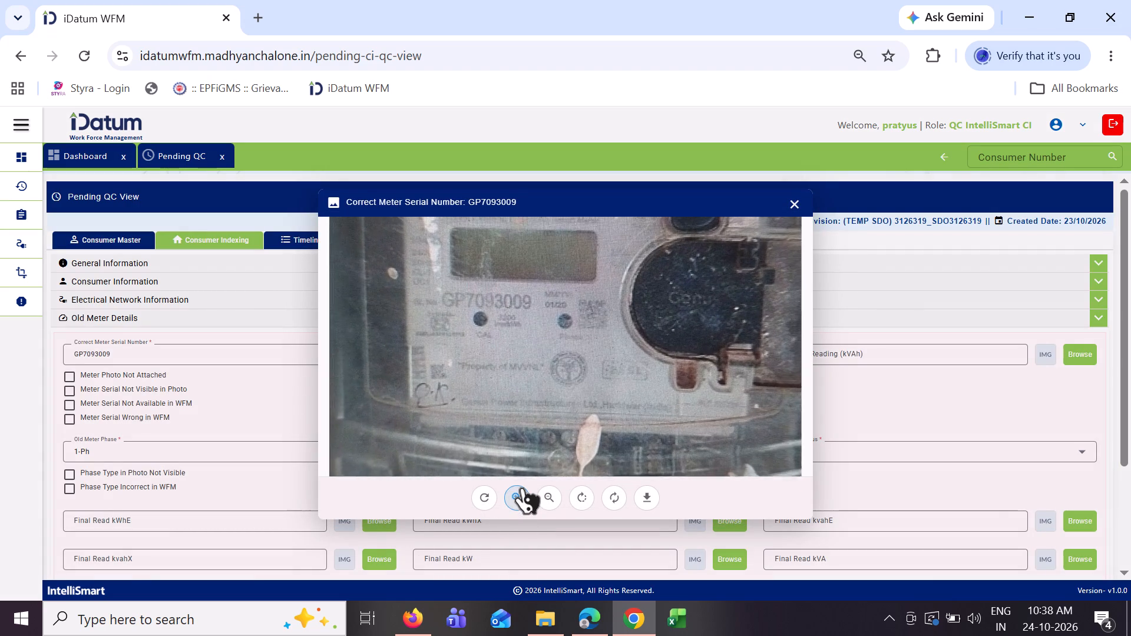
left_click(786, 208)
scroll(667, 355, "down", 5)
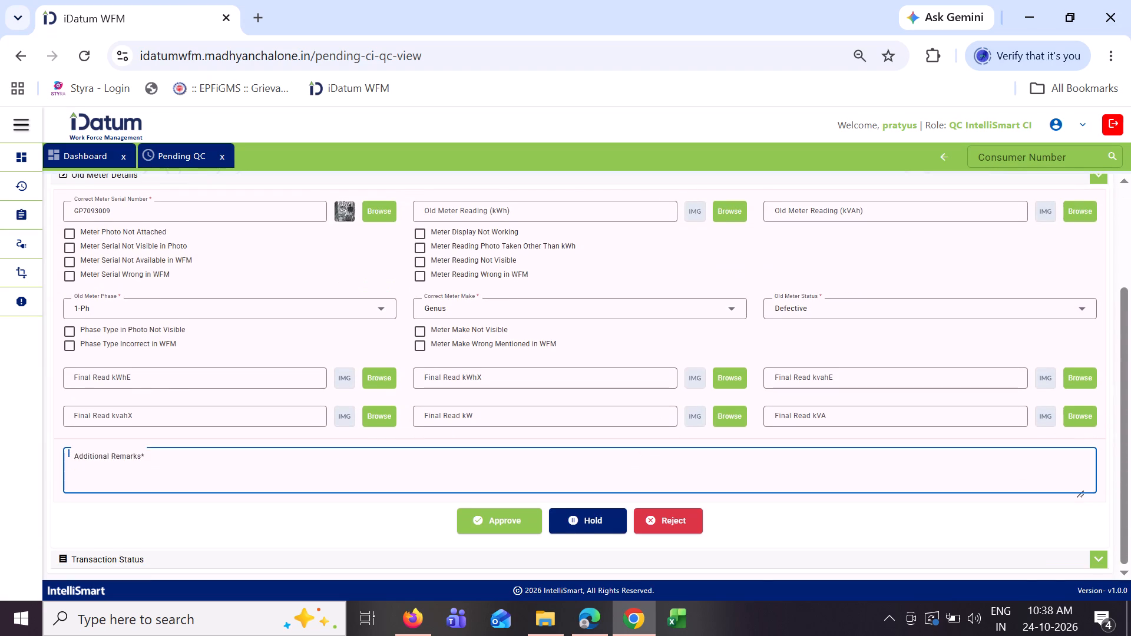
left_click(610, 471)
key("o")
key("k")
scroll(604, 467, "down", 5)
left_click(498, 517)
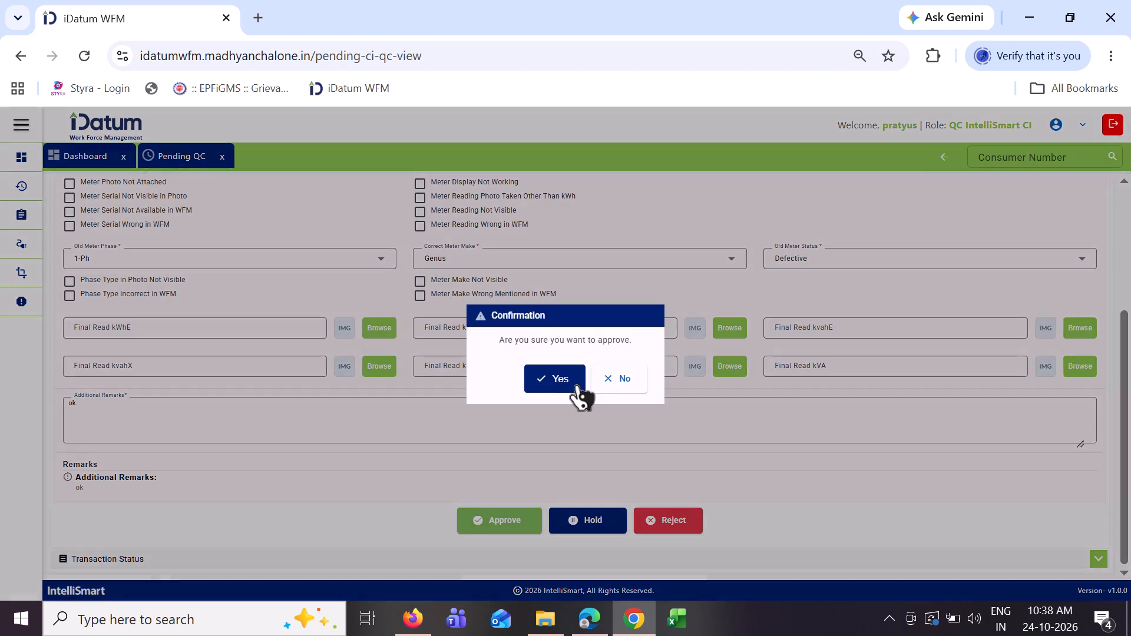
left_click(576, 383)
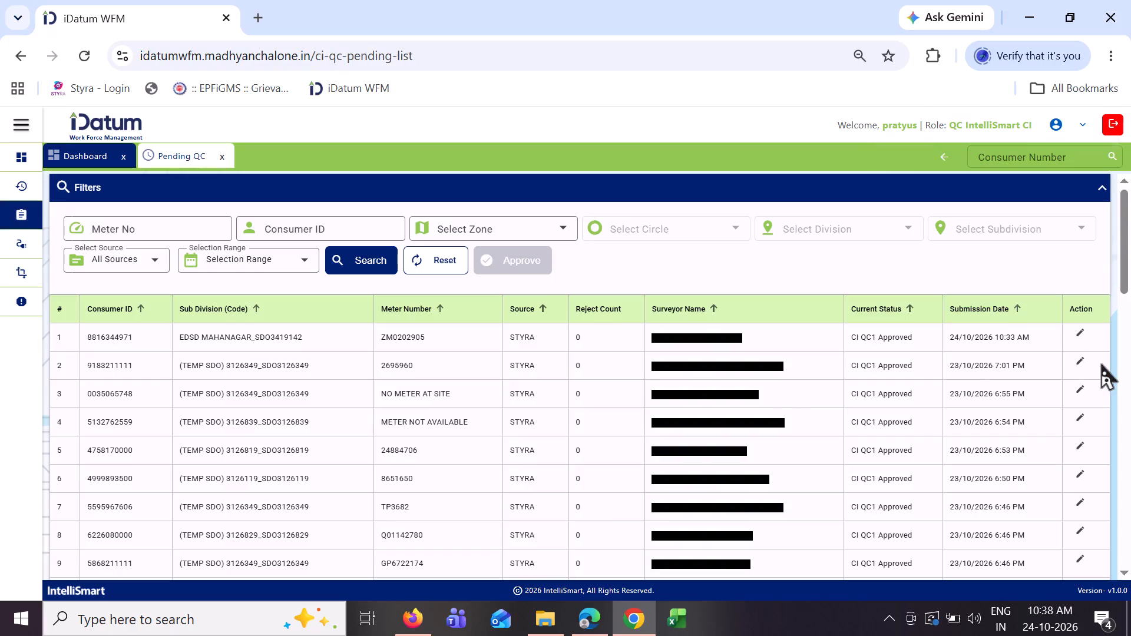
left_click(1088, 363)
left_click(346, 355)
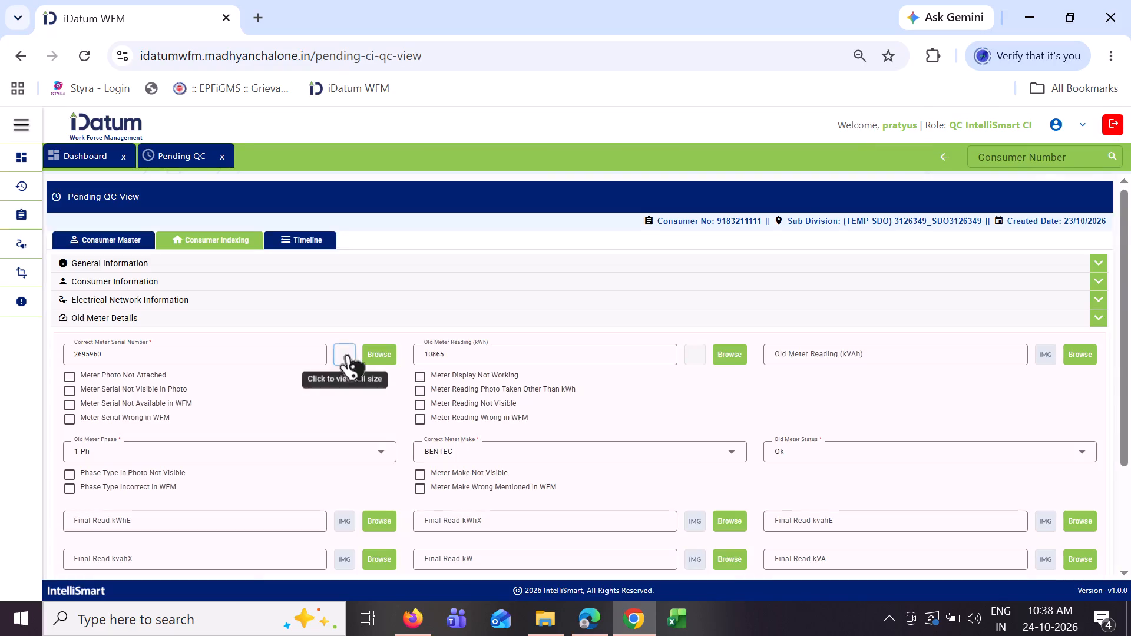
triple_click(517, 497)
triple_click(517, 498)
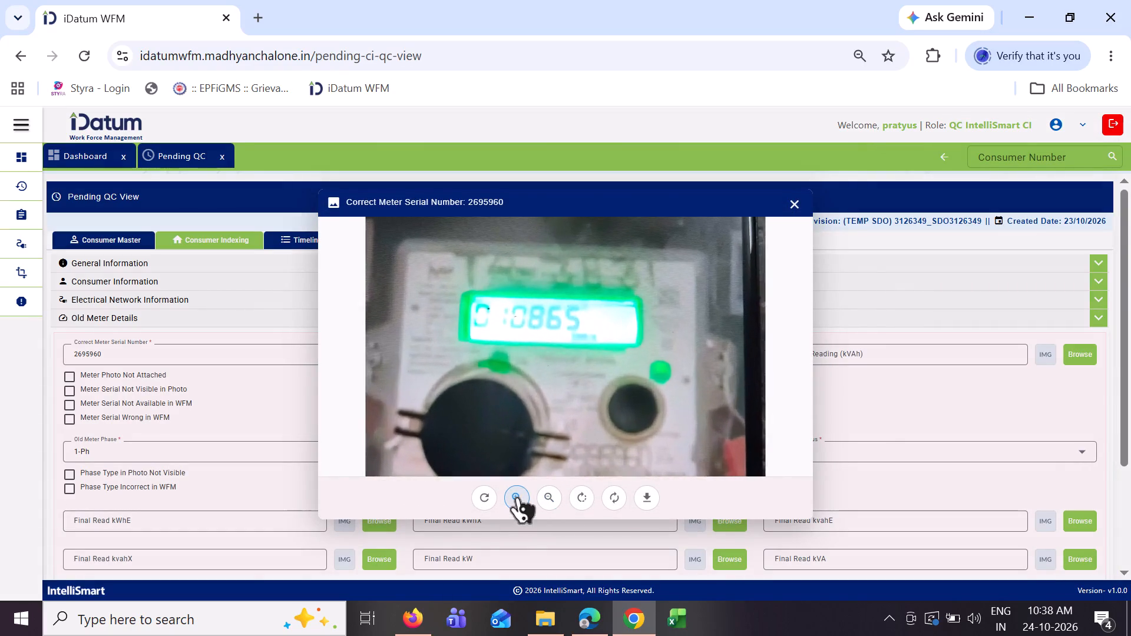
left_click(796, 207)
scroll(689, 390, "down", 6)
left_click(674, 467)
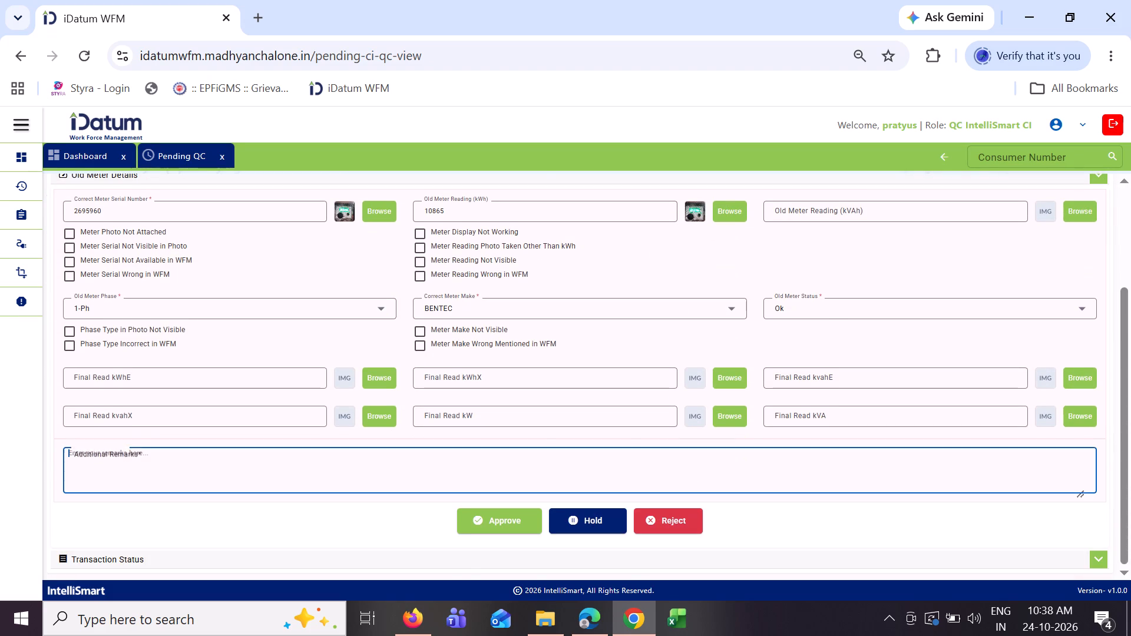
key("o")
key("k")
scroll(649, 468, "down", 4)
left_click(504, 508)
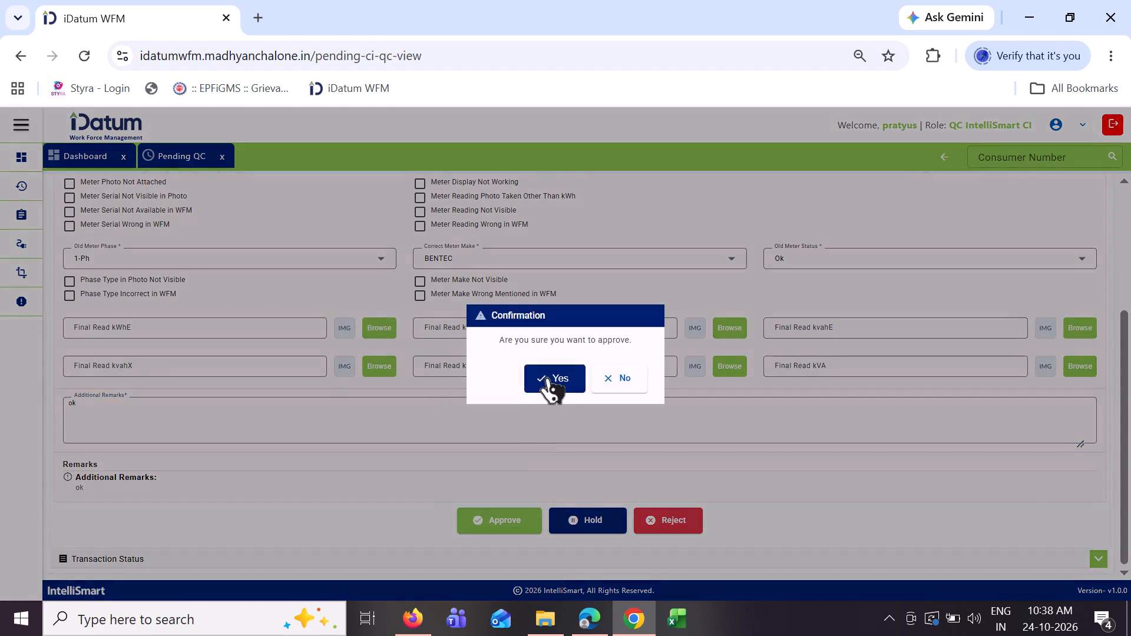
left_click(547, 377)
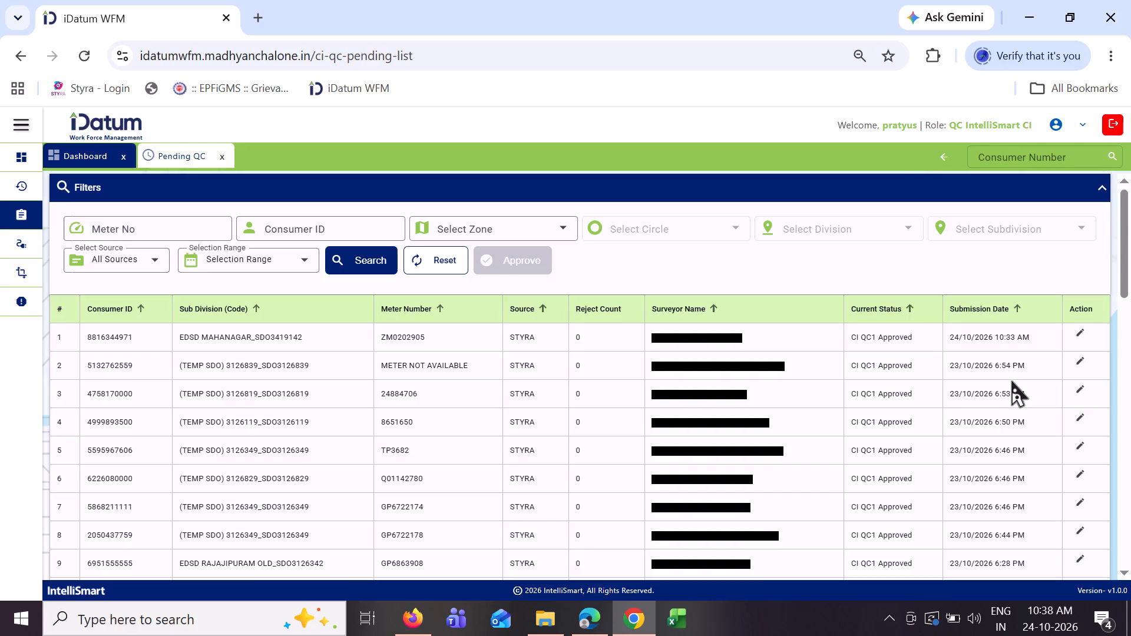
Open the pending METER NOT AVAILABLE record in subdivision SDO3126839 and read through its attached letter up close.
left_click(1078, 363)
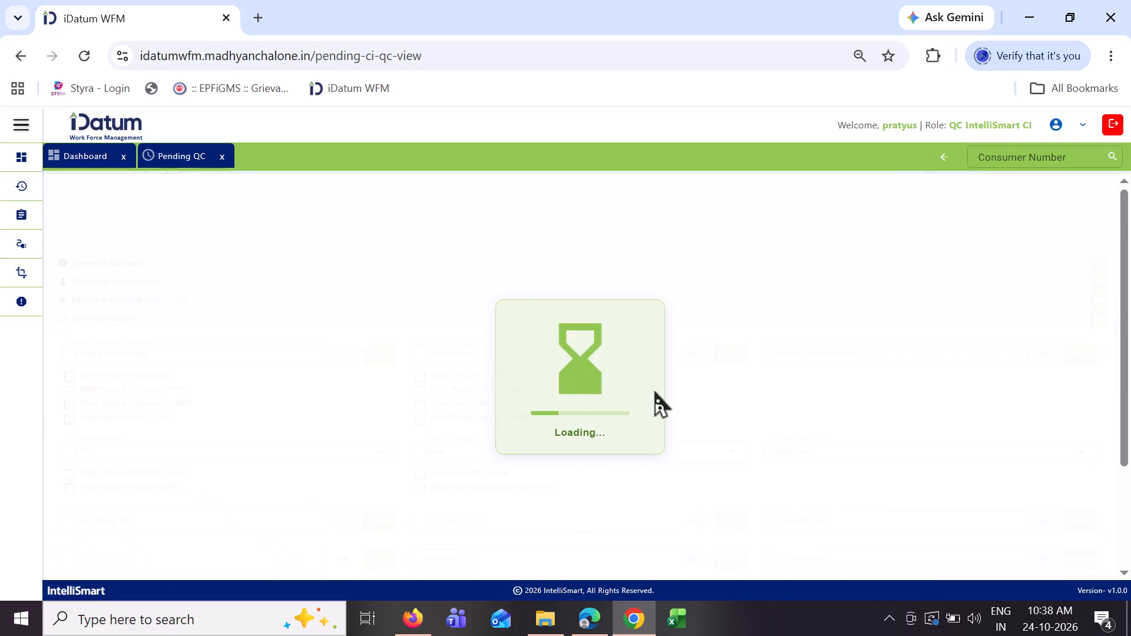
left_click(341, 357)
triple_click(521, 495)
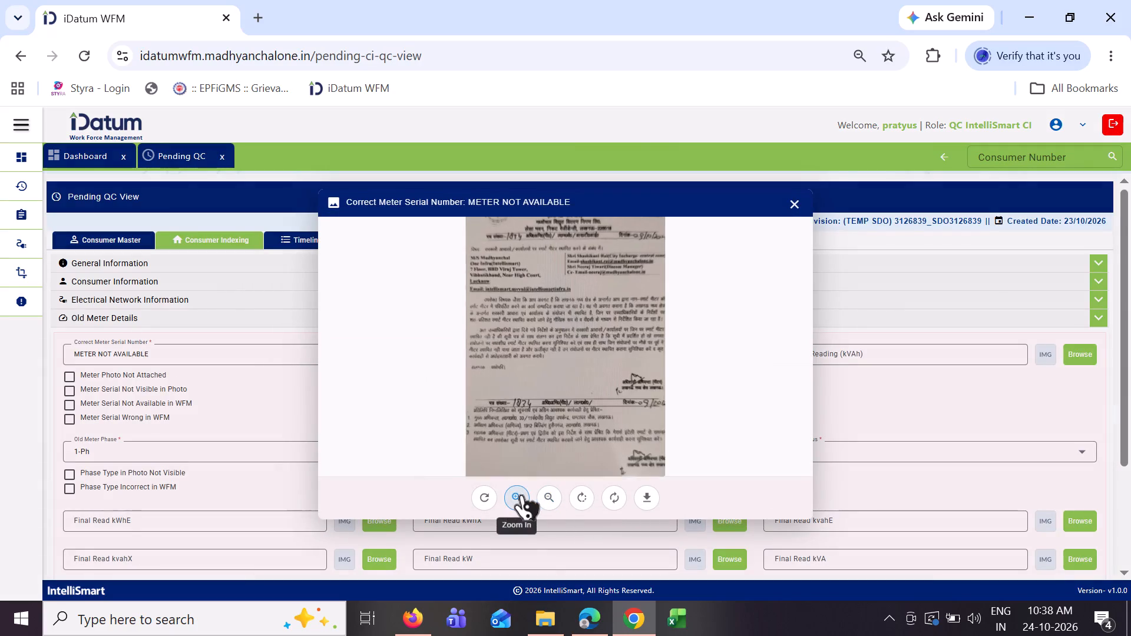
triple_click(521, 495)
left_click_drag(640, 365, 631, 519)
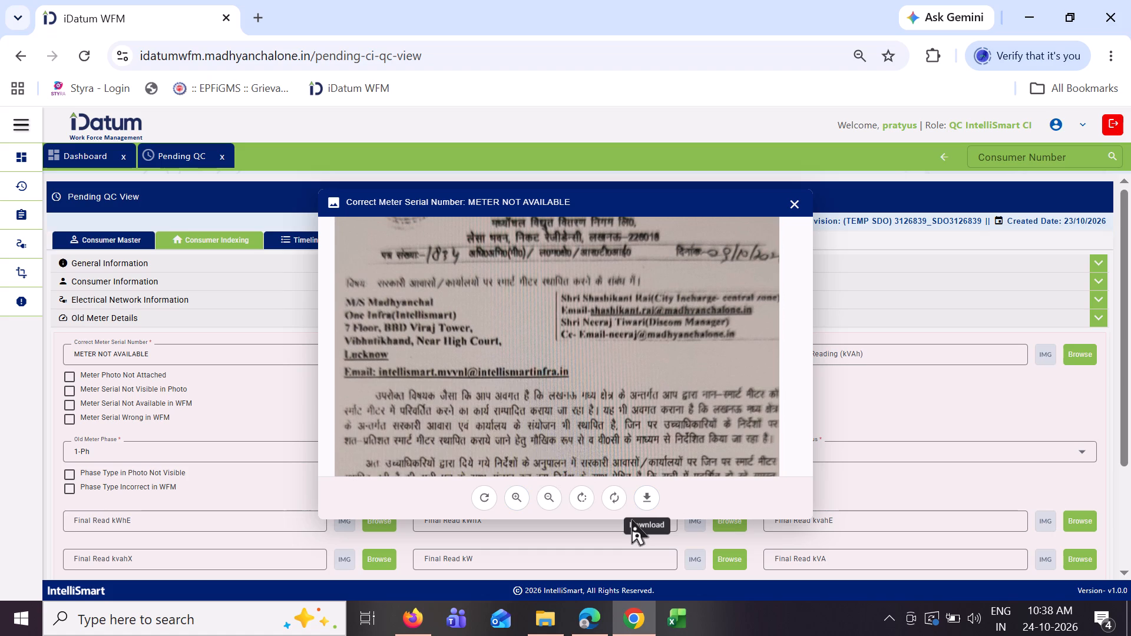
left_click_drag(631, 519, 641, 400)
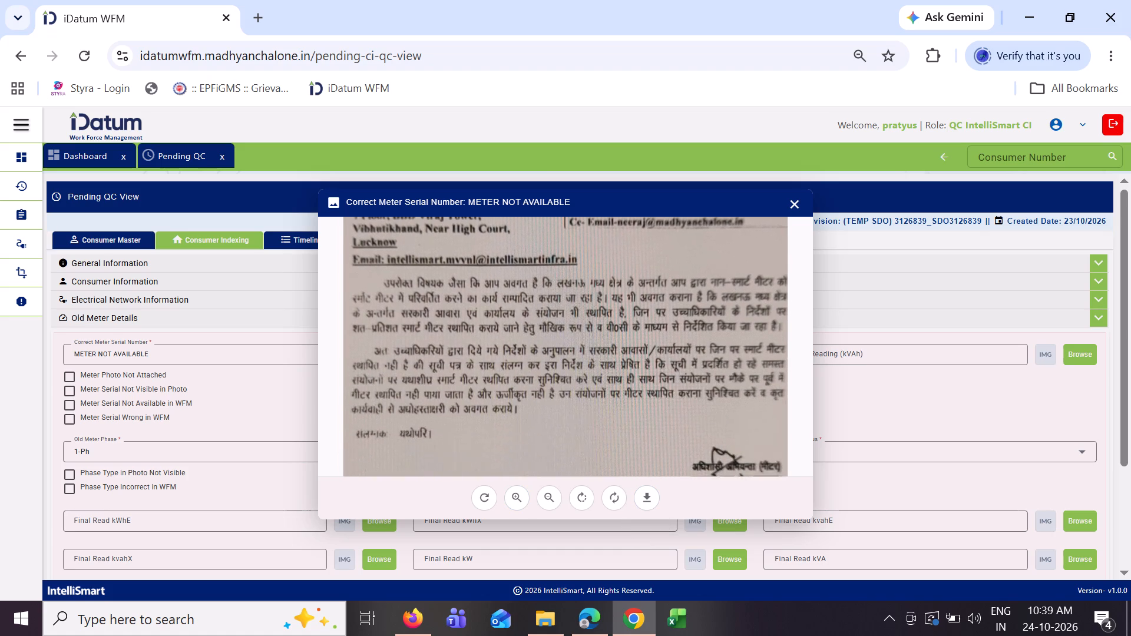
left_click_drag(641, 400, 613, 313)
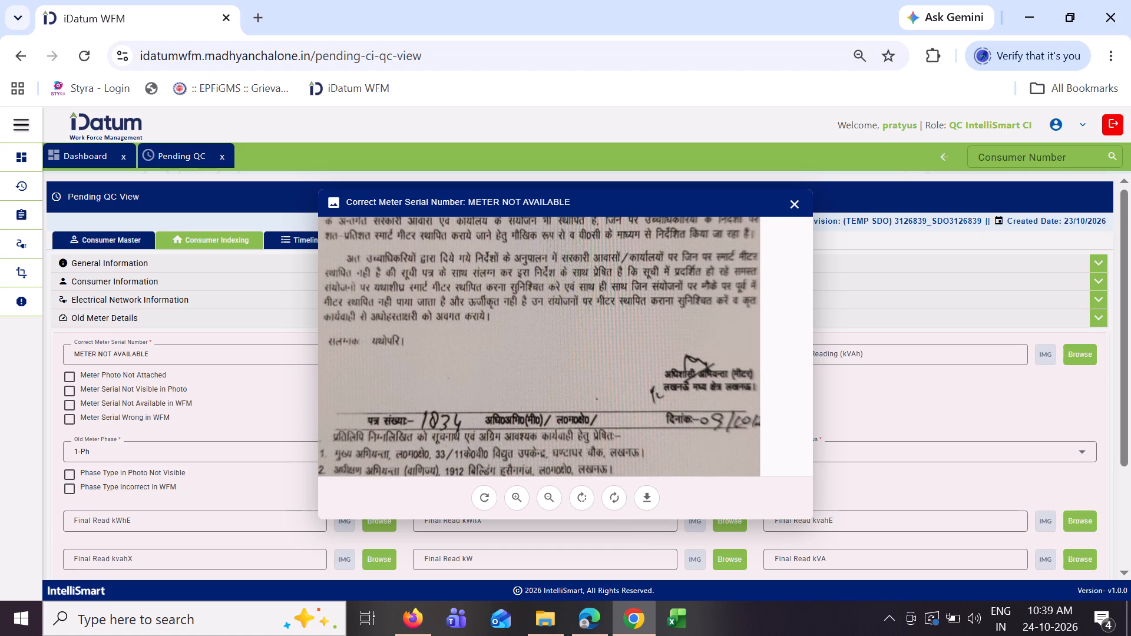
left_click_drag(613, 313, 629, 461)
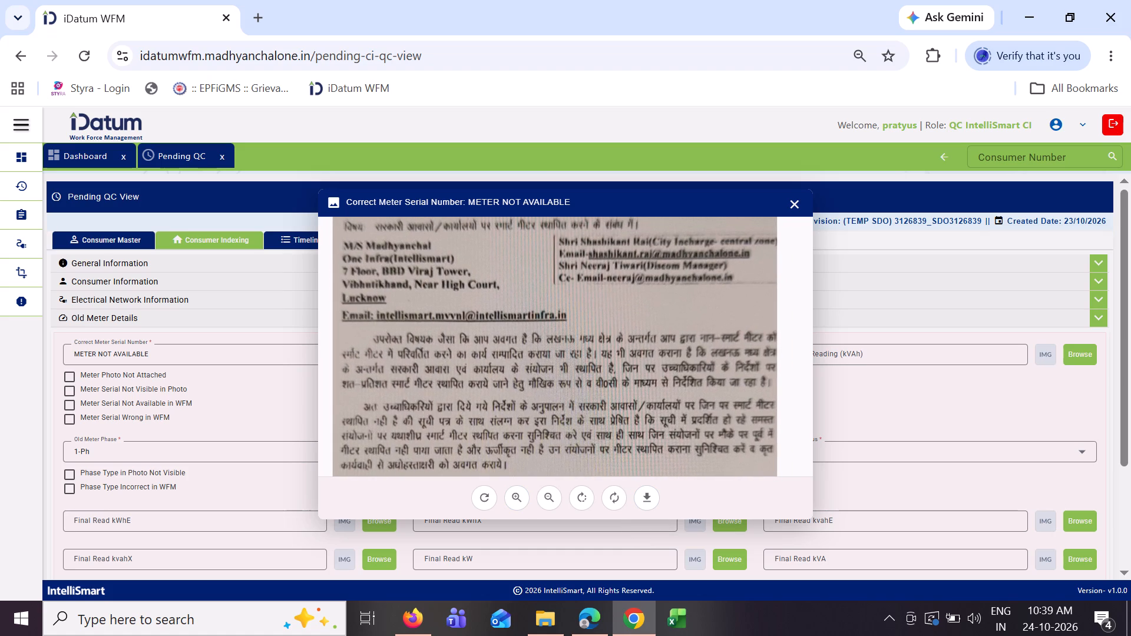
left_click_drag(629, 461, 628, 461)
left_click(789, 190)
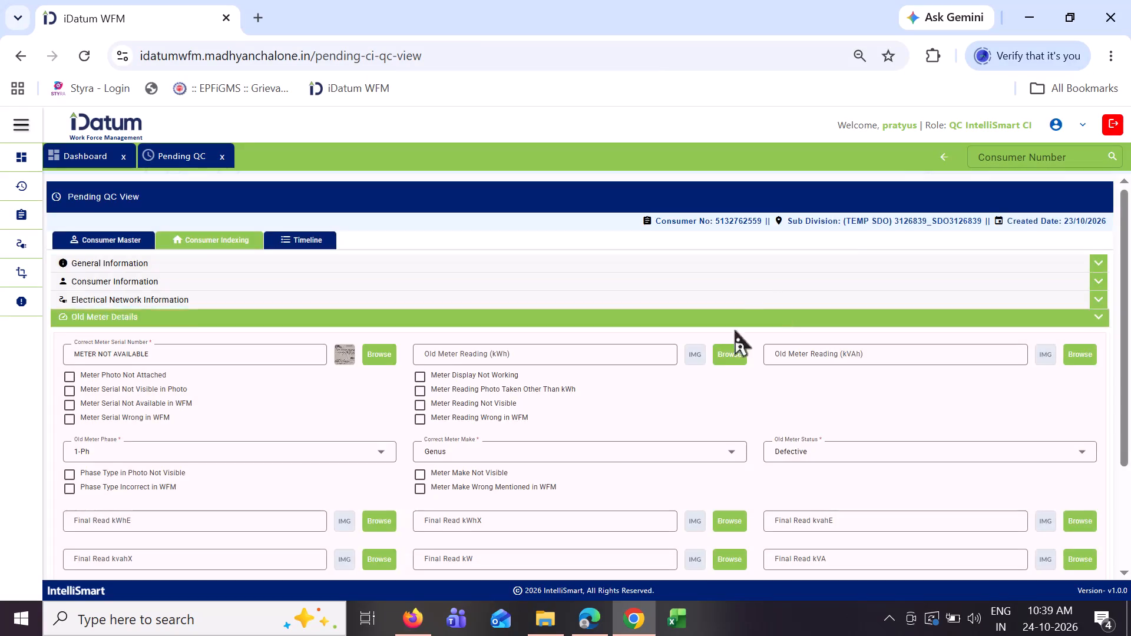
Approve the METER NOT AVAILABLE record, entering the additional remark "ok".
scroll(693, 370, "down", 6)
left_click(533, 463)
key("o")
key("k")
scroll(509, 481, "down", 5)
left_click(467, 519)
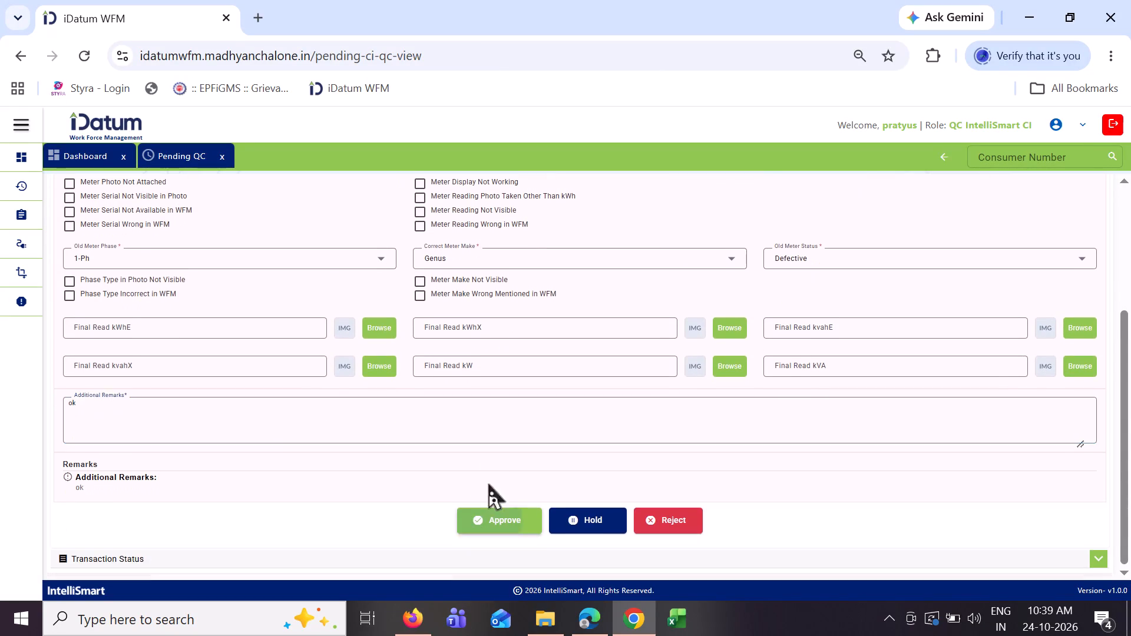
left_click(559, 386)
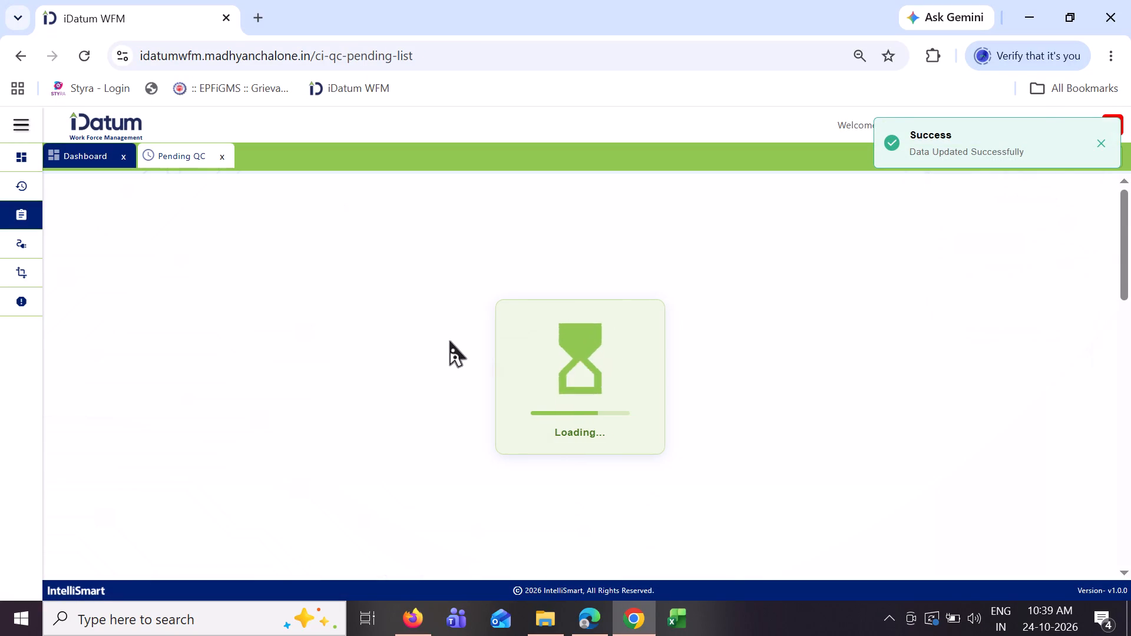
left_click(1083, 355)
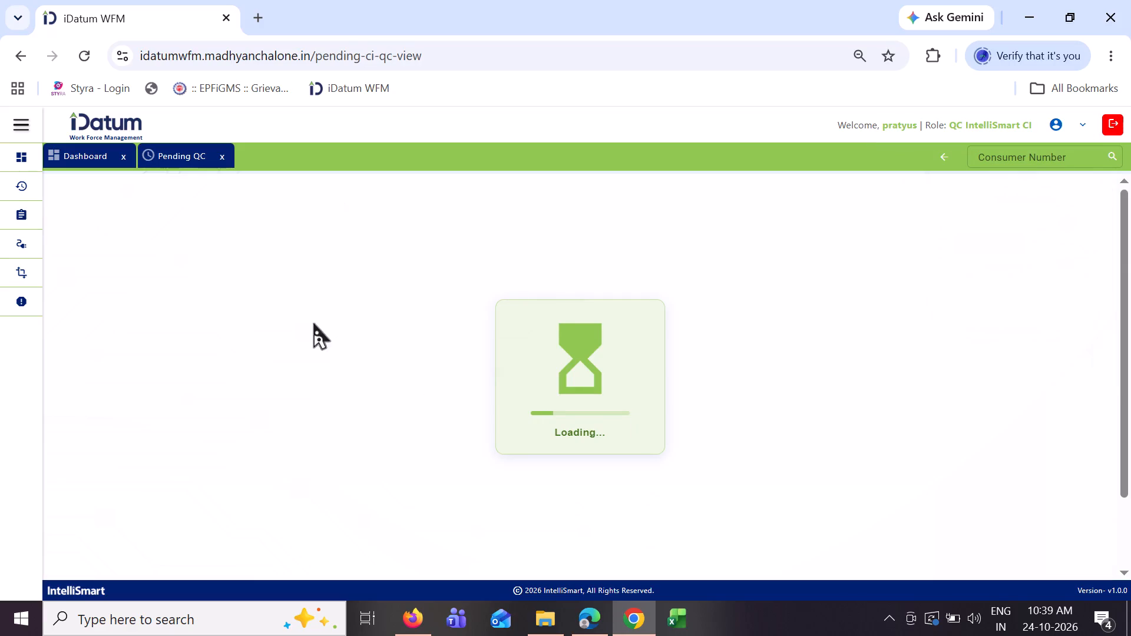
left_click(352, 357)
triple_click(514, 501)
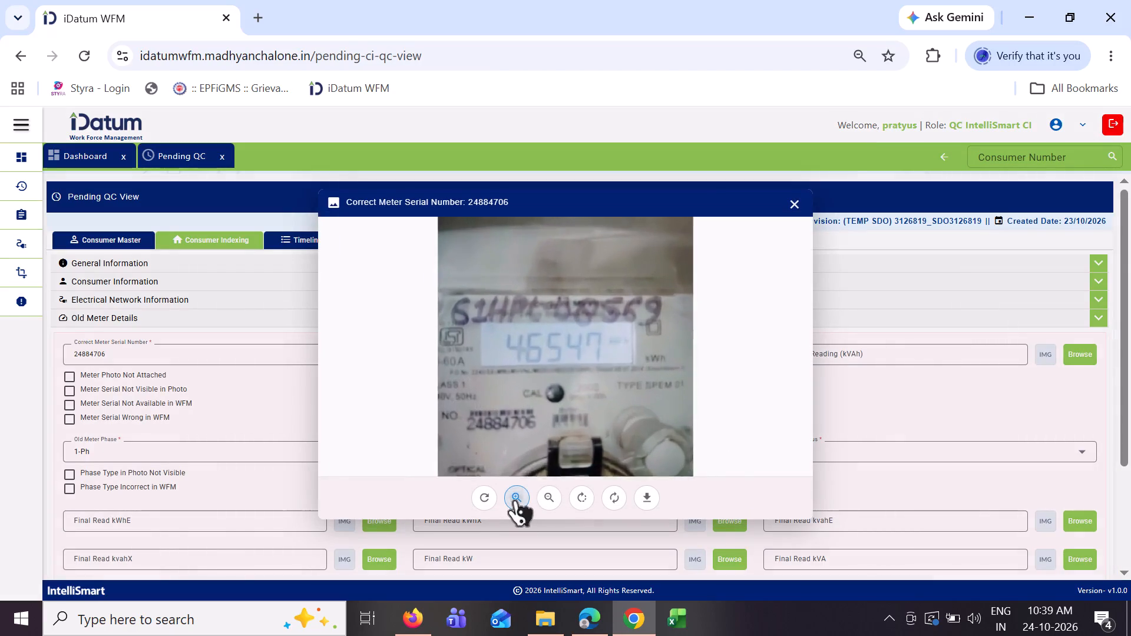
left_click(514, 499)
left_click(794, 198)
scroll(656, 358, "down", 6)
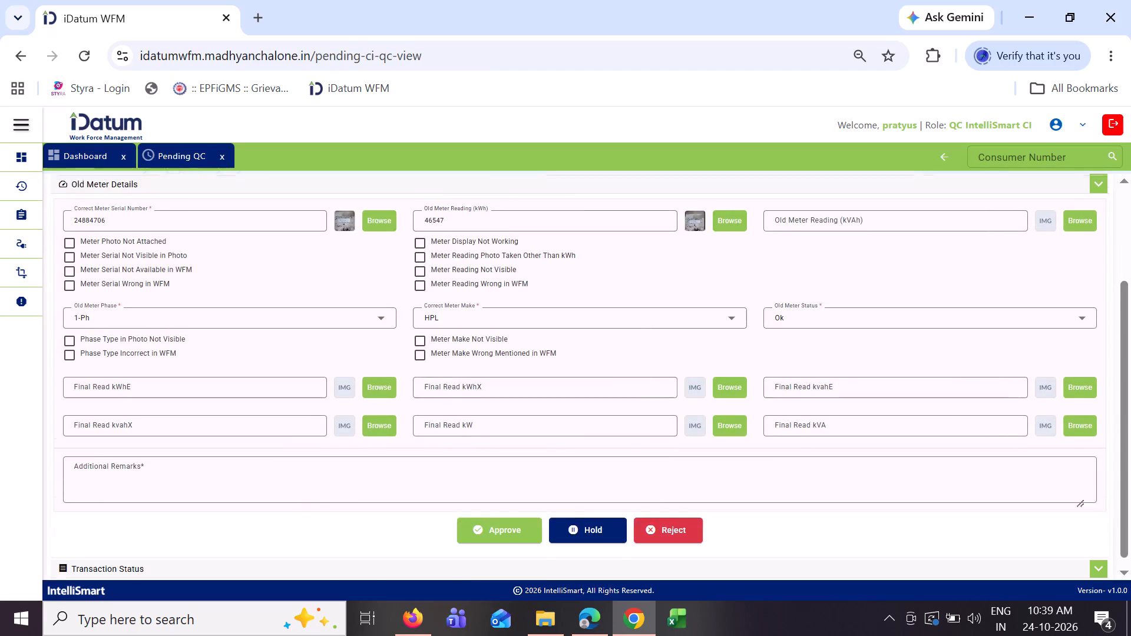
left_click(544, 478)
key("o")
key("k")
scroll(515, 503, "down", 5)
left_click(504, 524)
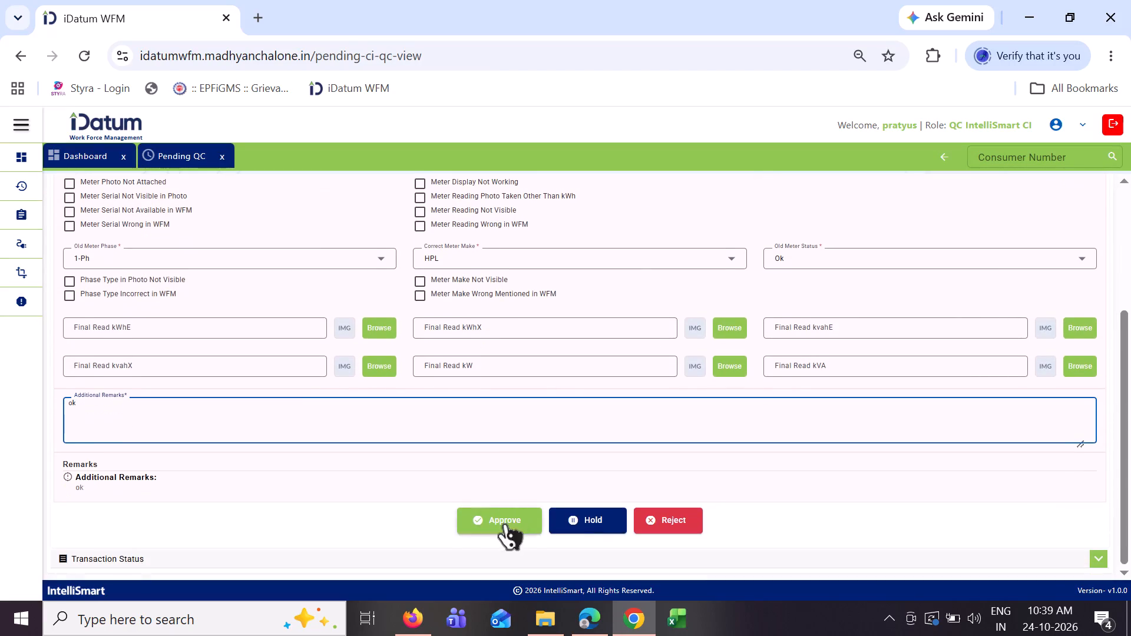
left_click(570, 382)
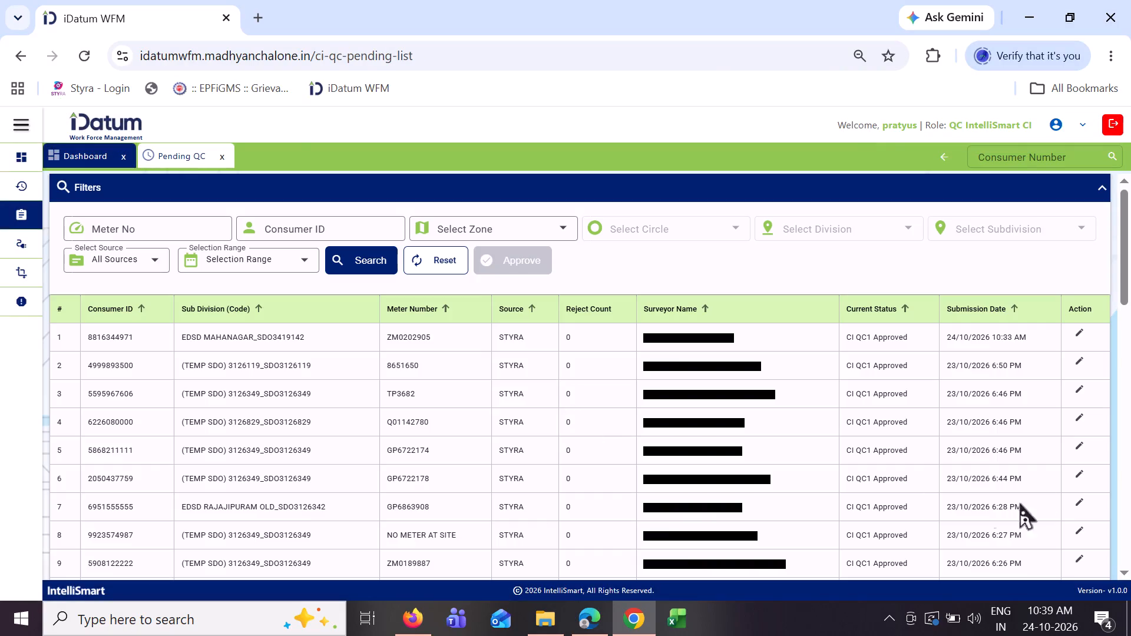
left_click(1075, 374)
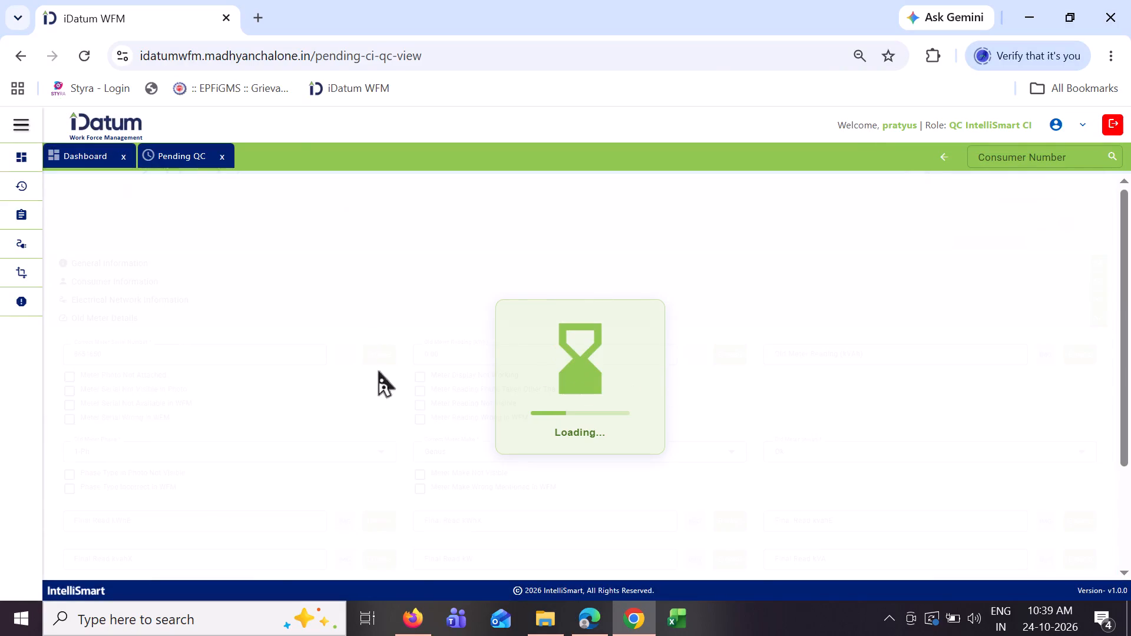
left_click(349, 357)
triple_click(519, 495)
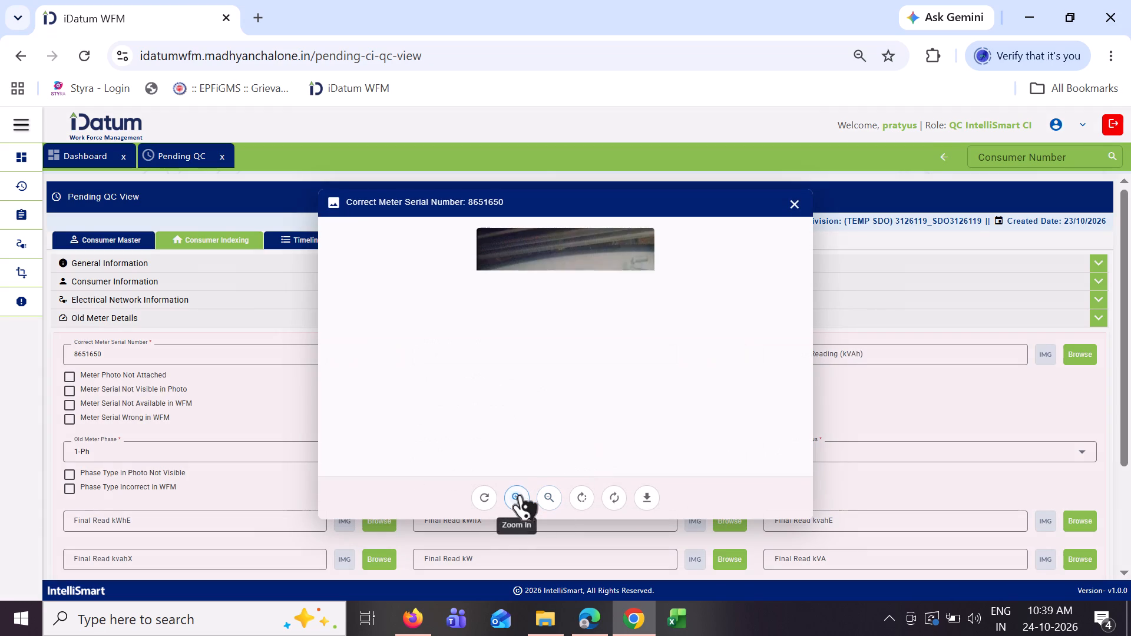
triple_click(519, 495)
left_click_drag(612, 322, 630, 512)
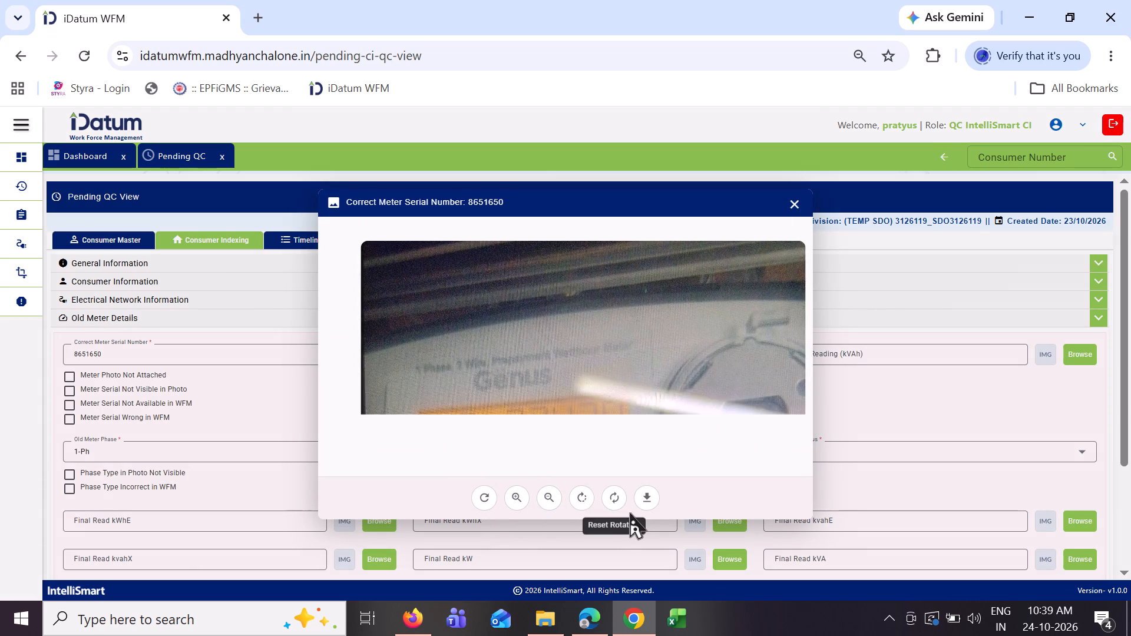
left_click_drag(630, 512, 632, 380)
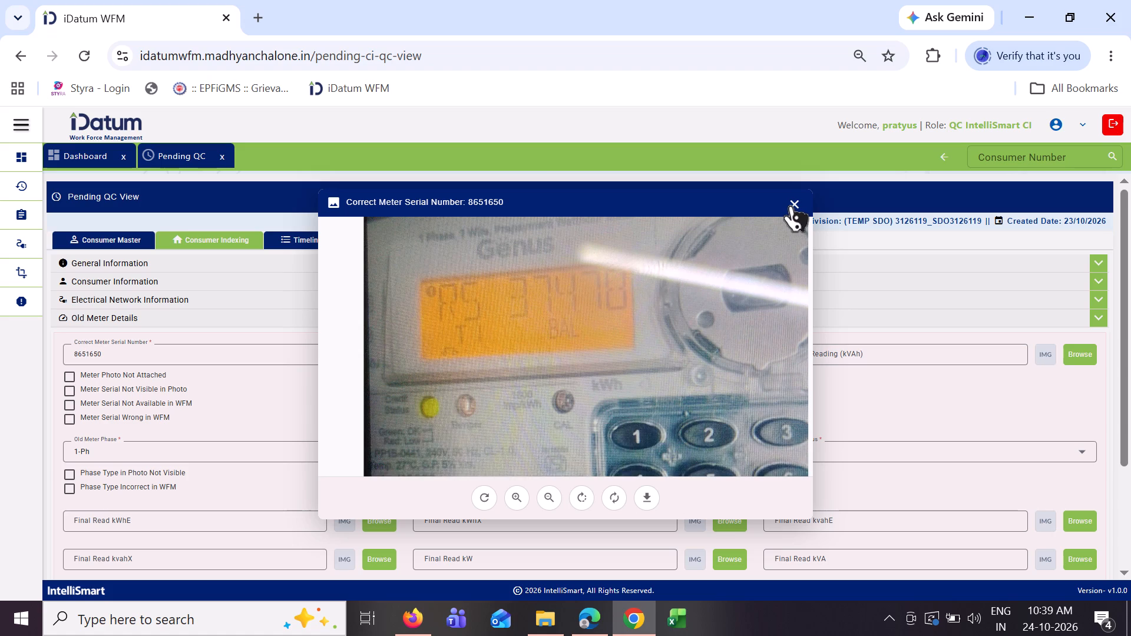
left_click_drag(681, 415, 696, 307)
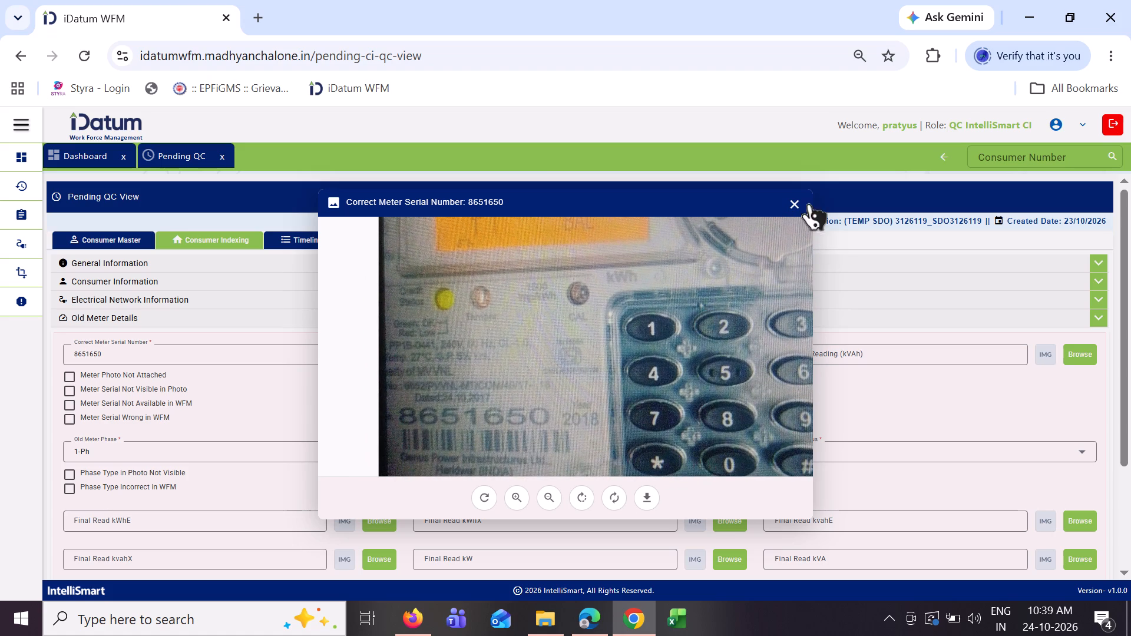
left_click(795, 200)
scroll(775, 344, "down", 6)
left_click(693, 489)
key("o")
key("k")
scroll(669, 498, "down", 5)
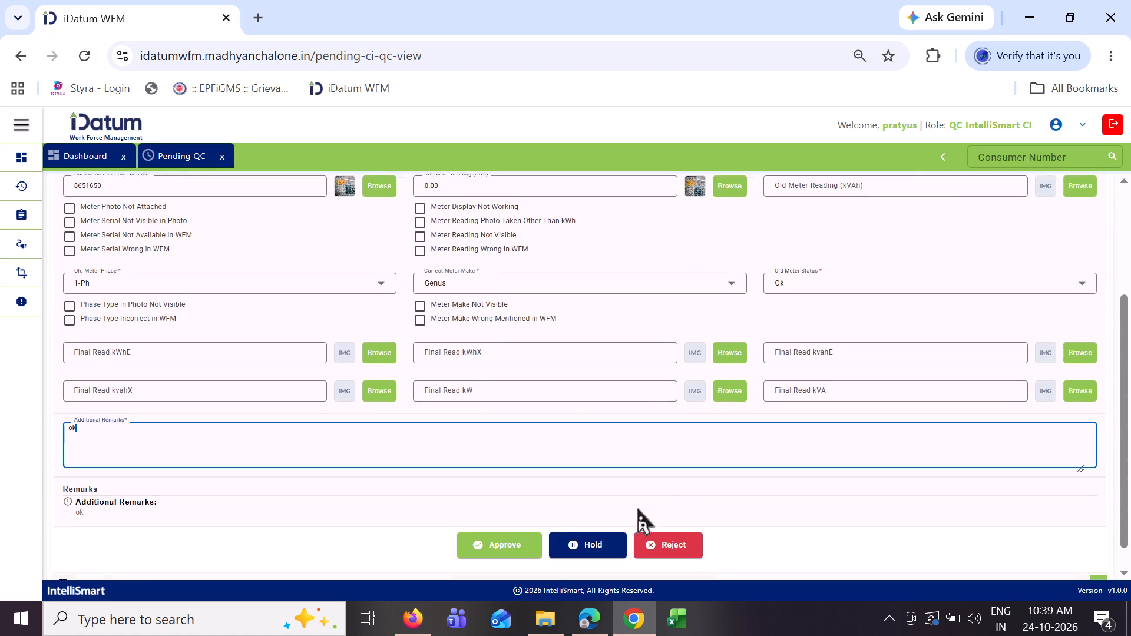
left_click(520, 528)
left_click(565, 375)
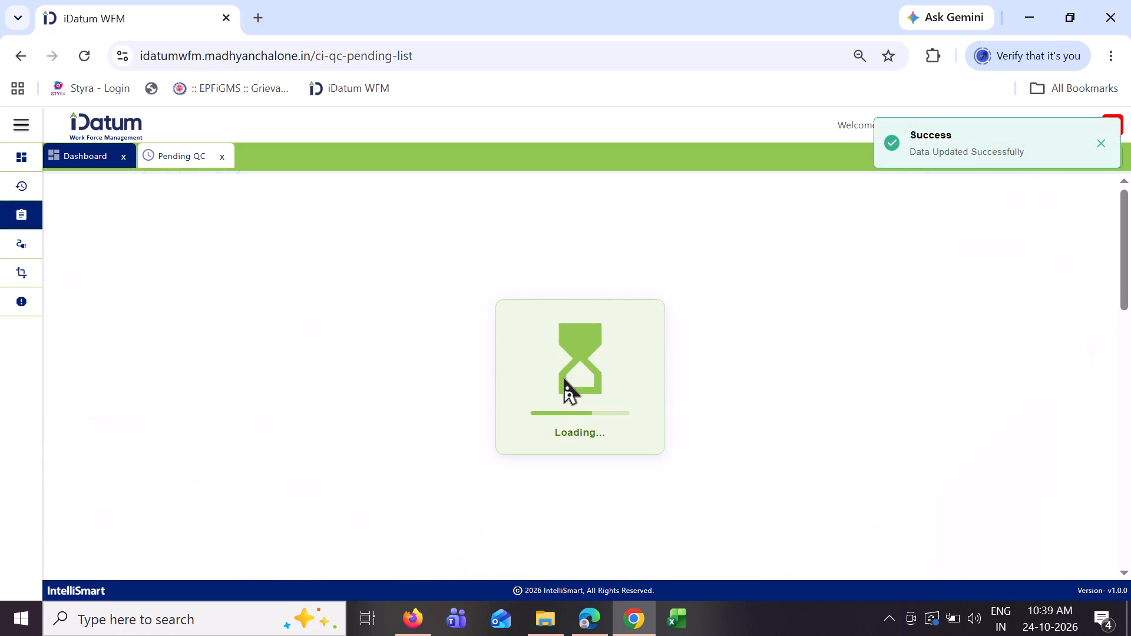
left_click(1075, 363)
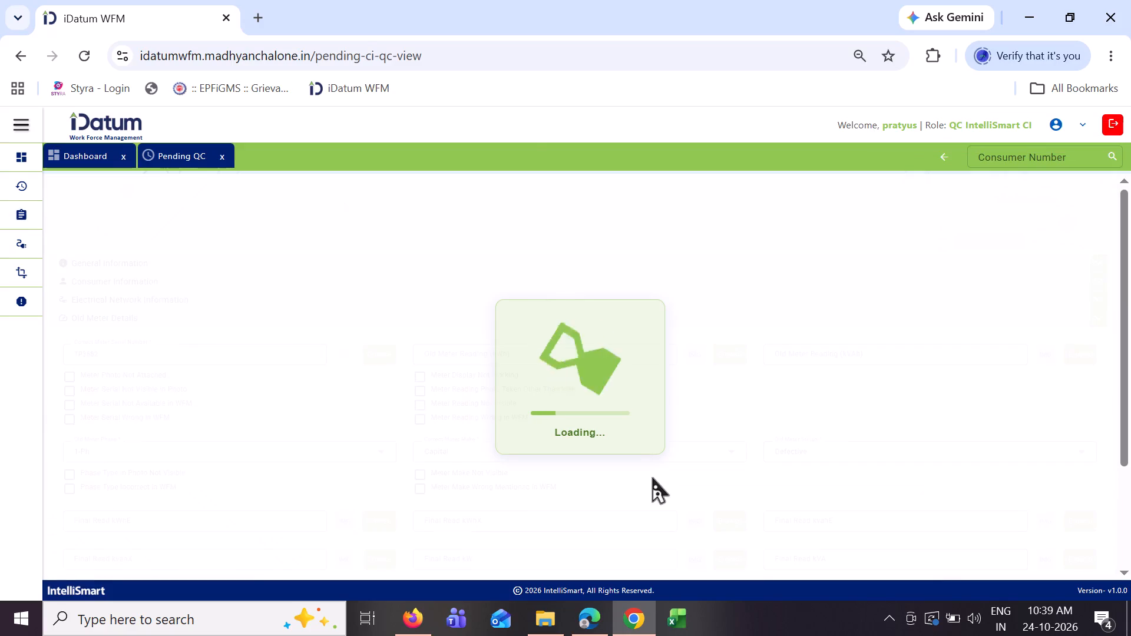
left_click(338, 355)
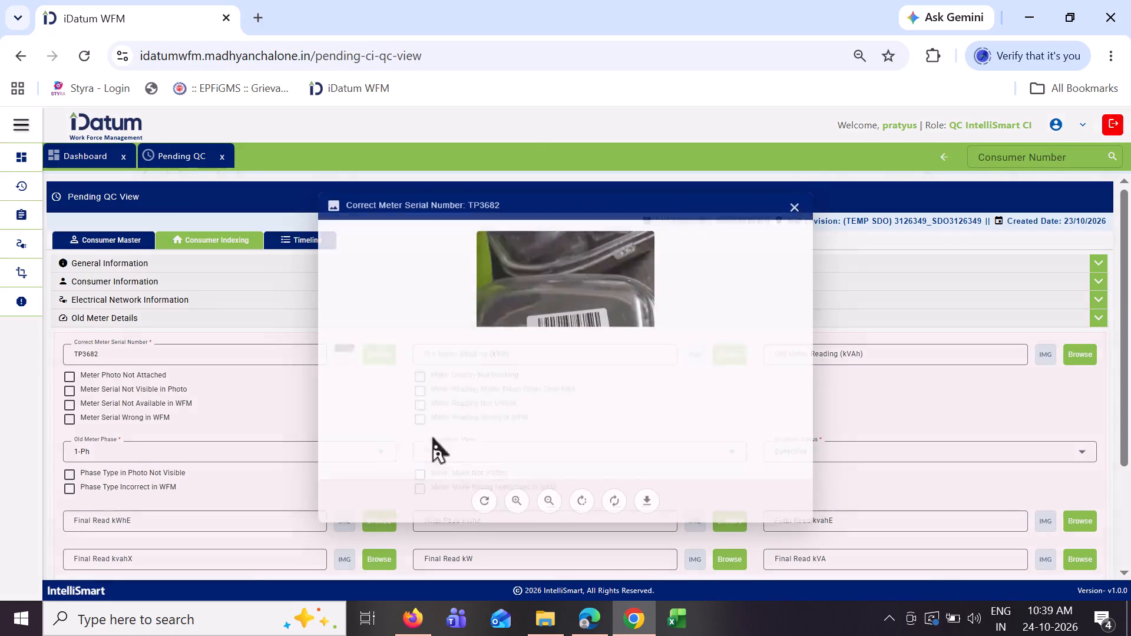
left_click(523, 511)
triple_click(518, 501)
left_click(518, 501)
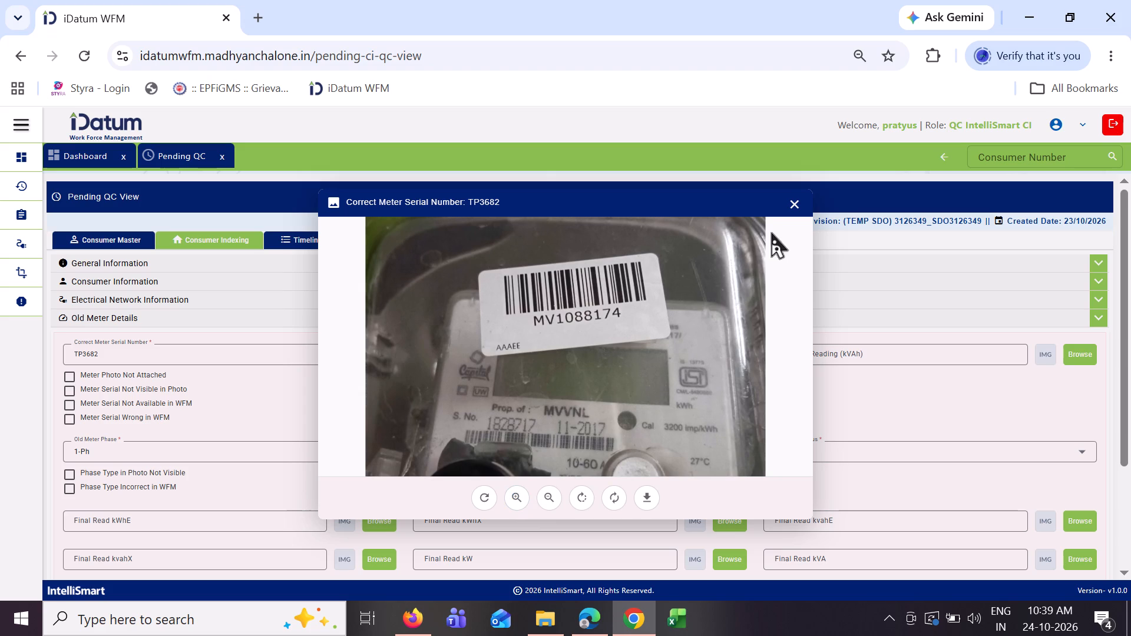
left_click(793, 193)
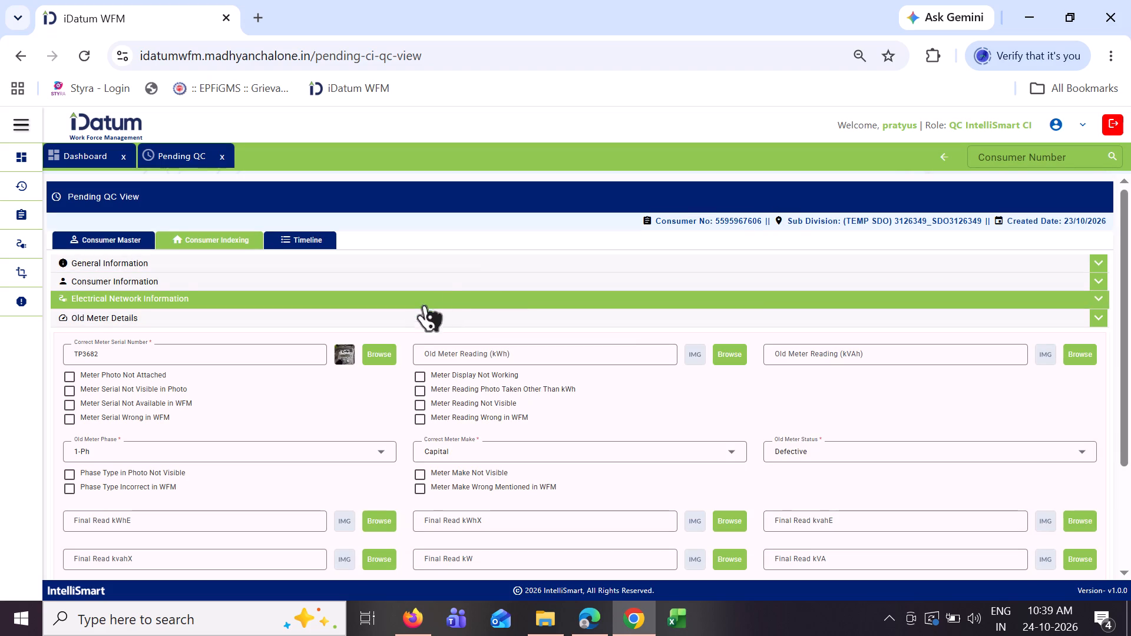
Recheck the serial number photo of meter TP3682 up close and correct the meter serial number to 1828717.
left_click(345, 362)
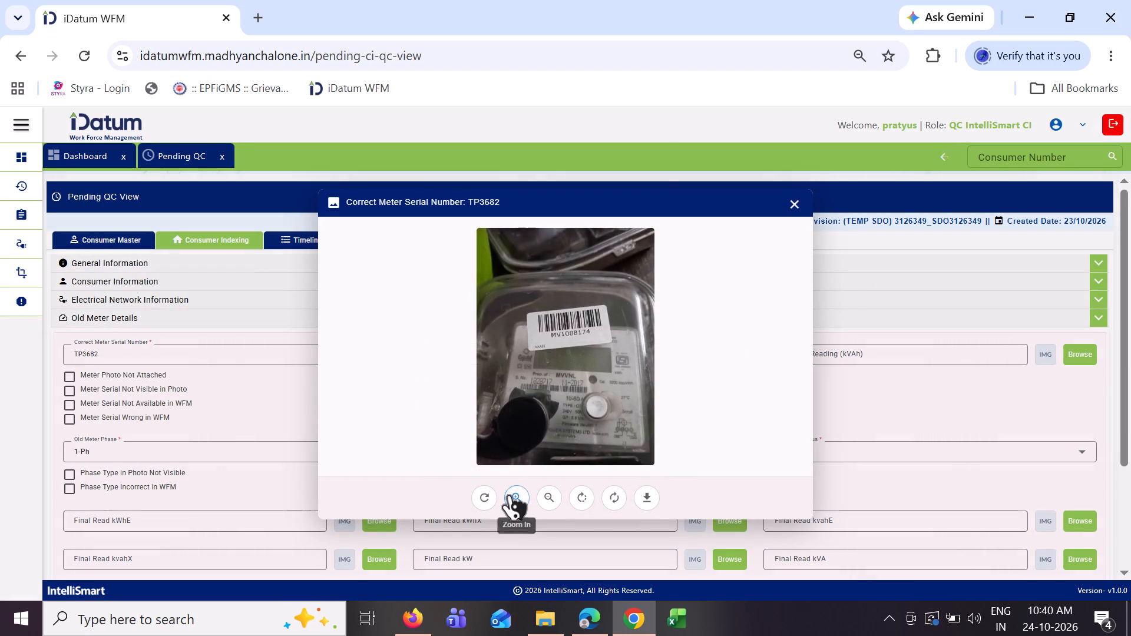
triple_click(508, 495)
double_click(509, 495)
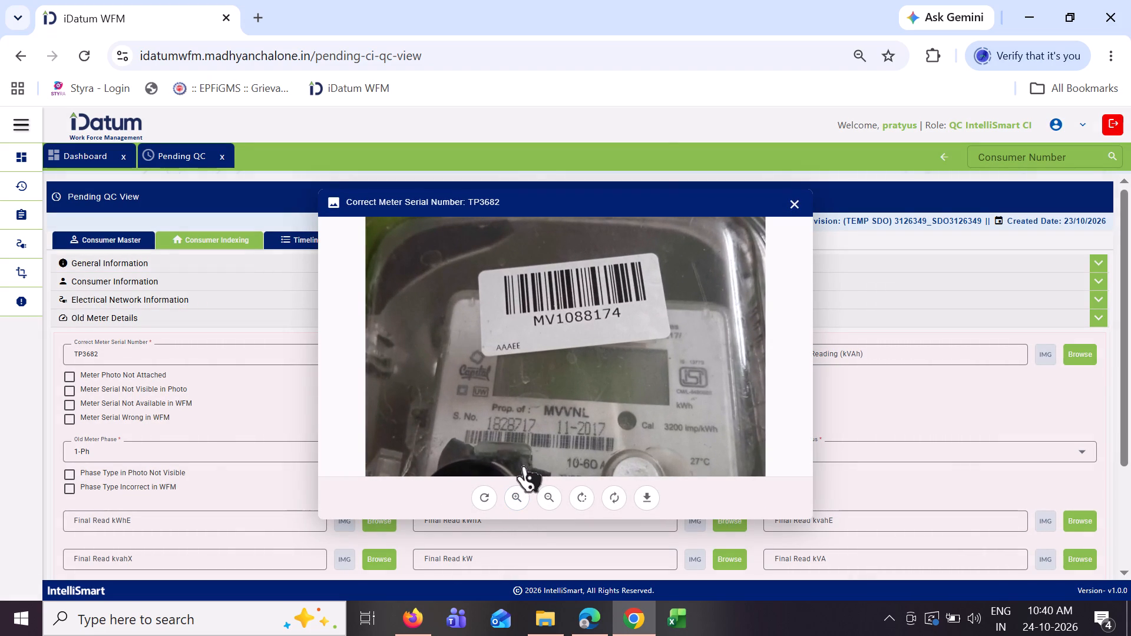
double_click(147, 352)
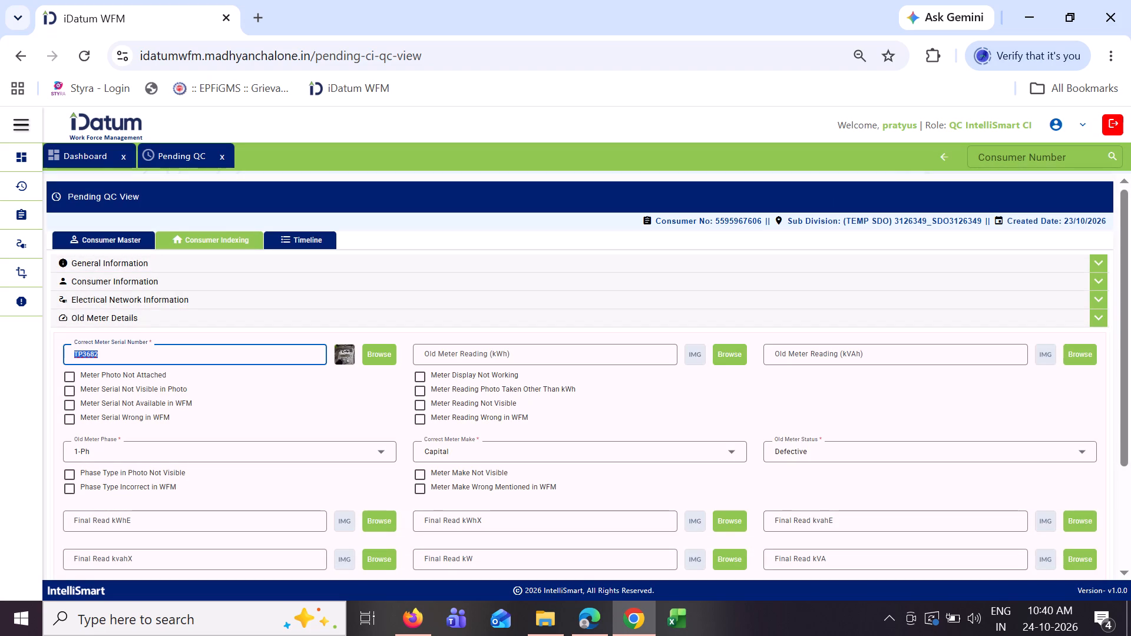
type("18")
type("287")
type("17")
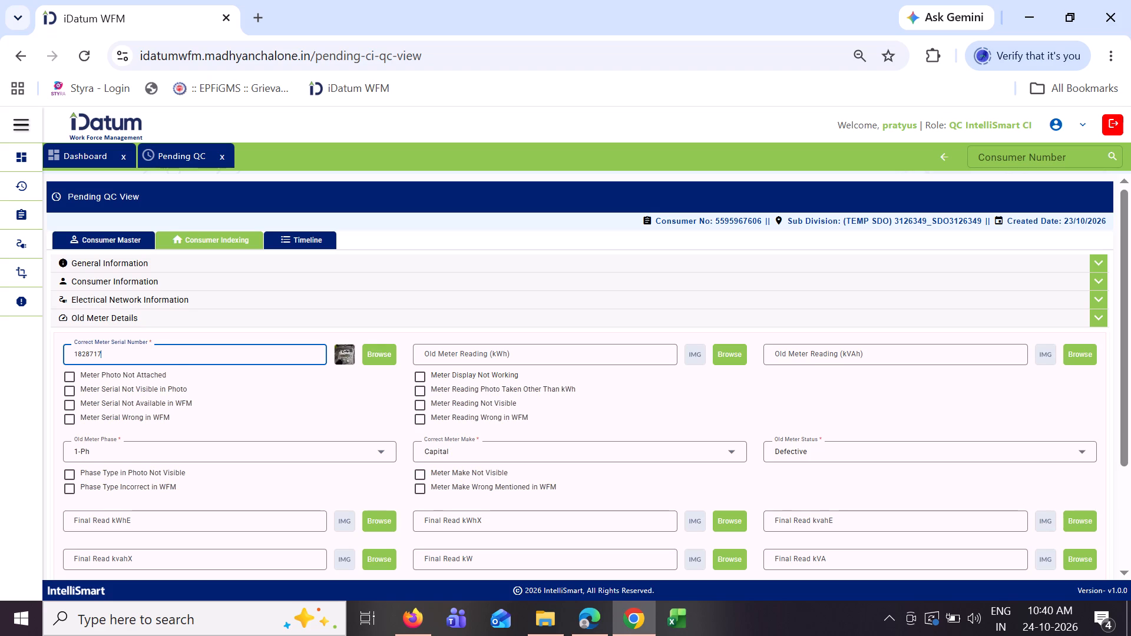
left_click(356, 350)
left_click(335, 358)
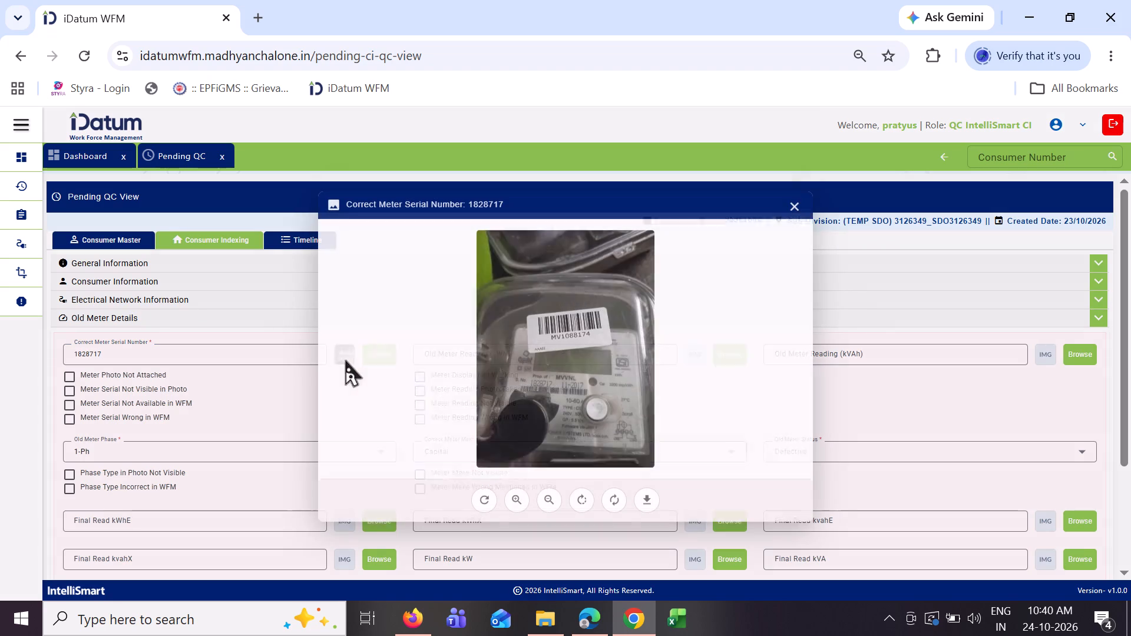
left_click(776, 206)
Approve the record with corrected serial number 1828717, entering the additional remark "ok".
scroll(689, 320, "down", 5)
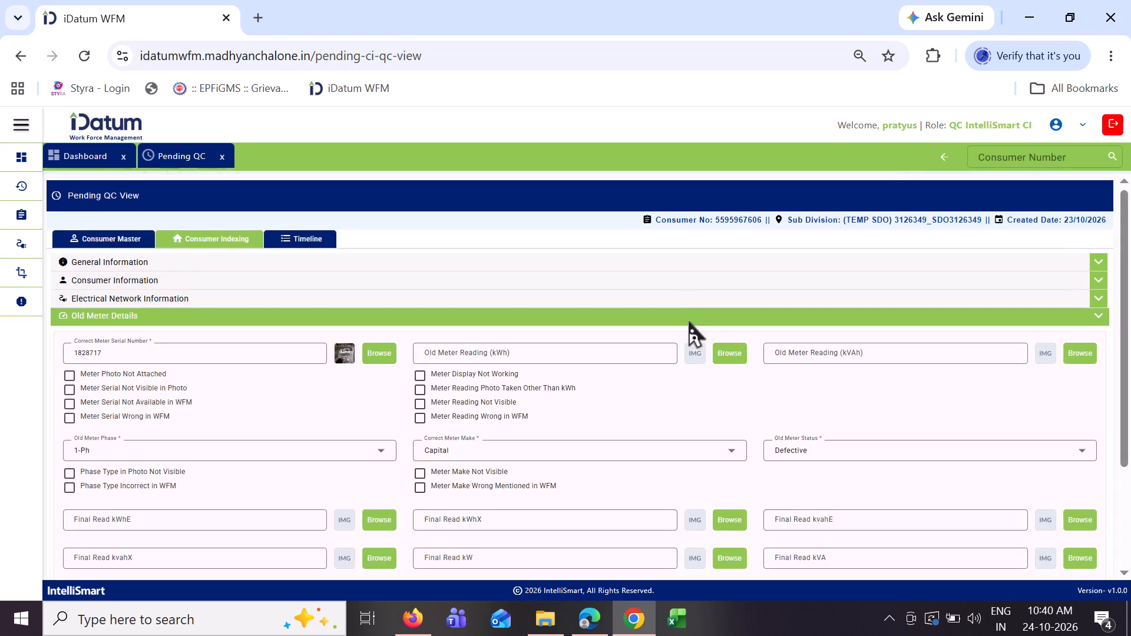
scroll(689, 321, "down", 2)
left_click(571, 472)
key("o")
key("k")
scroll(544, 482, "down", 6)
left_click(498, 513)
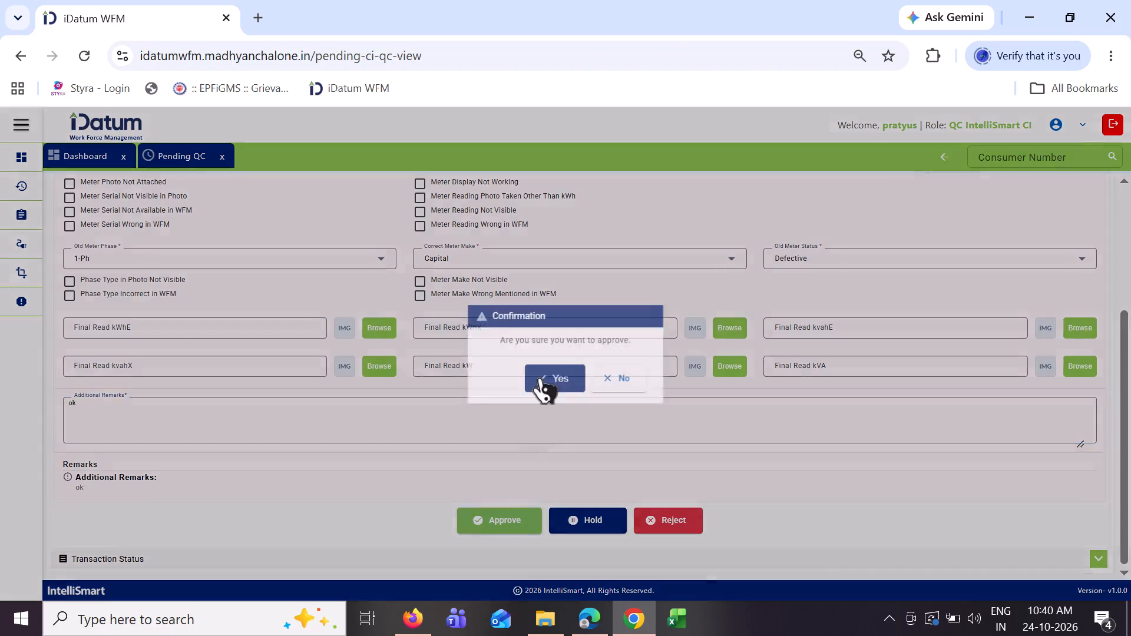
left_click(540, 373)
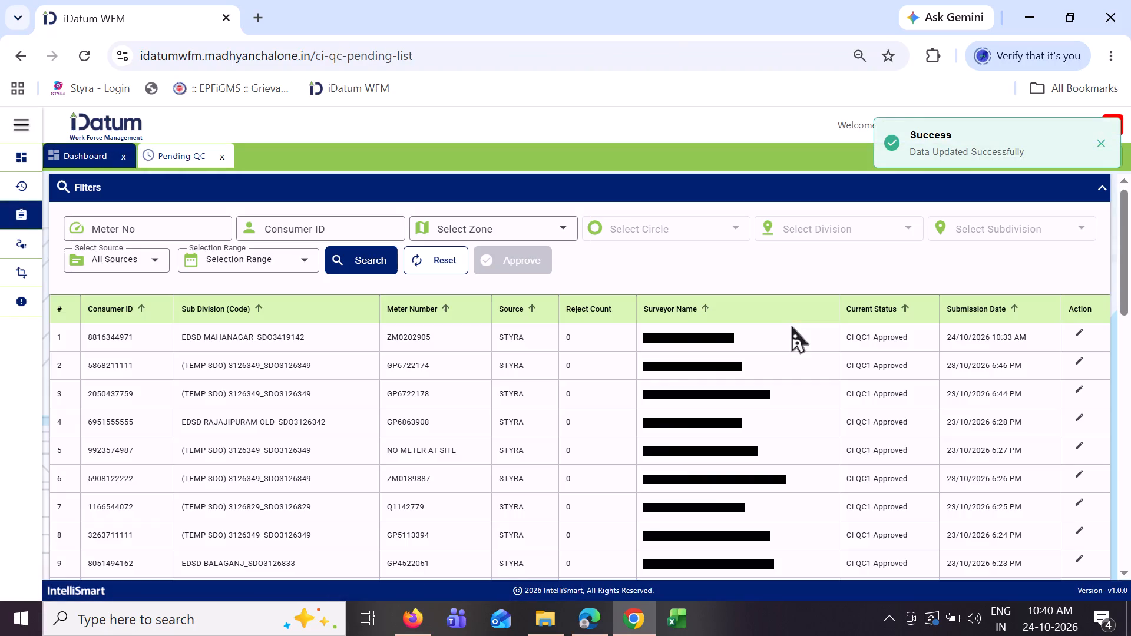
left_click(1070, 372)
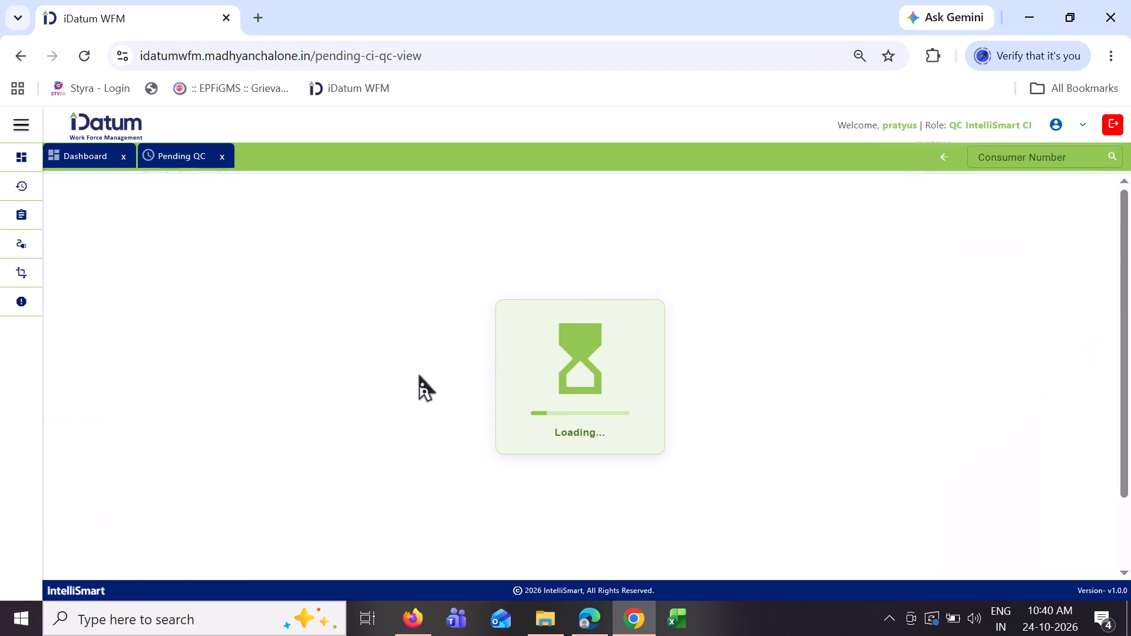
left_click(343, 356)
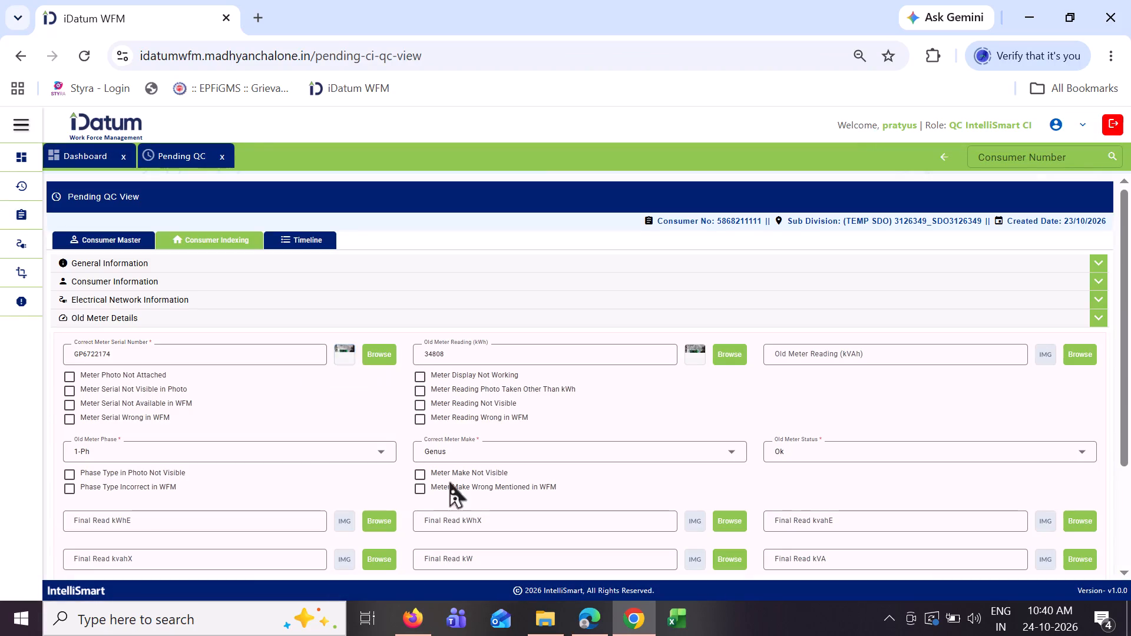
left_click(353, 355)
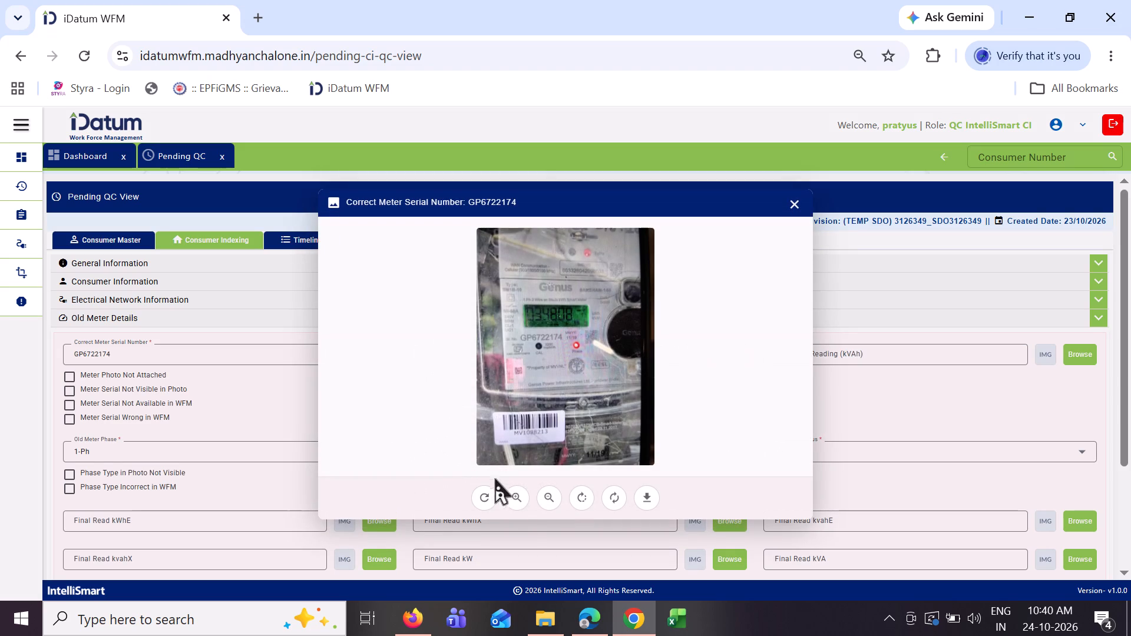
triple_click(511, 500)
double_click(512, 501)
left_click(792, 201)
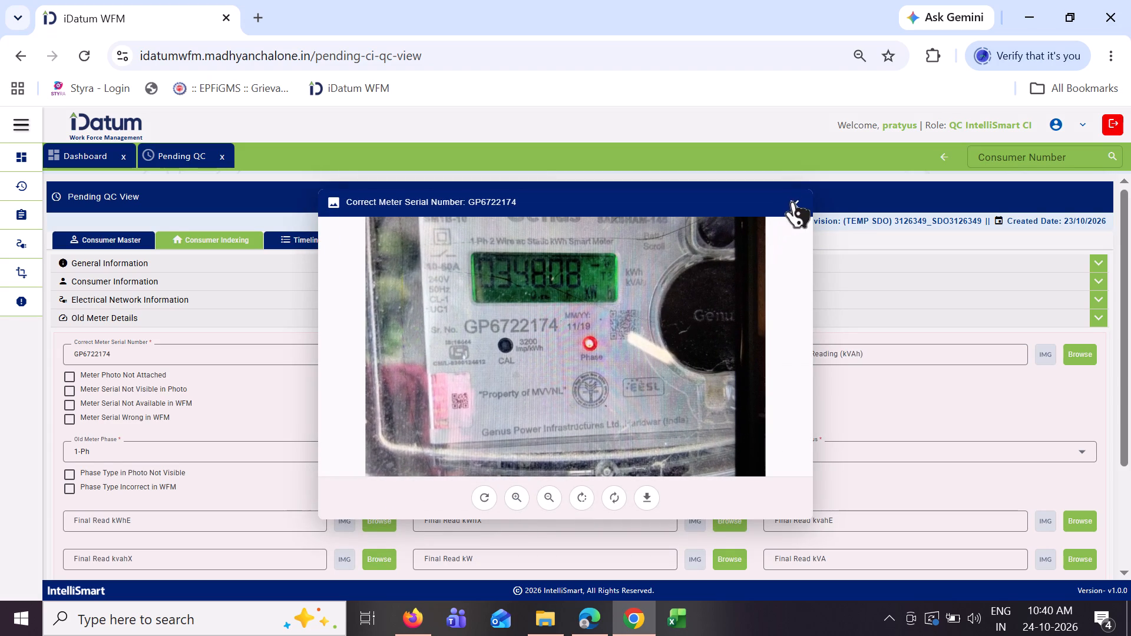
scroll(648, 373, "down", 6)
left_click(581, 475)
key("o")
key("k")
scroll(570, 476, "down", 5)
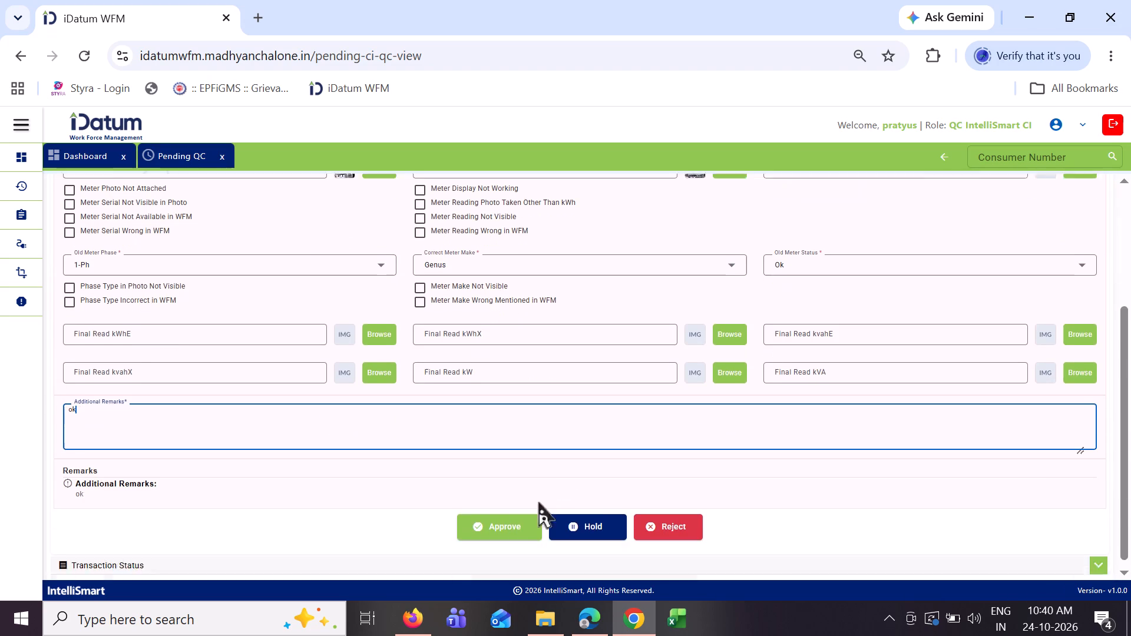
left_click(516, 521)
left_click(543, 383)
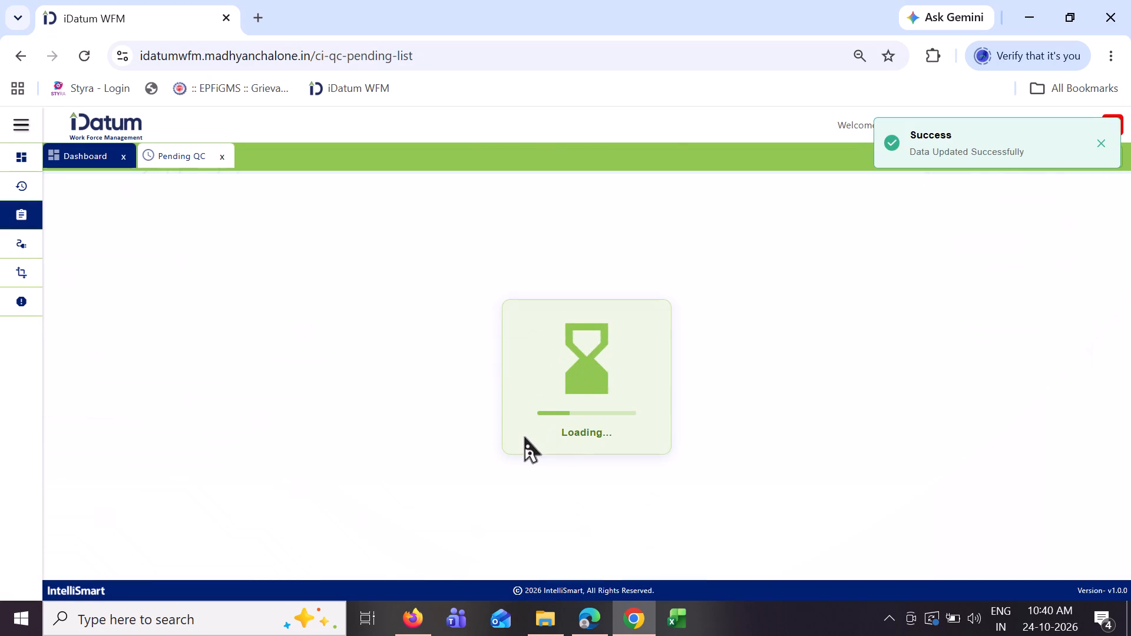
left_click(1072, 368)
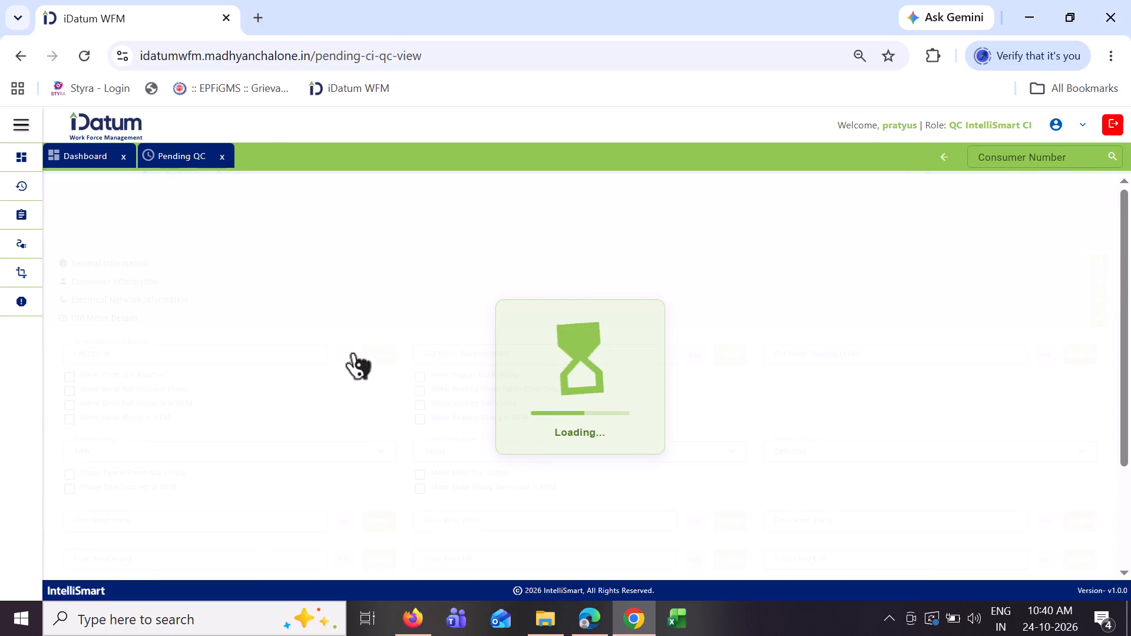
left_click(343, 349)
triple_click(512, 501)
double_click(512, 500)
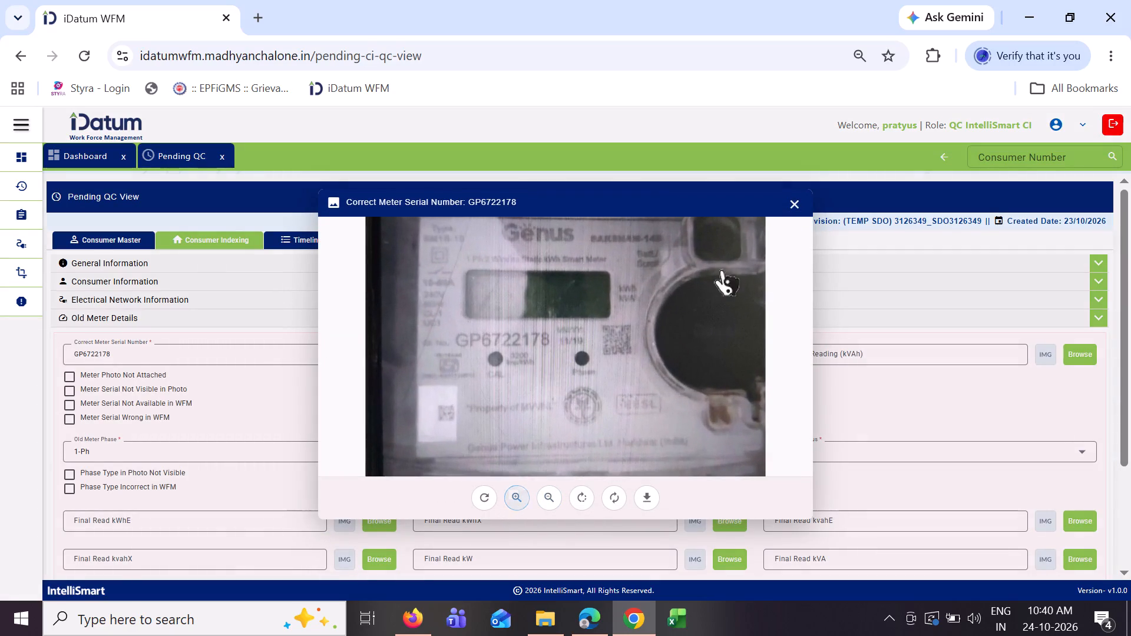
left_click(803, 197)
scroll(672, 340, "down", 5)
left_click(586, 471)
key("o")
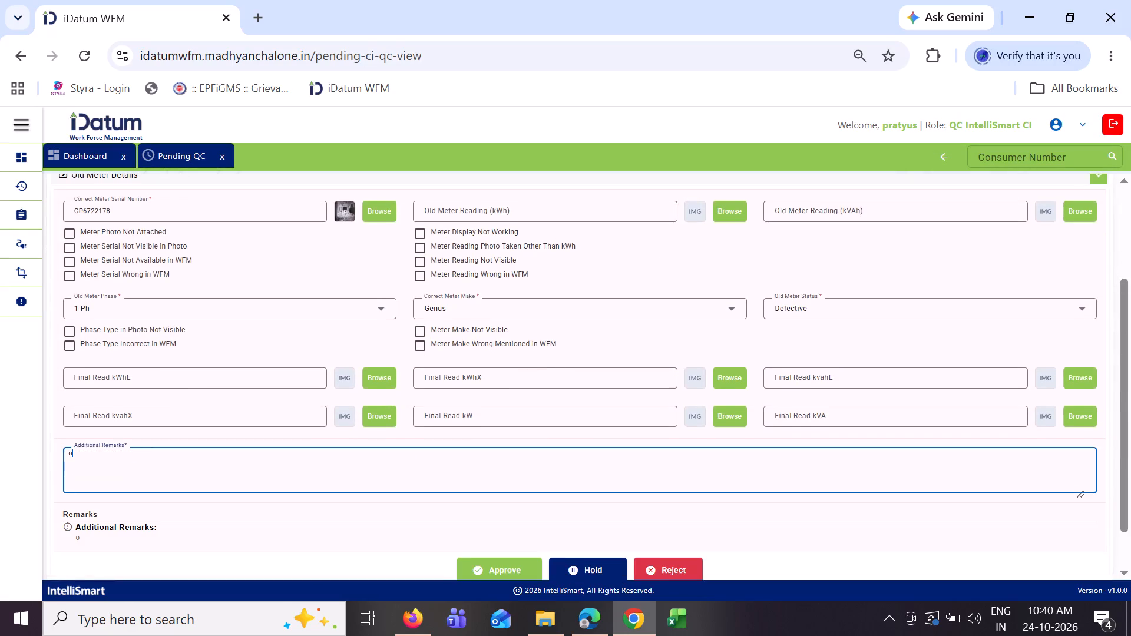
key("k")
scroll(580, 468, "down", 5)
left_click(509, 510)
left_click(554, 376)
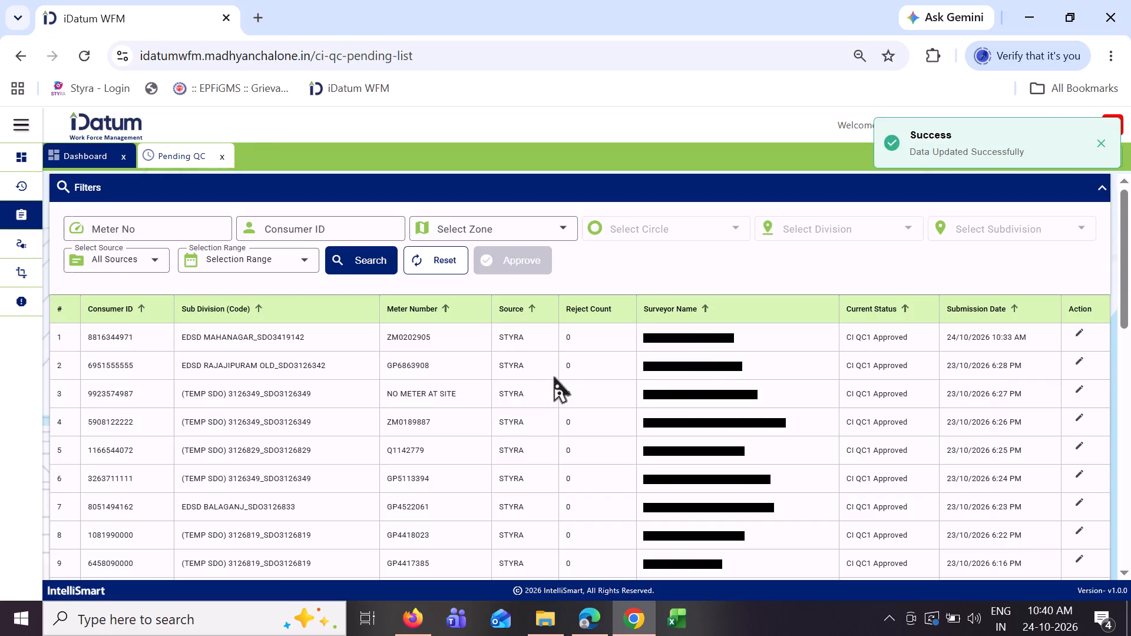
left_click(1067, 360)
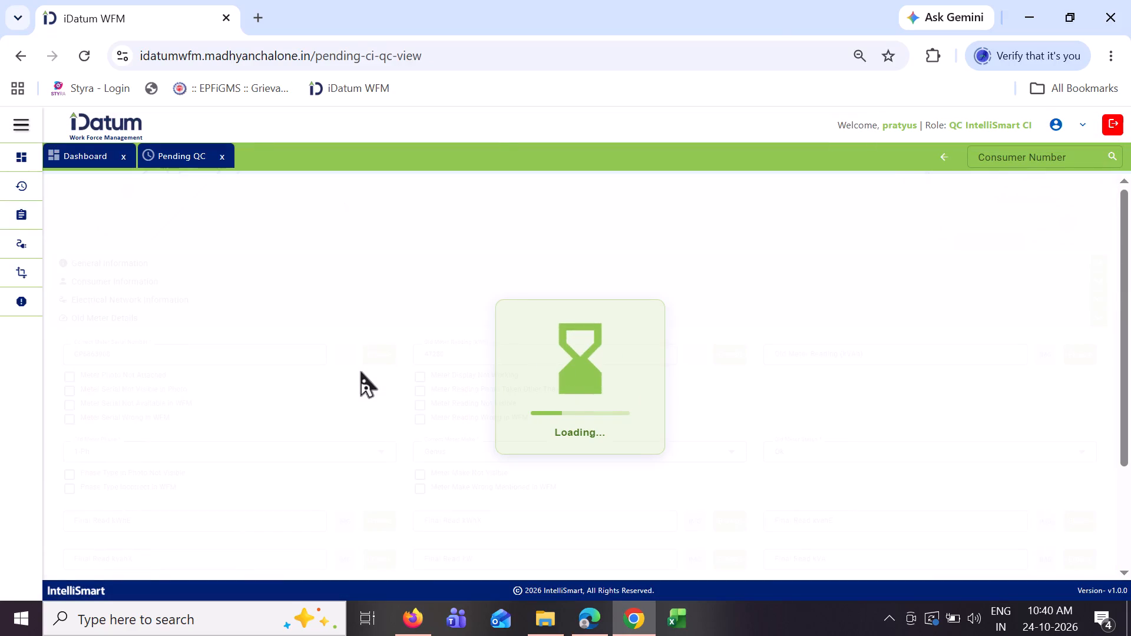
left_click(339, 354)
triple_click(520, 494)
triple_click(519, 493)
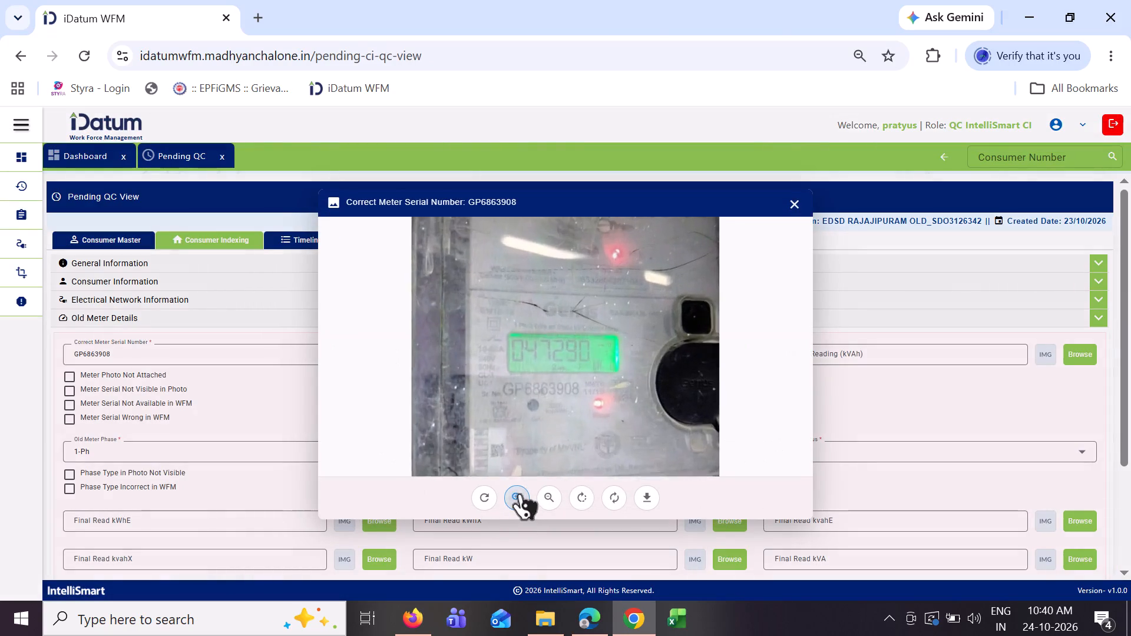
left_click(799, 208)
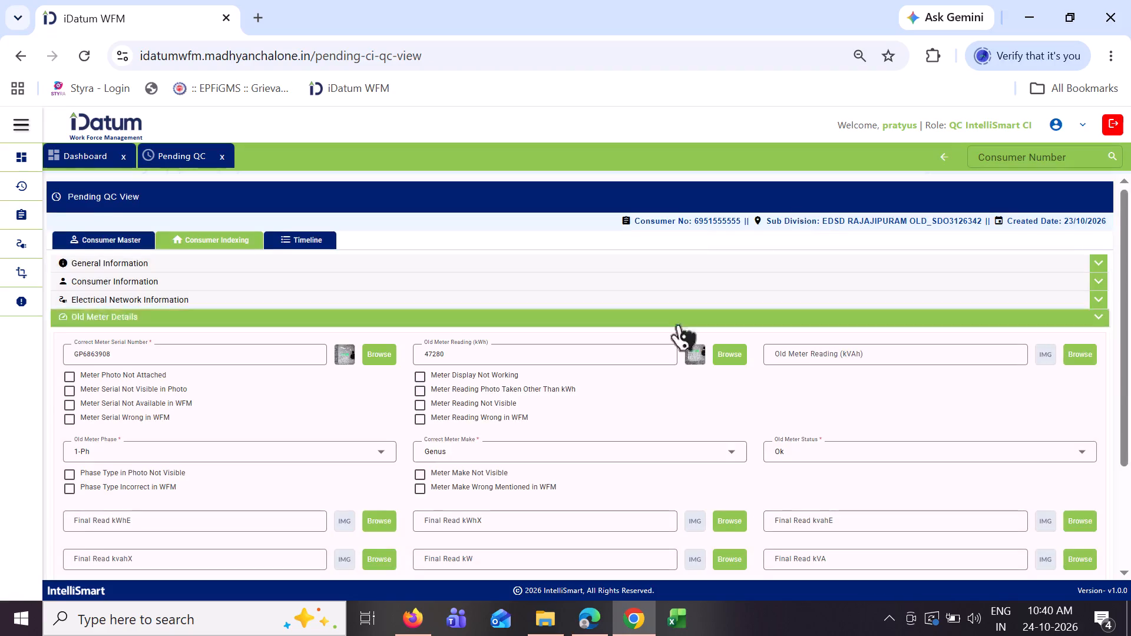
scroll(660, 340, "down", 6)
left_click(572, 486)
type("ok")
scroll(569, 486, "down", 5)
left_click(521, 514)
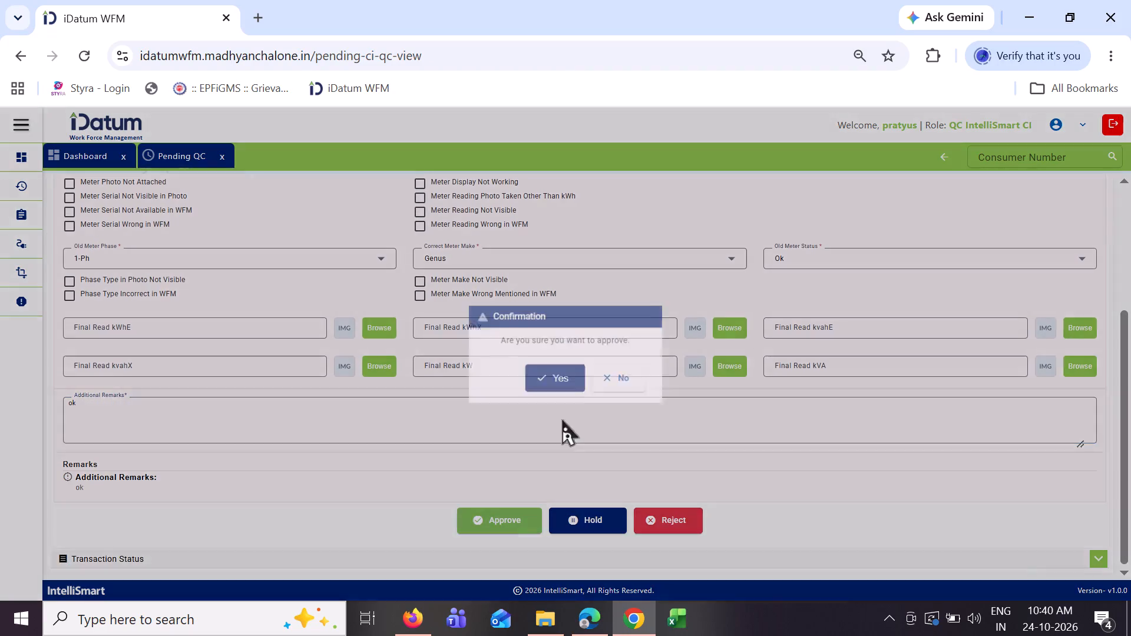
left_click(582, 386)
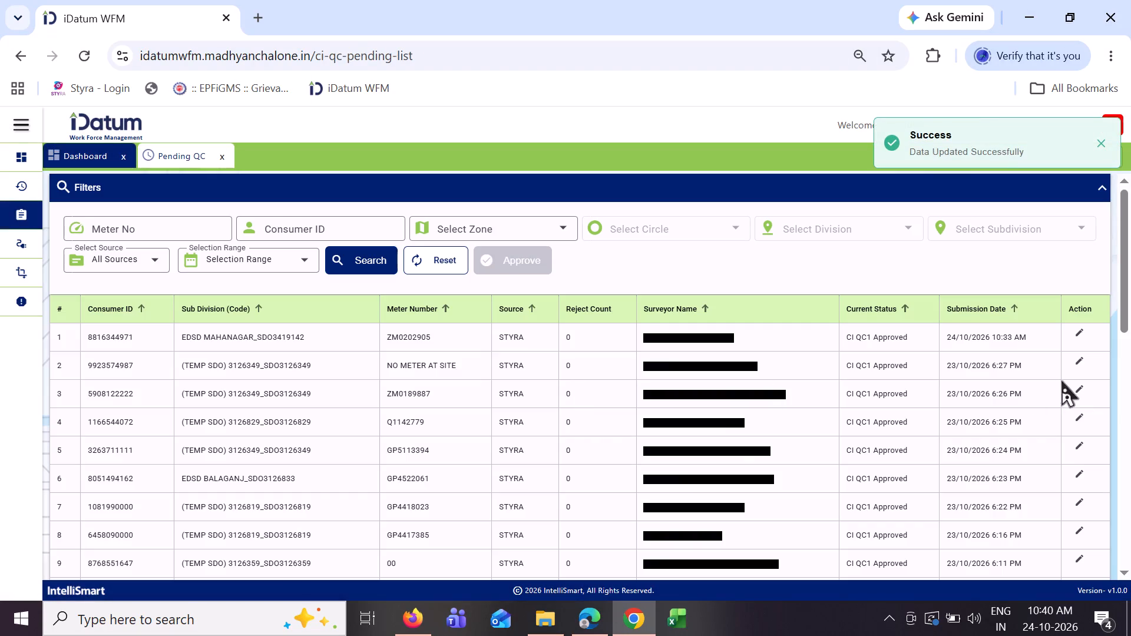
left_click(1065, 361)
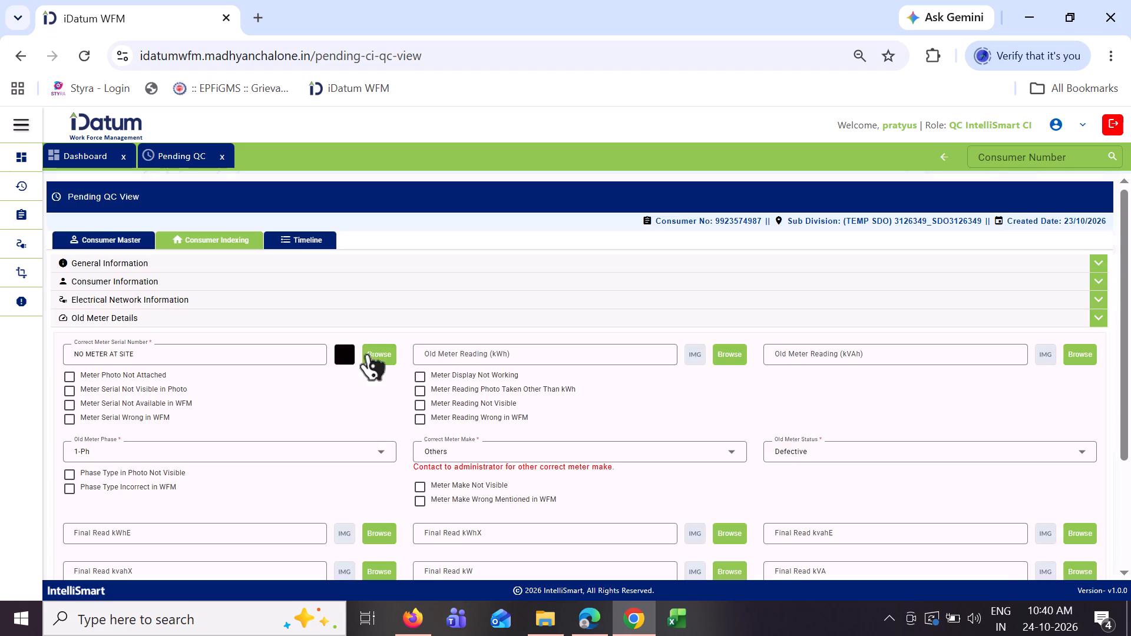
left_click(344, 350)
left_click(535, 495)
double_click(508, 499)
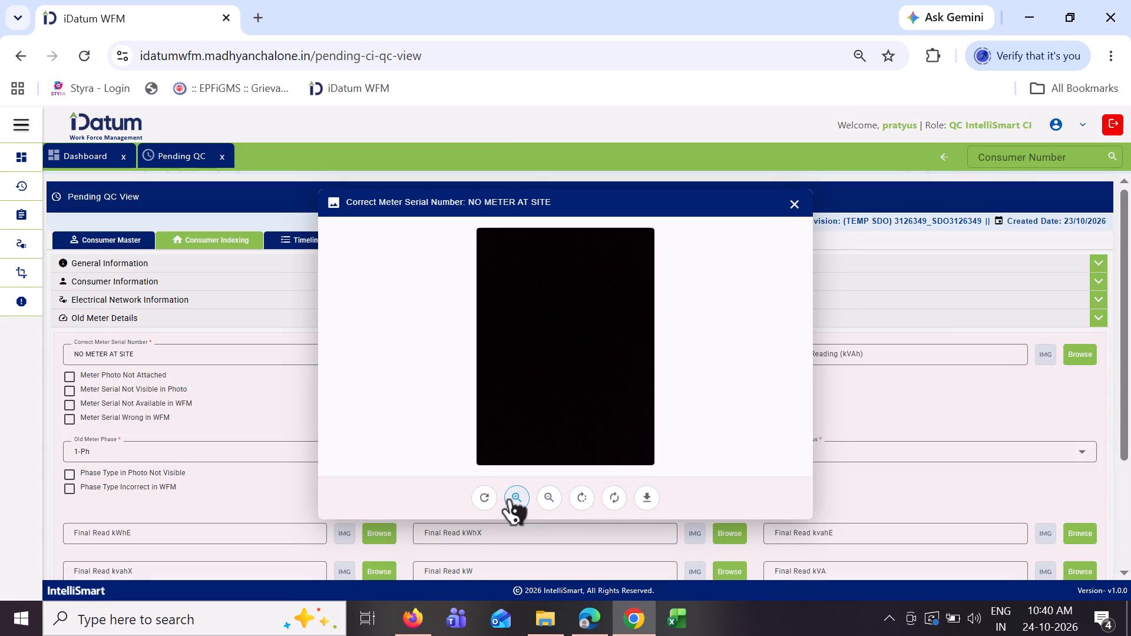
left_click(801, 209)
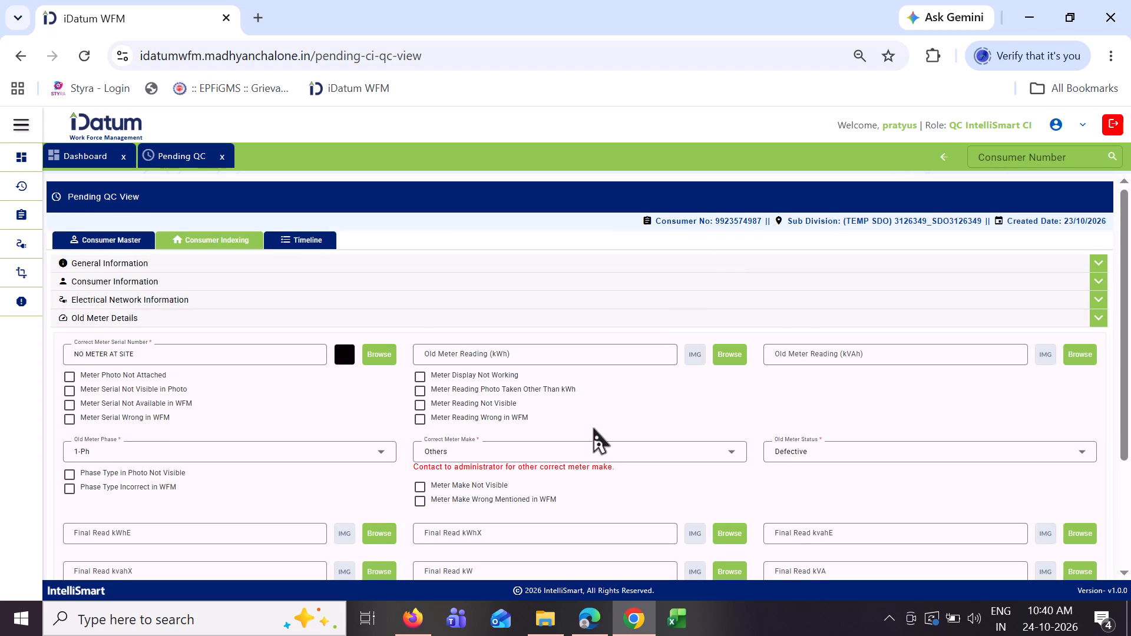
scroll(594, 427, "down", 7)
left_click(571, 469)
key("o")
key("k")
scroll(564, 475, "down", 6)
left_click(524, 511)
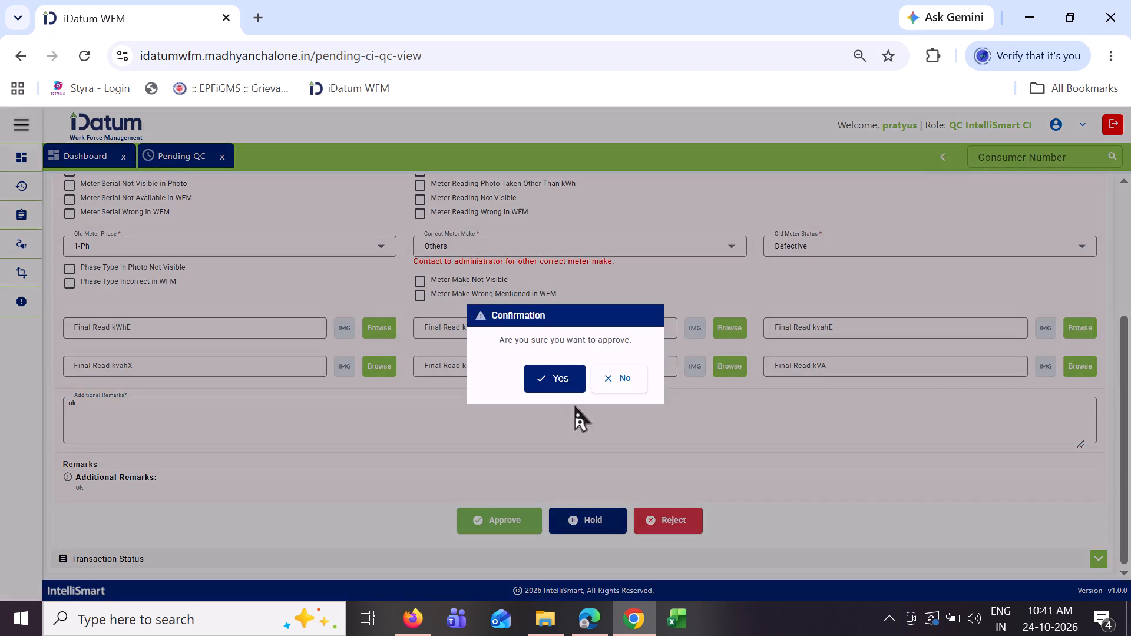
left_click(571, 381)
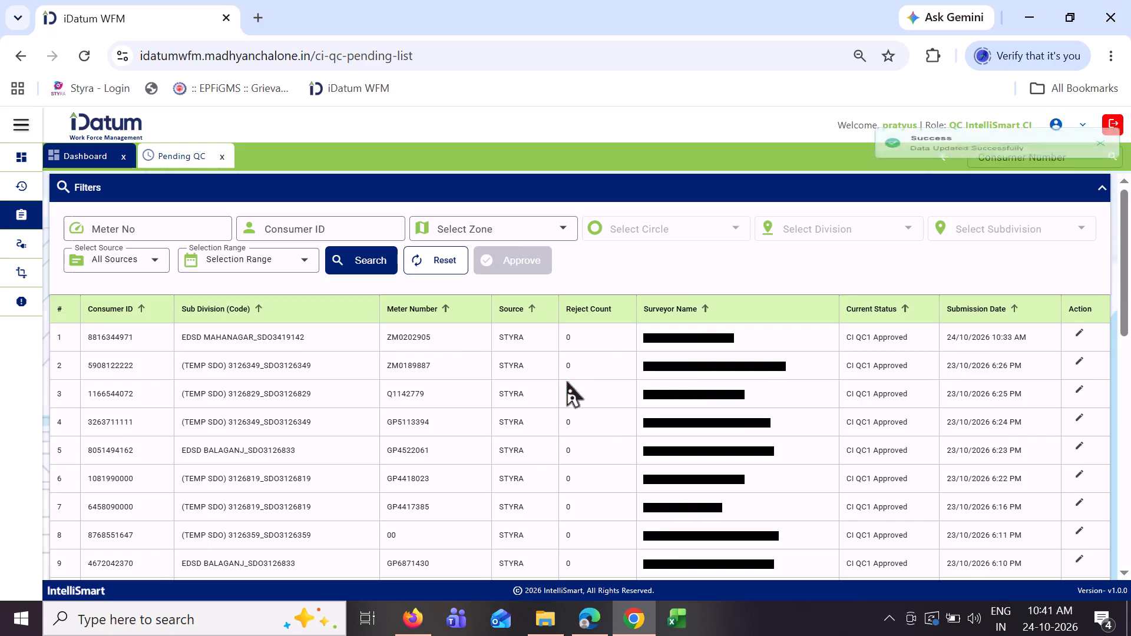
left_click(1072, 359)
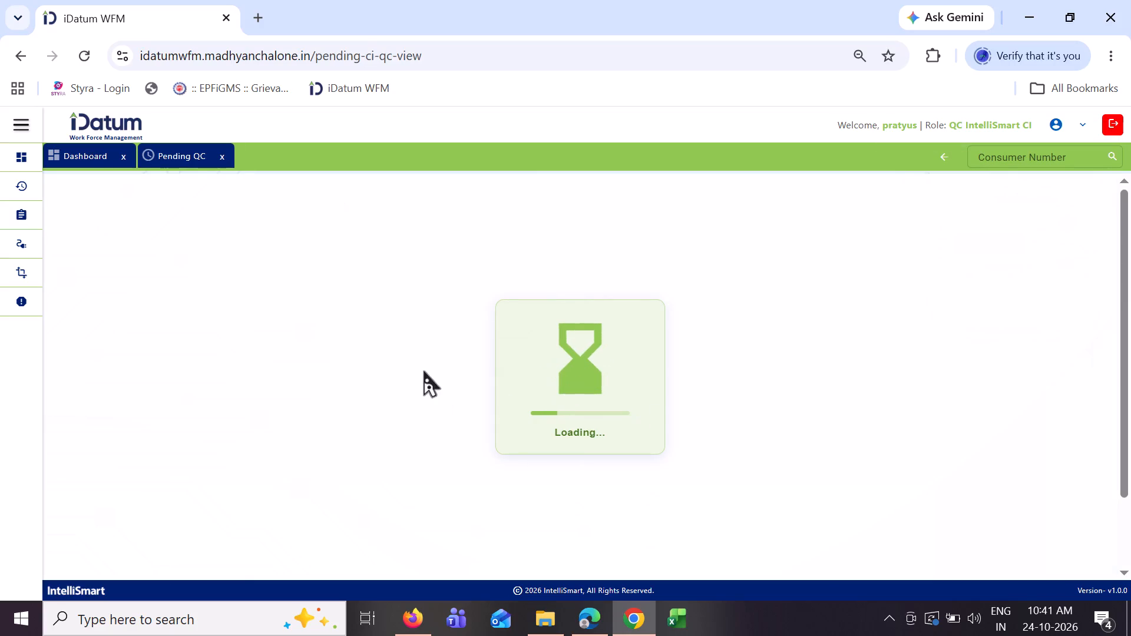
left_click(345, 355)
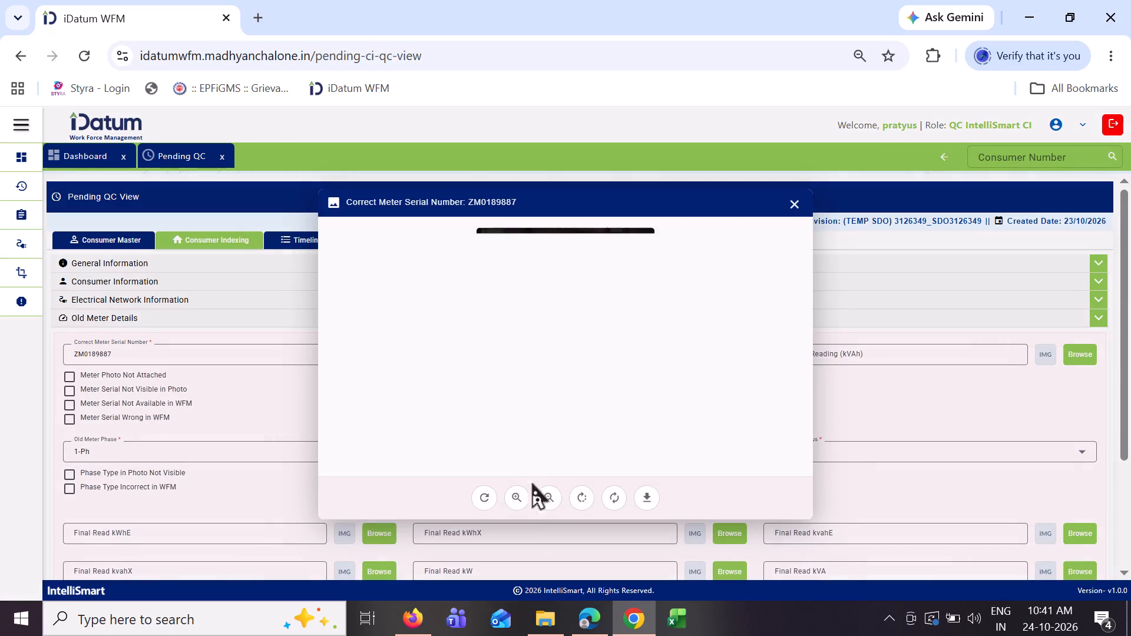
triple_click(518, 498)
triple_click(518, 498)
triple_click(518, 498)
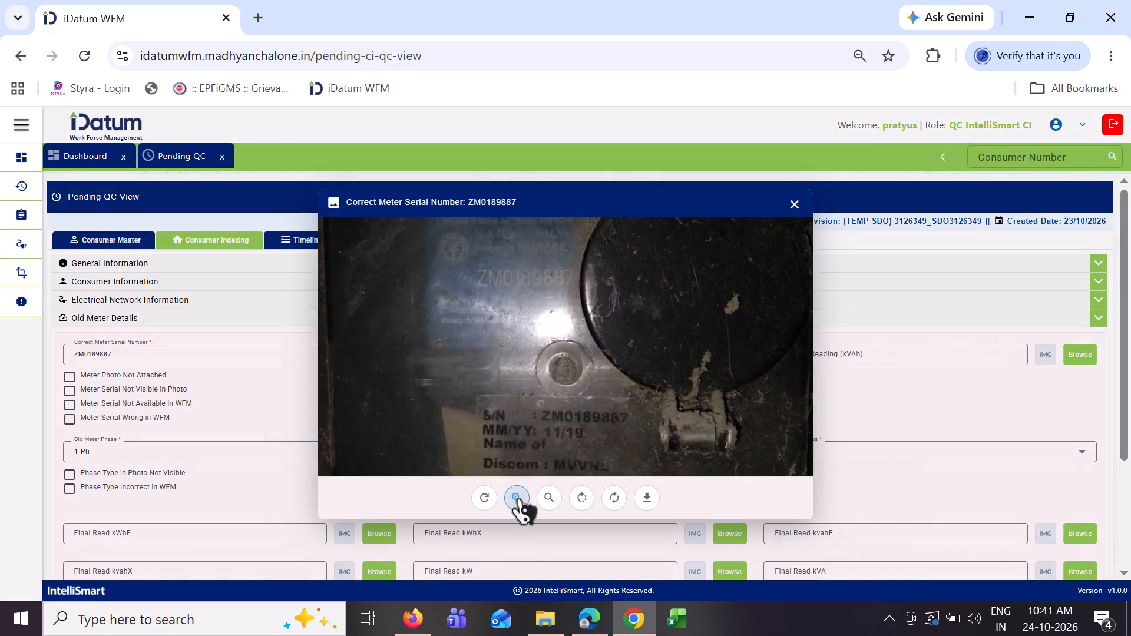
left_click(518, 498)
left_click_drag(626, 432, 621, 417)
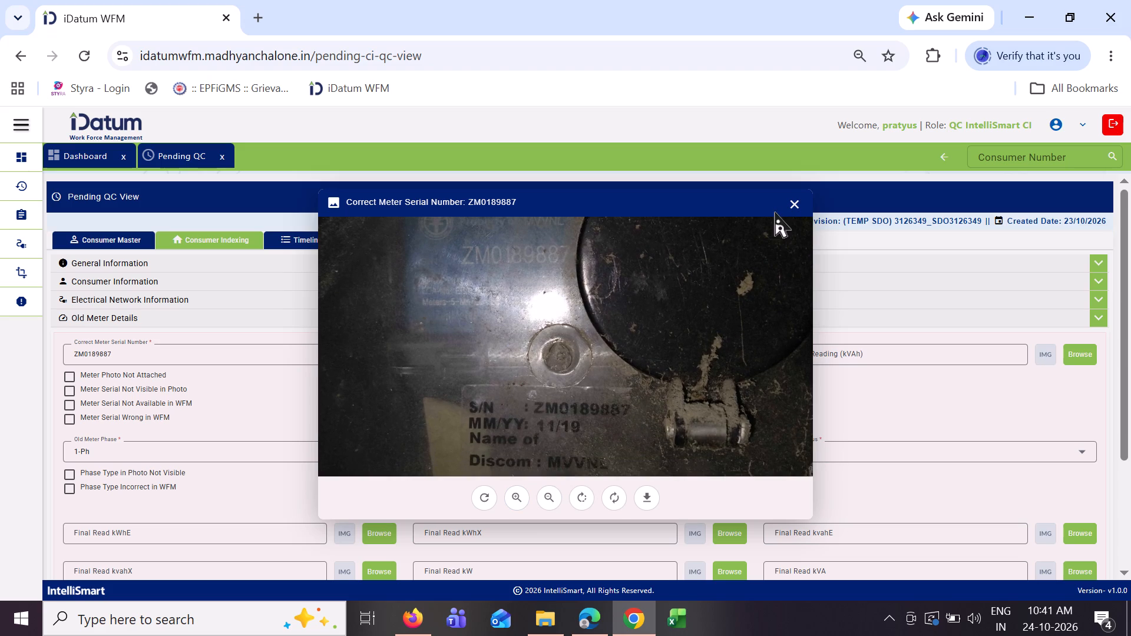
left_click(792, 203)
scroll(721, 356, "down", 5)
left_click(638, 486)
type("ok")
scroll(637, 485, "down", 5)
left_click(679, 239)
scroll(615, 318, "up", 5)
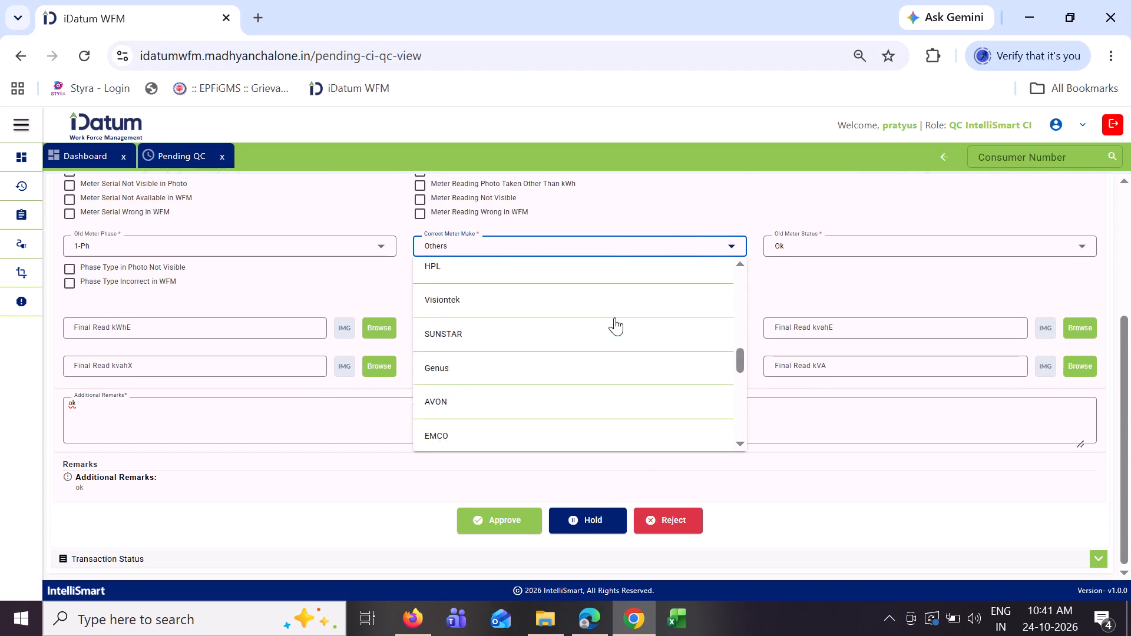
scroll(614, 317, "up", 10)
left_click(582, 305)
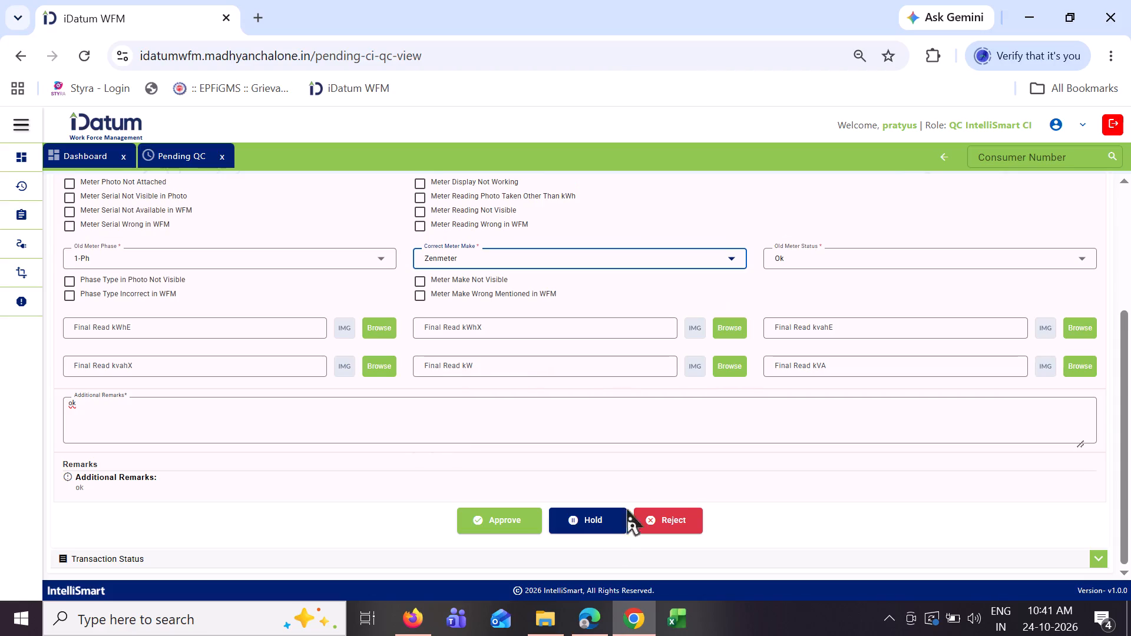
left_click(504, 520)
left_click(553, 369)
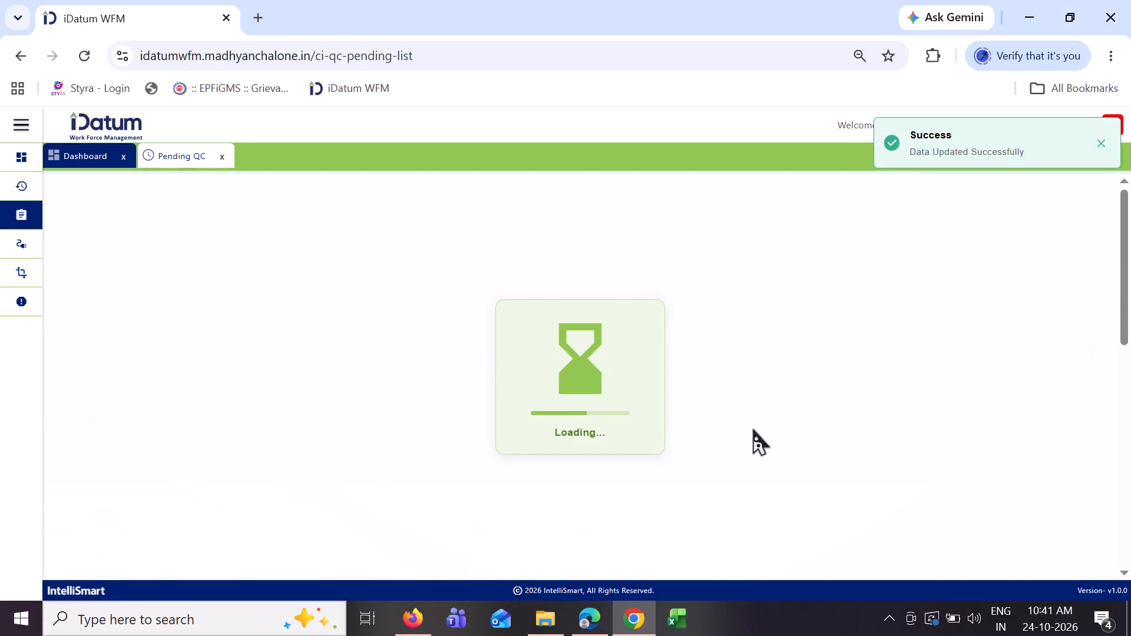
left_click(1079, 364)
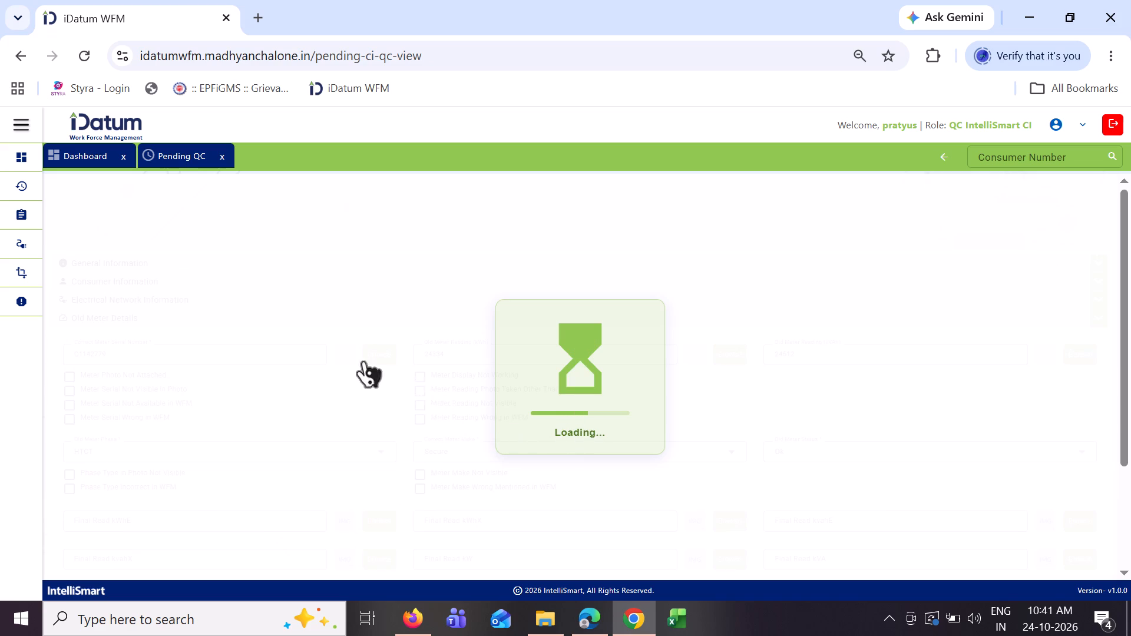
left_click(350, 352)
triple_click(530, 495)
triple_click(526, 495)
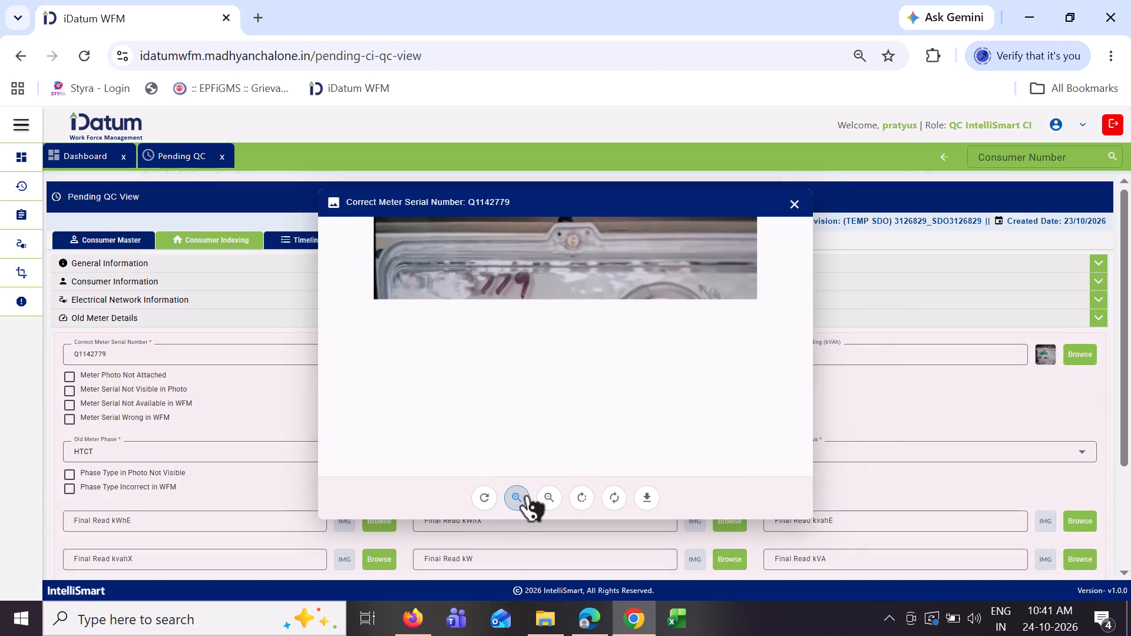
left_click(526, 495)
left_click_drag(668, 419, 676, 274)
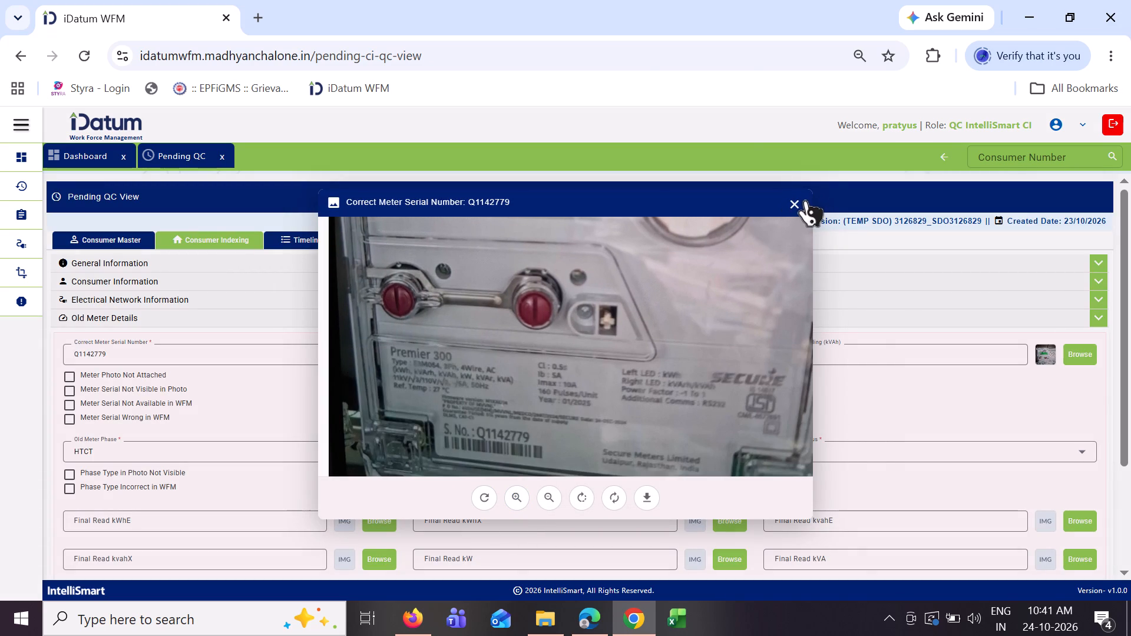
left_click(805, 200)
scroll(758, 355, "down", 5)
left_click(674, 472)
key("o")
key("k")
scroll(643, 481, "down", 5)
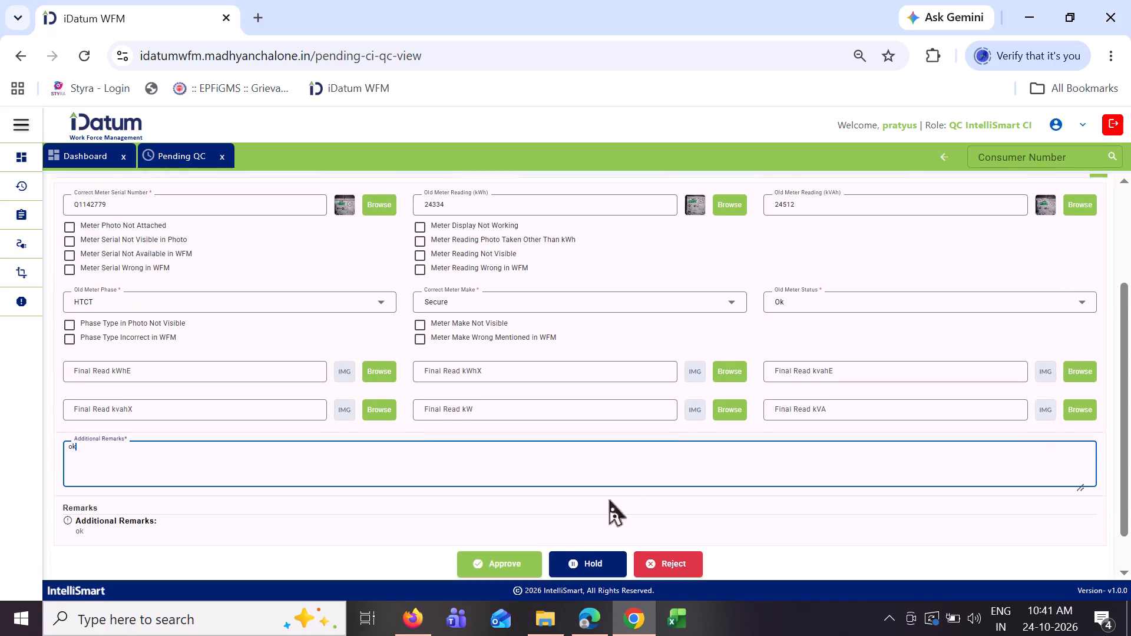
left_click(535, 518)
left_click(556, 389)
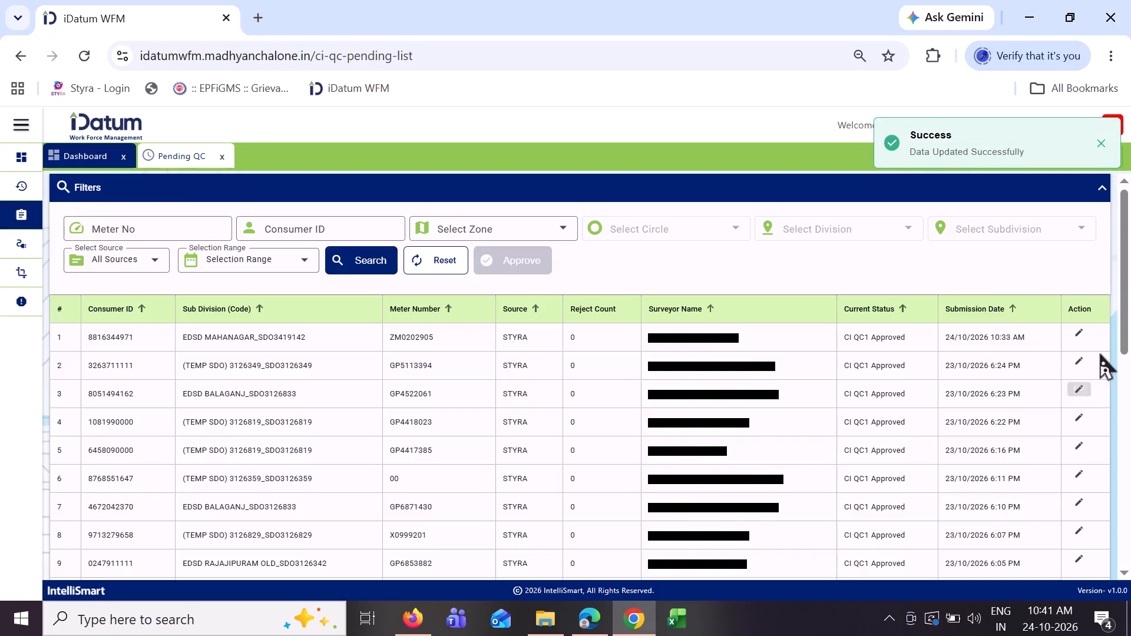
left_click(1100, 353)
left_click(1075, 359)
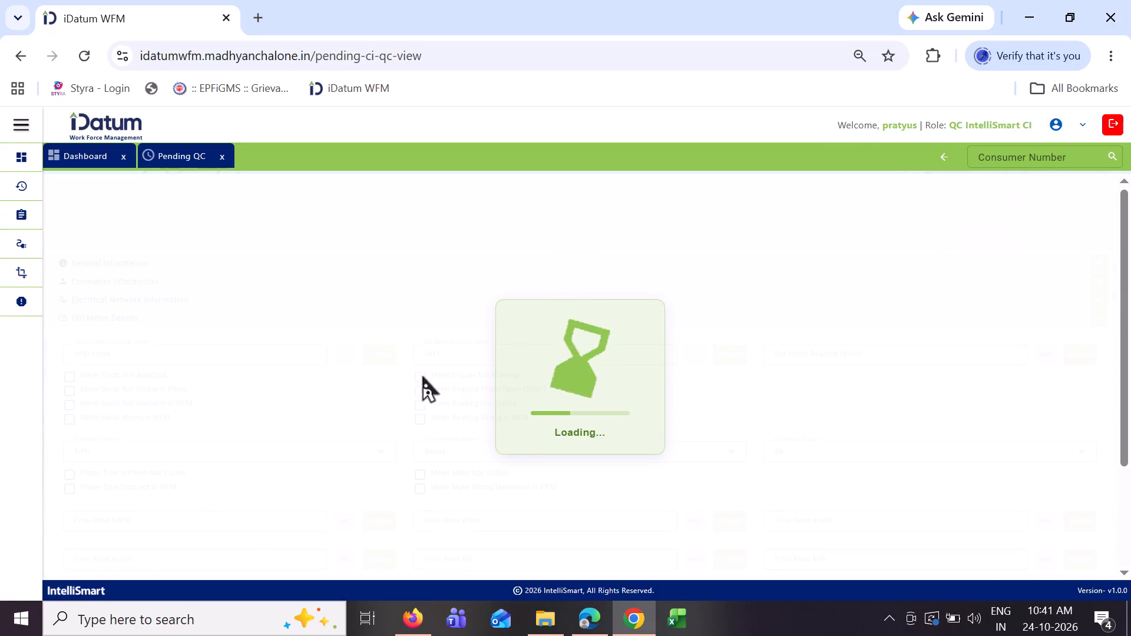
left_click(340, 355)
left_click(342, 358)
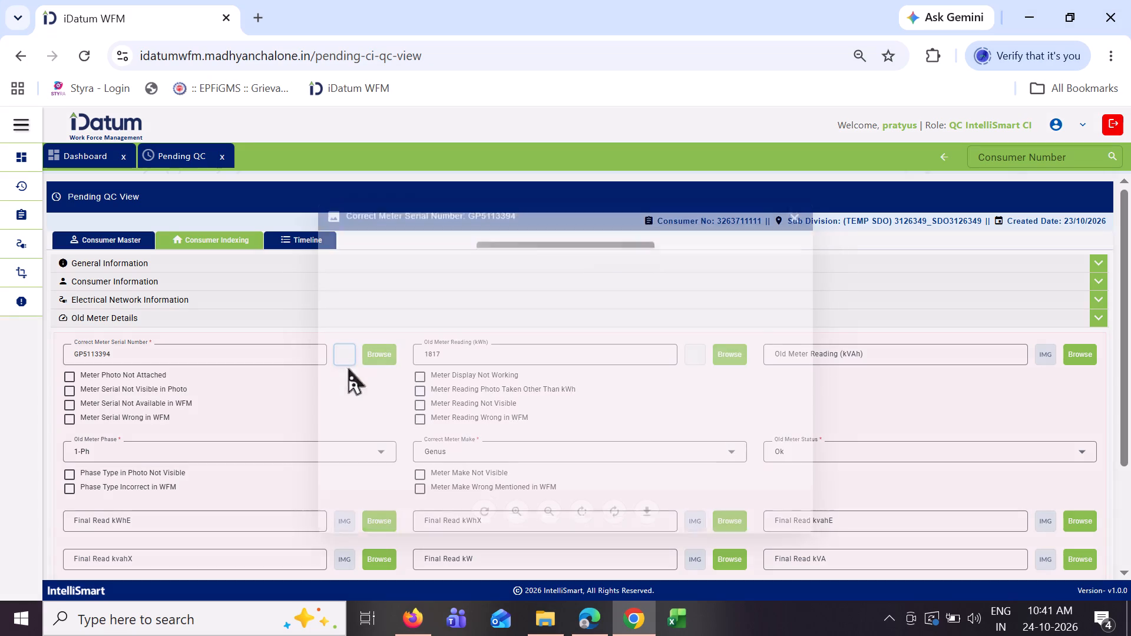
triple_click(512, 494)
triple_click(512, 495)
left_click(512, 495)
left_click_drag(593, 359, 594, 487)
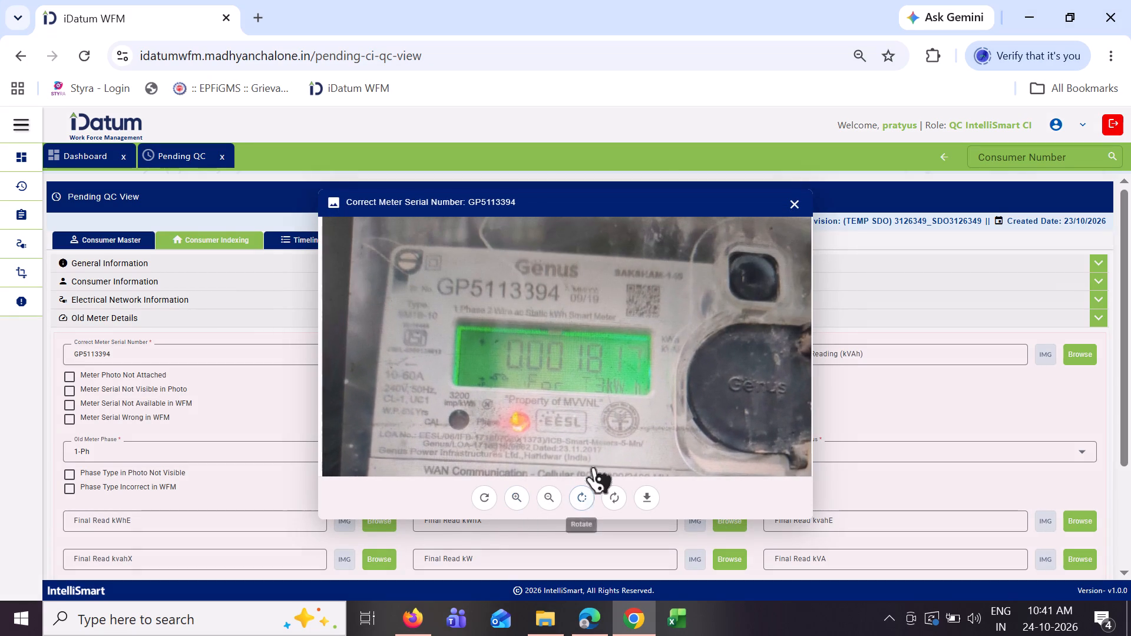
left_click(813, 197)
scroll(630, 353, "down", 6)
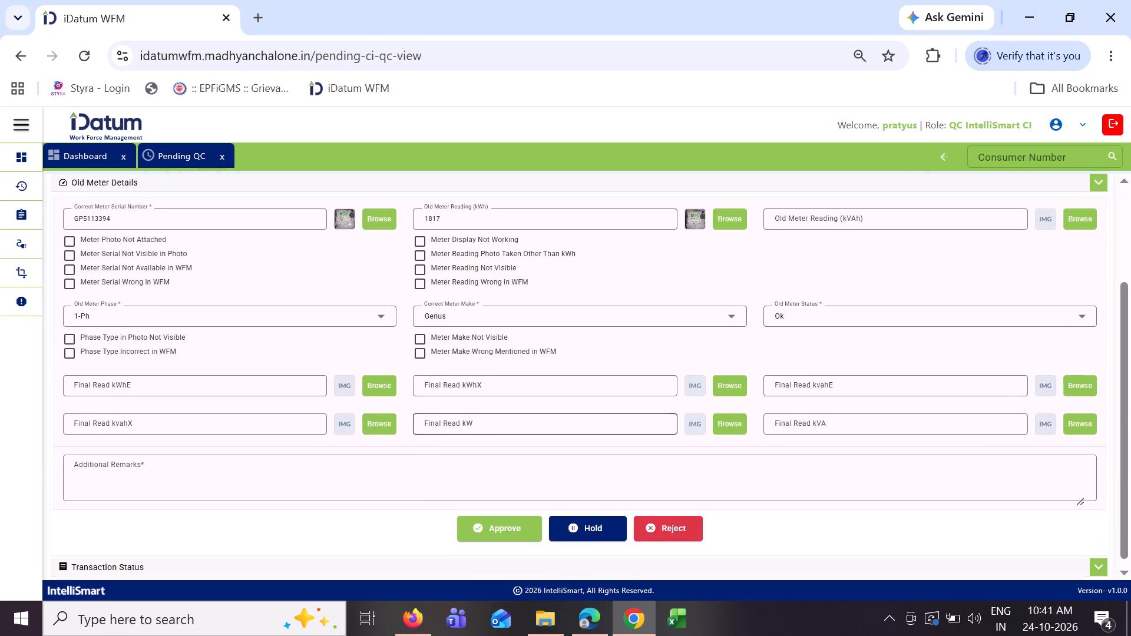
left_click(647, 476)
key("o")
key("k")
scroll(614, 495, "down", 5)
left_click(519, 523)
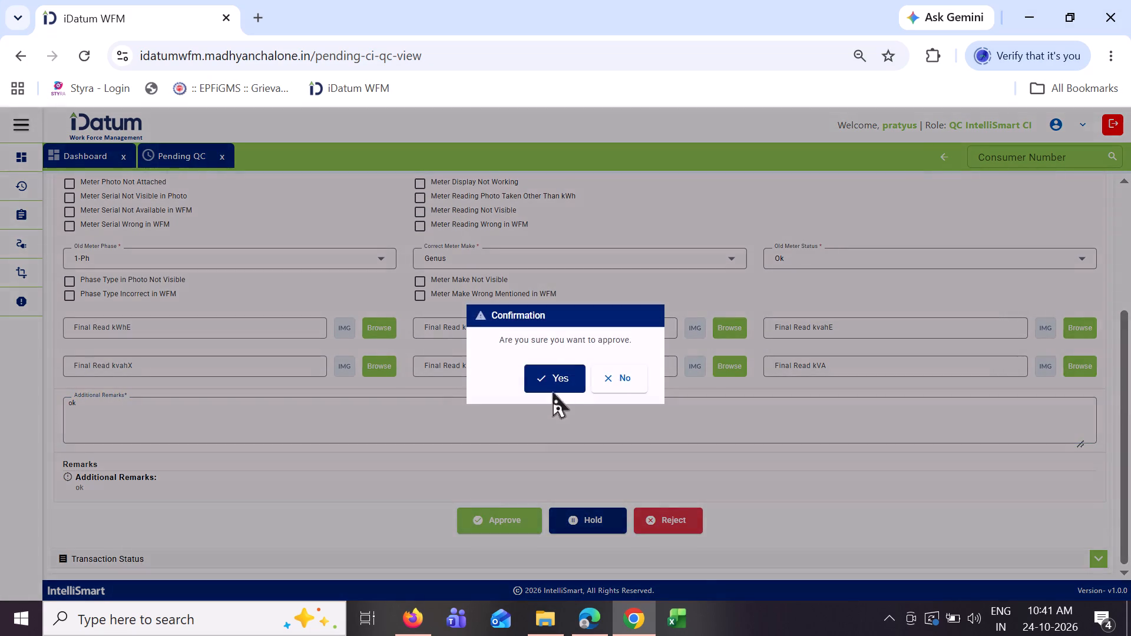
left_click(562, 372)
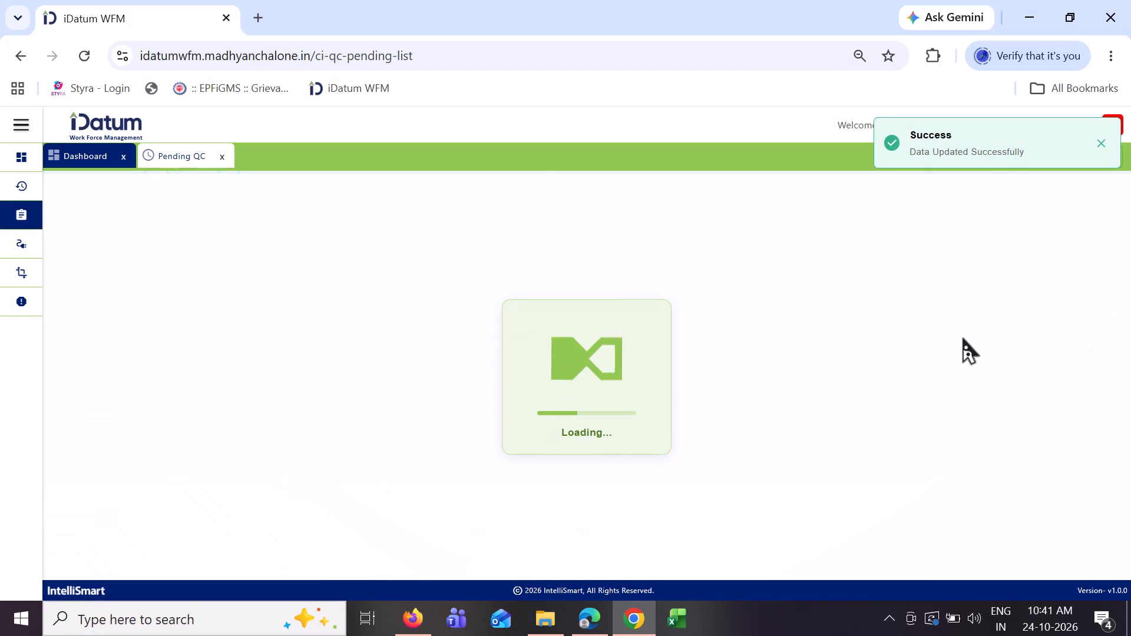
left_click(1081, 356)
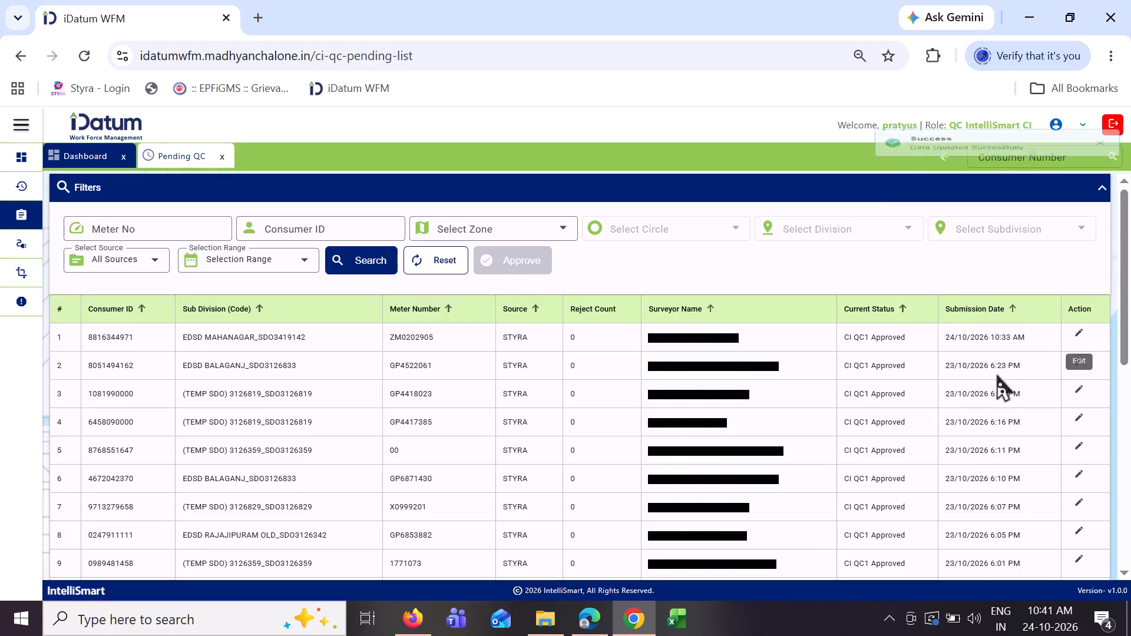
left_click(1080, 359)
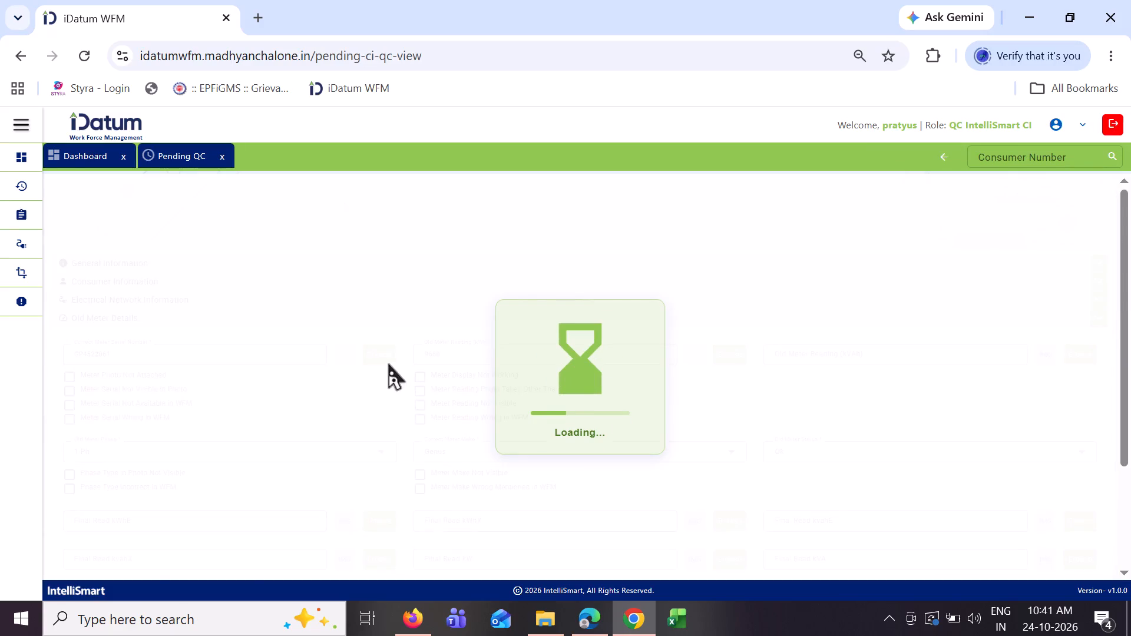
left_click(337, 354)
triple_click(528, 491)
triple_click(528, 491)
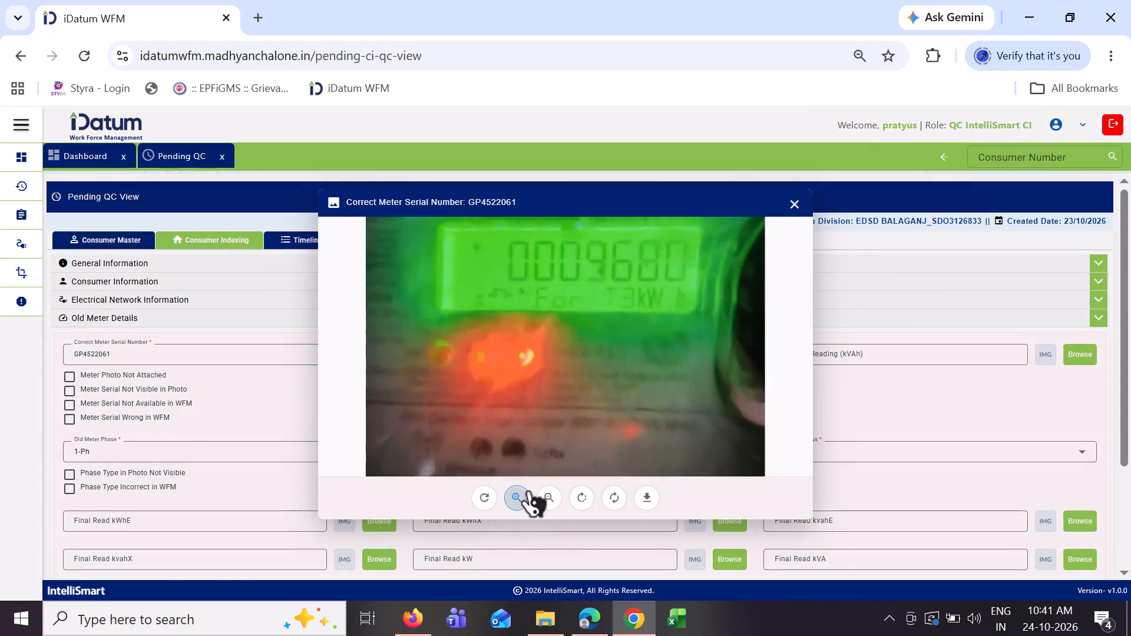
left_click(528, 491)
left_click_drag(610, 403, 669, 293)
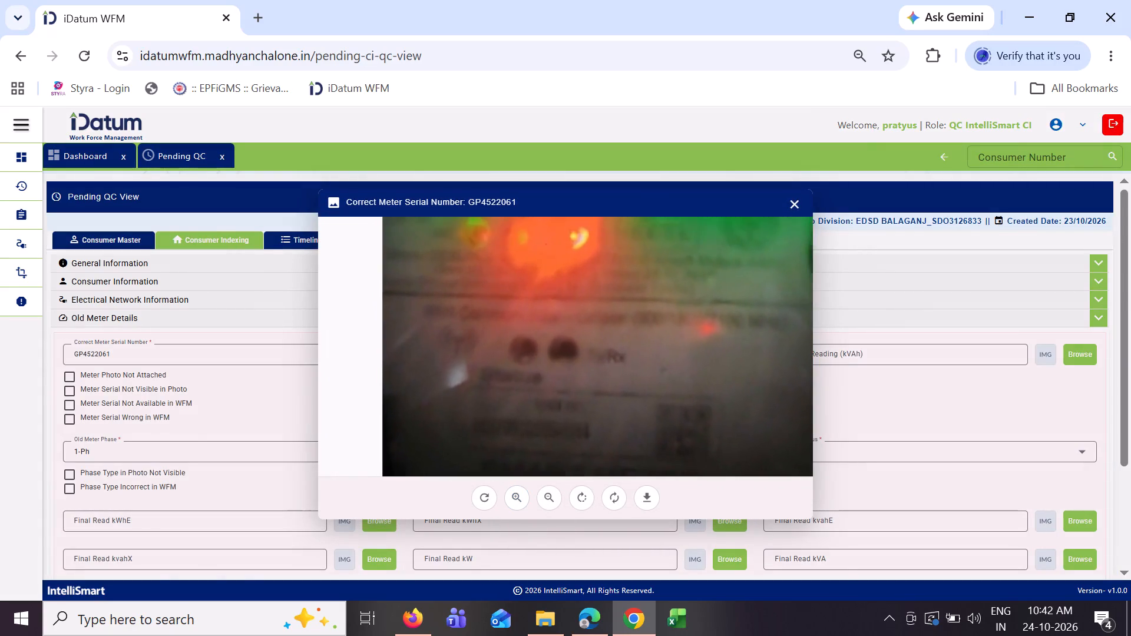
left_click_drag(669, 293, 663, 548)
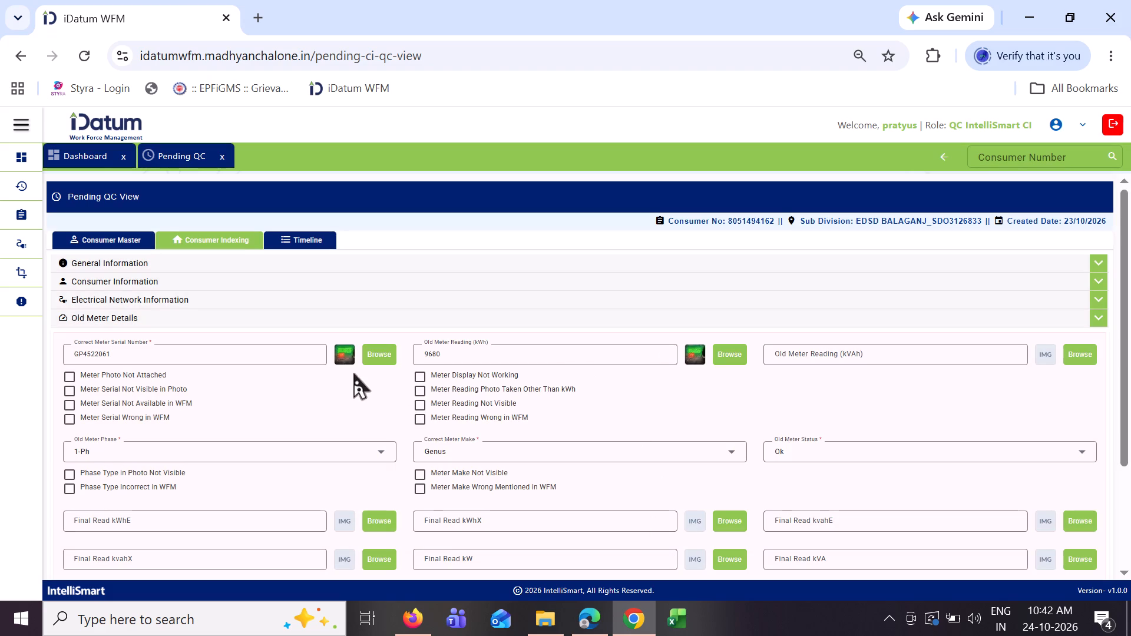
left_click(339, 357)
triple_click(510, 498)
left_click(510, 499)
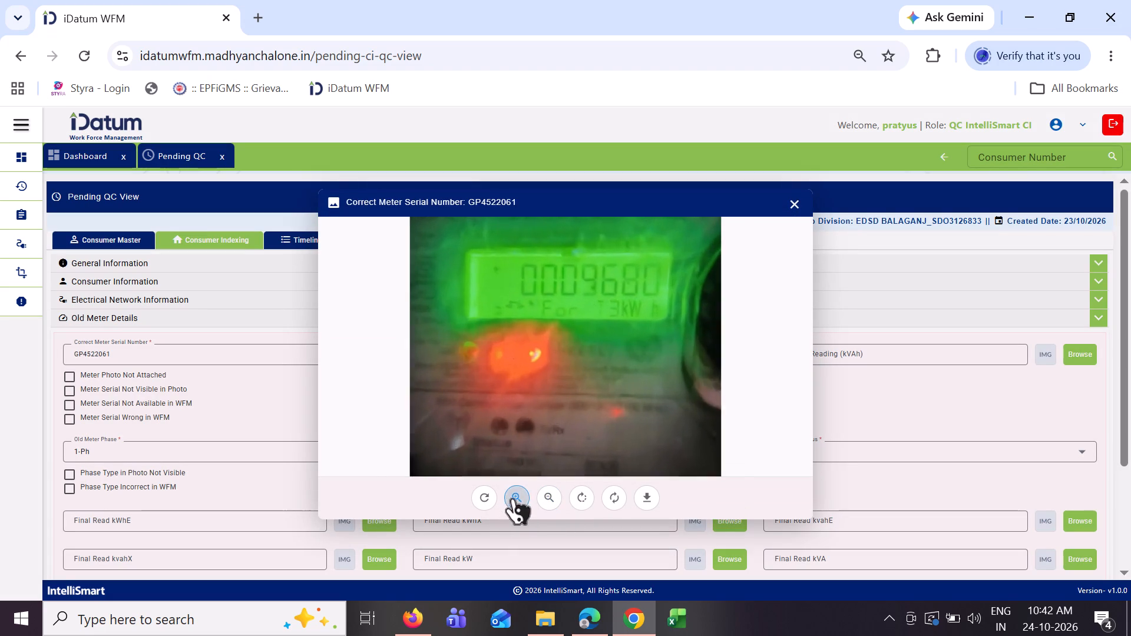
left_click_drag(556, 375, 560, 426)
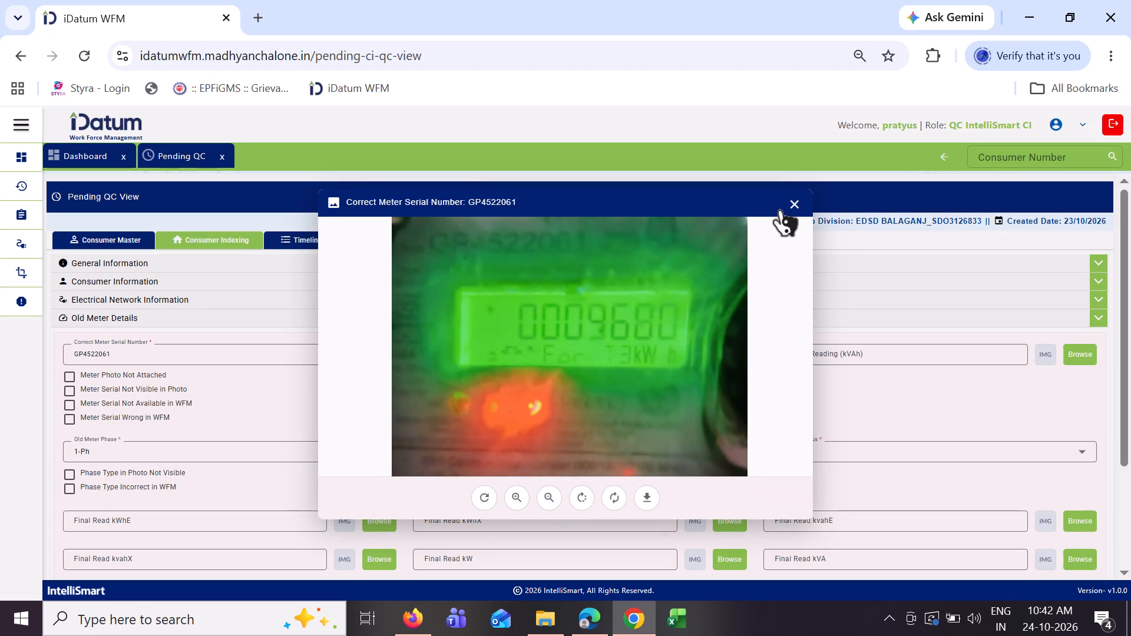
left_click_drag(782, 208, 801, 201)
scroll(788, 342, "down", 5)
left_click(681, 472)
type("ok")
scroll(663, 478, "down", 4)
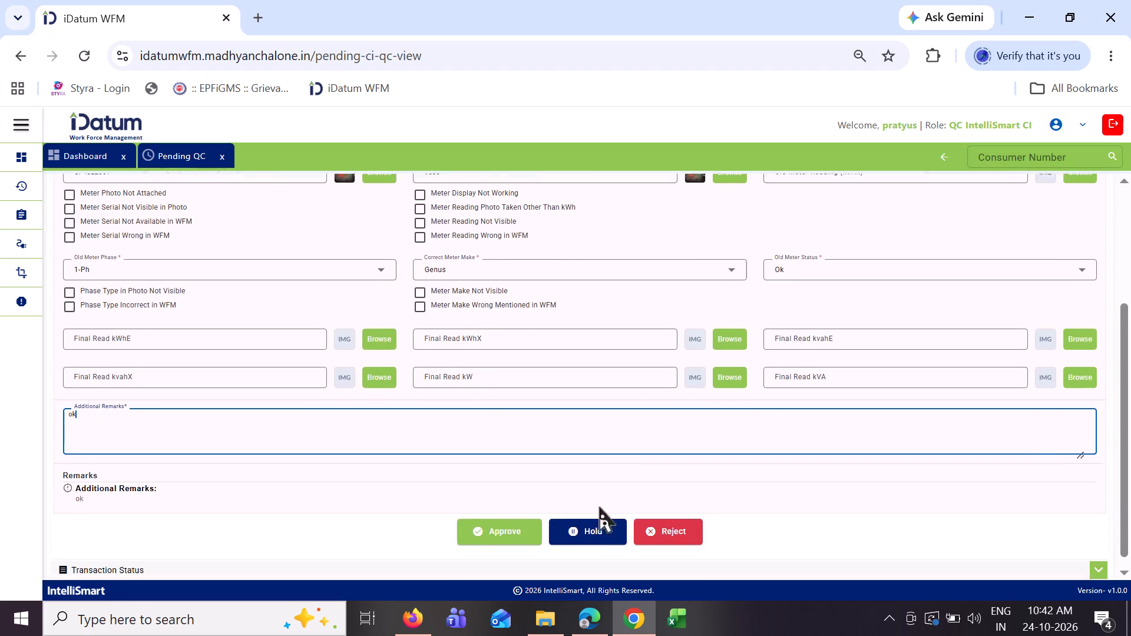
left_click(515, 521)
left_click(554, 379)
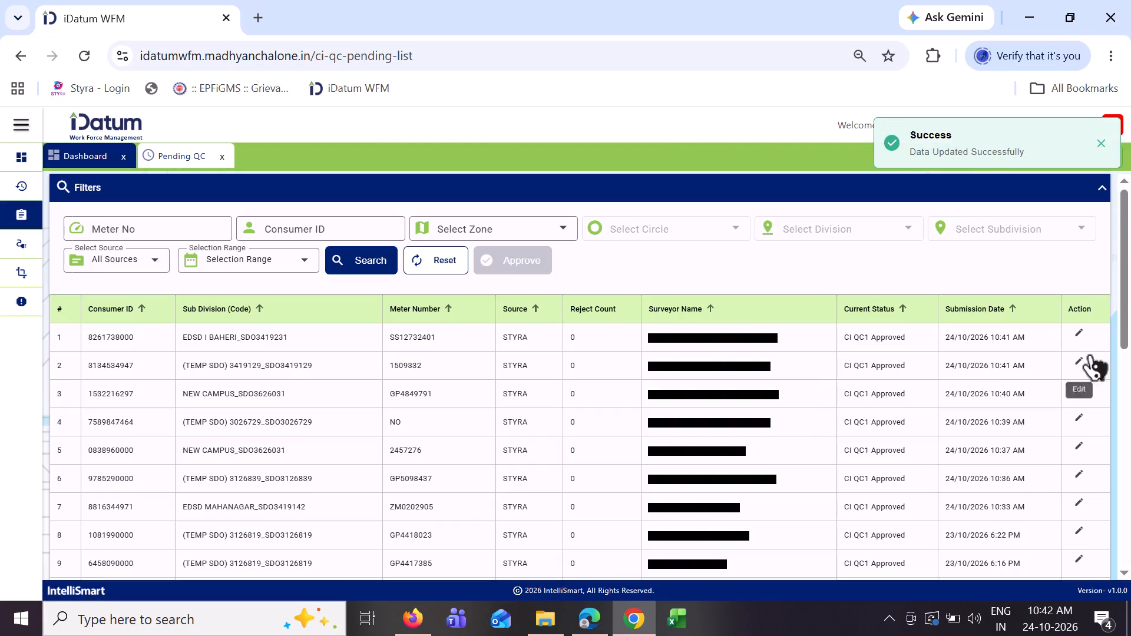
left_click(1089, 355)
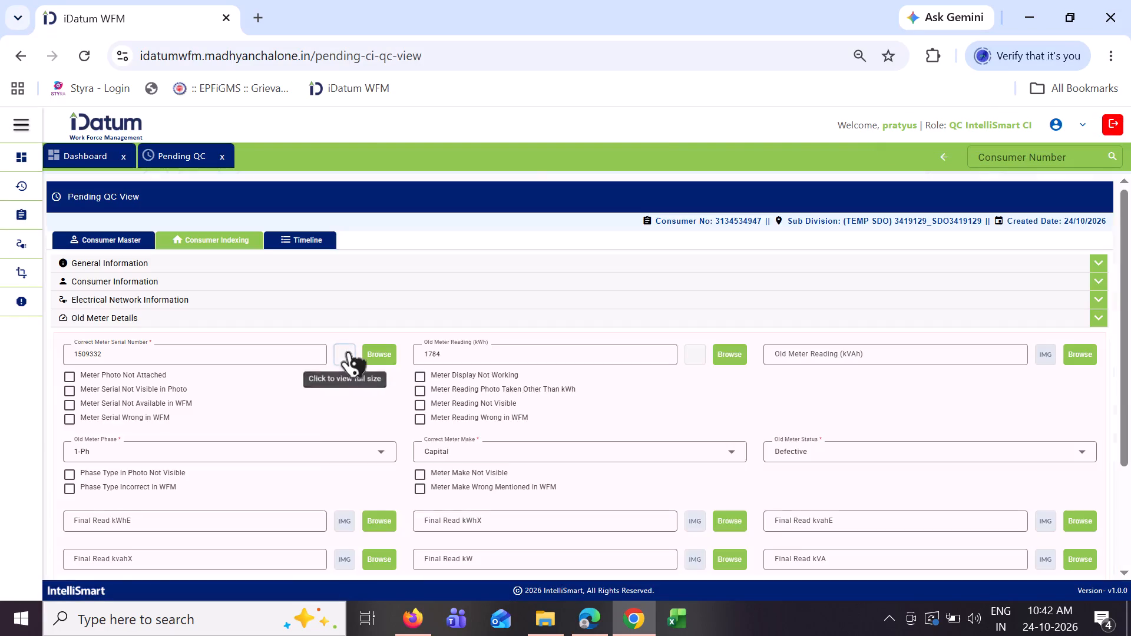
left_click(348, 352)
left_click(504, 484)
triple_click(508, 488)
triple_click(508, 488)
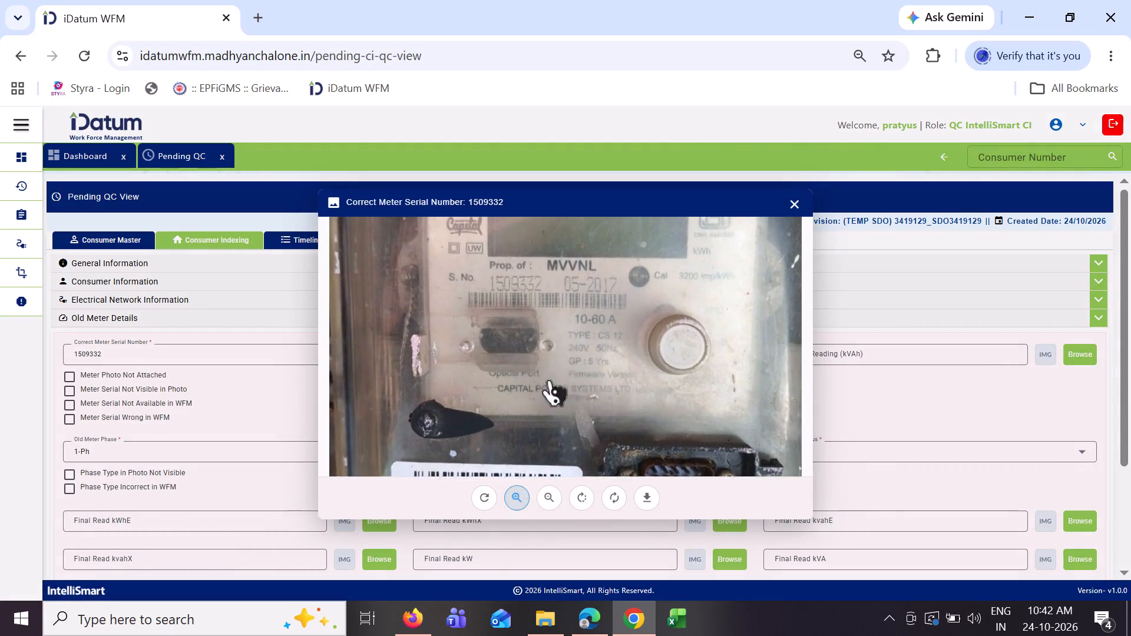
left_click(798, 203)
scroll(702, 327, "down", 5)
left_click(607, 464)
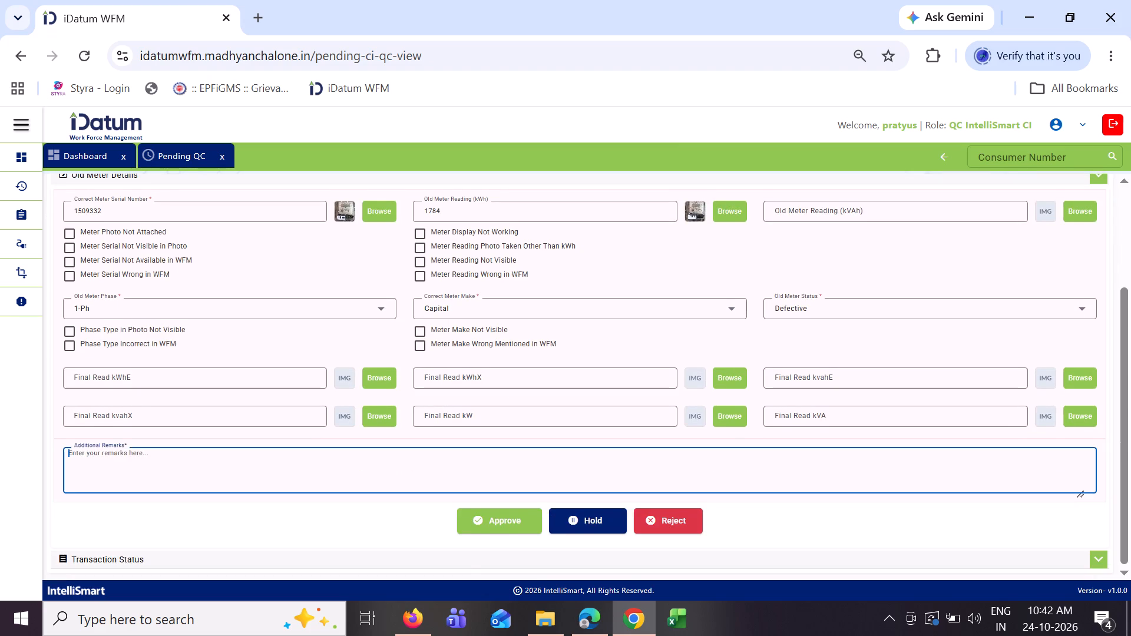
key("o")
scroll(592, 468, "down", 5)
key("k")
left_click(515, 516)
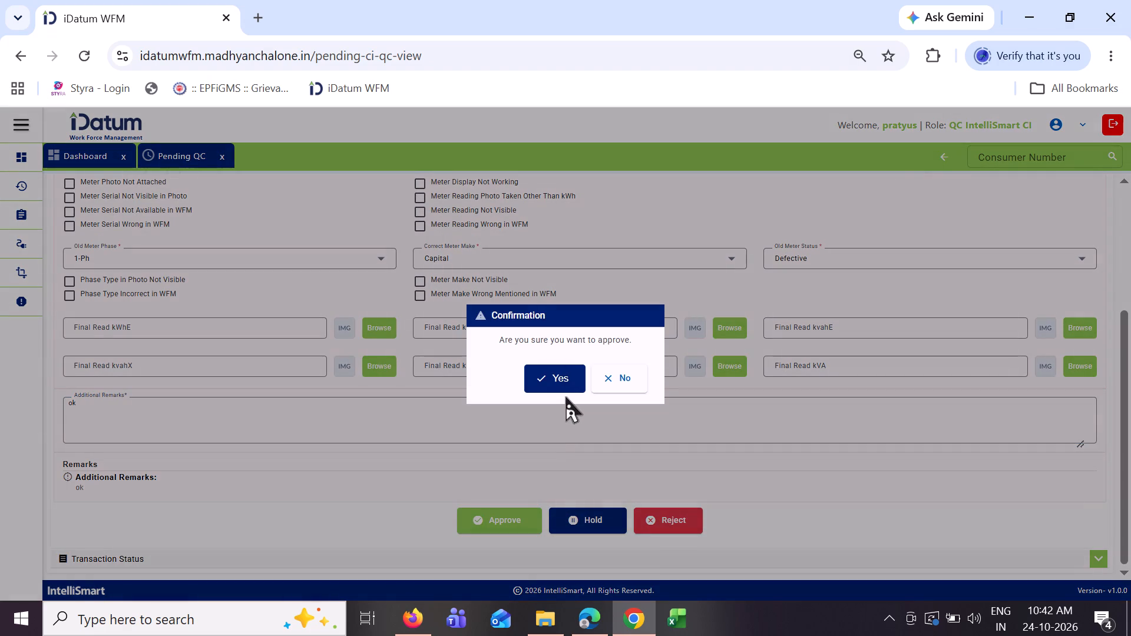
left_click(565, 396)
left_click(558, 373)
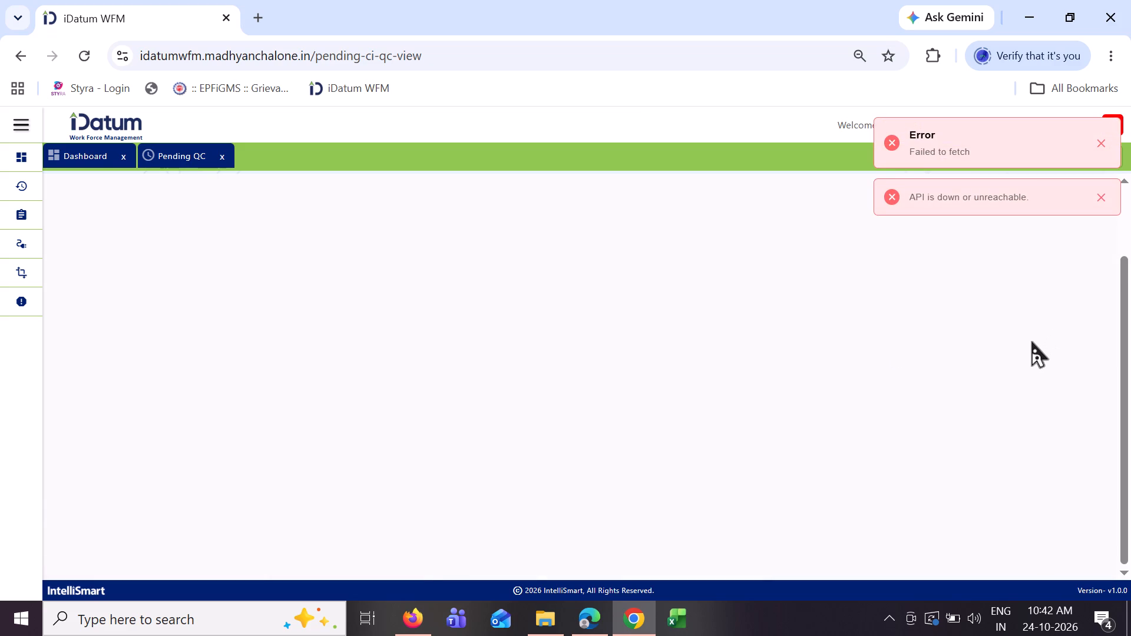
left_click(842, 330)
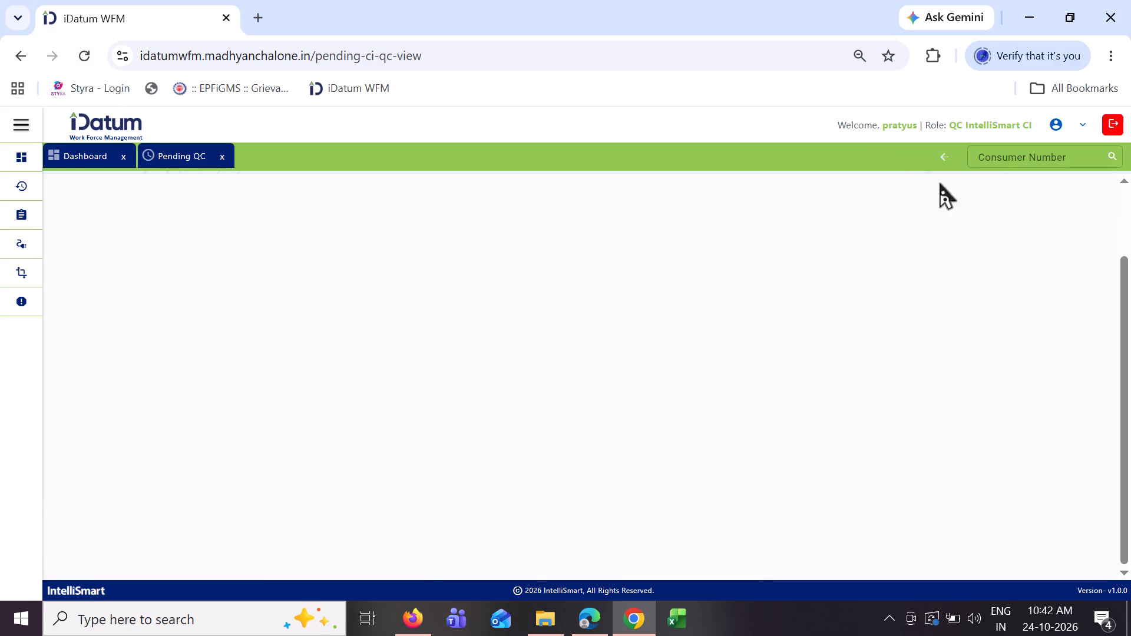
left_click(943, 161)
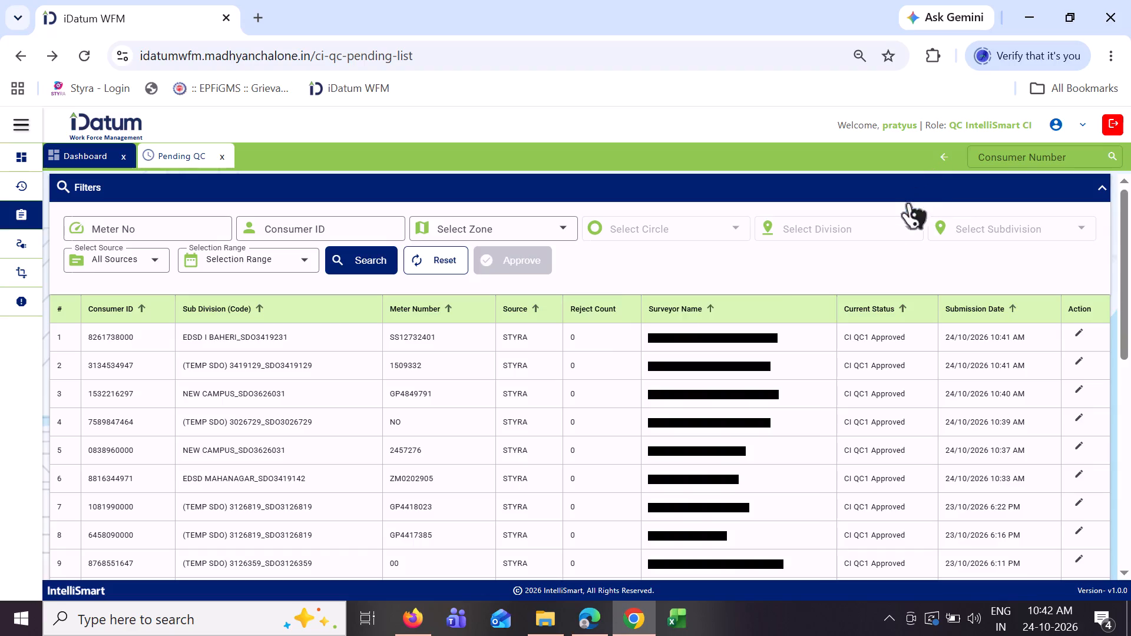
left_click(1078, 360)
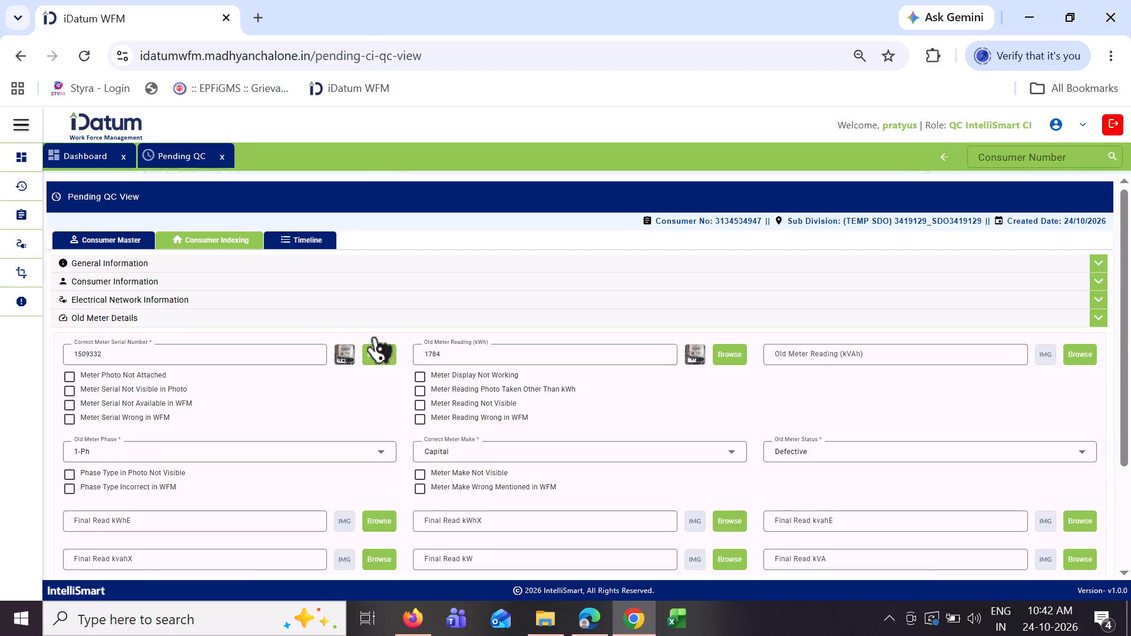
left_click(345, 353)
triple_click(518, 491)
triple_click(518, 491)
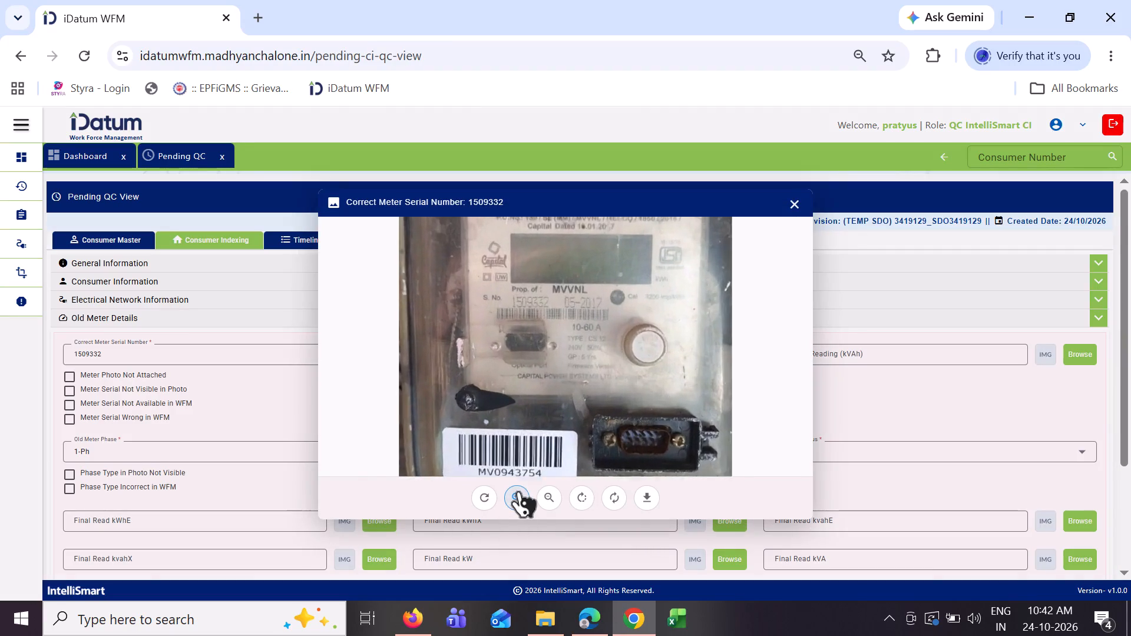
left_click(518, 491)
left_click(798, 214)
scroll(749, 355, "down", 2)
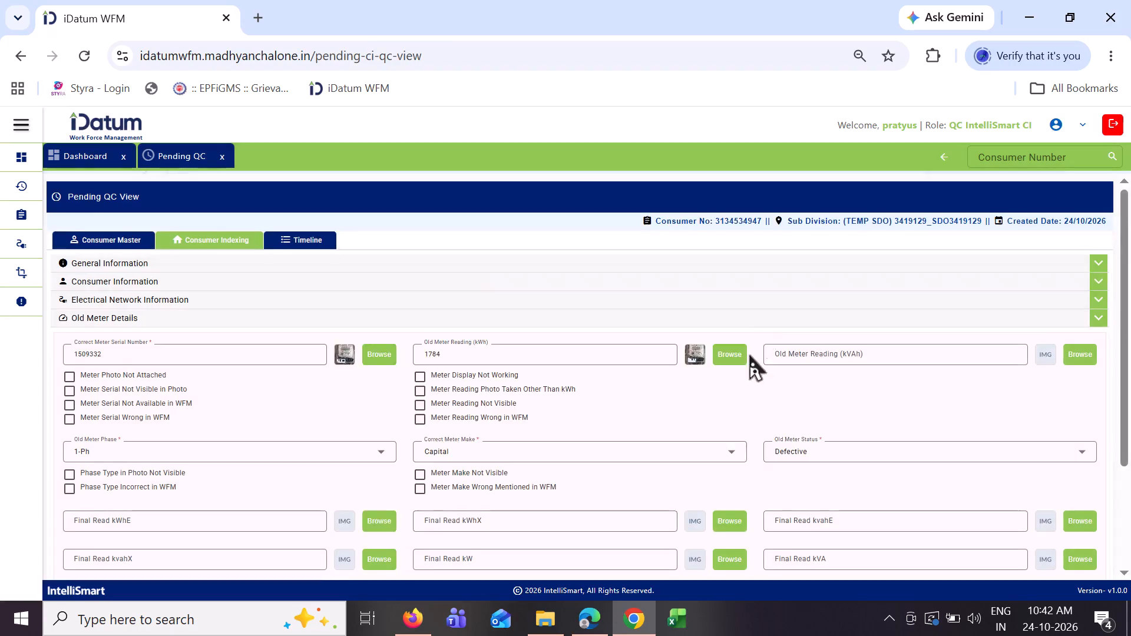
scroll(749, 355, "down", 4)
left_click(660, 463)
key("o")
key("k")
scroll(627, 479, "down", 5)
left_click(515, 519)
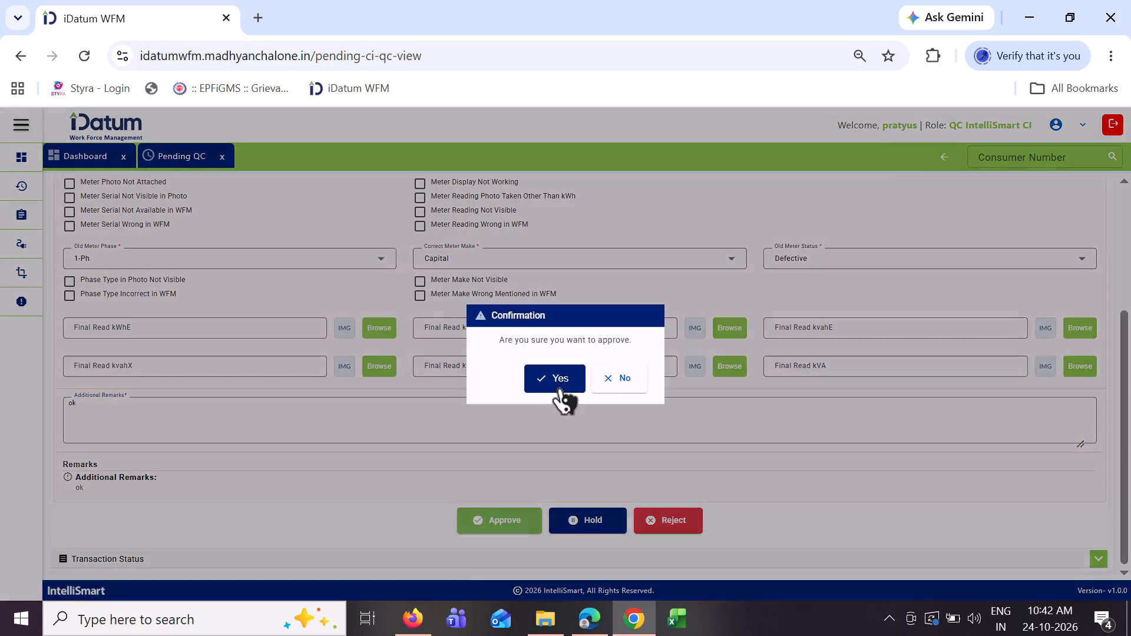
left_click(559, 388)
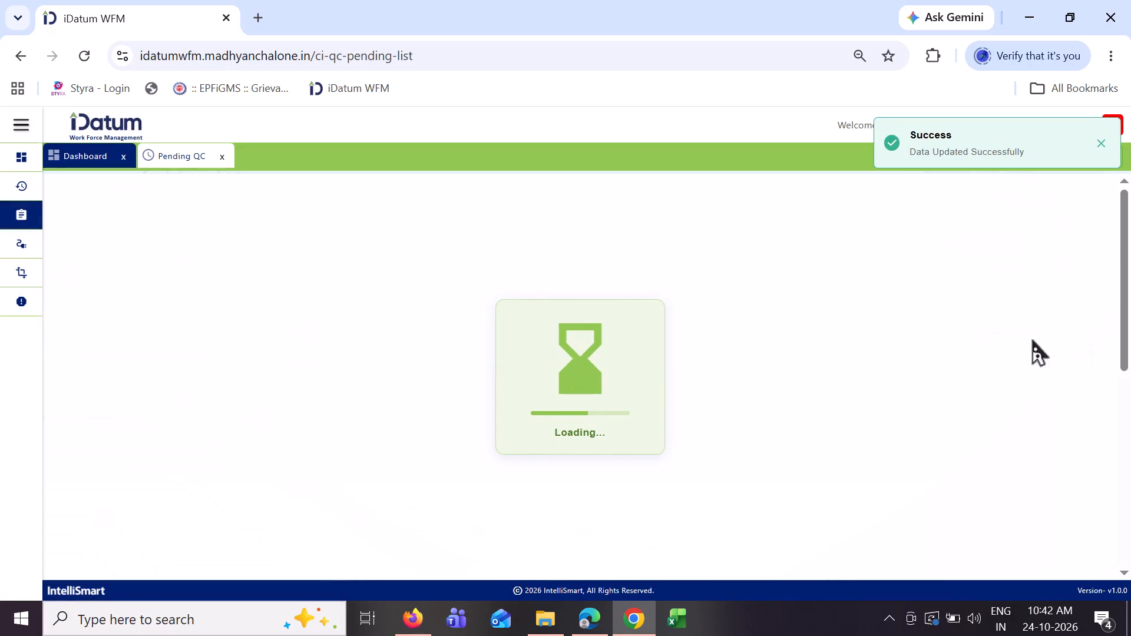
left_click(1088, 359)
left_click(1081, 363)
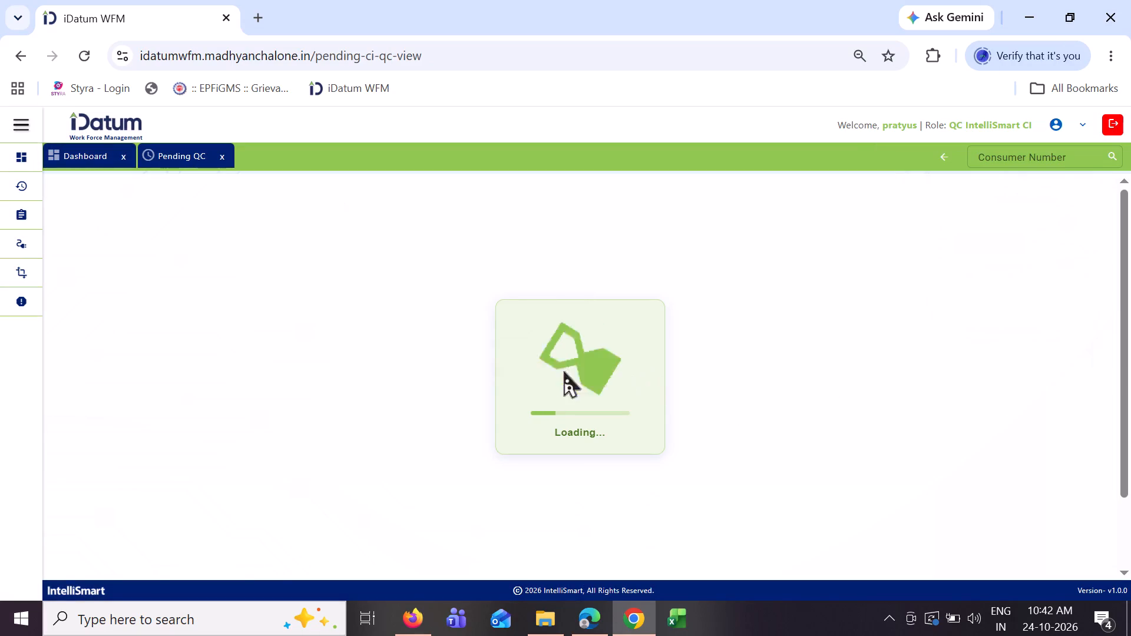
left_click(348, 360)
double_click(505, 498)
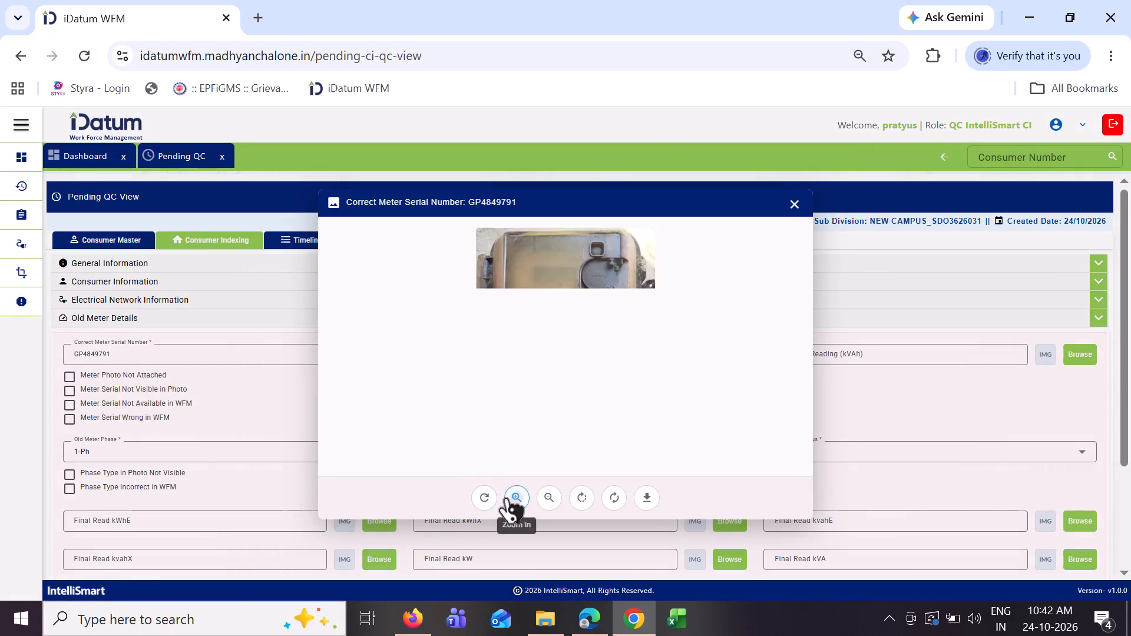
triple_click(511, 499)
double_click(512, 498)
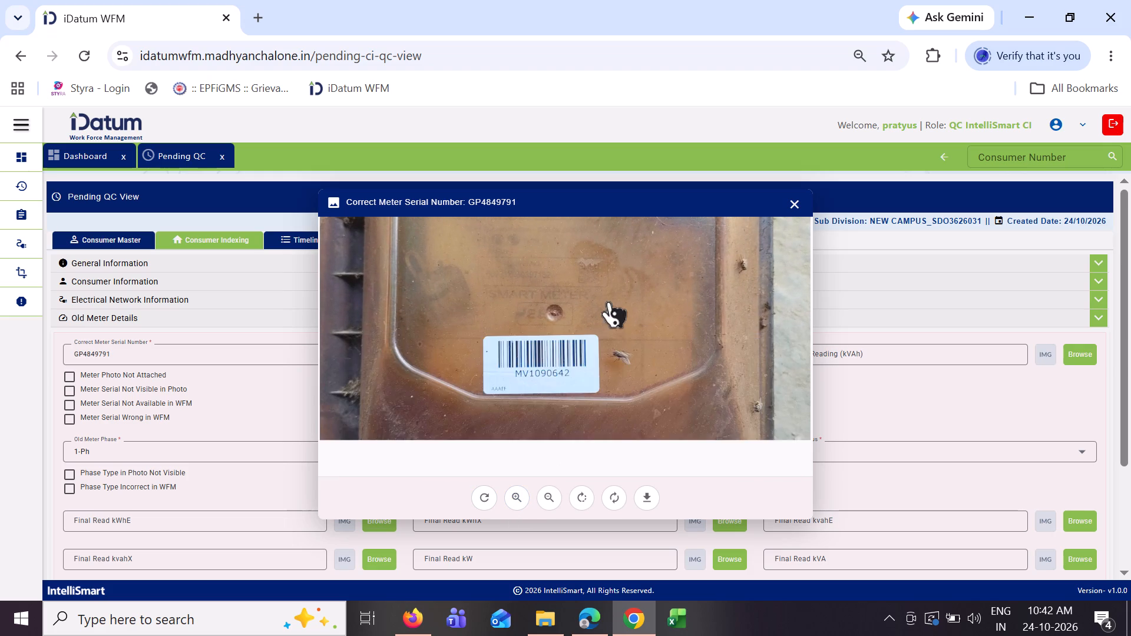
left_click_drag(606, 293, 634, 471)
left_click_drag(634, 463, 627, 291)
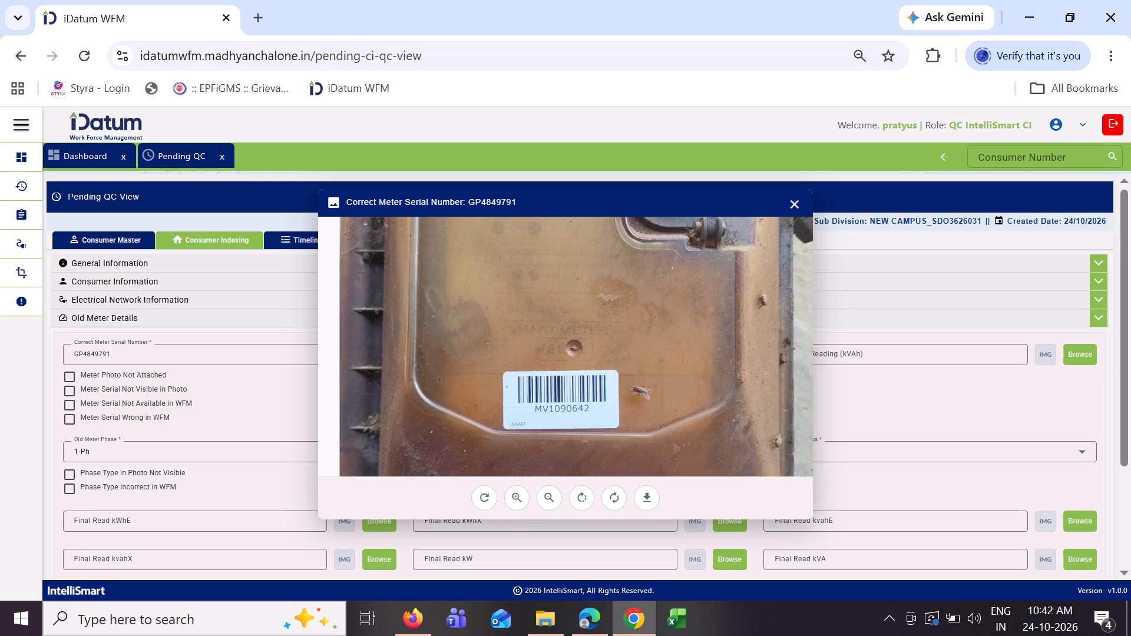
left_click_drag(627, 291, 657, 180)
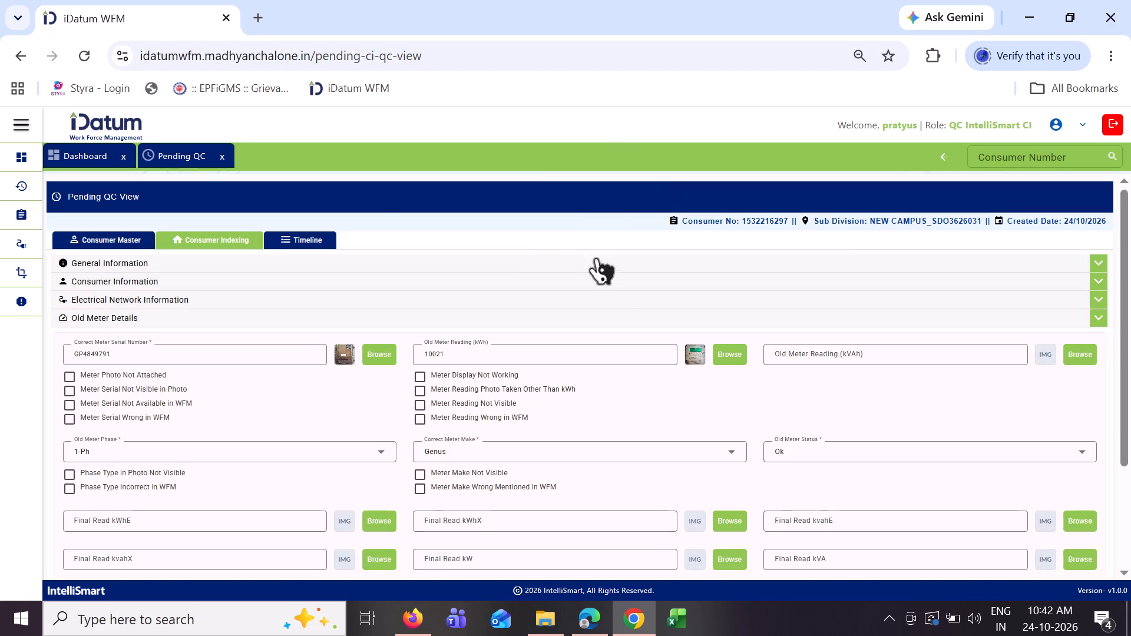
left_click(699, 366)
left_click(700, 358)
triple_click(502, 489)
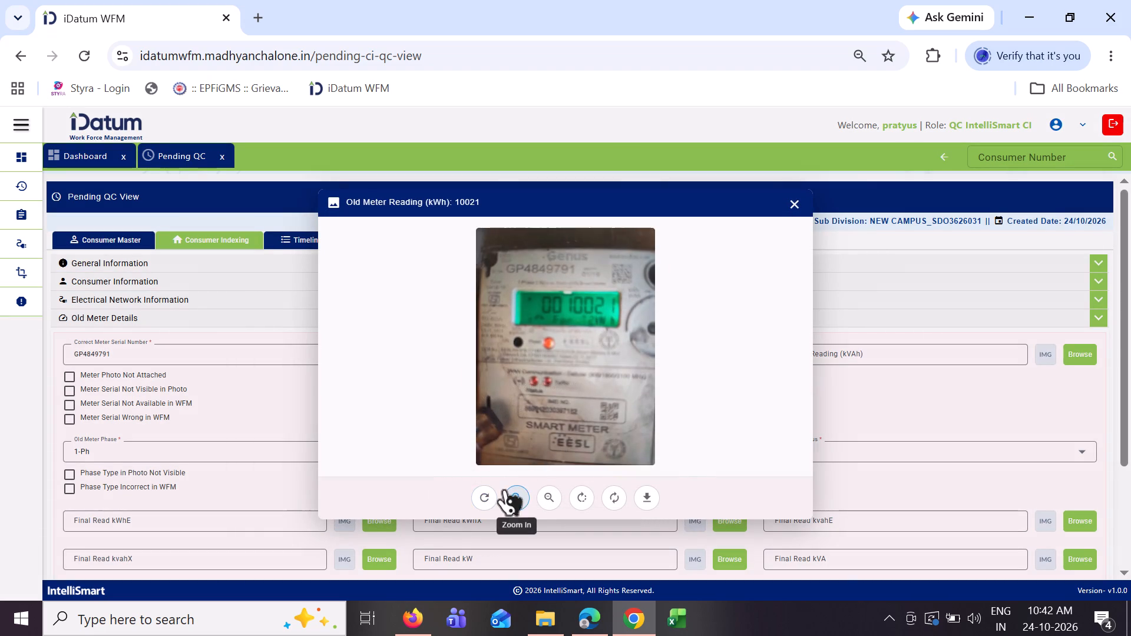
double_click(505, 489)
left_click_drag(613, 369, 621, 475)
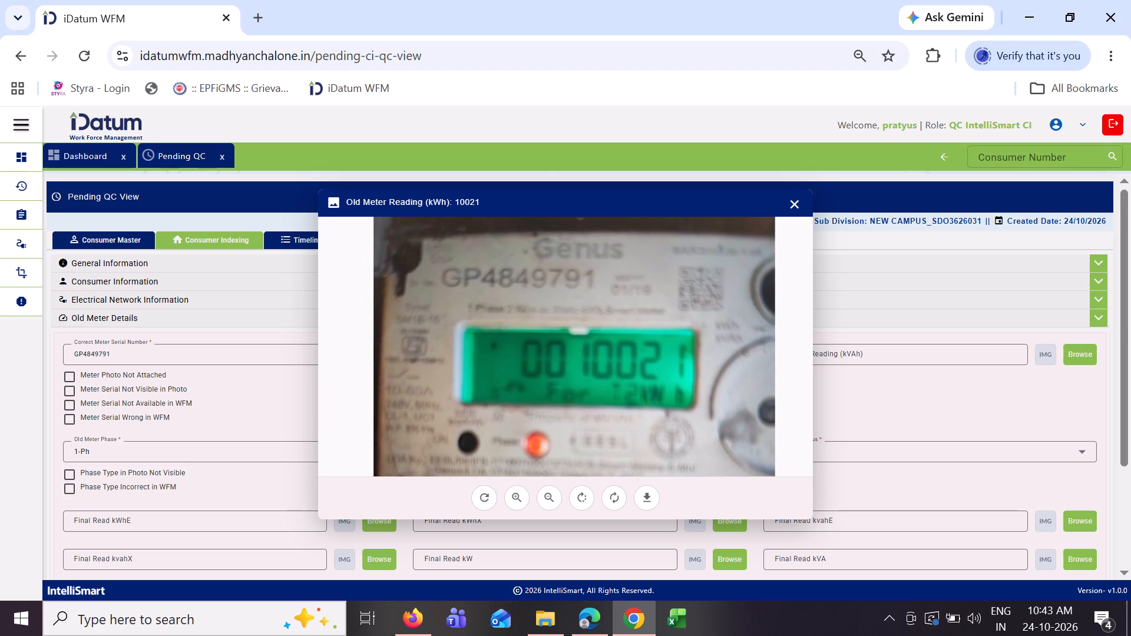
left_click_drag(621, 475, 604, 341)
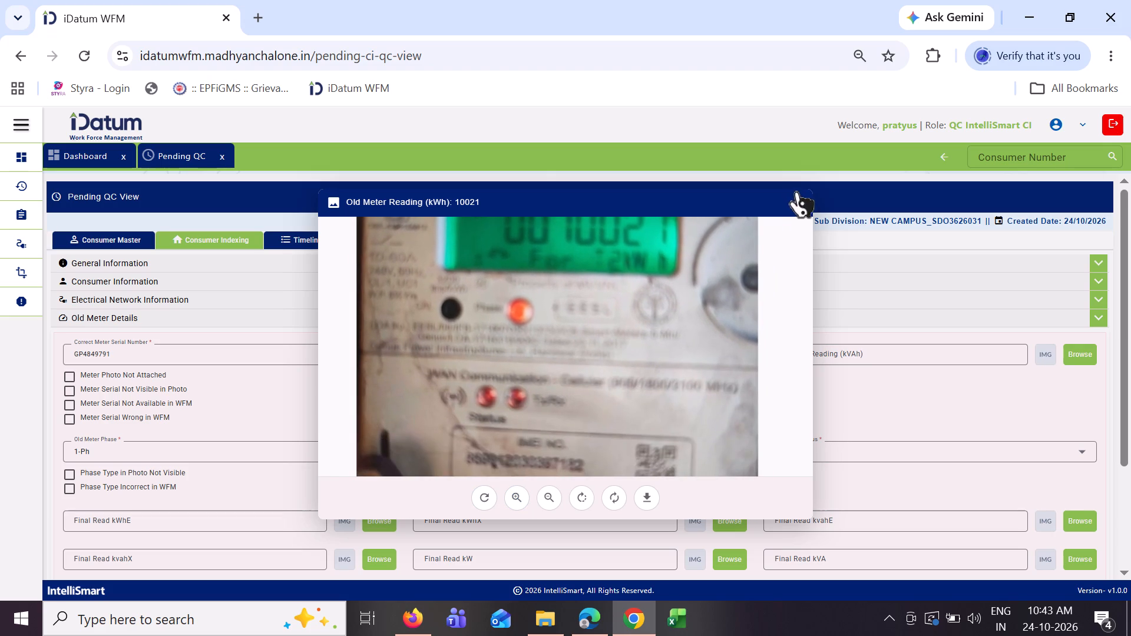
left_click(796, 201)
scroll(588, 369, "down", 7)
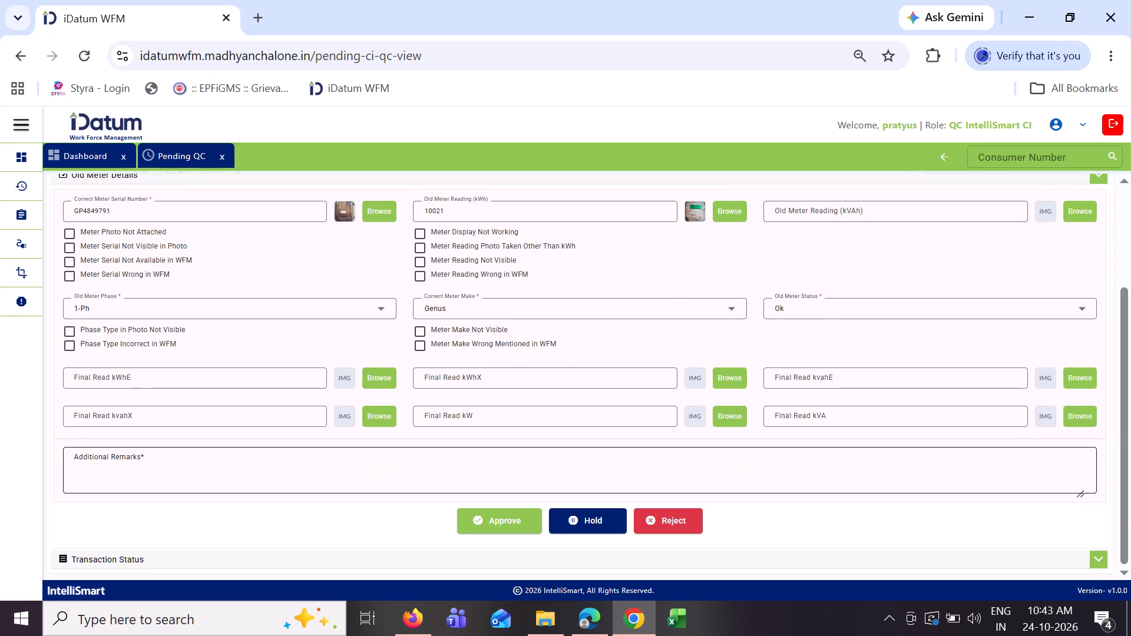
left_click(525, 486)
key("o")
key("k")
scroll(513, 492, "down", 4)
left_click(482, 516)
left_click(558, 370)
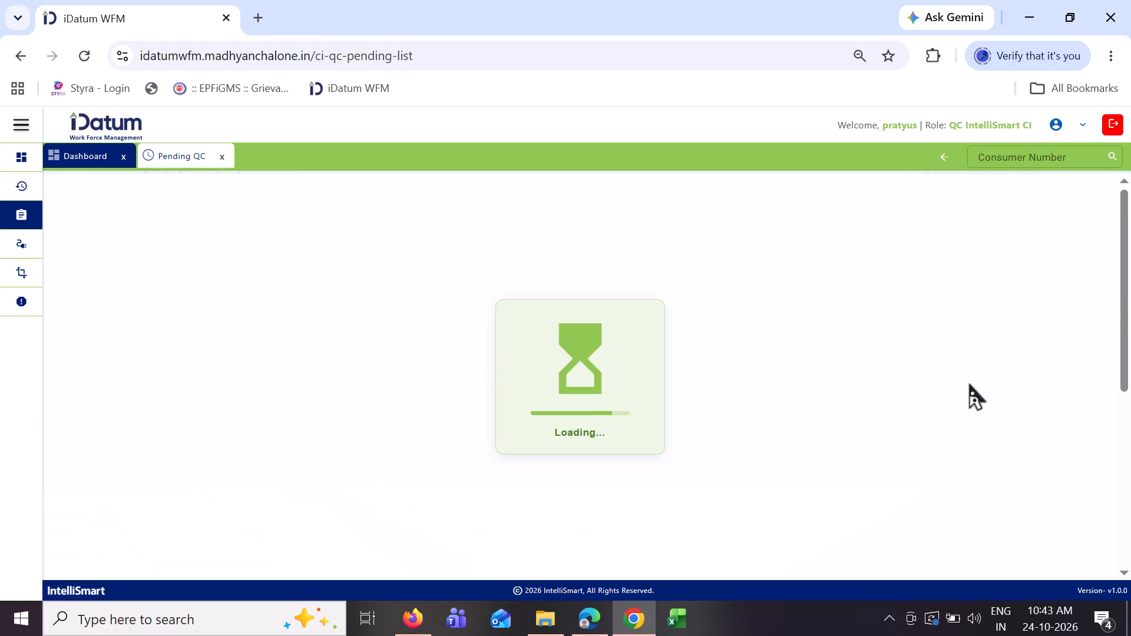
Open the pending record with meter serial NO, check its photo and change the correct meter serial number to "NO meter".
left_click(1082, 359)
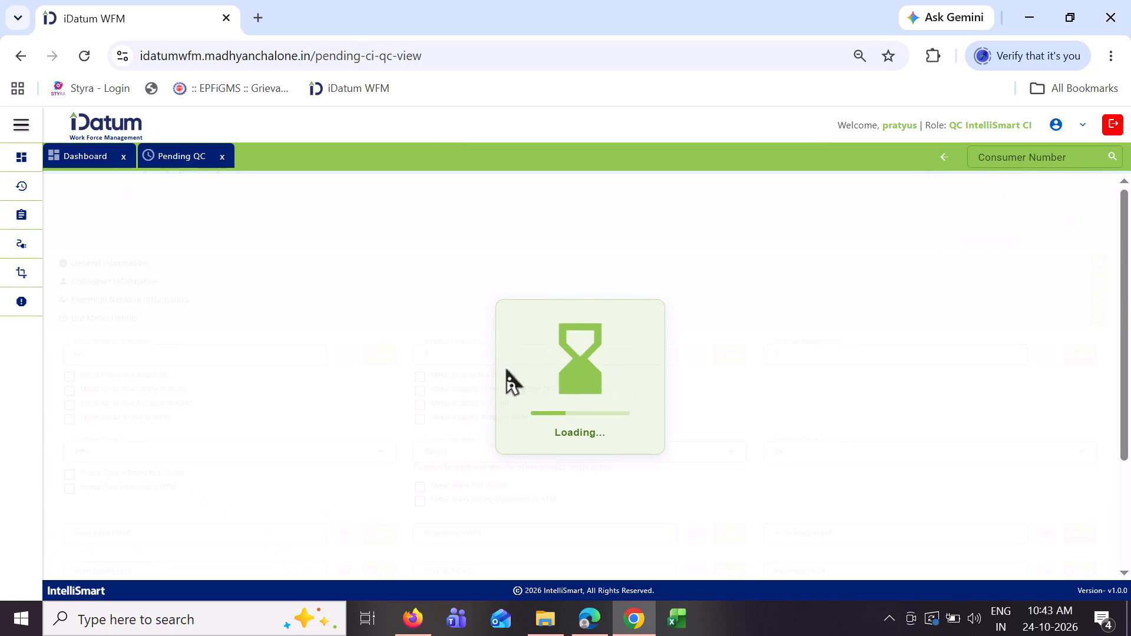
left_click(339, 346)
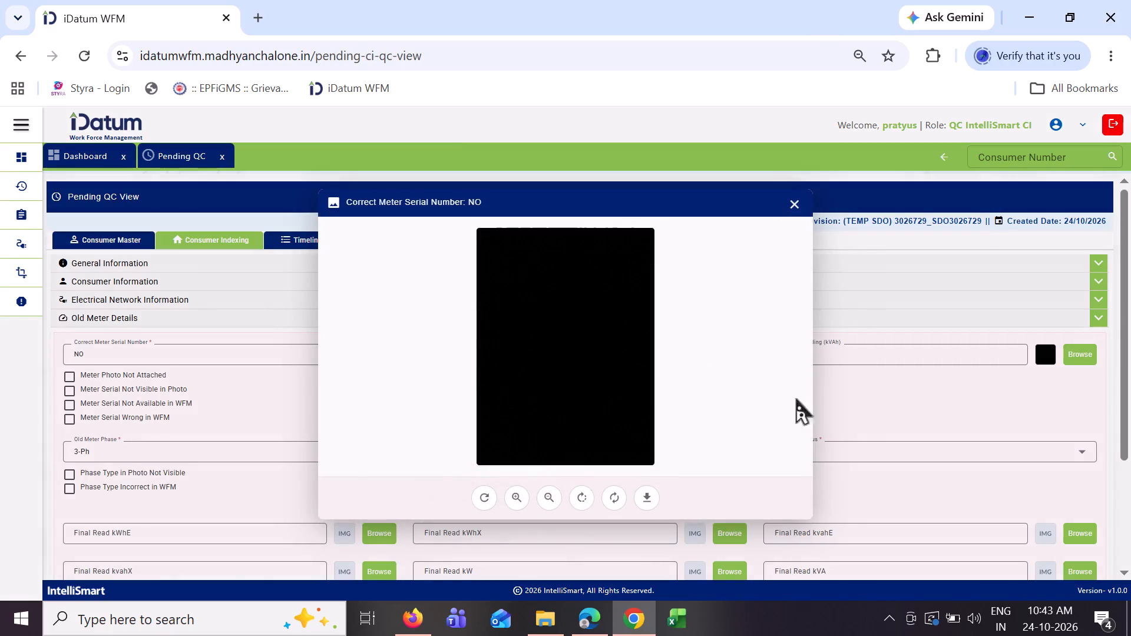
left_click(854, 391)
left_click(180, 352)
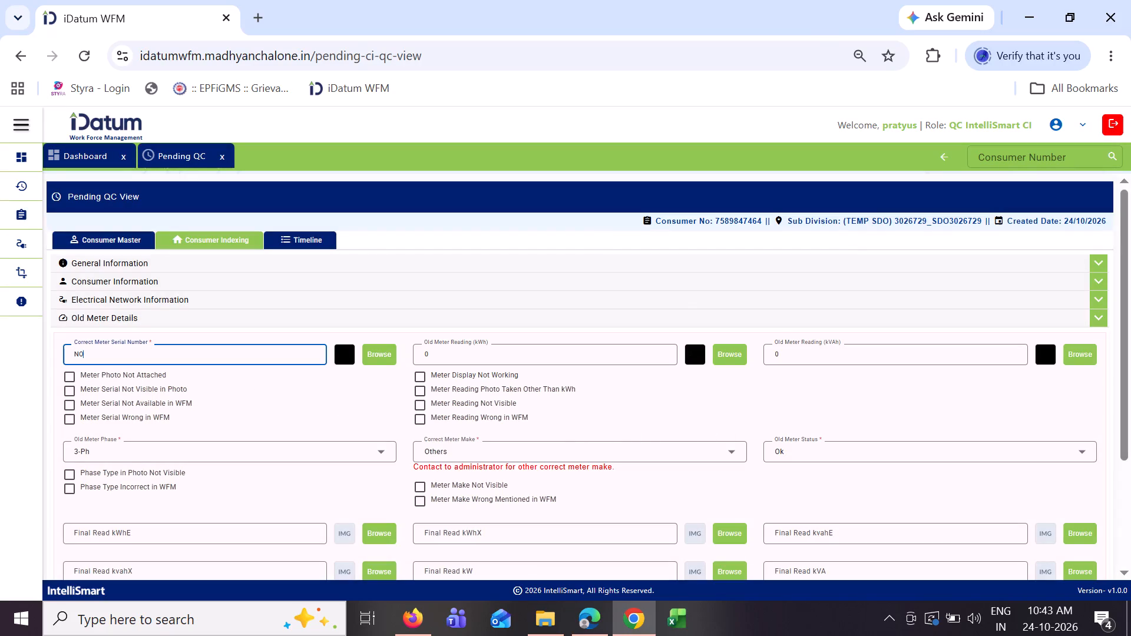
key("space")
type("meter")
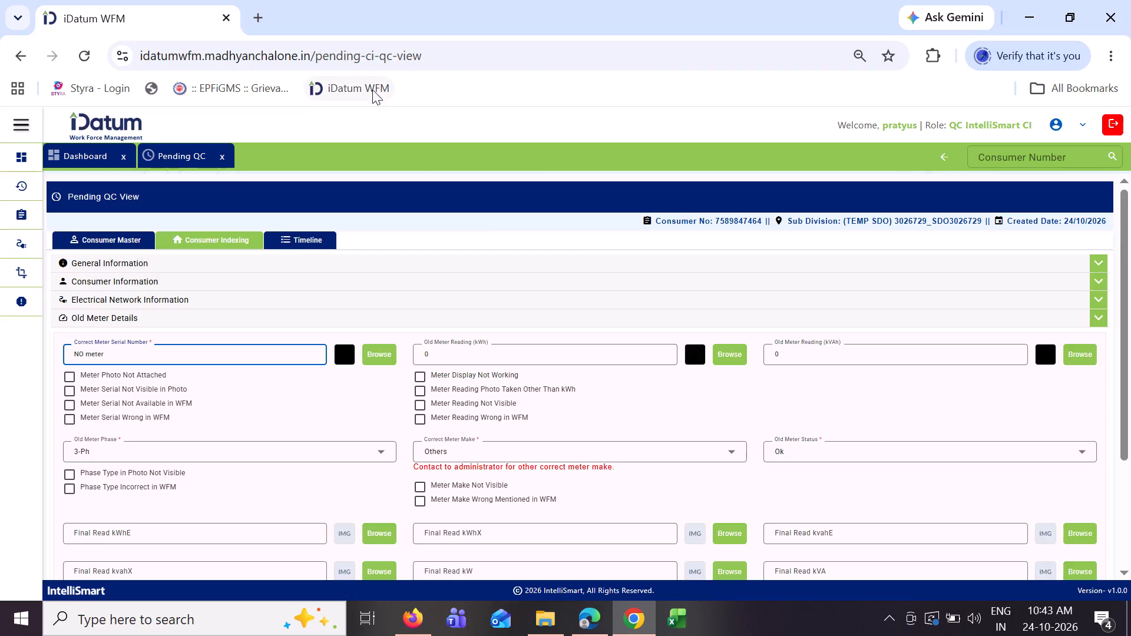
Enter the additional remark "ok" for the "NO meter" record and approve it, confirming the approval.
scroll(604, 246, "down", 8)
left_click(519, 482)
key("o")
key("k")
scroll(515, 475, "down", 3)
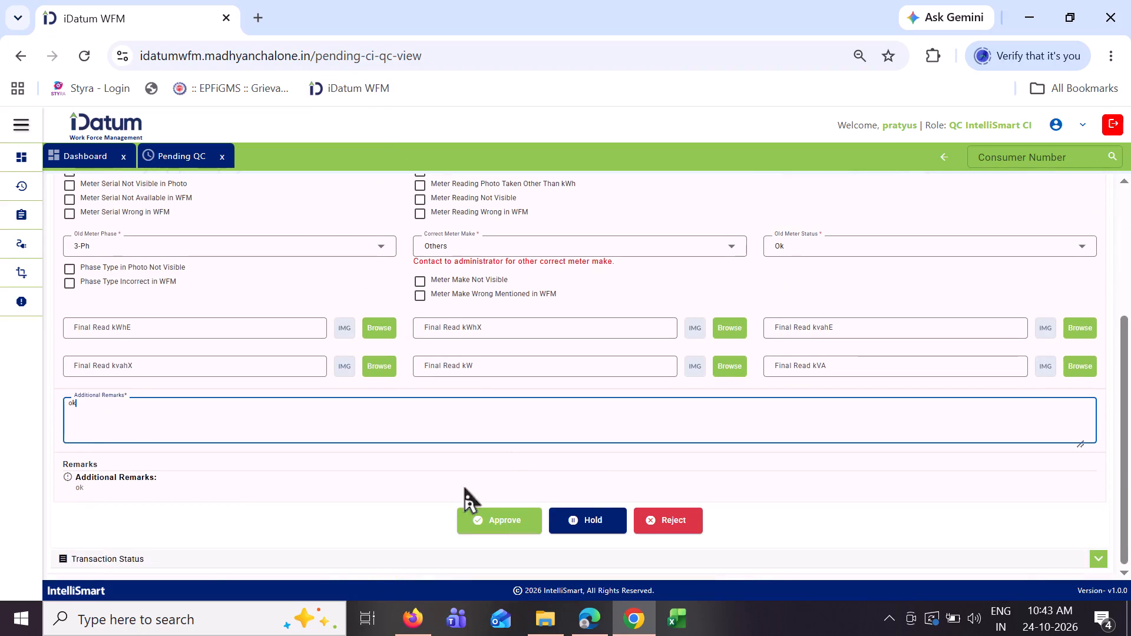
left_click(479, 519)
left_click(549, 396)
left_click(540, 392)
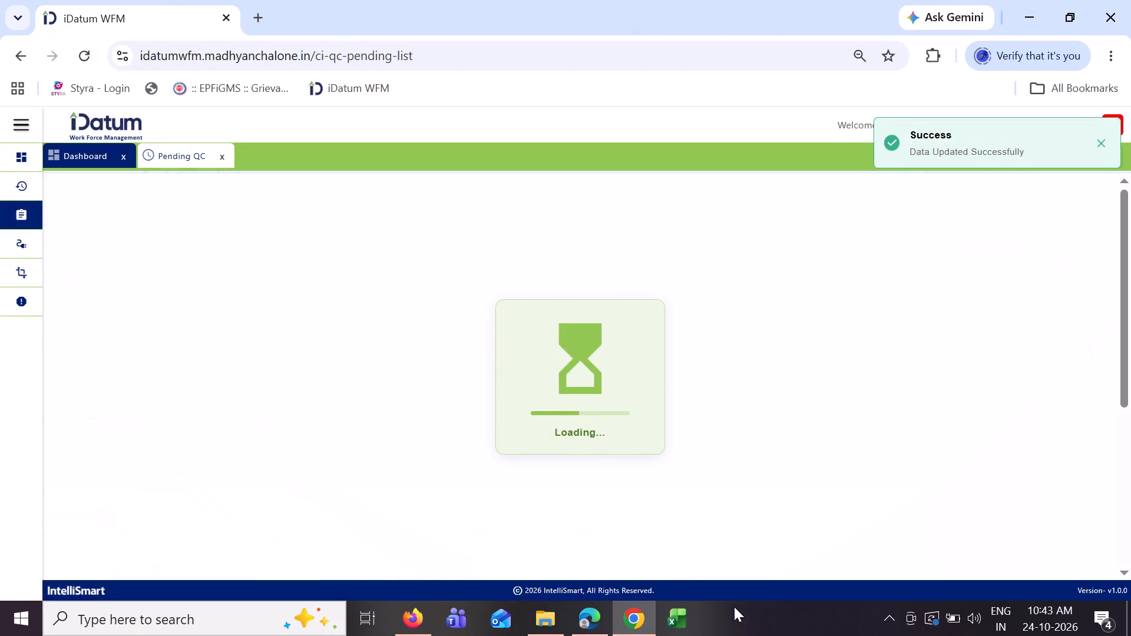
left_click(1067, 358)
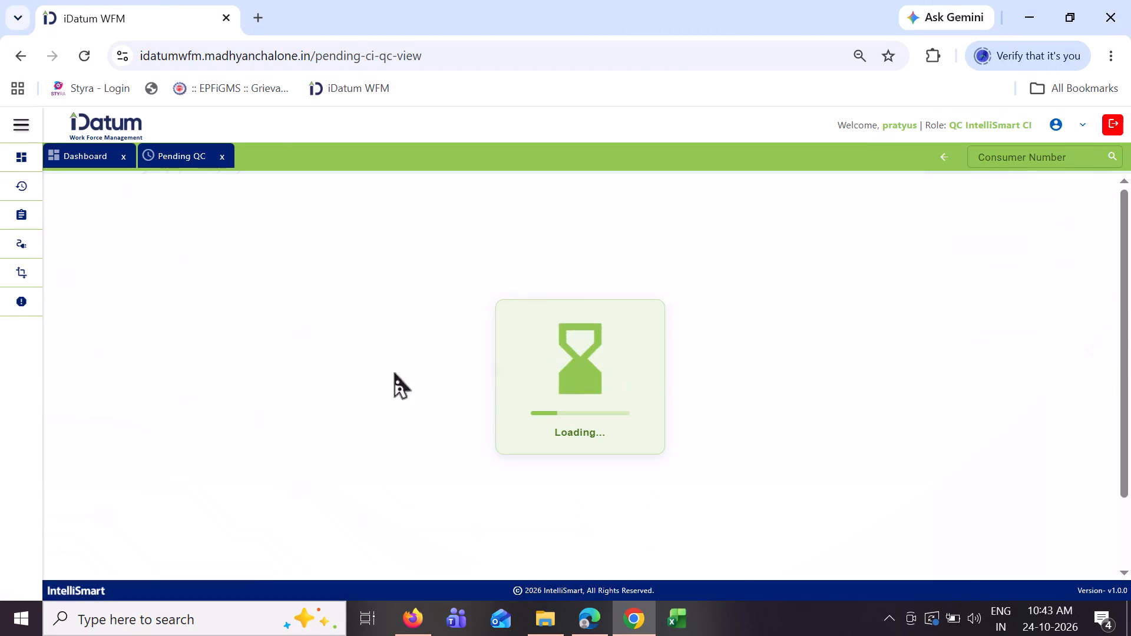
left_click(341, 356)
left_click(502, 487)
double_click(507, 489)
triple_click(510, 490)
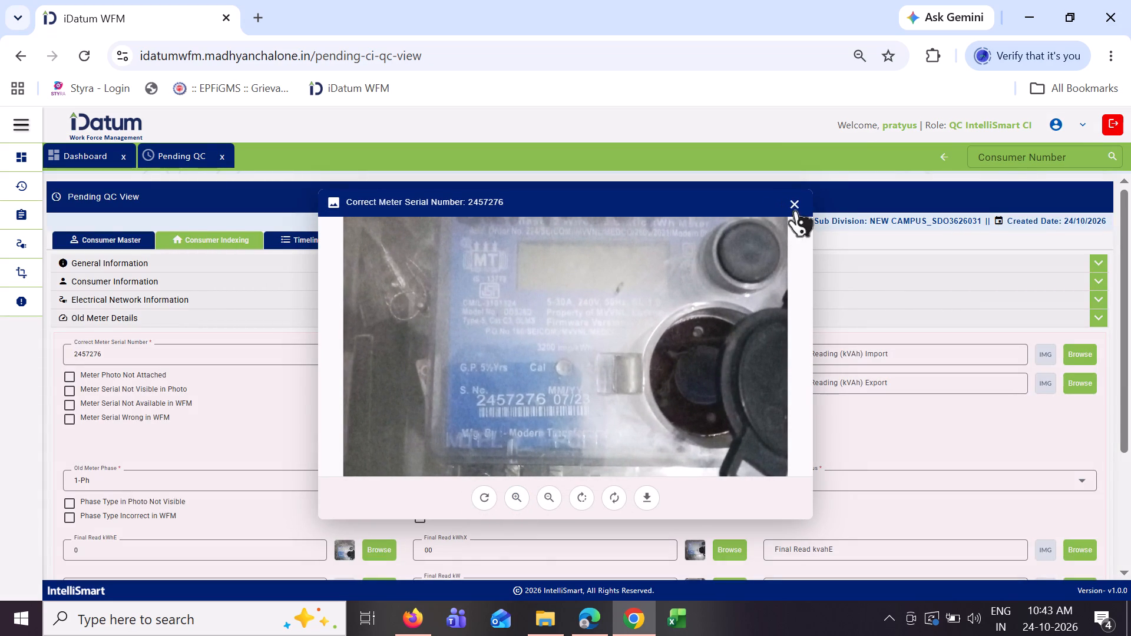
left_click(795, 210)
scroll(608, 402, "down", 7)
left_click(613, 476)
type("ok")
scroll(596, 486, "down", 4)
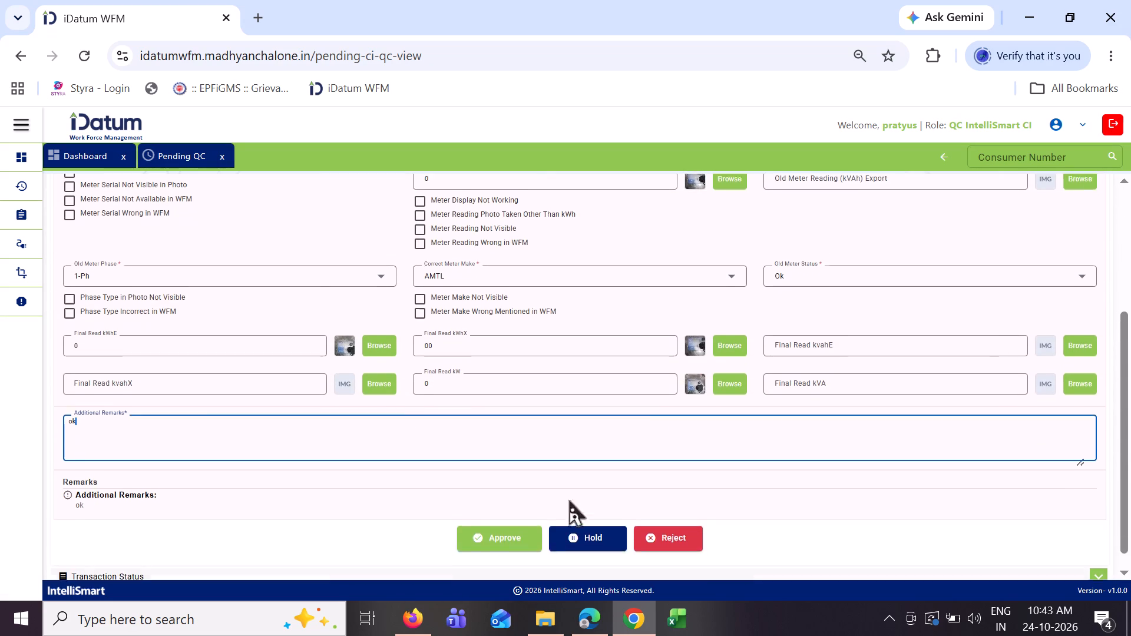
left_click(539, 512)
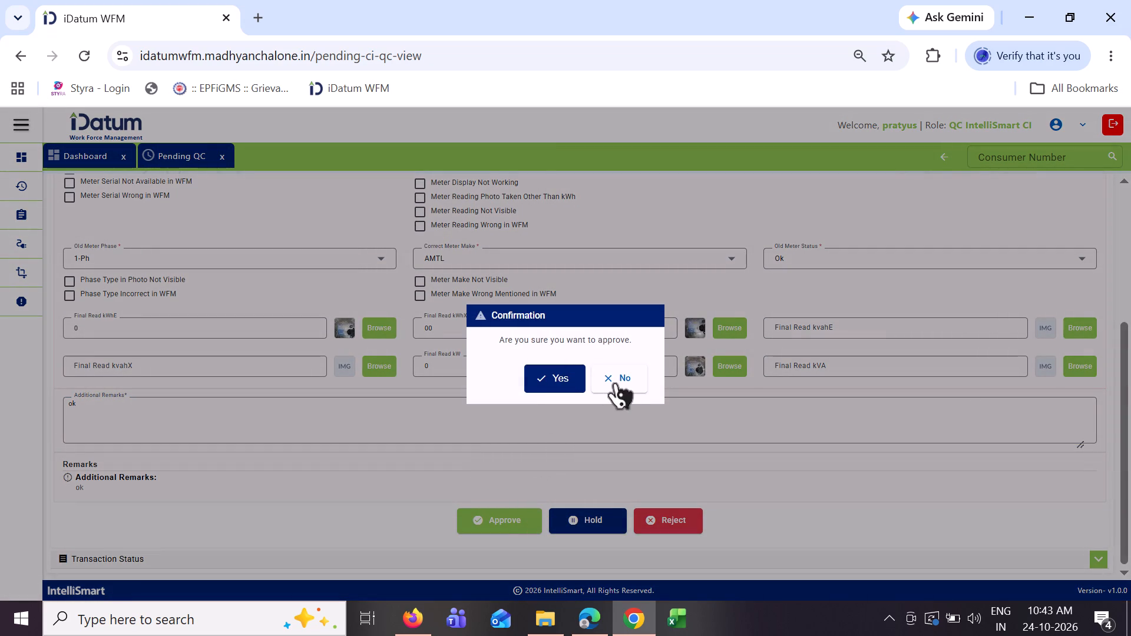
left_click(558, 372)
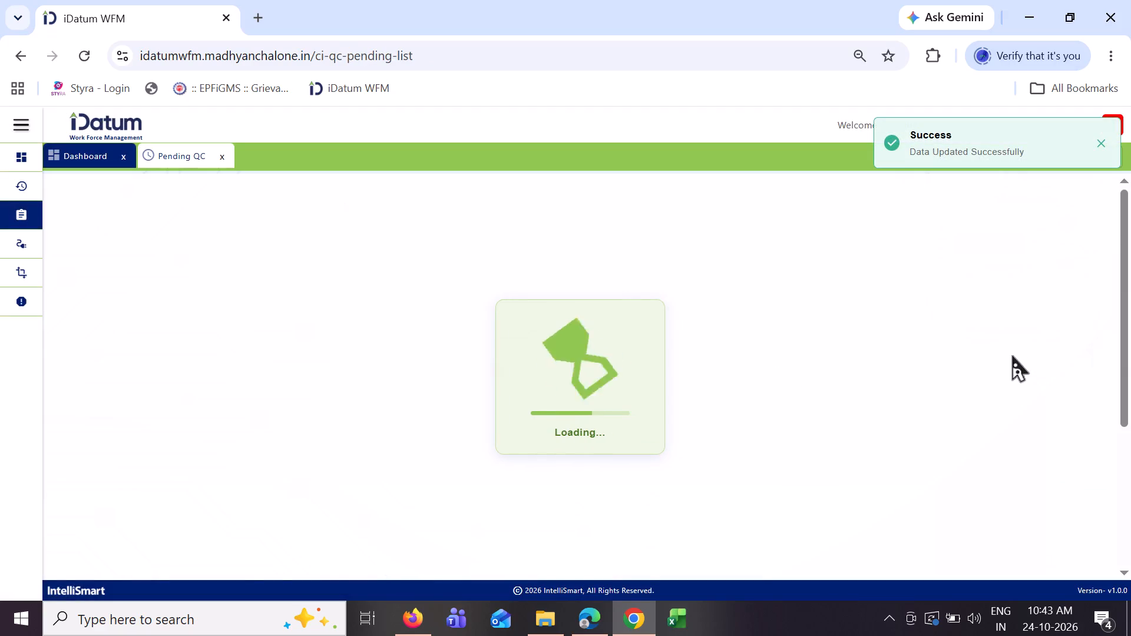
left_click(1073, 360)
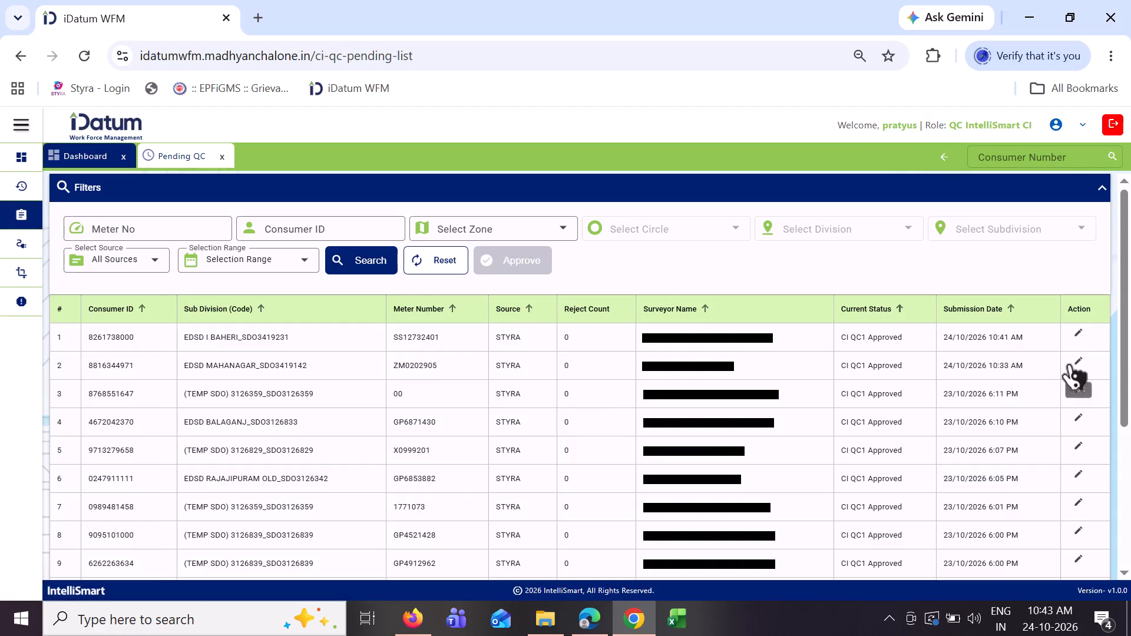
left_click(1070, 364)
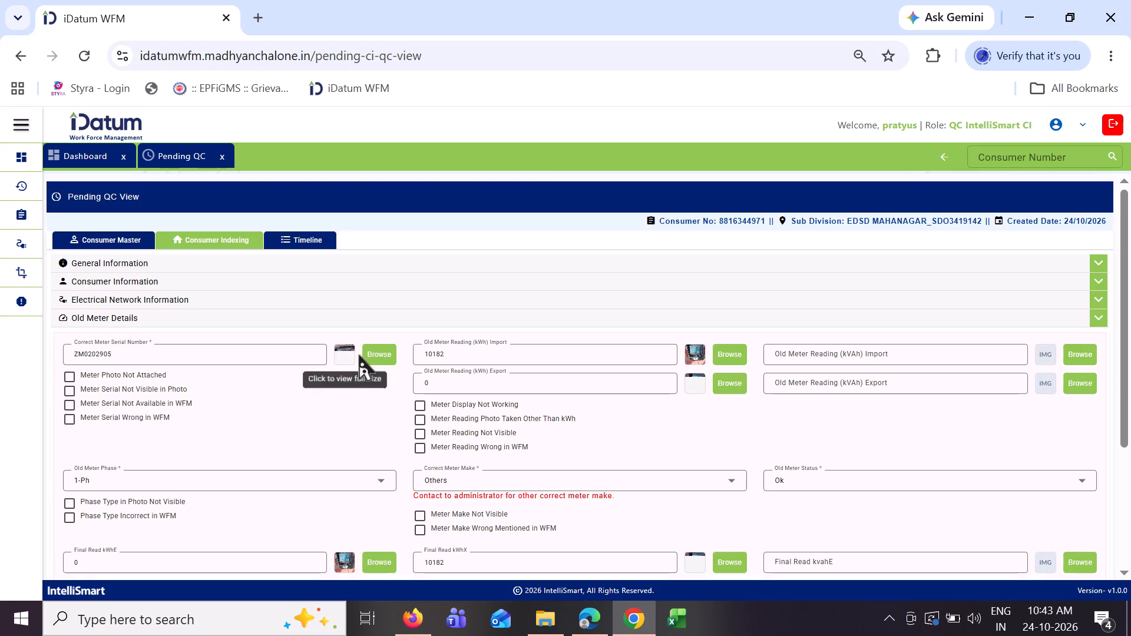
left_click(347, 350)
triple_click(518, 498)
triple_click(518, 498)
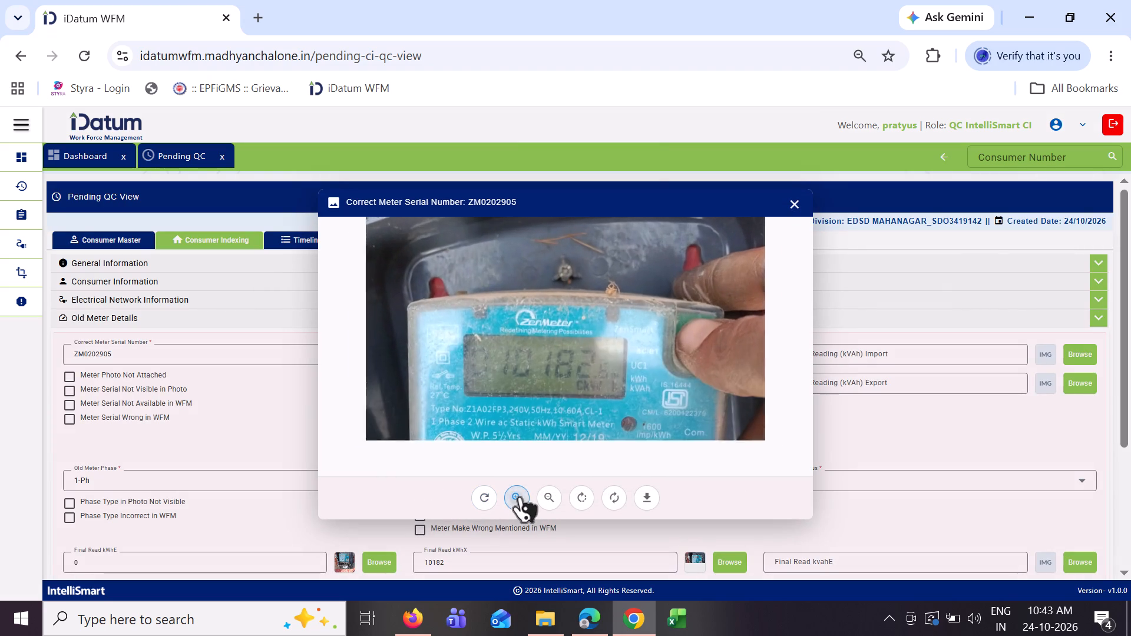
left_click(519, 496)
left_click_drag(581, 405, 592, 251)
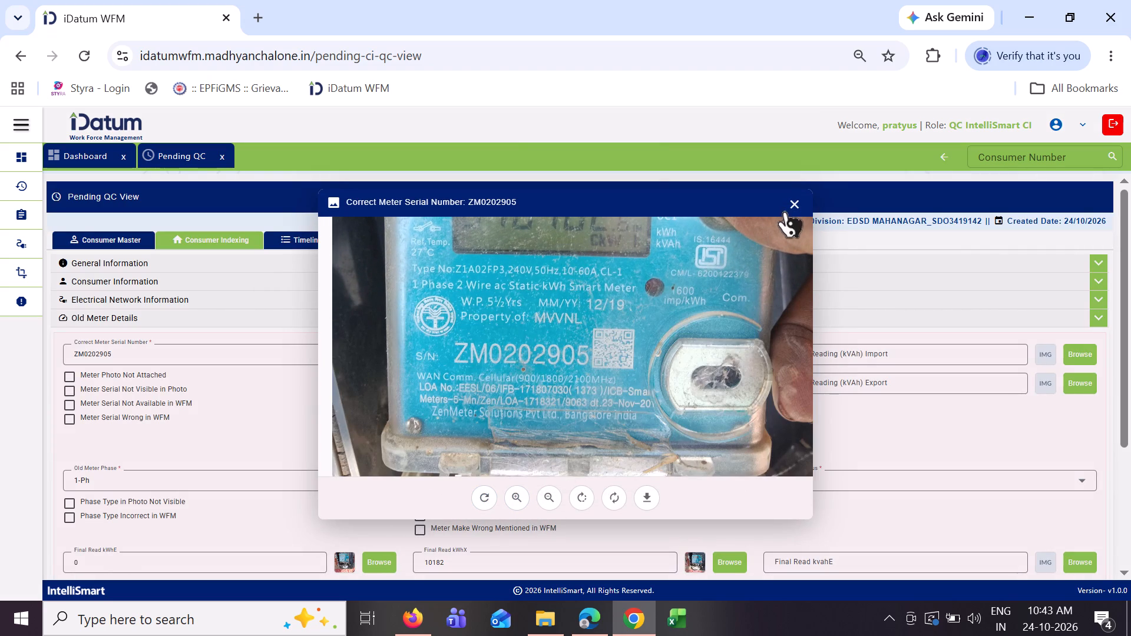
left_click(807, 206)
scroll(639, 412, "down", 6)
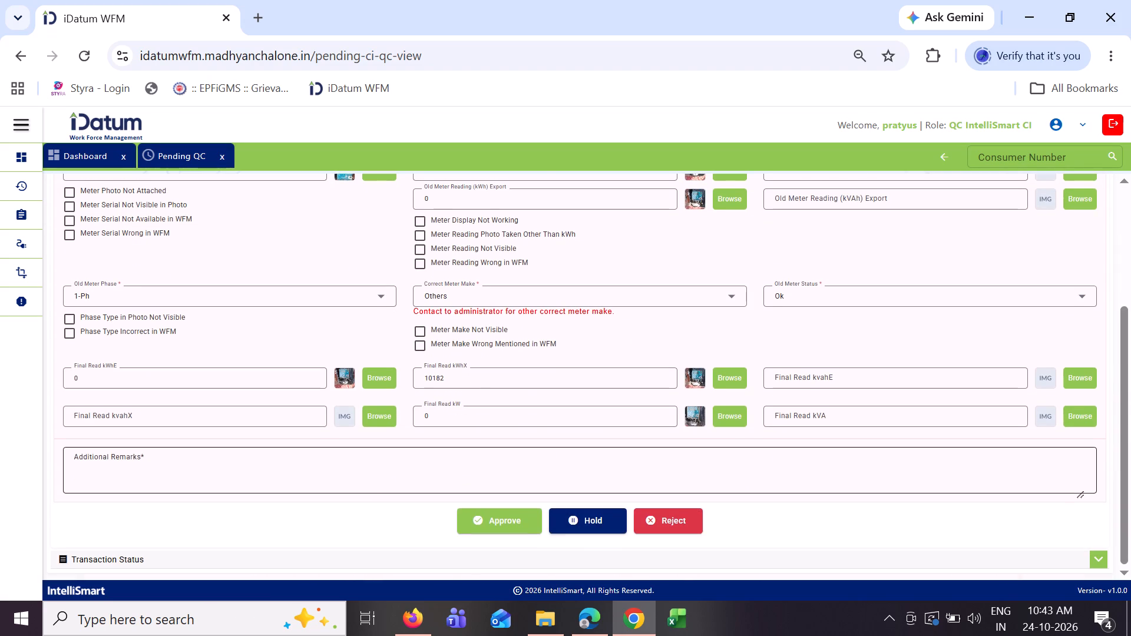
left_click(622, 468)
key("o")
key("k")
left_click(602, 299)
scroll(559, 347, "up", 5)
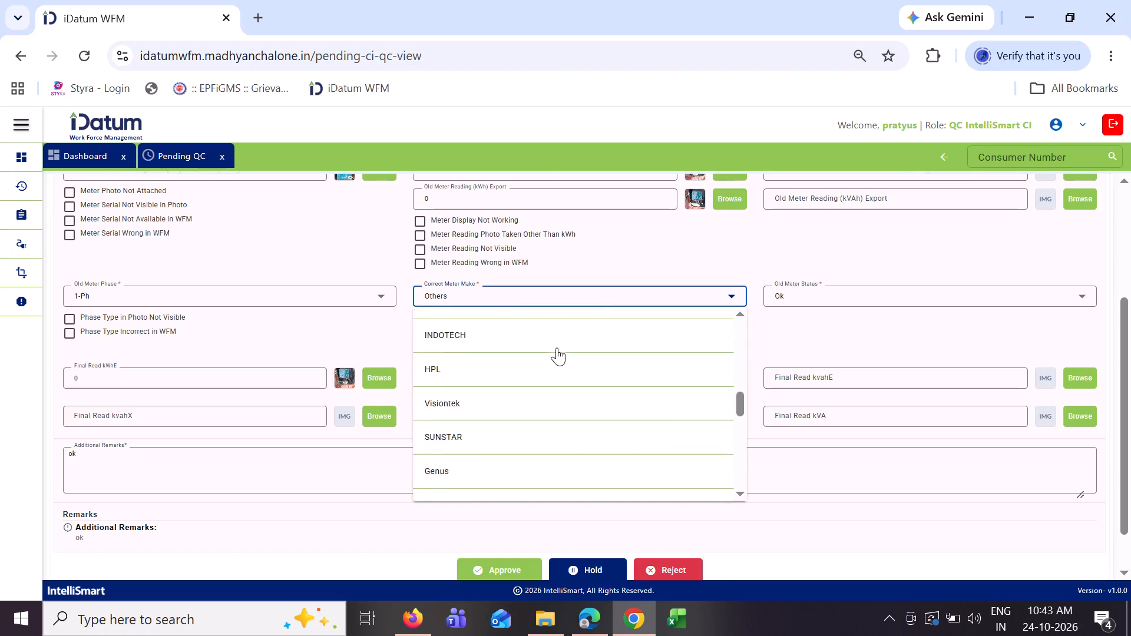
scroll(557, 347, "up", 13)
left_click(540, 356)
left_click(502, 574)
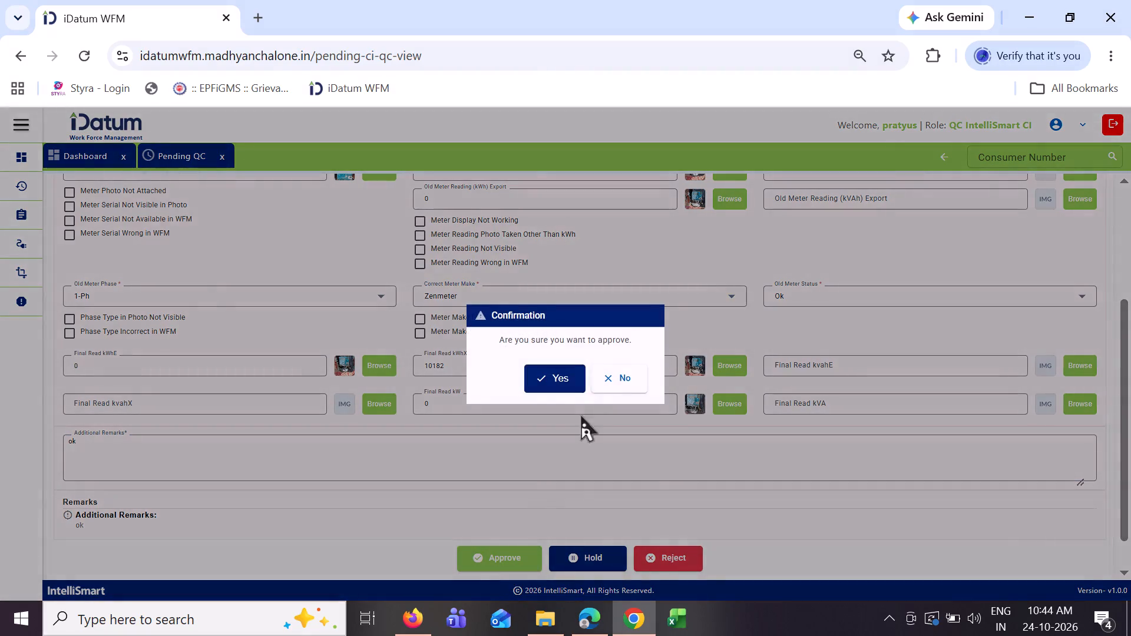
left_click(581, 373)
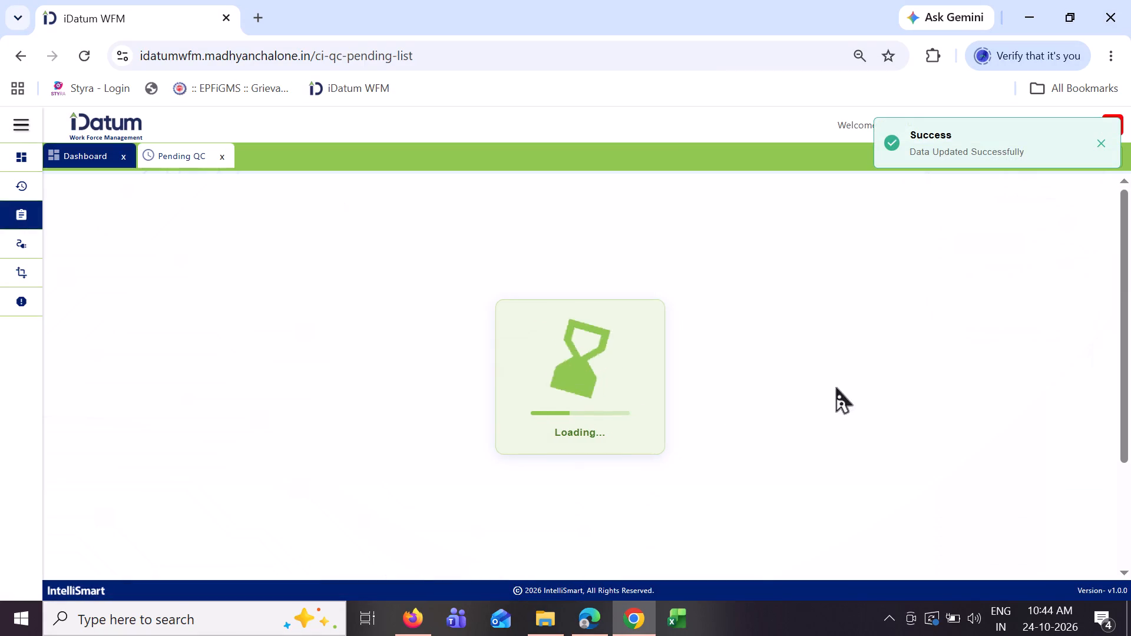
Open the pending record with meter serial 00 and view its serial number photo.
left_click(1069, 359)
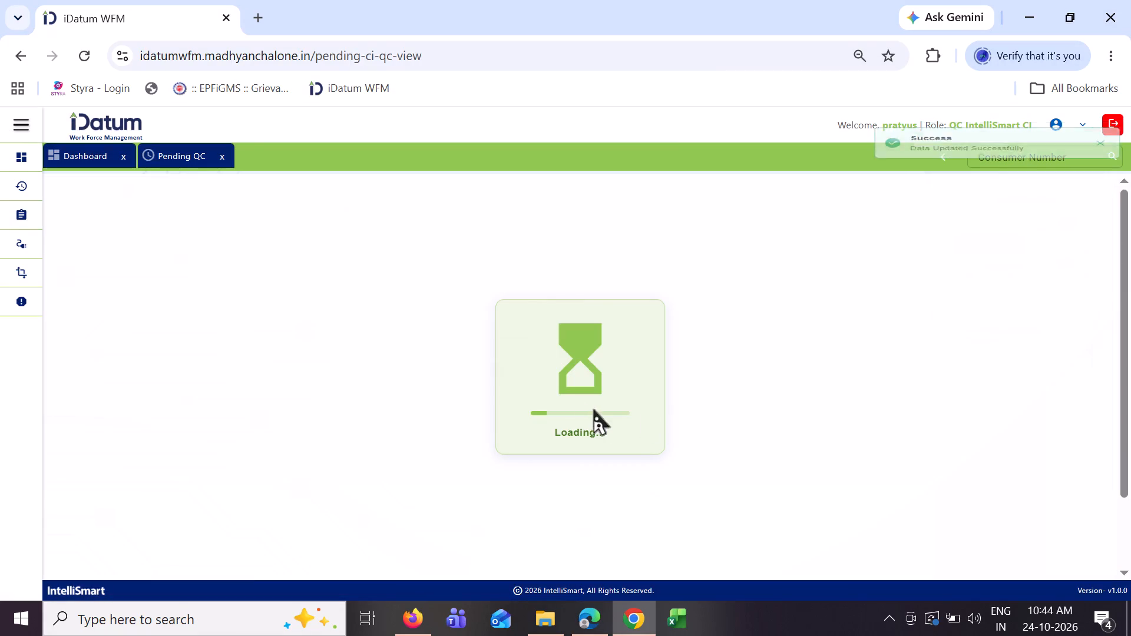
left_click(344, 354)
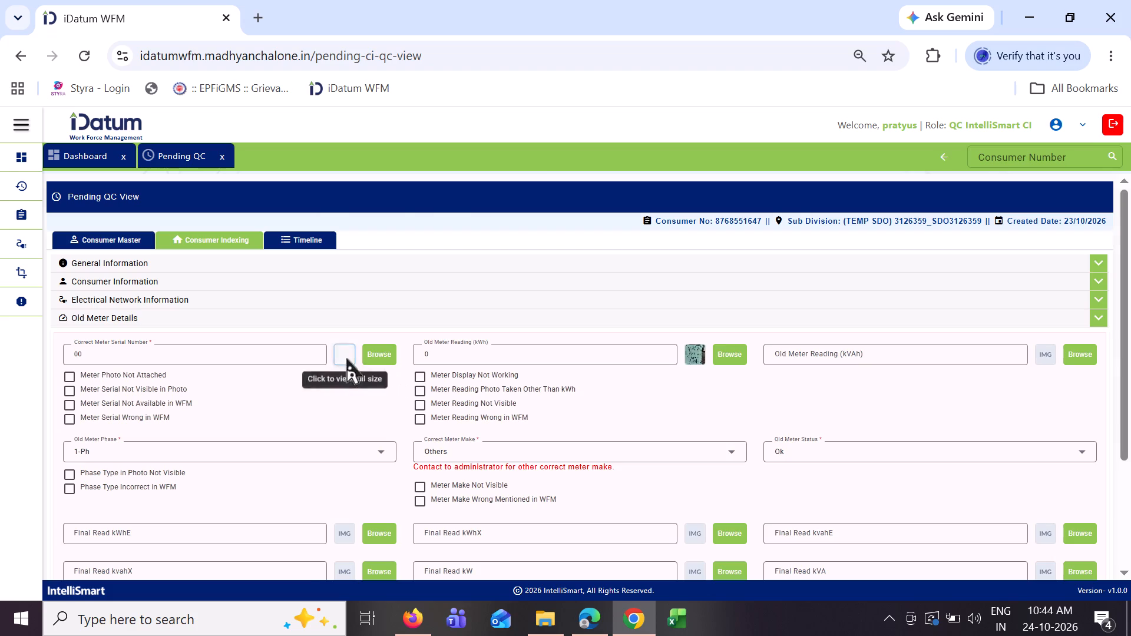
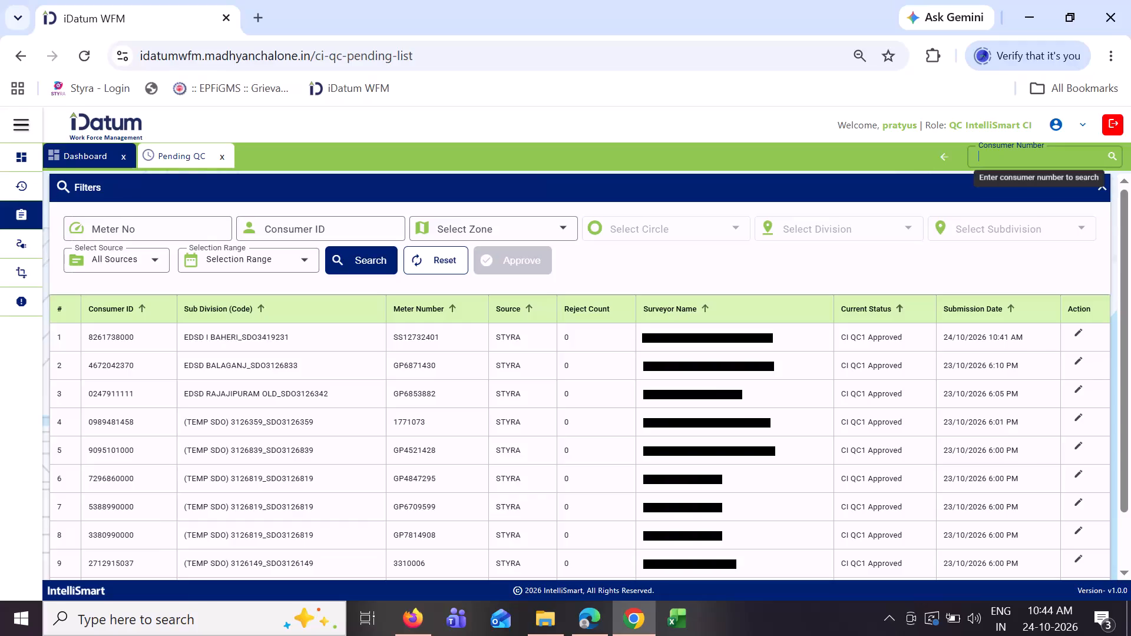
Search for the copied consumer number and view the timeline of its CI history entry.
key("ctrl+v")
key("Return")
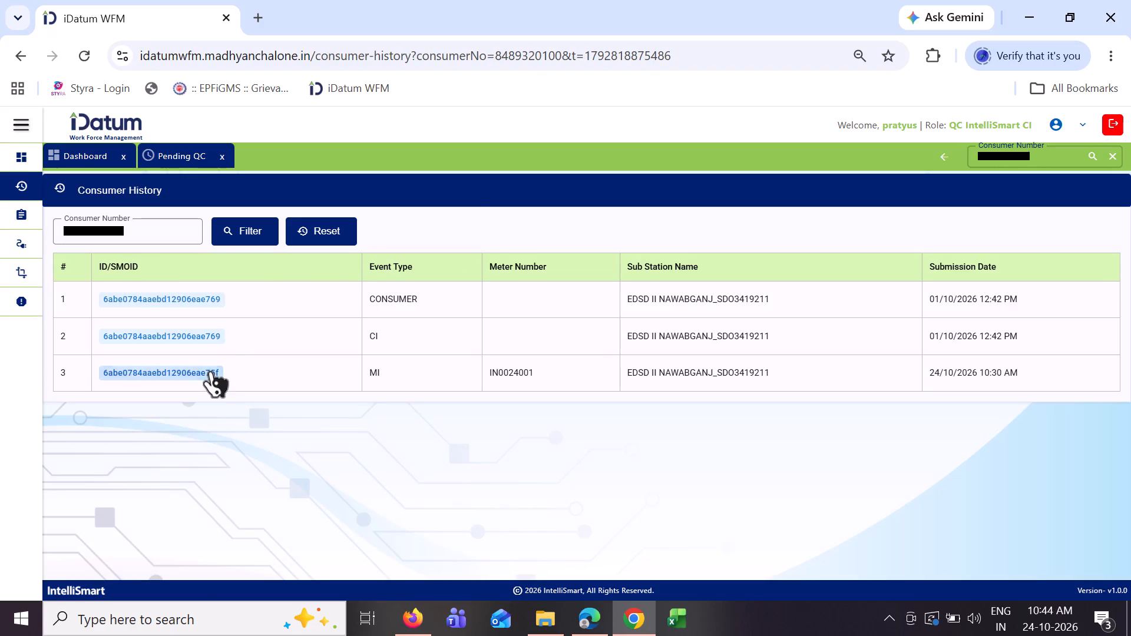
left_click(200, 337)
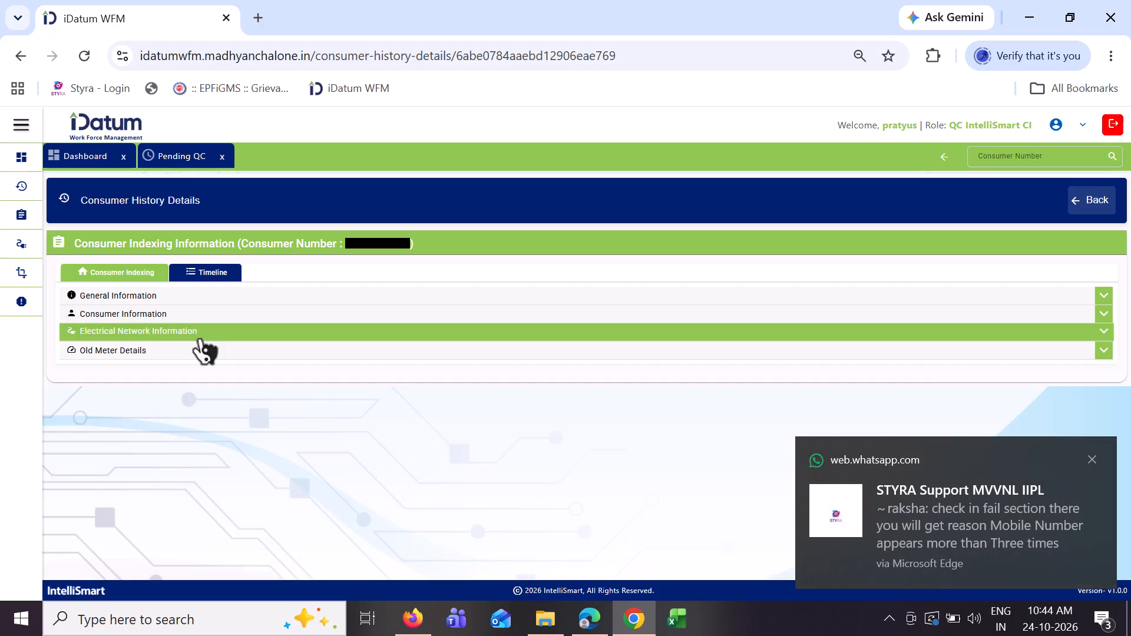
left_click(203, 273)
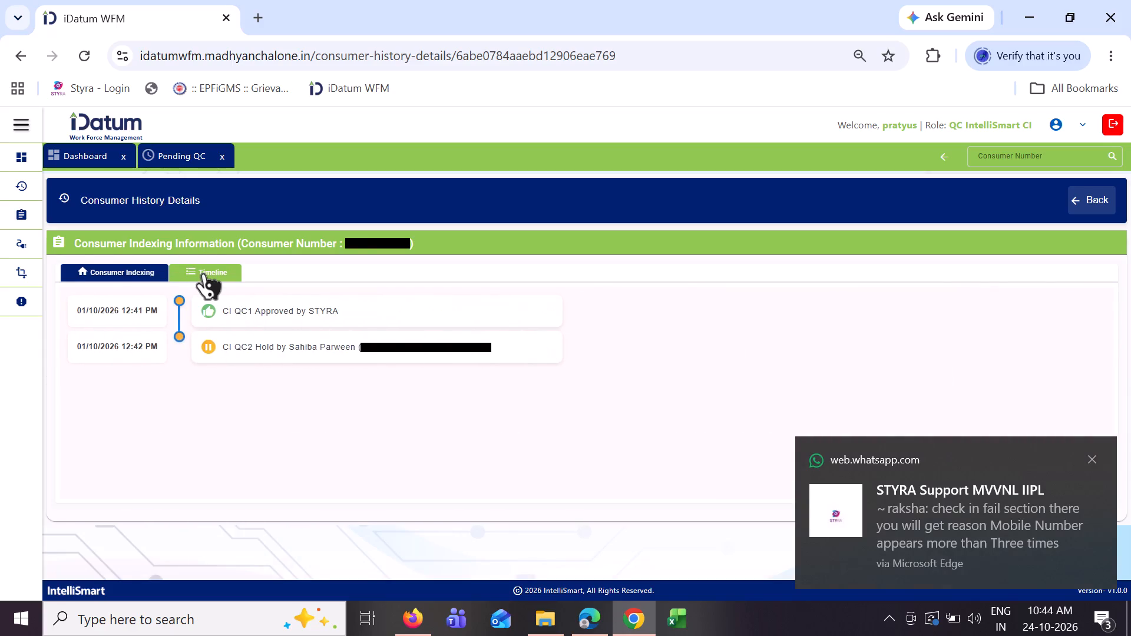
Examine the Old Meter Details in the consumer indexing information of the same CI entry.
left_click(135, 271)
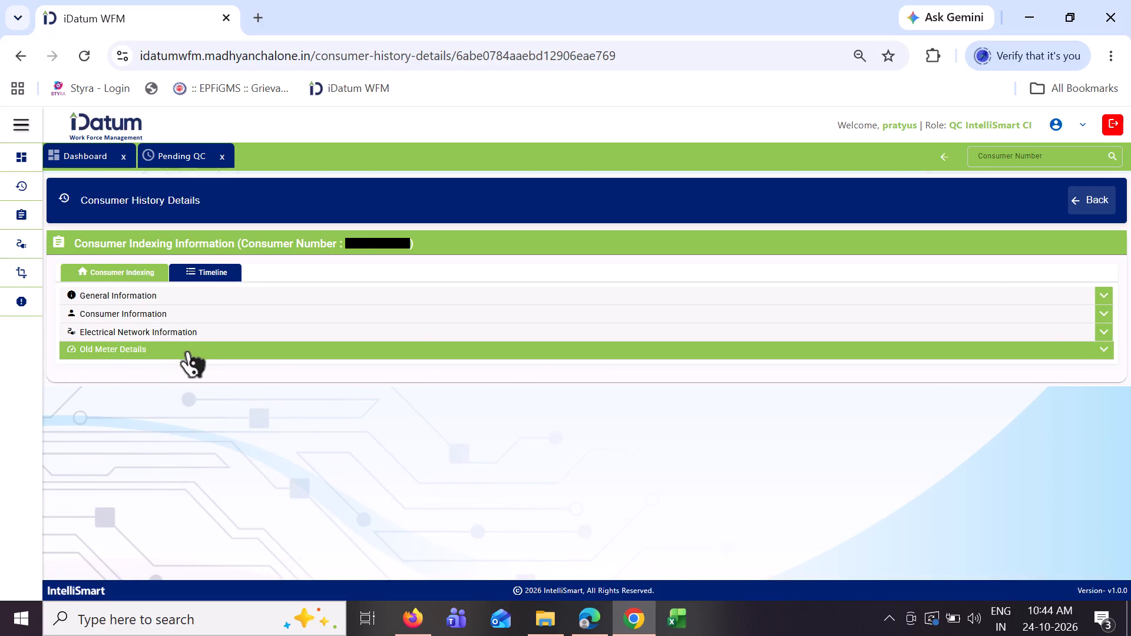
left_click(171, 354)
scroll(382, 421, "down", 13)
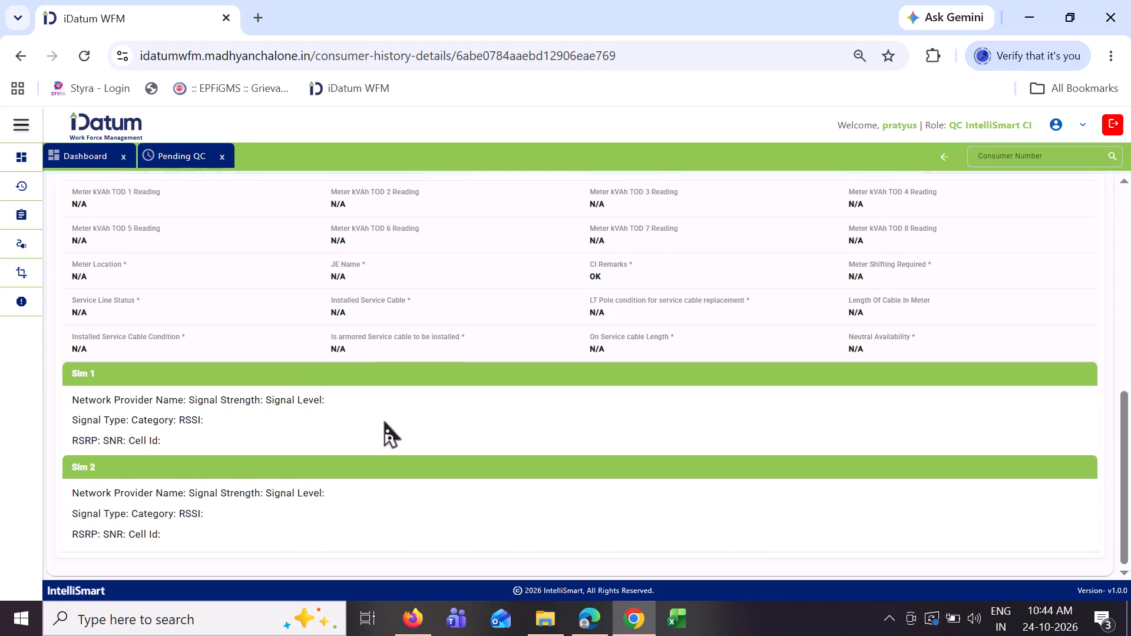
scroll(409, 384, "up", 10)
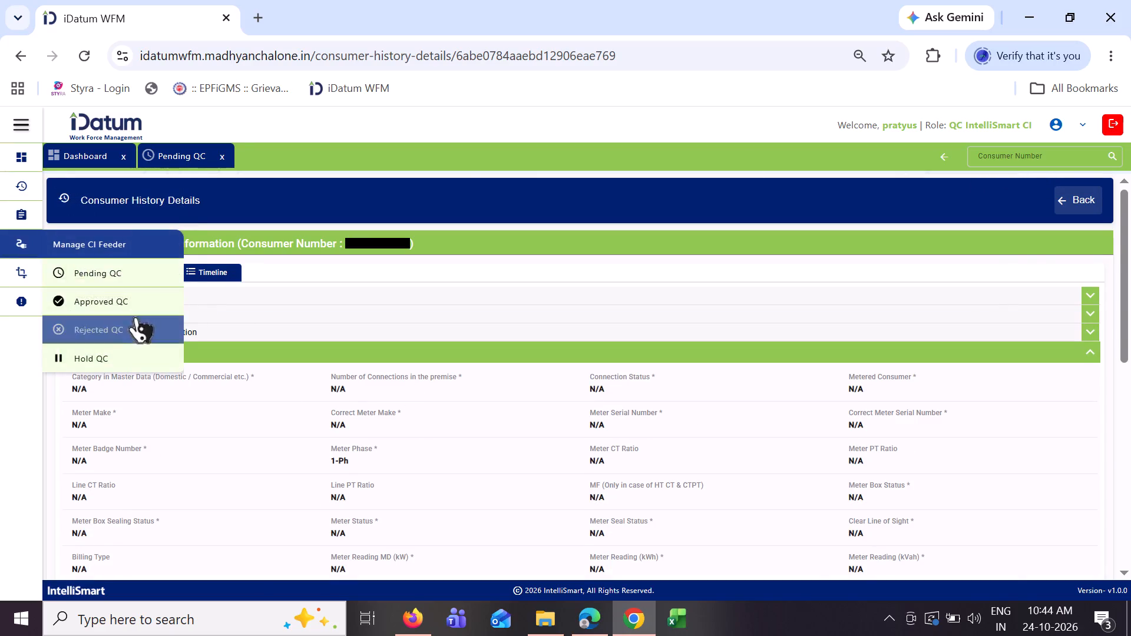
Open the Hold QC list of the CI records.
left_click(135, 326)
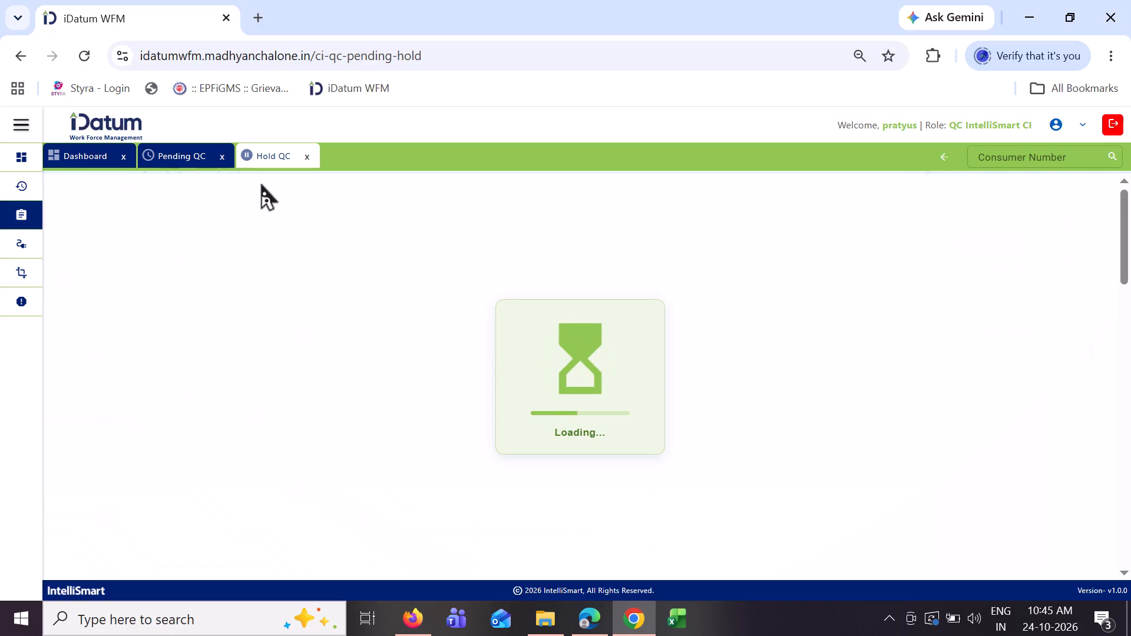
Search the Hold QC list for the copied consumer ID, repeating the search to recheck for the record.
left_click(295, 223)
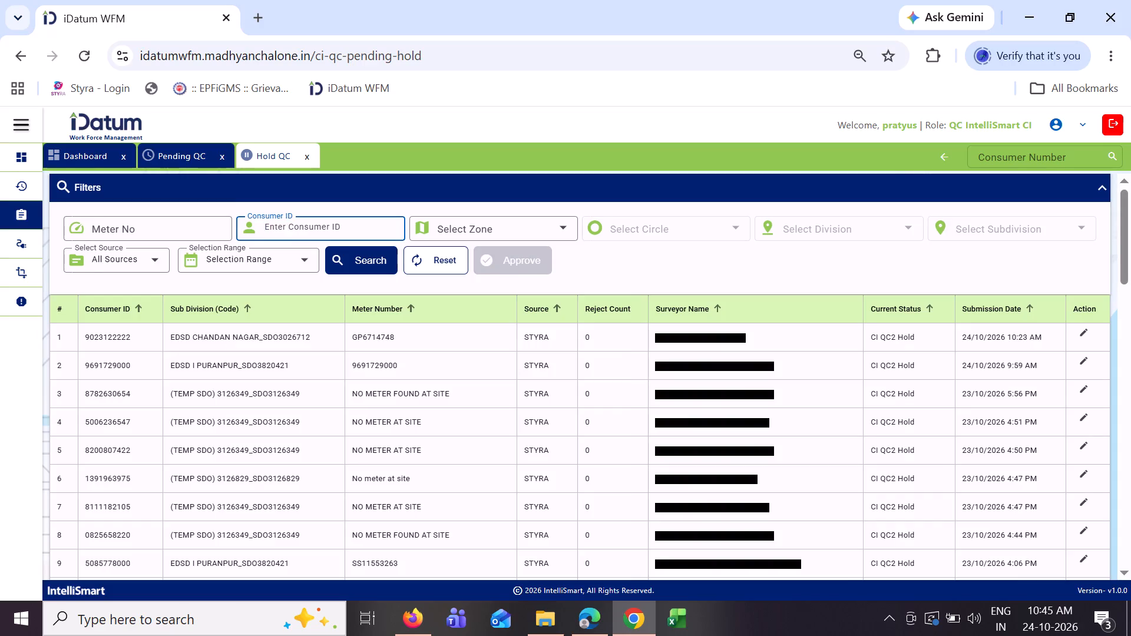
key("ctrl+v")
left_click(356, 261)
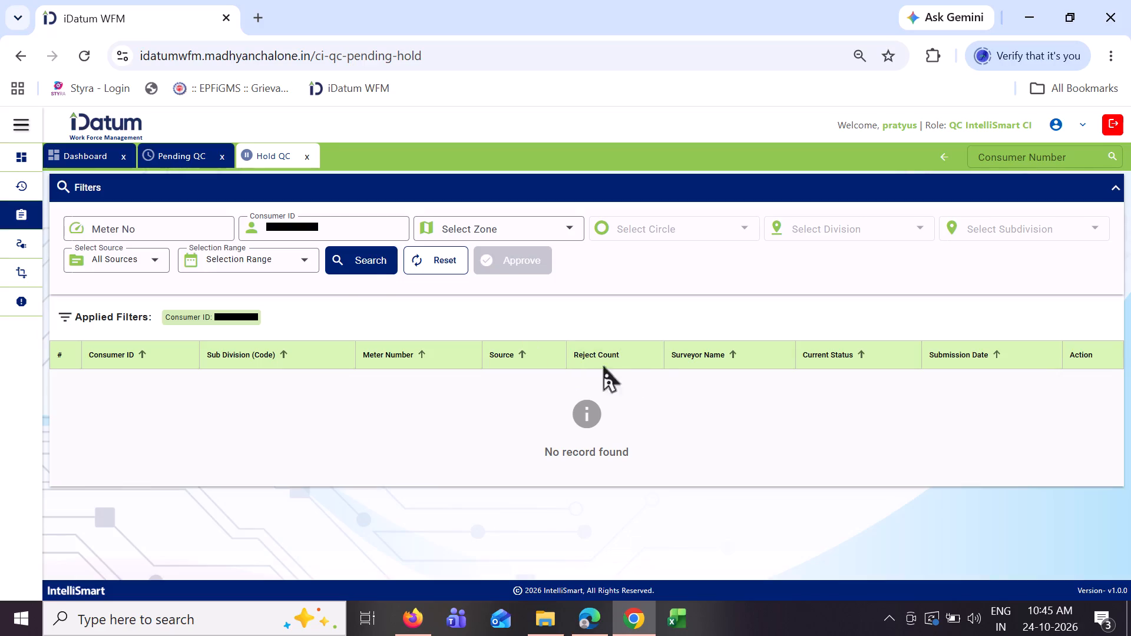
left_click(346, 265)
left_click(346, 264)
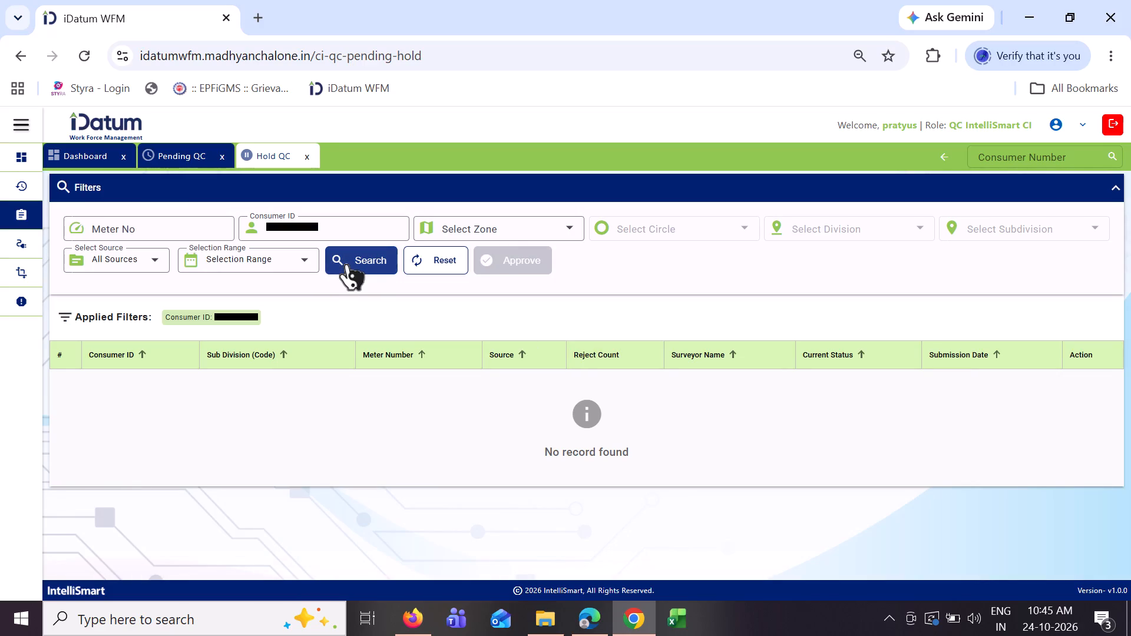
left_click(346, 264)
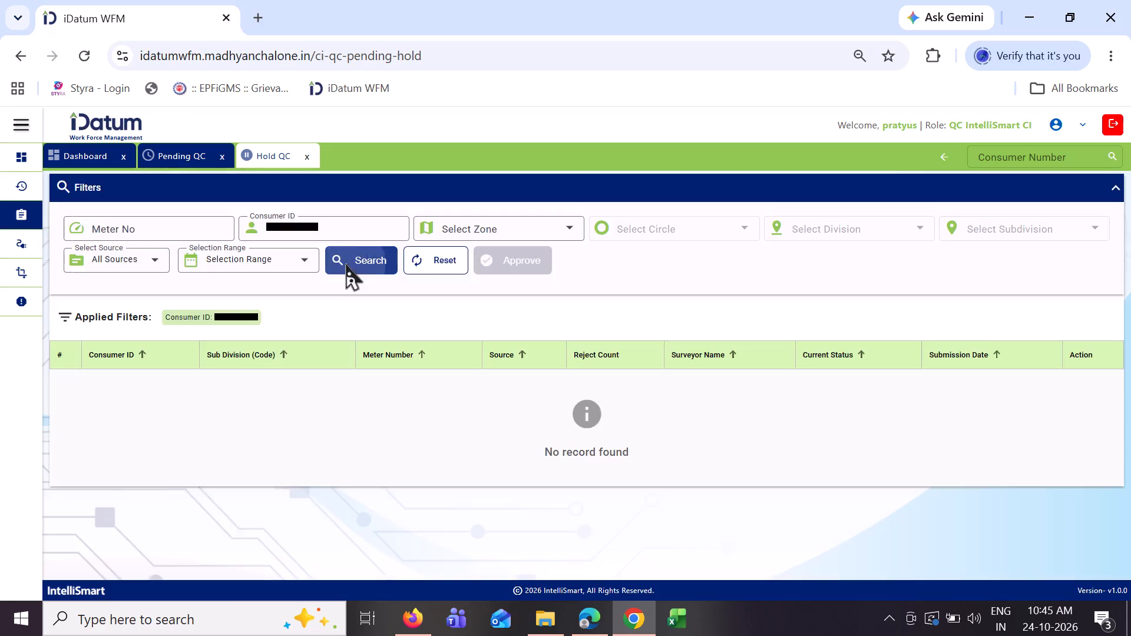
left_click(346, 264)
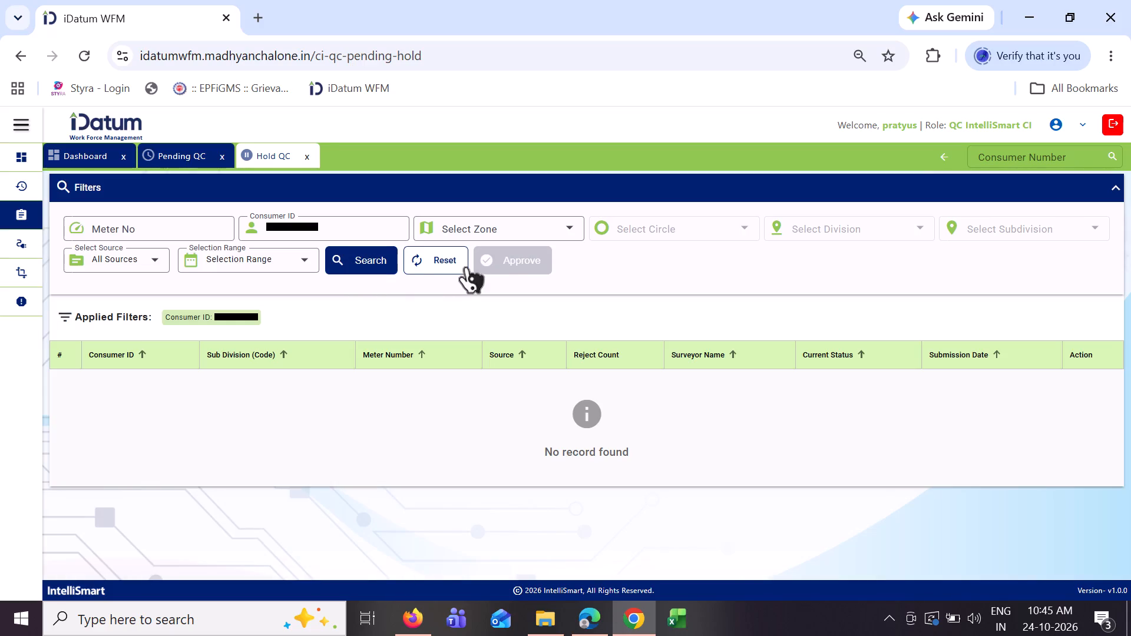
Reset the Hold QC filters and search the list again for the copied consumer ID.
left_click(438, 253)
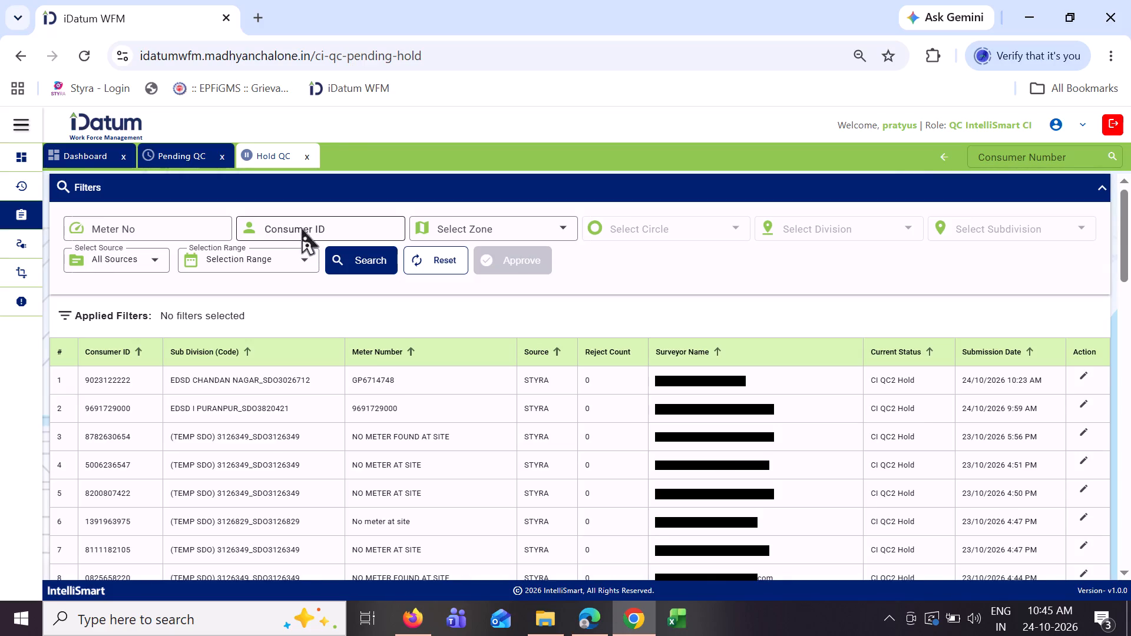
left_click(302, 228)
key("ctrl+v")
left_click(412, 276)
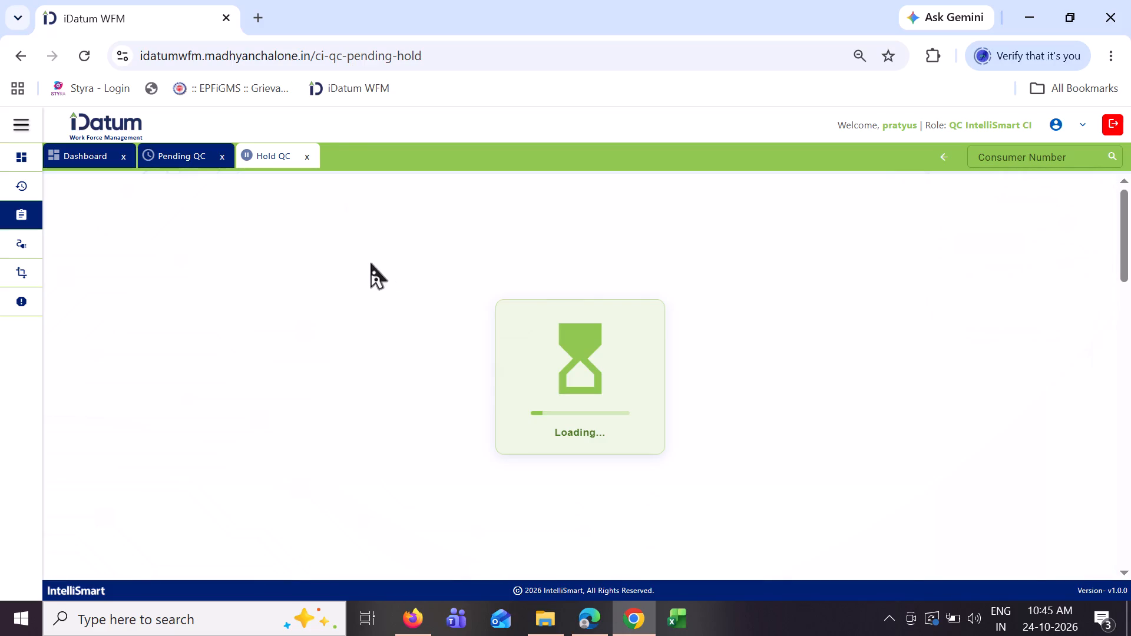
left_click(371, 263)
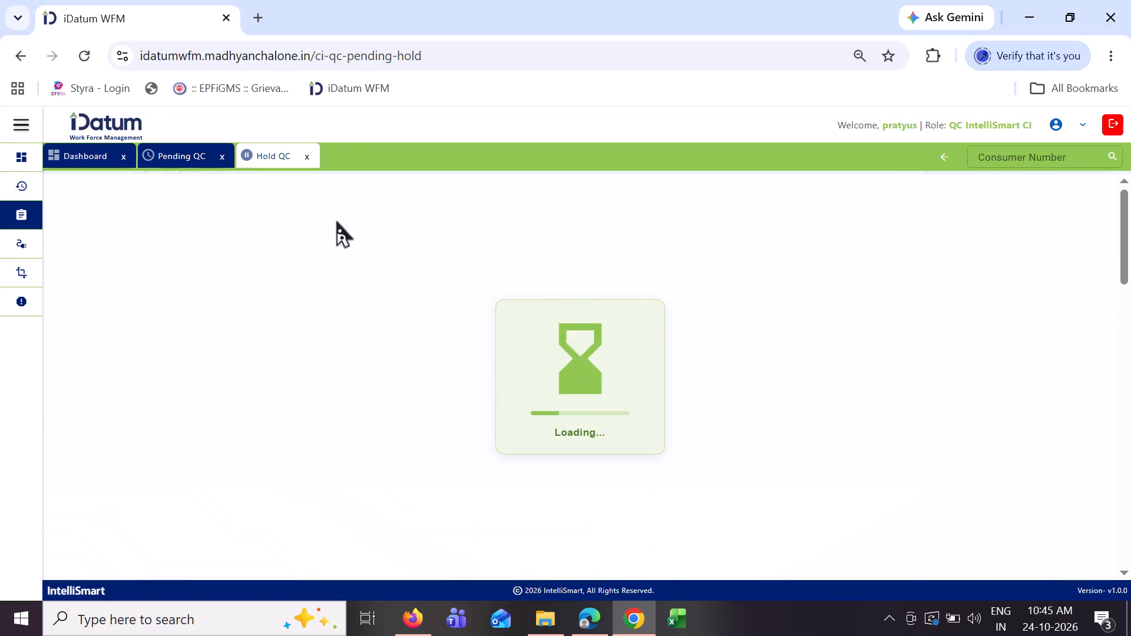
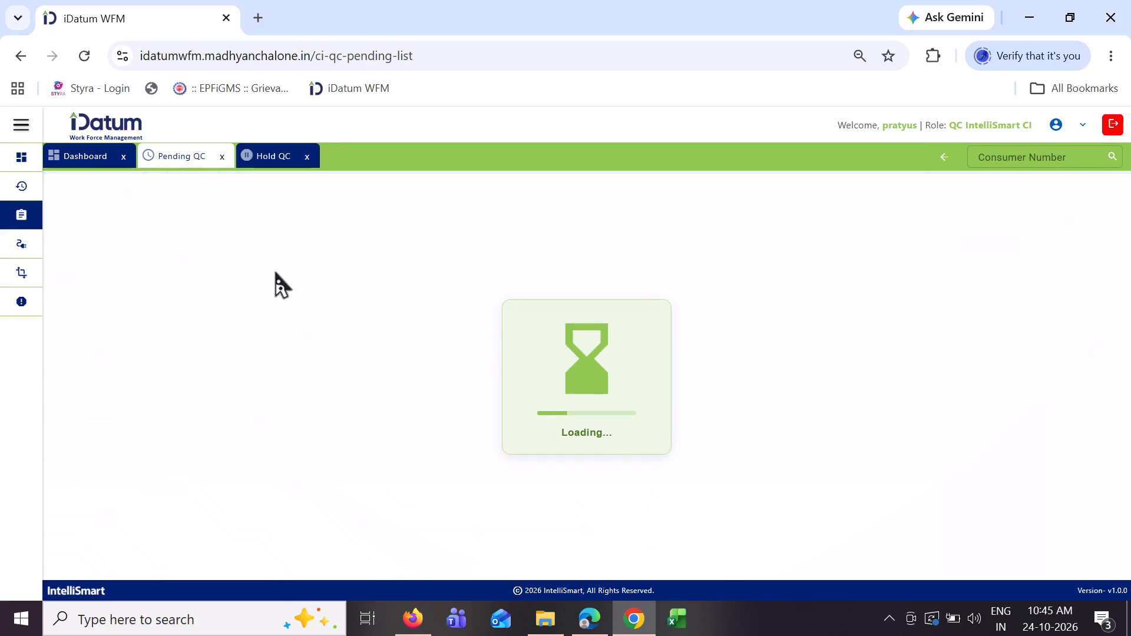
Search the Pending QC list for the copied consumer ID.
left_click(367, 260)
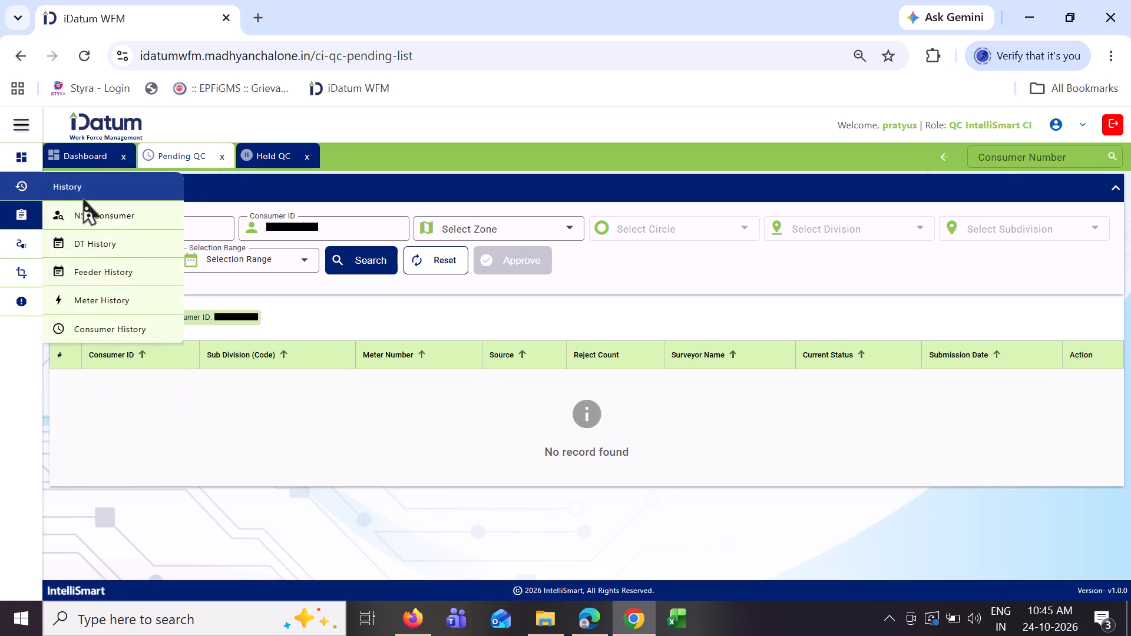
Open Consumer History and look up the history of the copied consumer number.
left_click(130, 326)
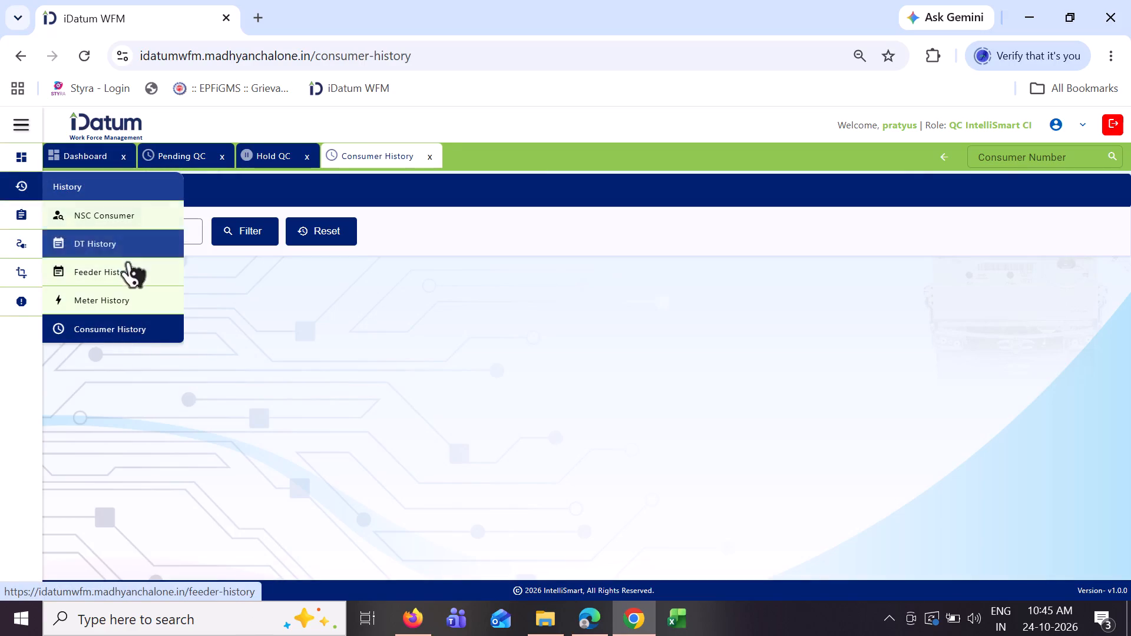
left_click(131, 294)
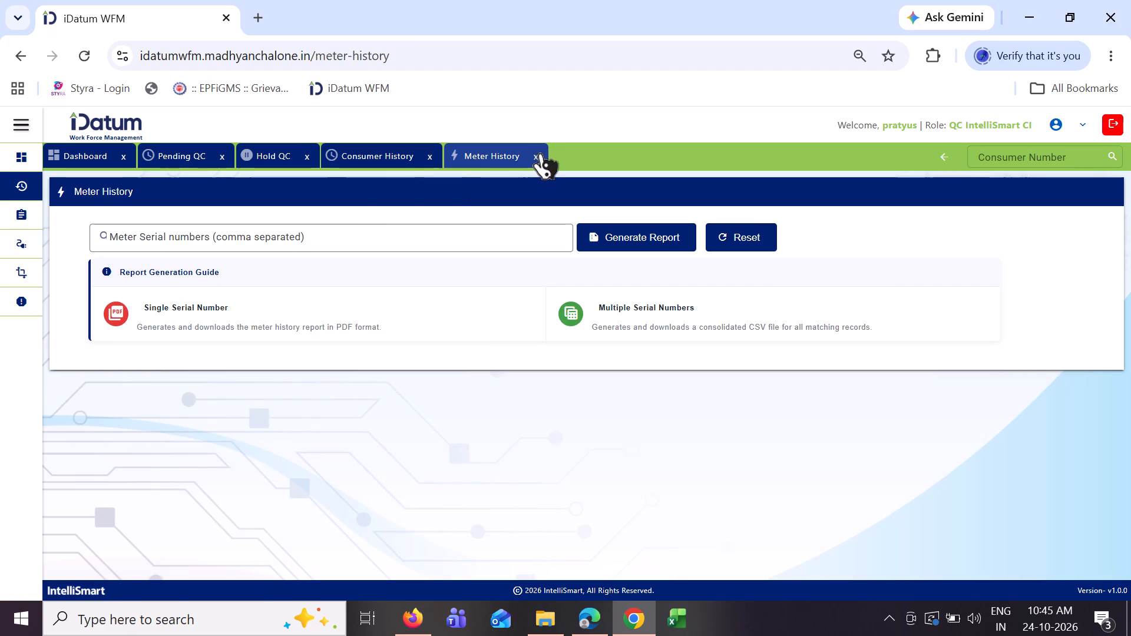
left_click(536, 154)
left_click(363, 157)
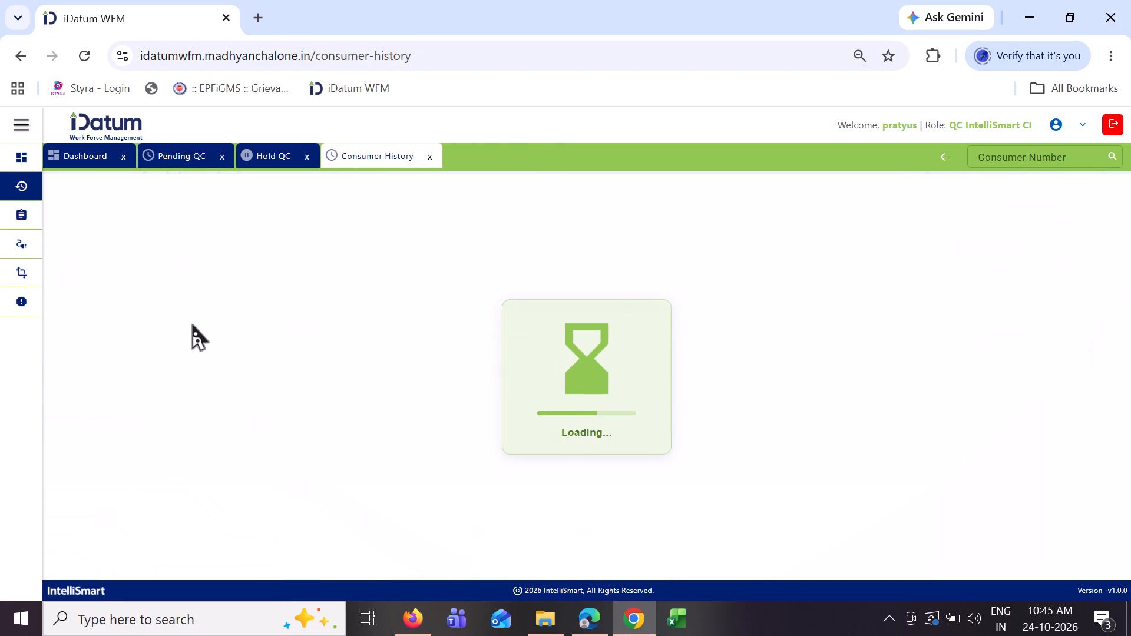
left_click(127, 230)
key("ctrl+v")
left_click(231, 240)
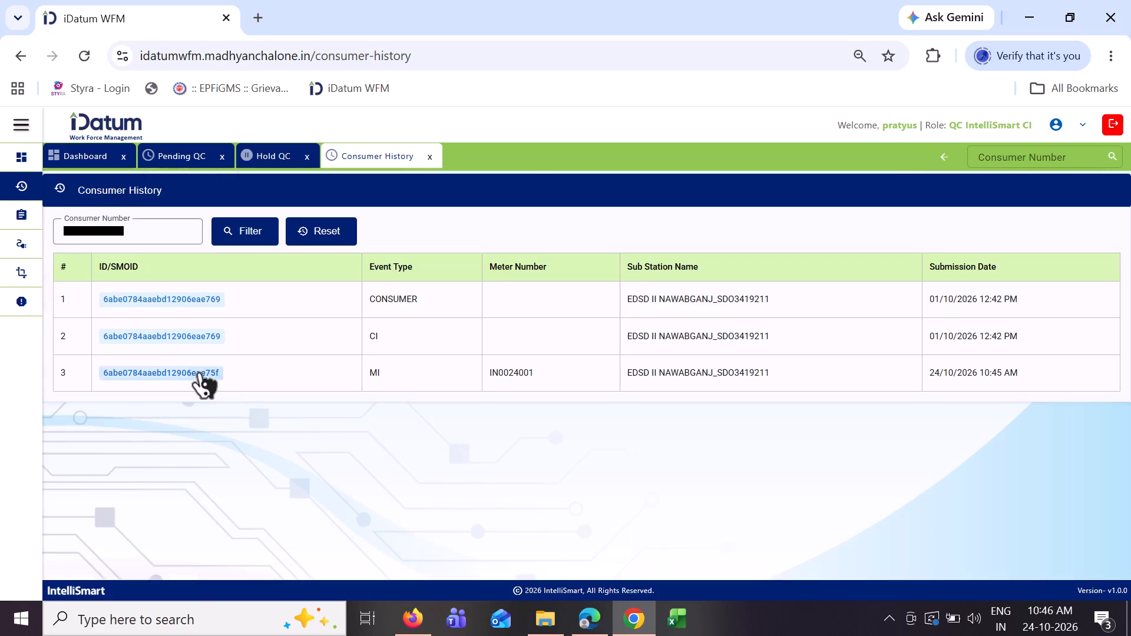
Open the MI event from the consumer's history and review its timeline before leaving the details.
left_click(197, 373)
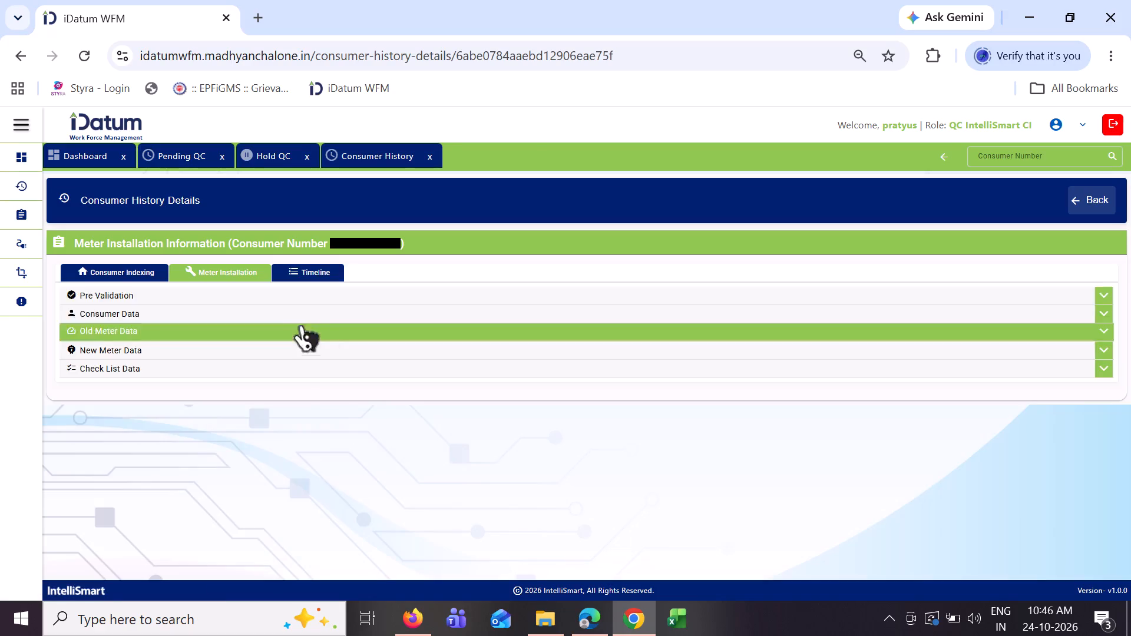
left_click(301, 268)
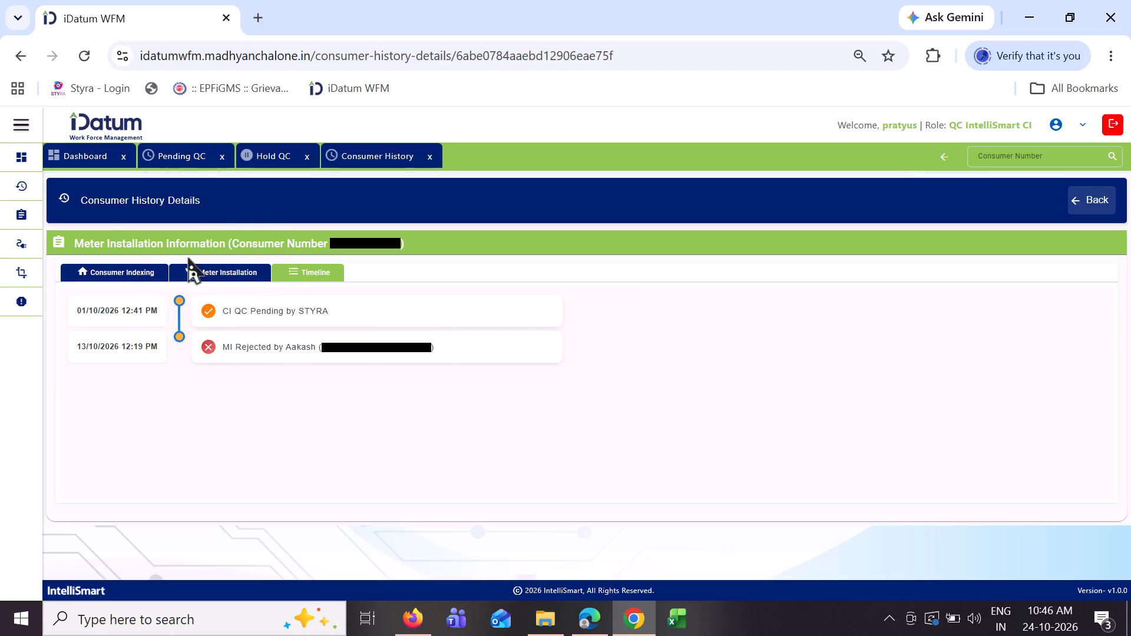
left_click(1091, 188)
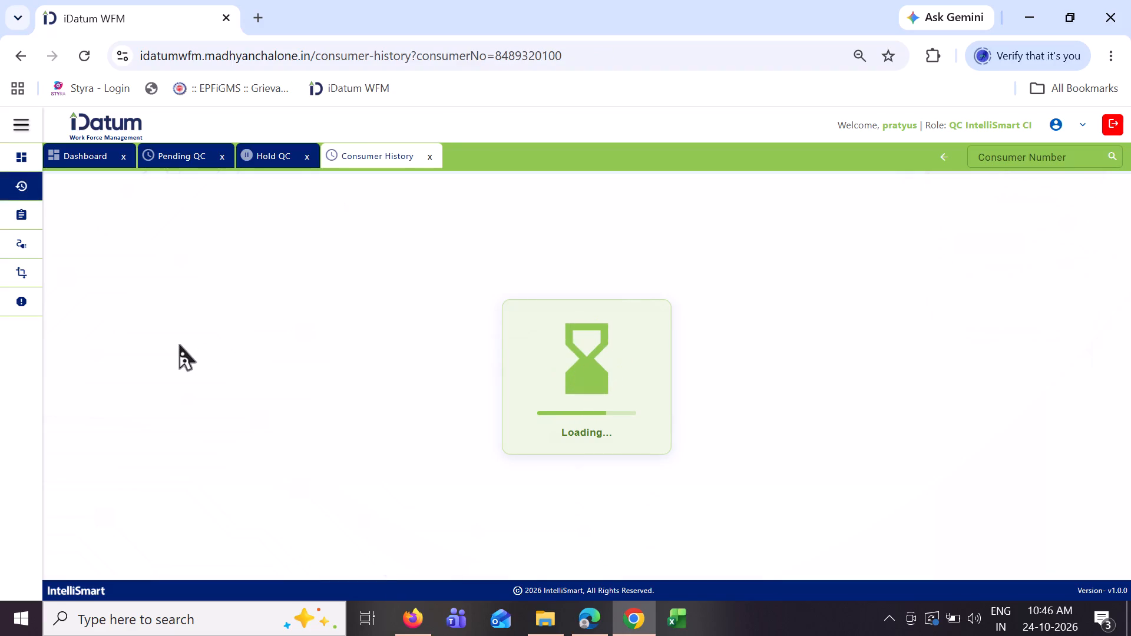
Open the consumer indexing event from the consumer's history and examine its old meter details and approval timeline.
left_click(157, 339)
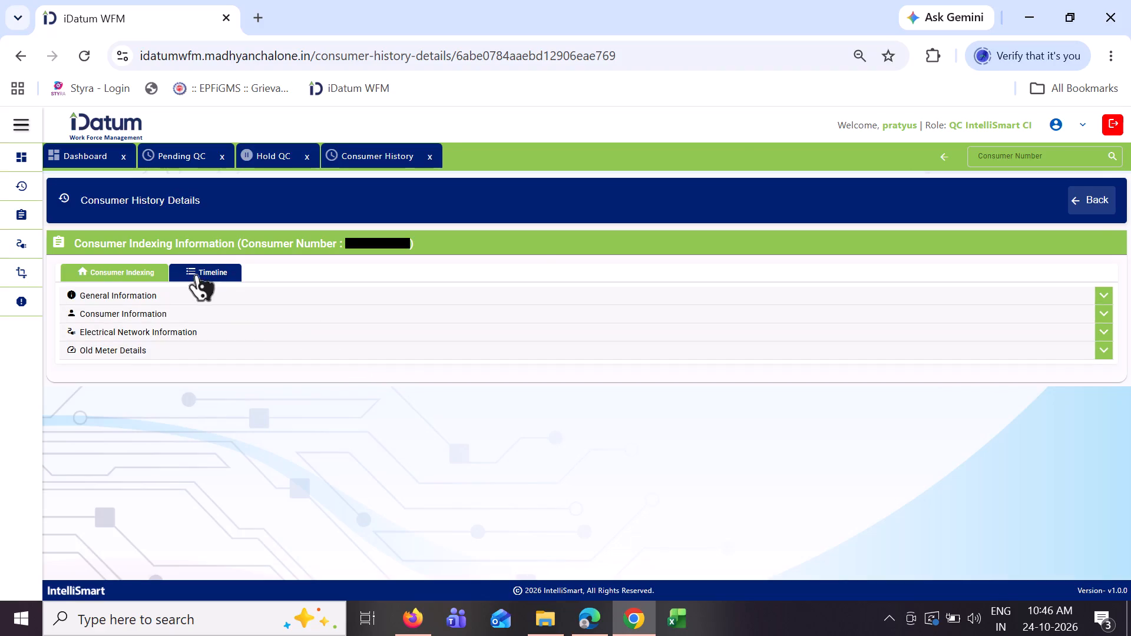
left_click(140, 346)
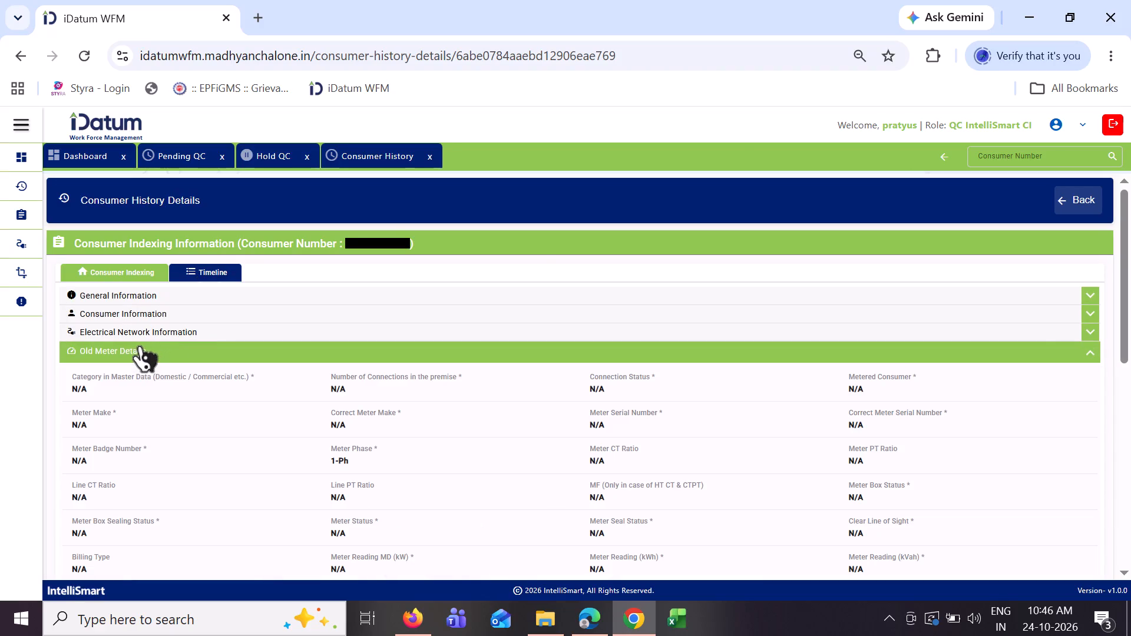
scroll(429, 454, "down", 6)
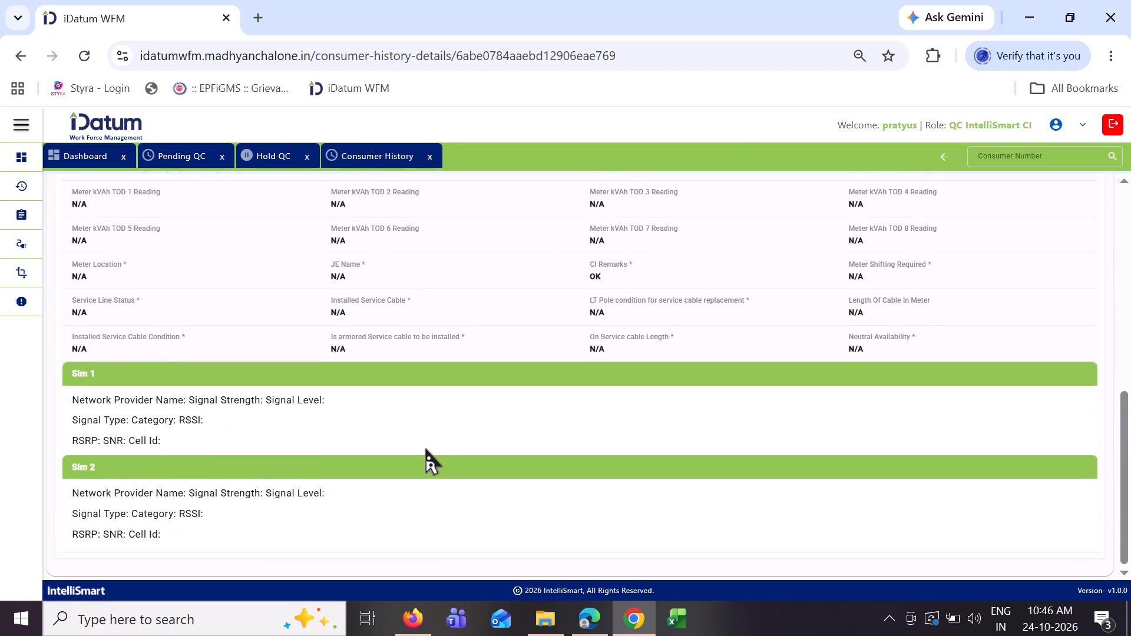
scroll(425, 448, "down", 3)
scroll(424, 446, "up", 3)
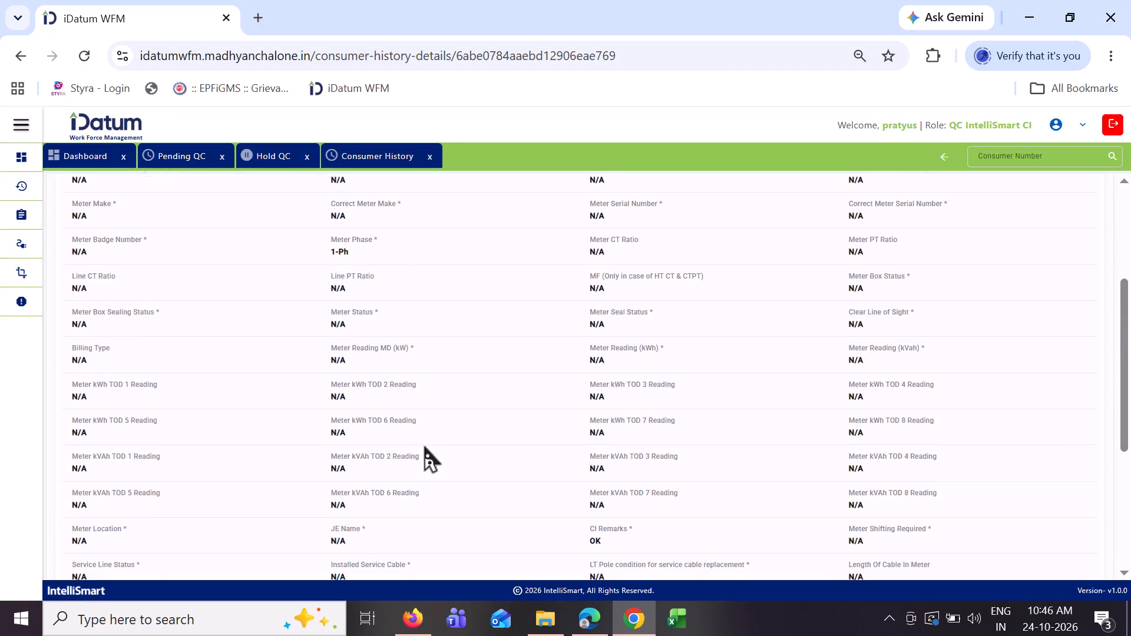
scroll(424, 446, "up", 3)
left_click(194, 265)
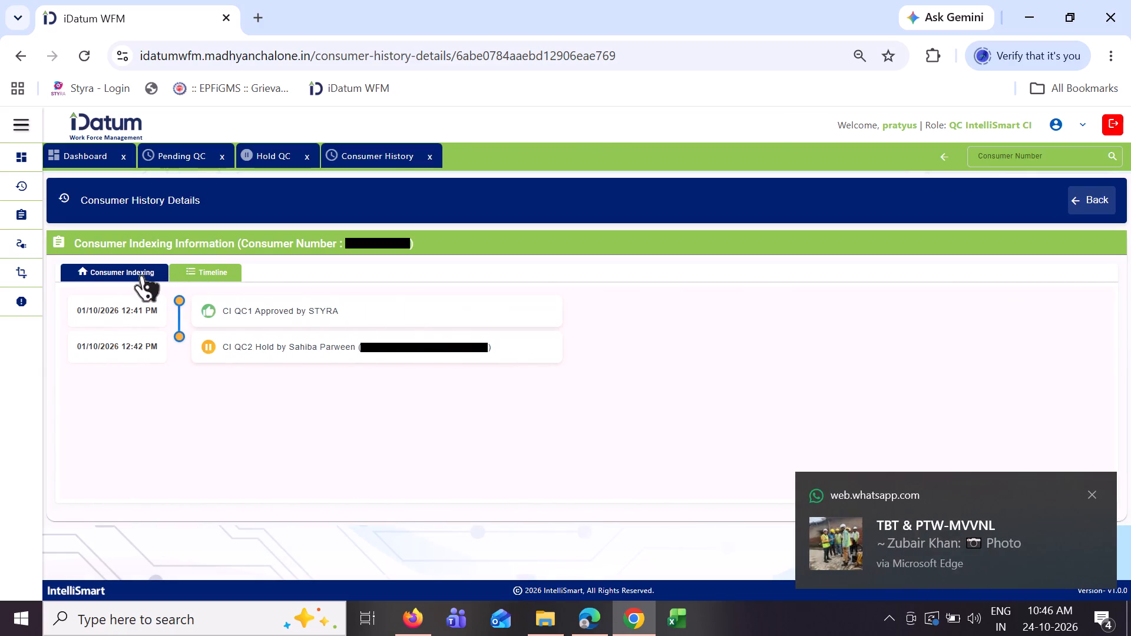
Review the electrical network, consumer and general information sections of the consumer indexing record.
left_click(141, 275)
left_click(125, 328)
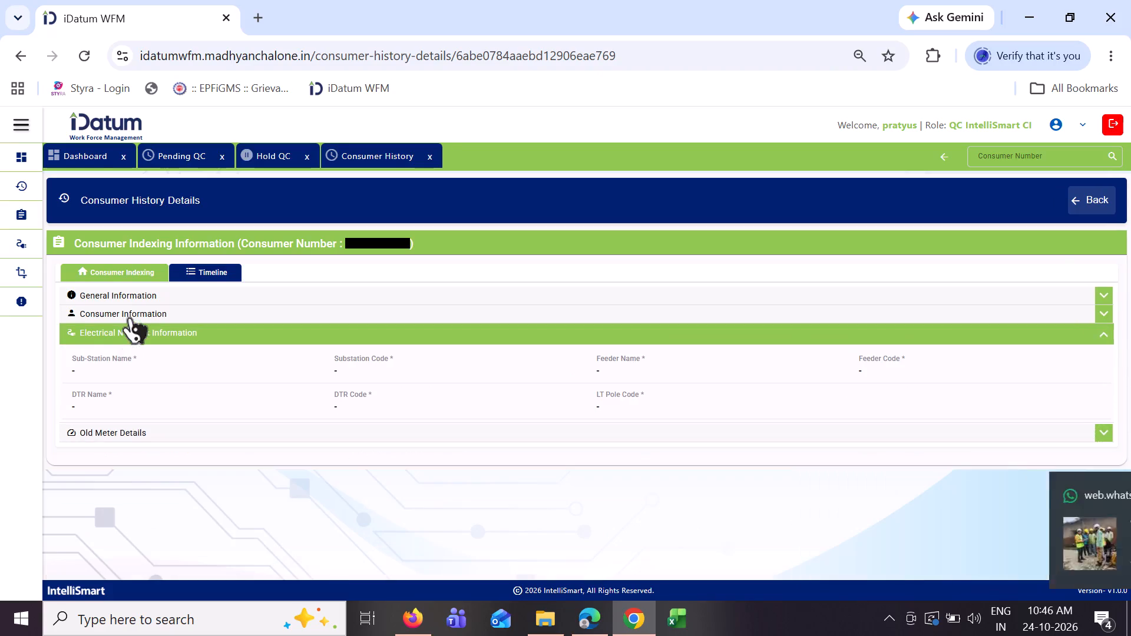
left_click(140, 307)
left_click(155, 279)
left_click(141, 294)
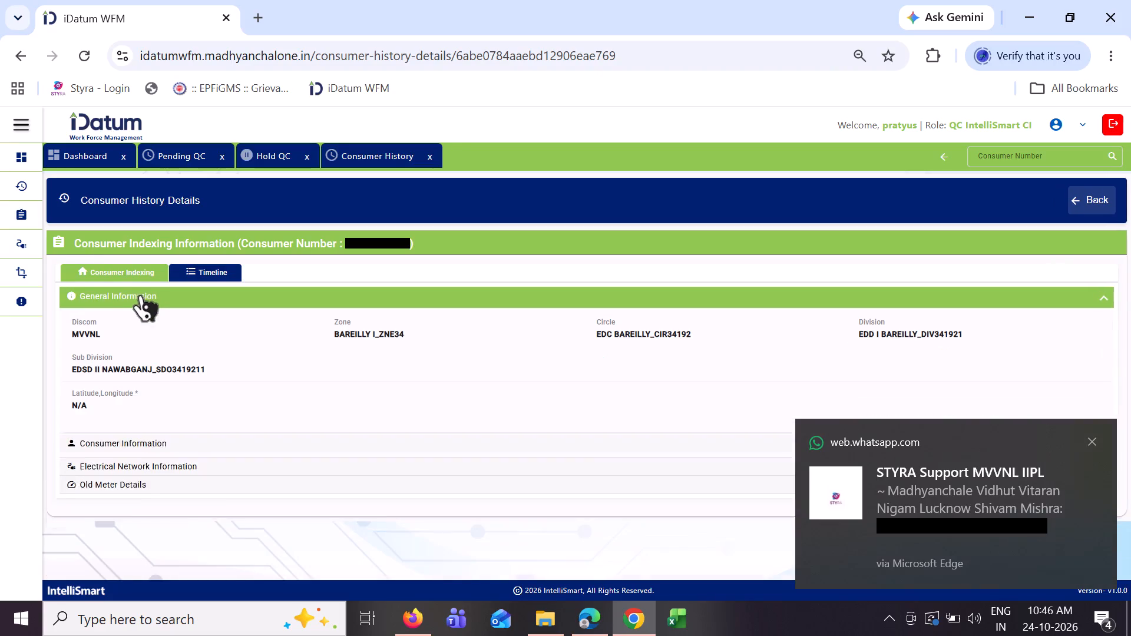
Return to the Hold QC list.
left_click(263, 150)
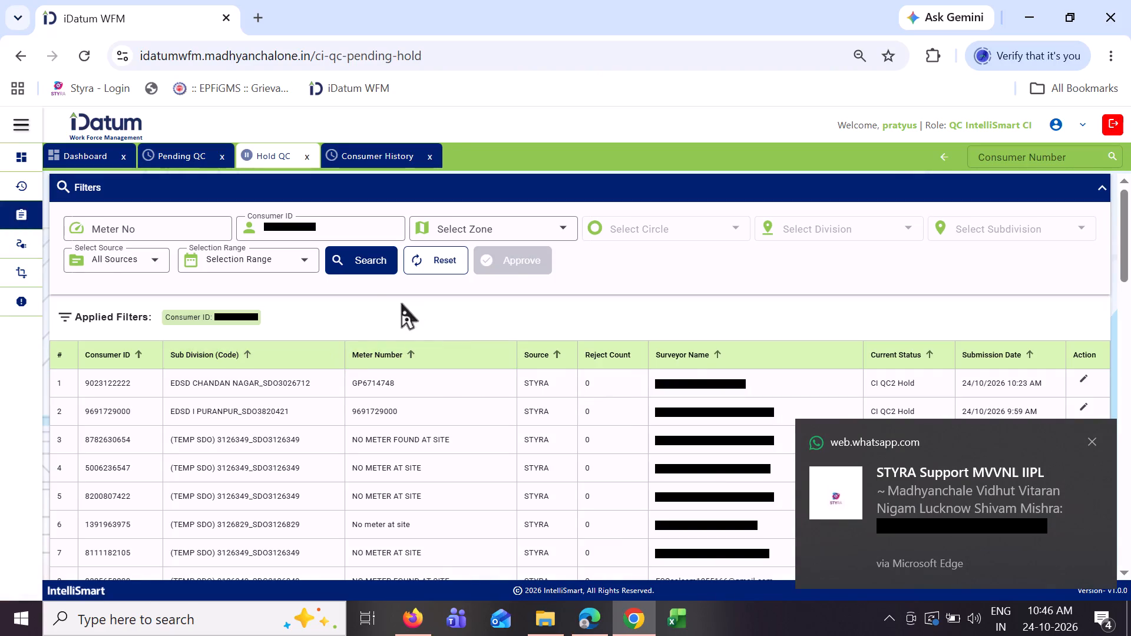
Reset the Hold QC filters and search the held records again for the copied consumer ID.
left_click(430, 263)
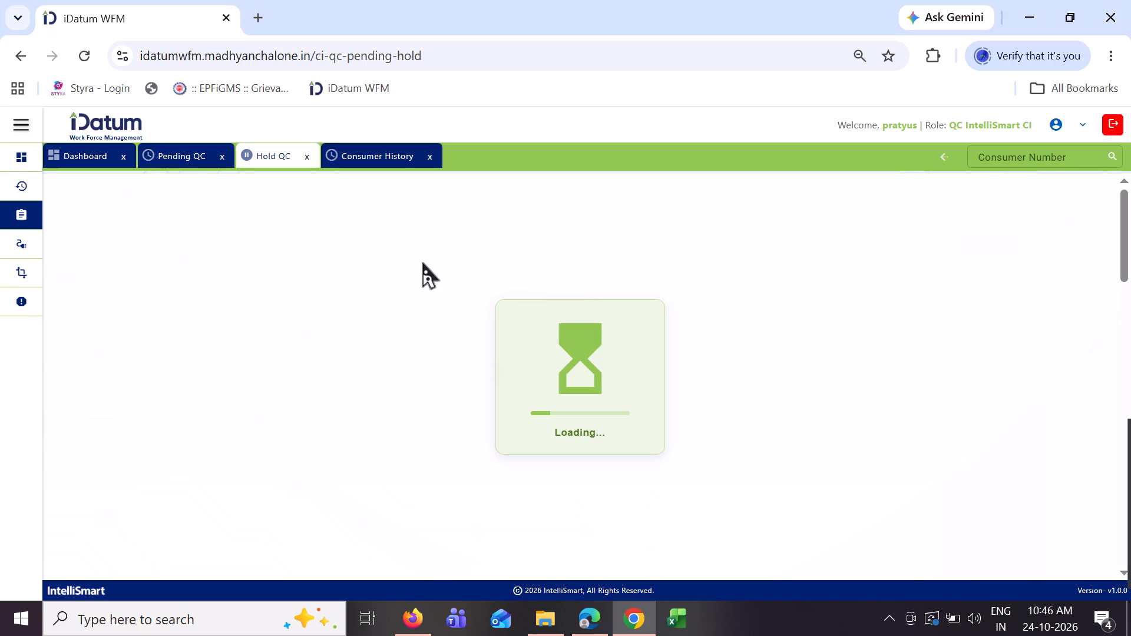
left_click(341, 228)
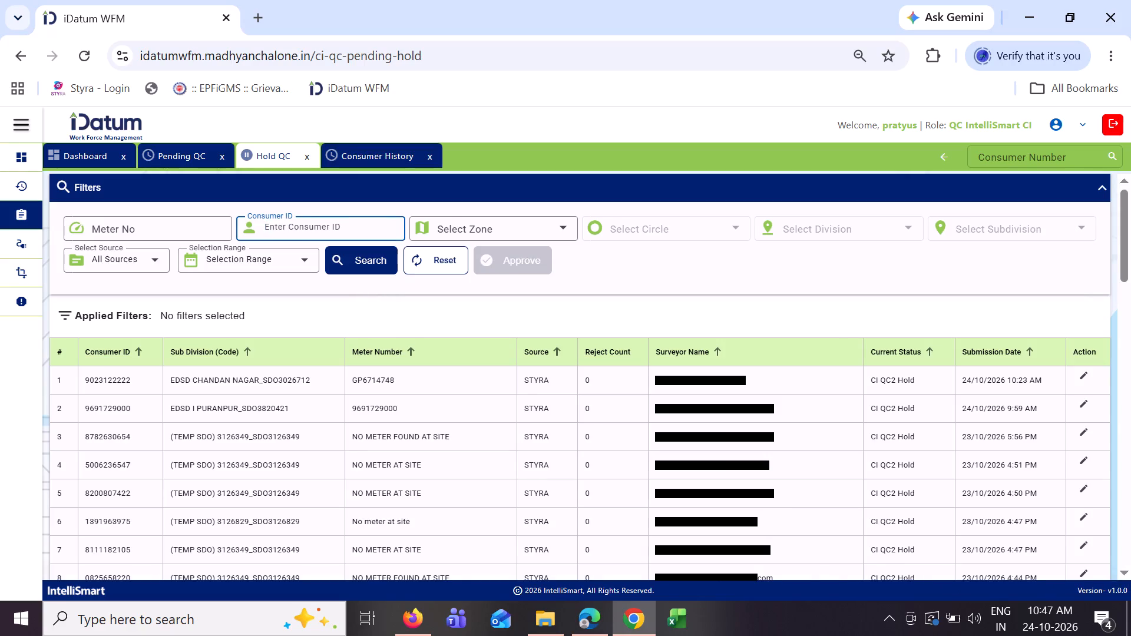
key("ctrl+v")
left_click(379, 261)
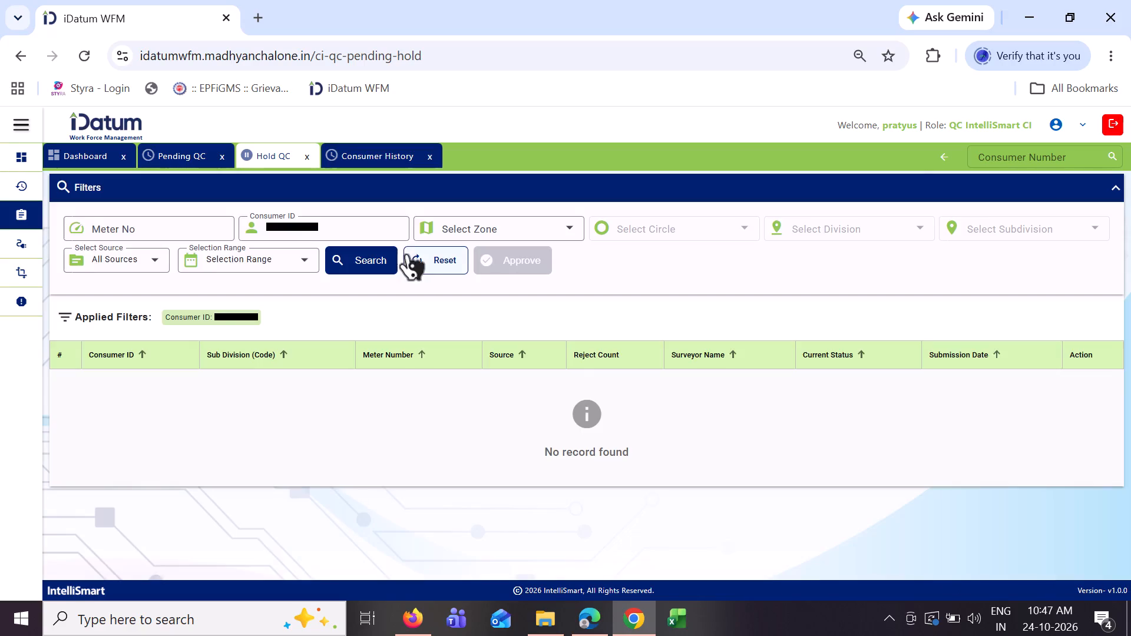
Clear the Hold QC filters and look through the unfiltered list of held records down to its end.
left_click(412, 254)
left_click_drag(1127, 252, 1130, 312)
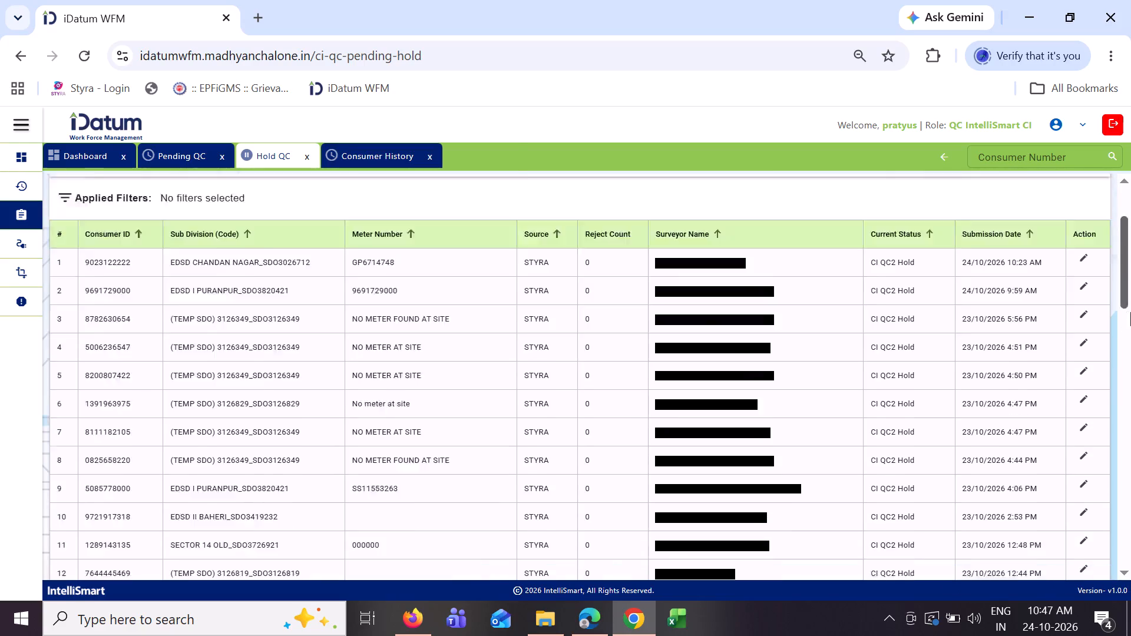
left_click_drag(1130, 312, 1130, 574)
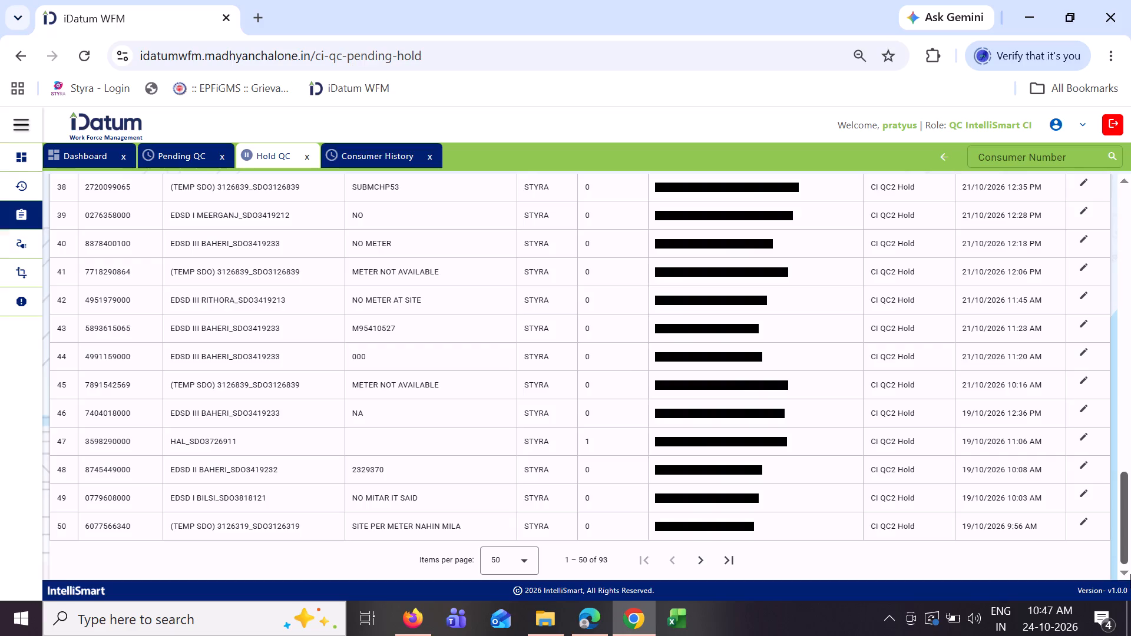
left_click_drag(1130, 574, 1130, 574)
left_click_drag(1130, 574, 1128, 563)
left_click_drag(1128, 563, 1043, 225)
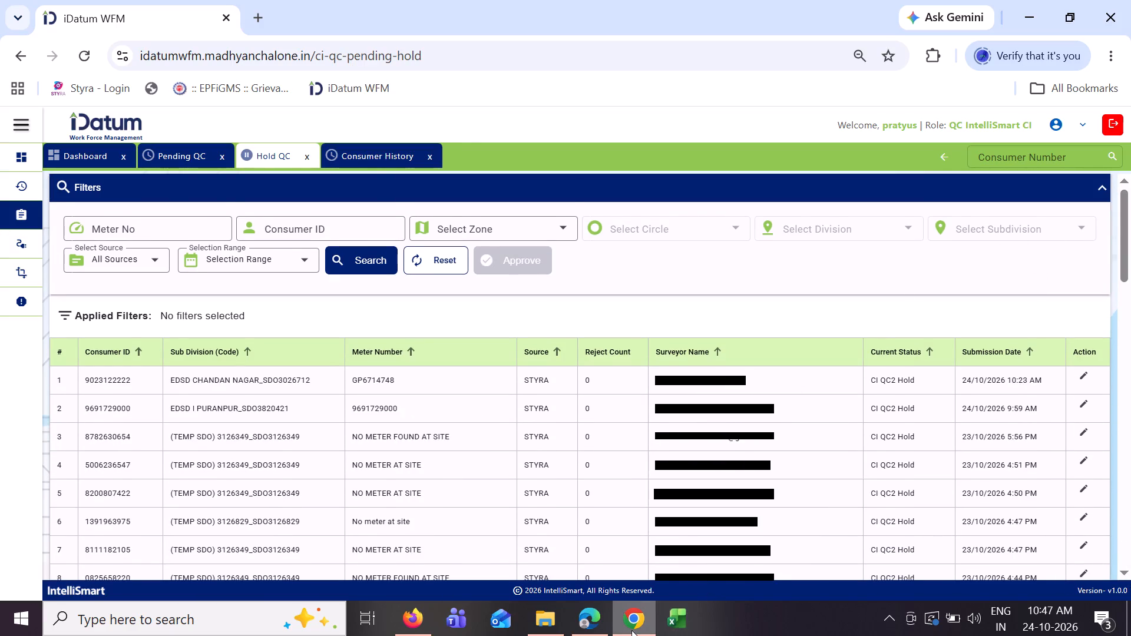
Refresh the Pending QC list by rerunning the search without filters and resetting it to check for pending records.
left_click(168, 149)
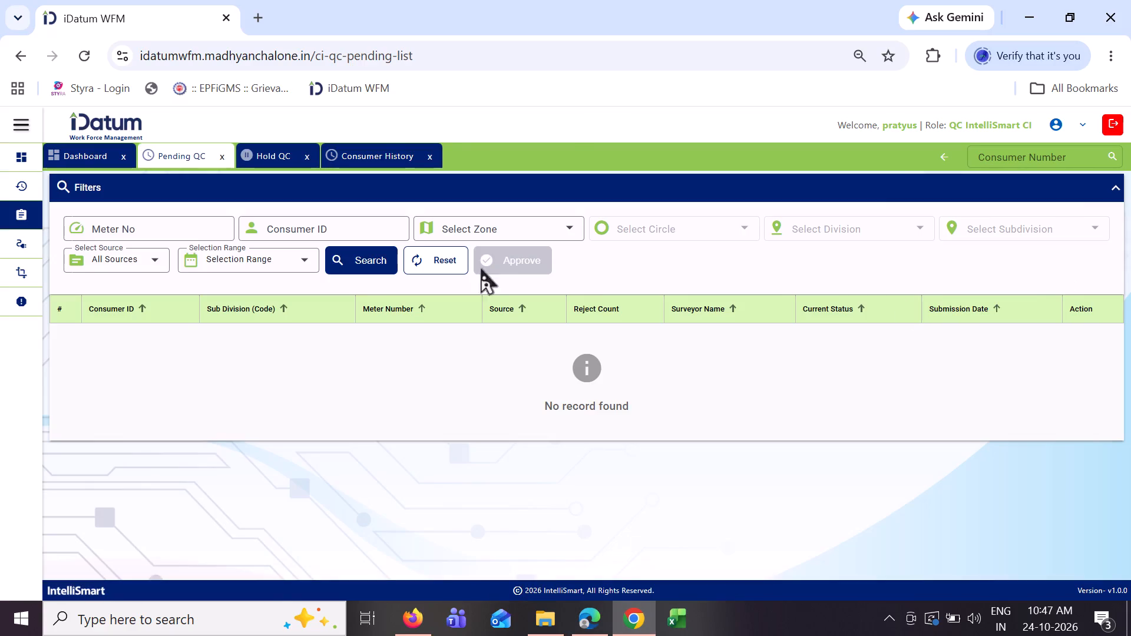
left_click(358, 261)
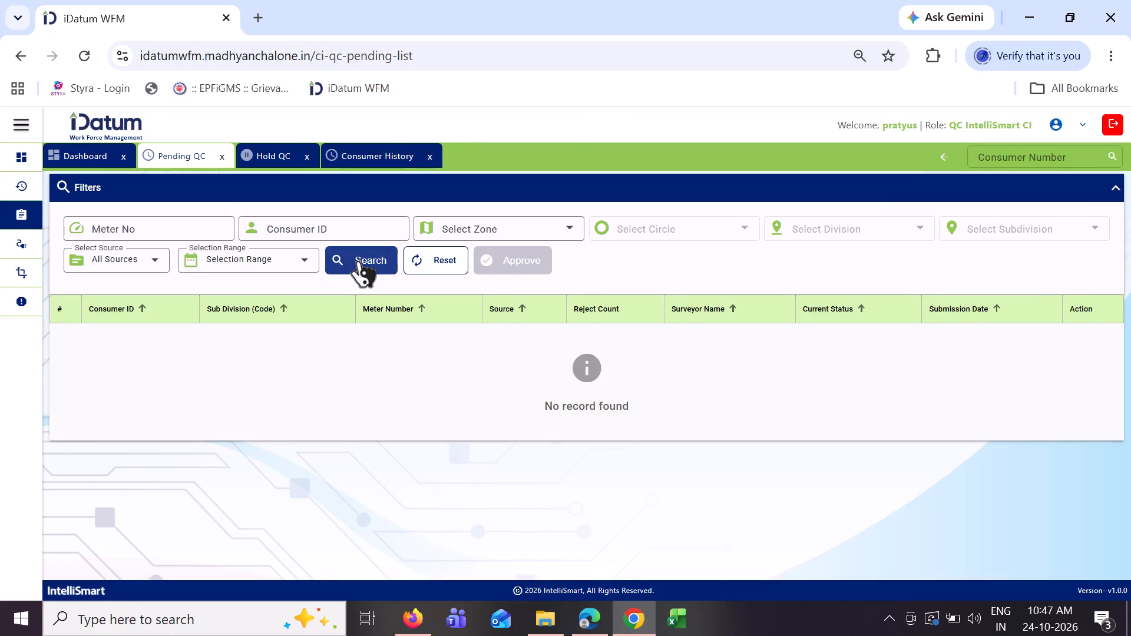
left_click(358, 261)
left_click(358, 261)
left_click(358, 261)
left_click(436, 259)
left_click(436, 259)
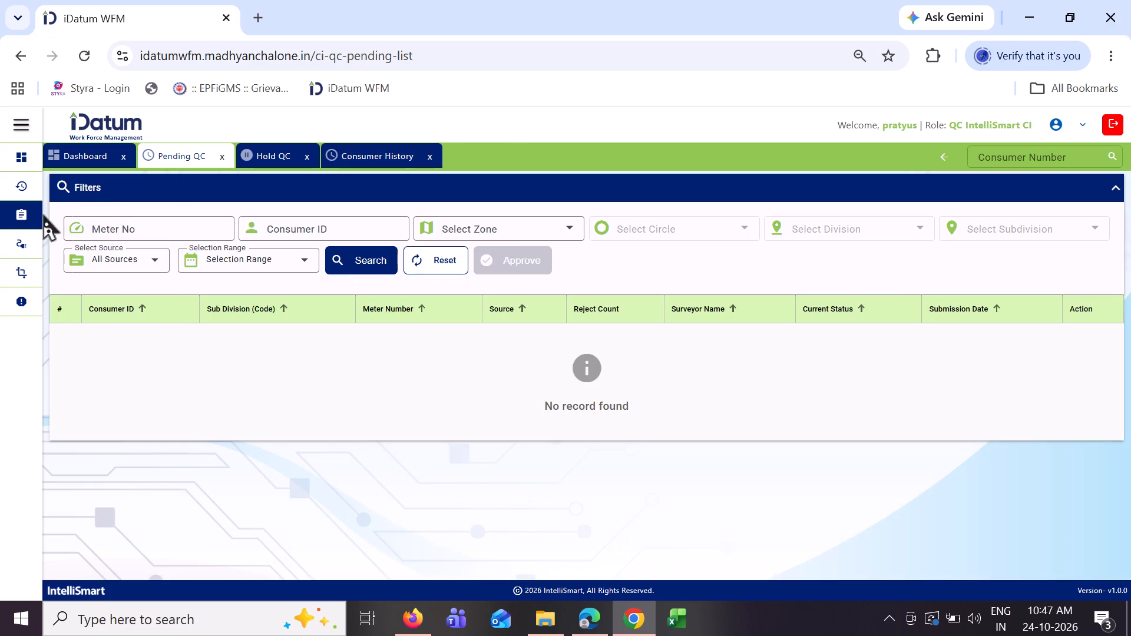
Close the Pending QC, Hold QC and Consumer History pages, keeping only the Dashboard open.
left_click(234, 157)
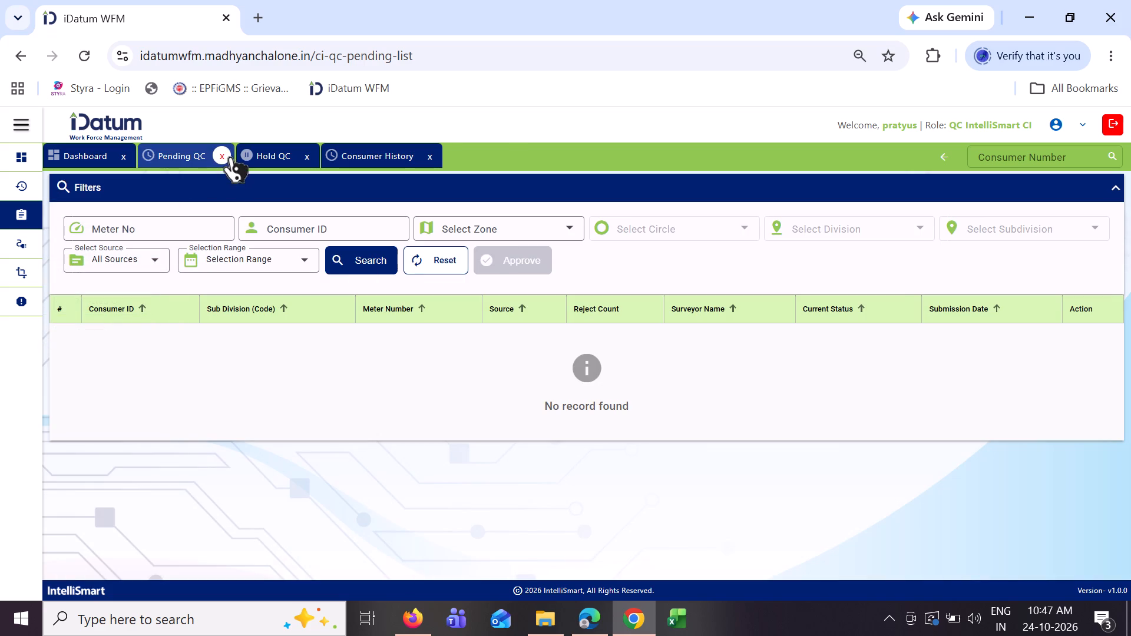
left_click(229, 157)
left_click(214, 157)
left_click(252, 158)
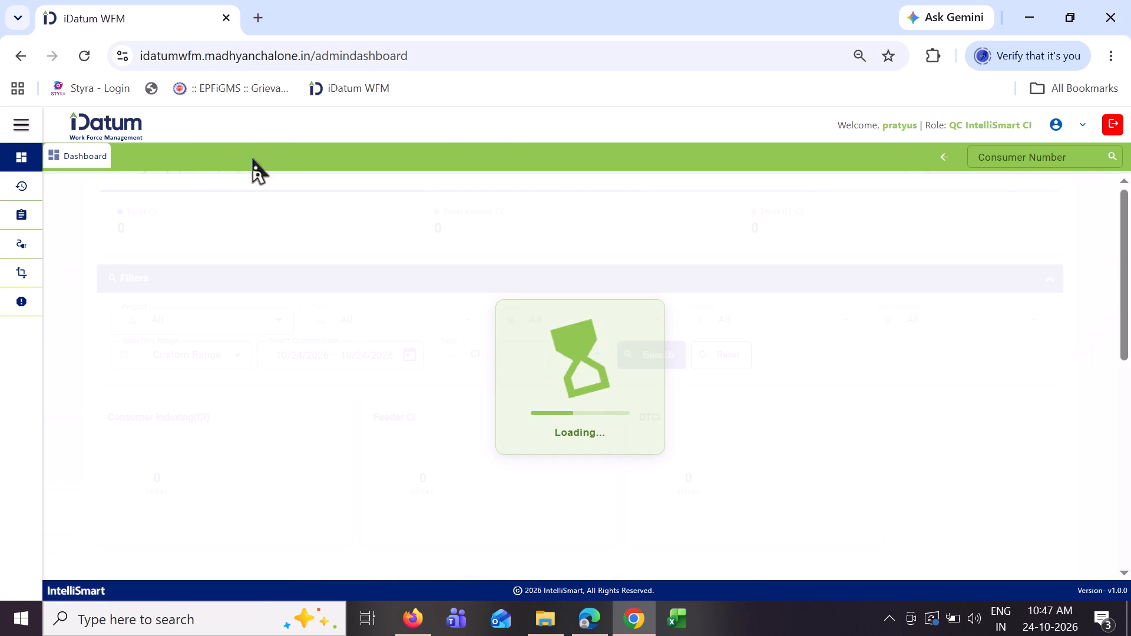
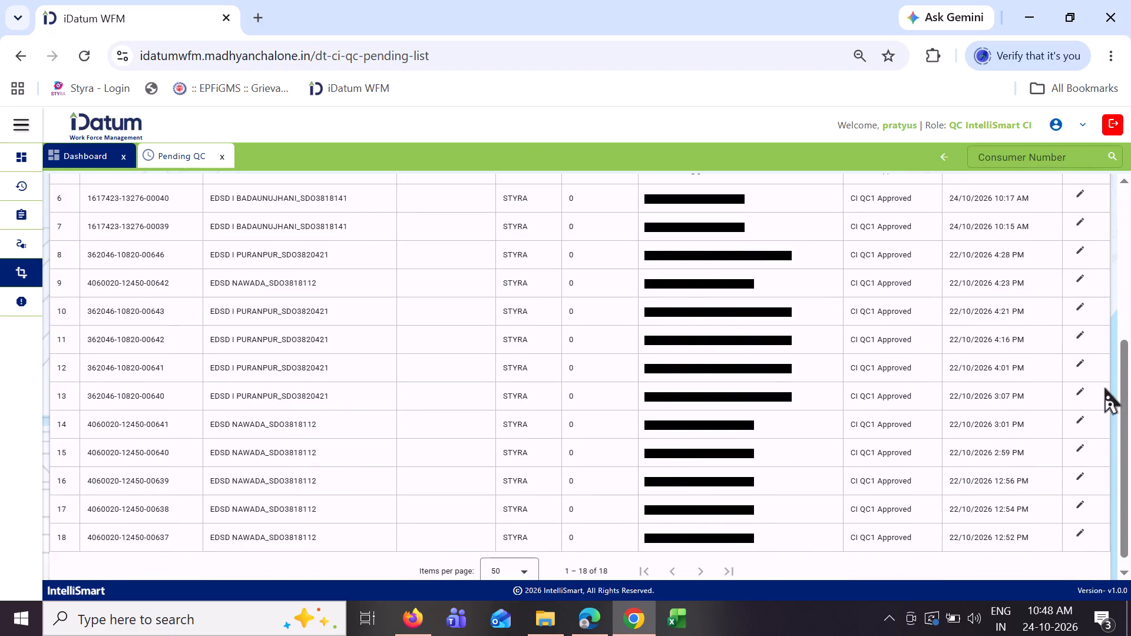
scroll(1104, 386, "up", 6)
left_click(1090, 334)
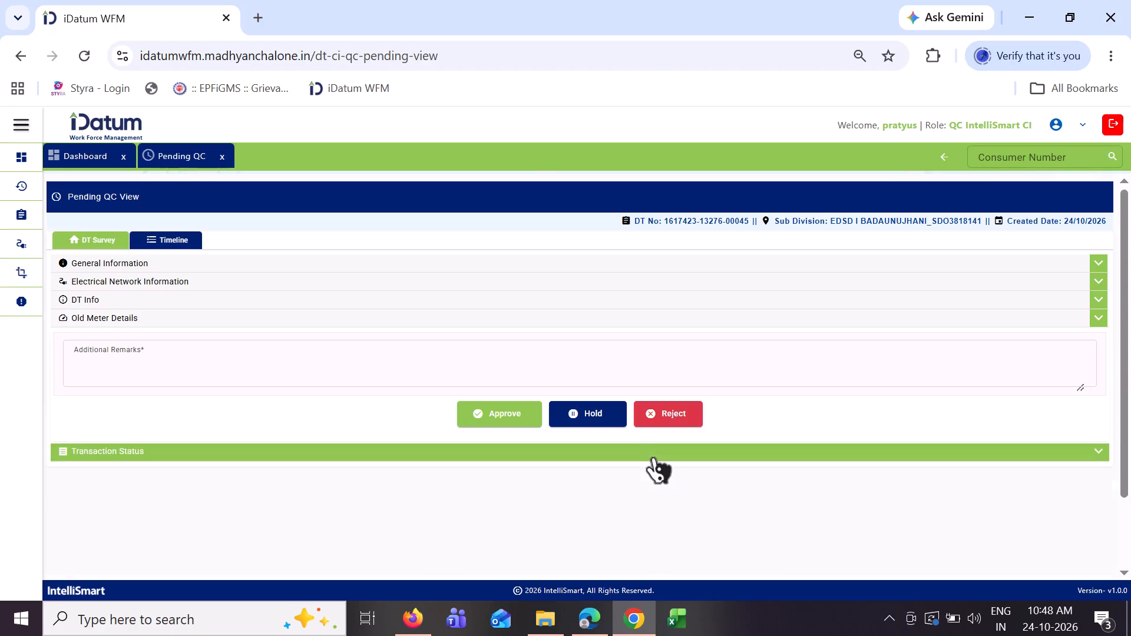
left_click(293, 318)
left_click(345, 362)
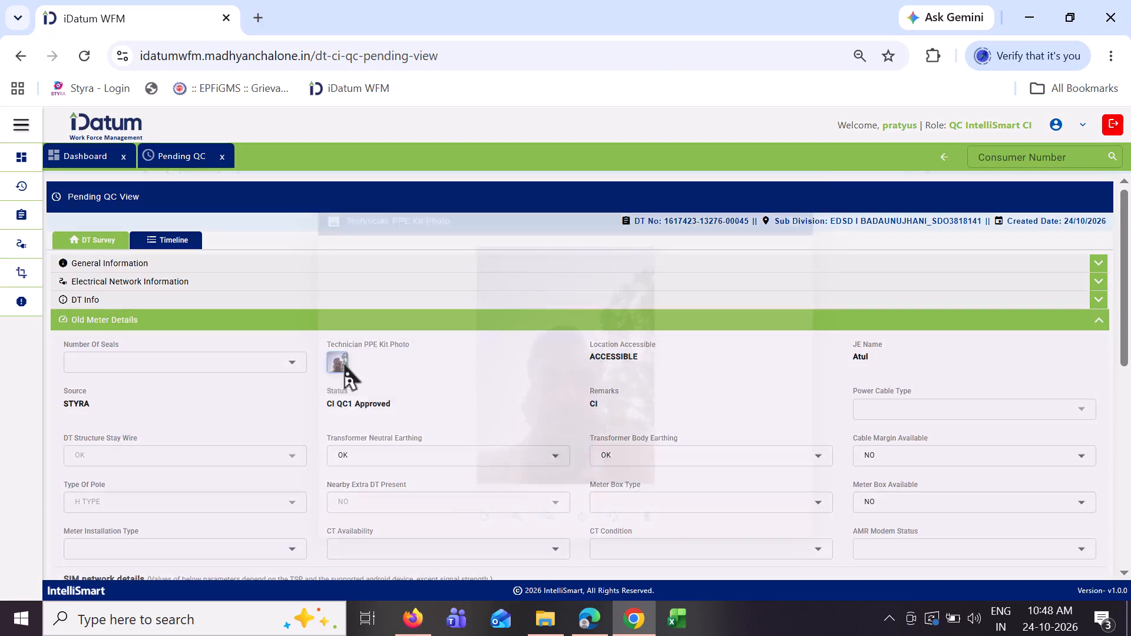
left_click(796, 204)
scroll(763, 418, "down", 5)
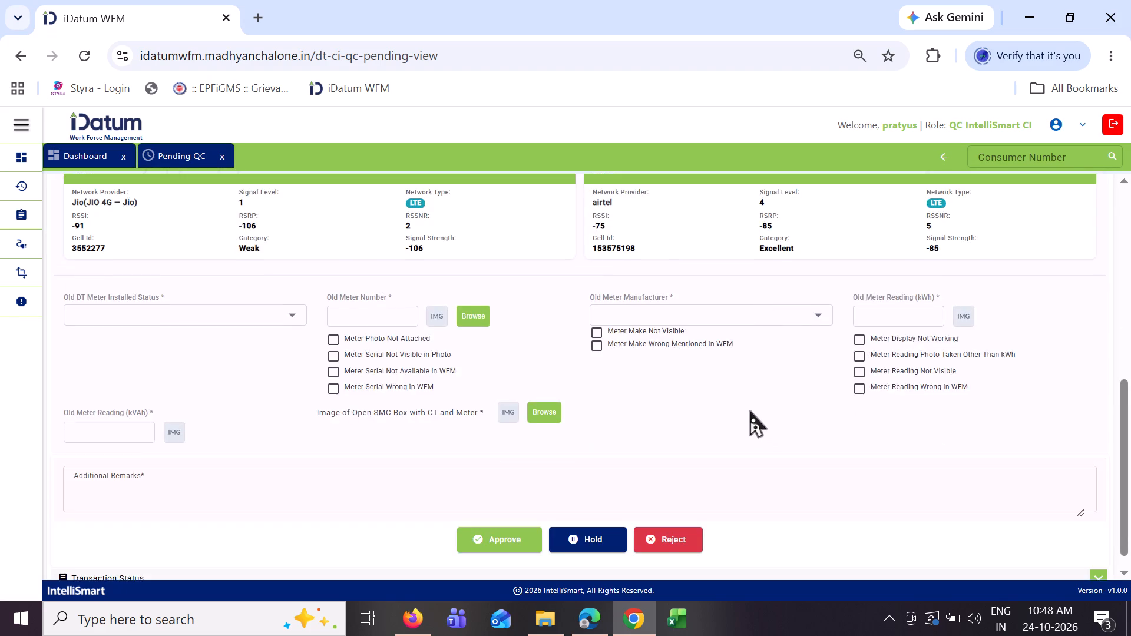
scroll(747, 405, "up", 5)
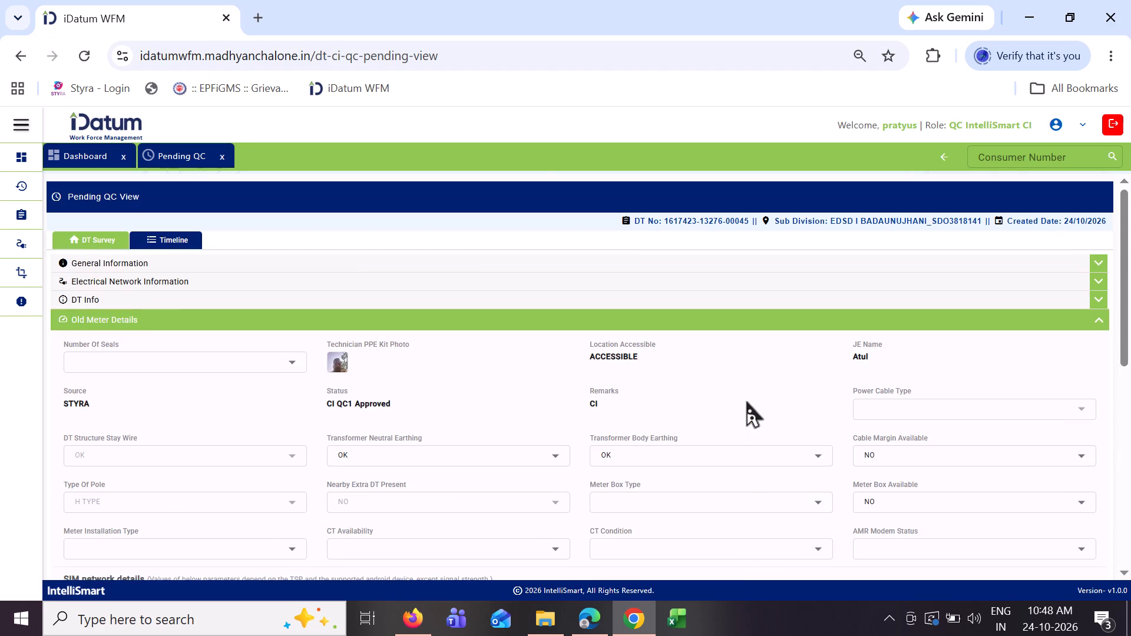
scroll(743, 401, "down", 4)
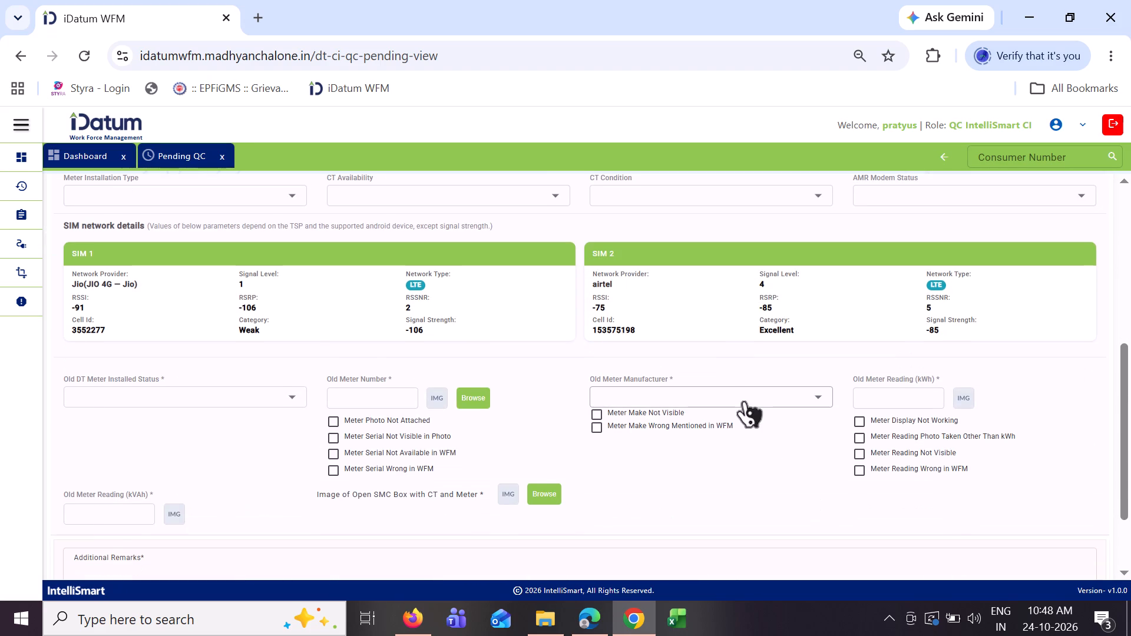
scroll(743, 401, "down", 5)
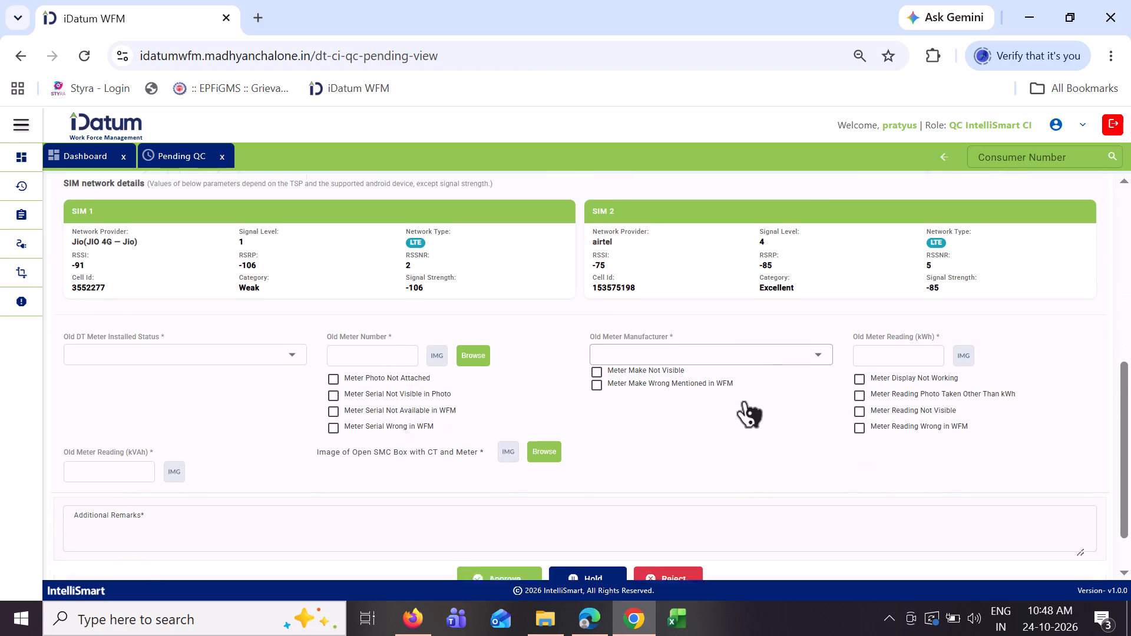
left_click(587, 472)
key("o")
key("k")
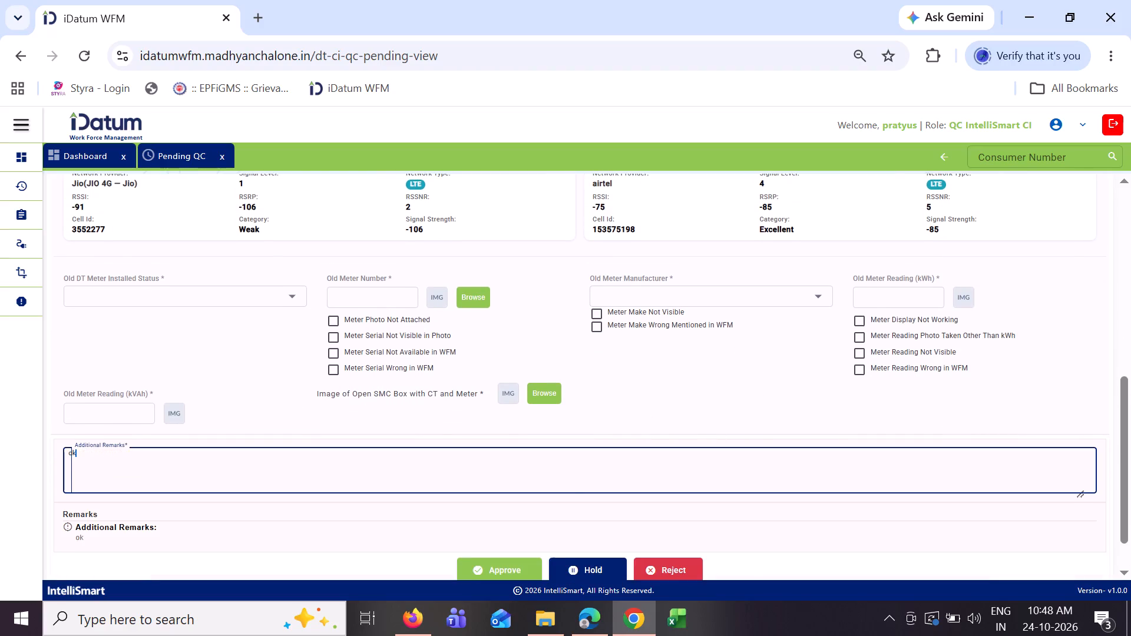
scroll(576, 479, "down", 4)
left_click(511, 515)
left_click(540, 390)
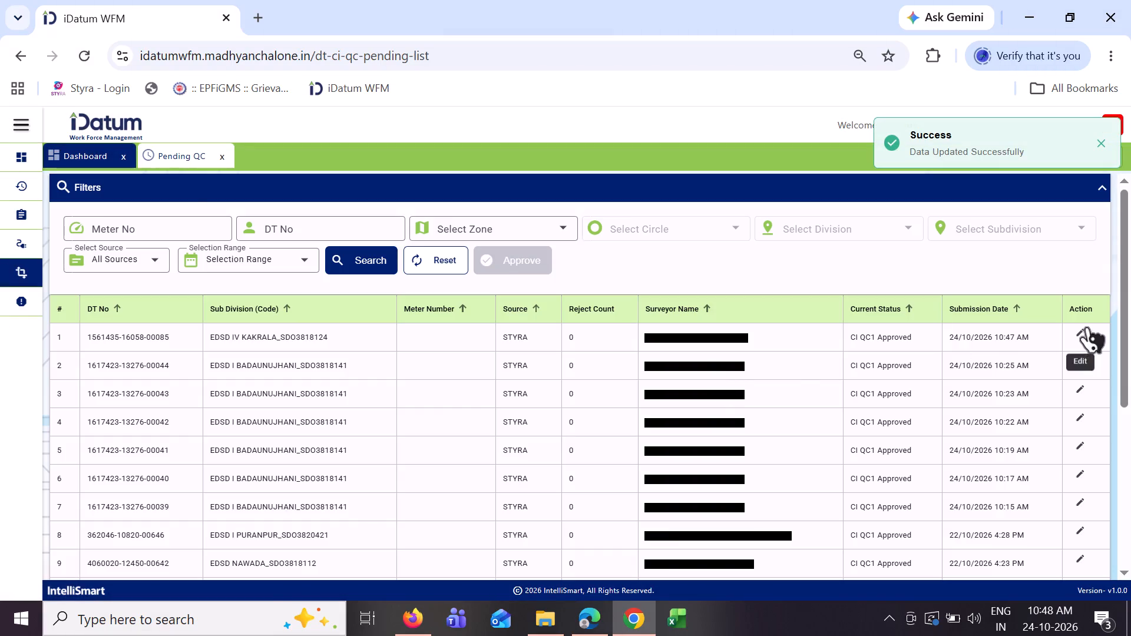
left_click(1086, 327)
left_click(367, 359)
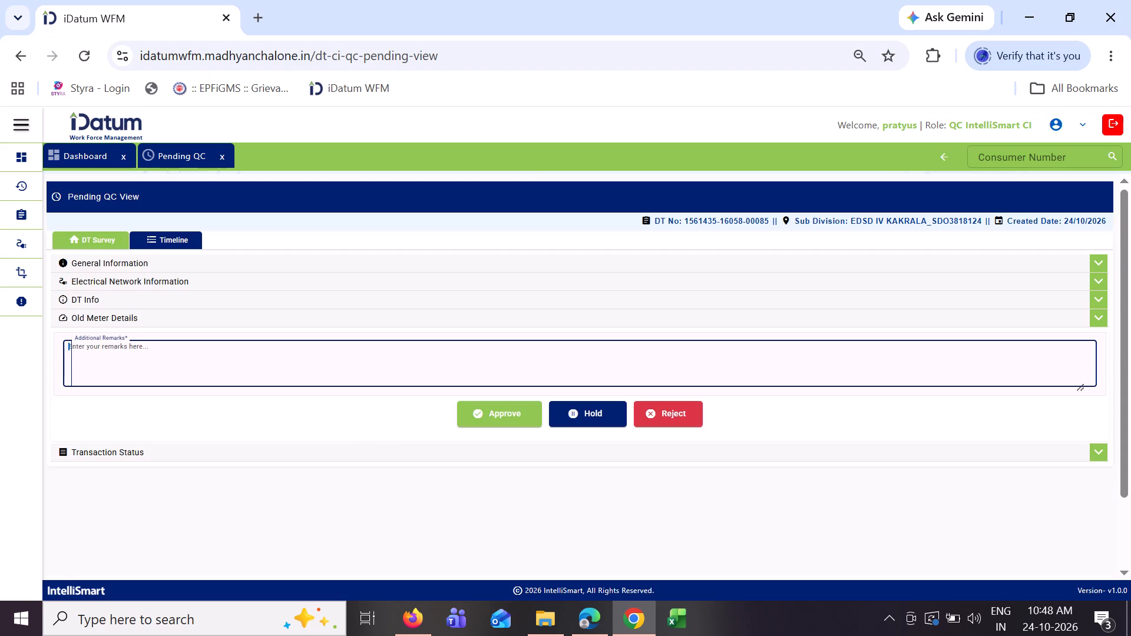
key("o")
key("k")
left_click(412, 315)
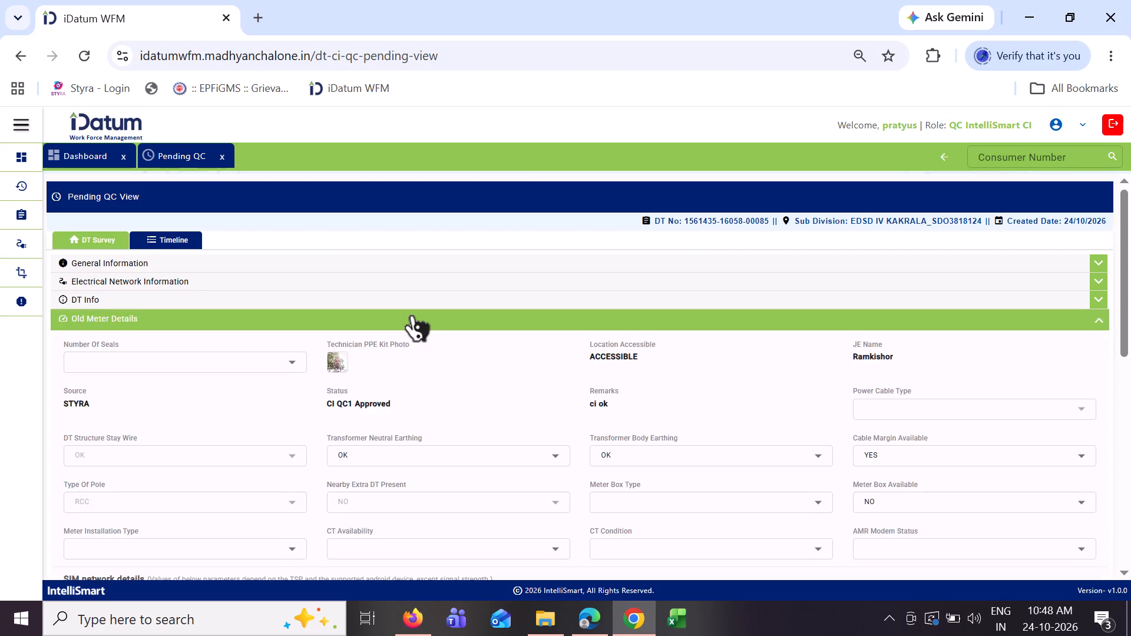
left_click(411, 315)
left_click(414, 288)
left_click(403, 292)
left_click(393, 295)
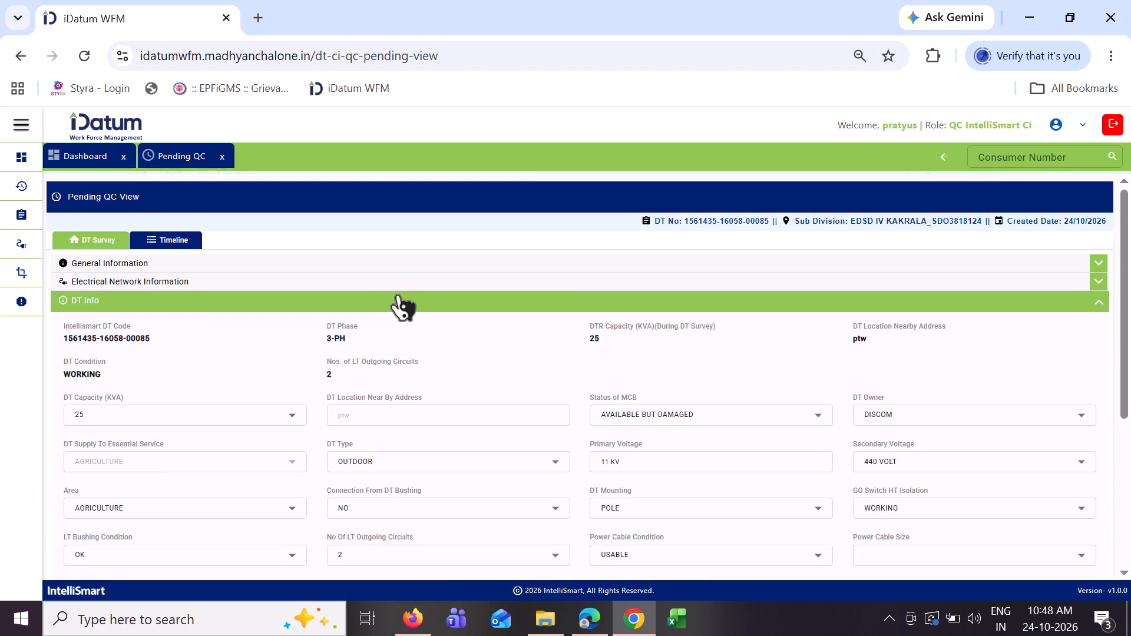
scroll(617, 364, "down", 5)
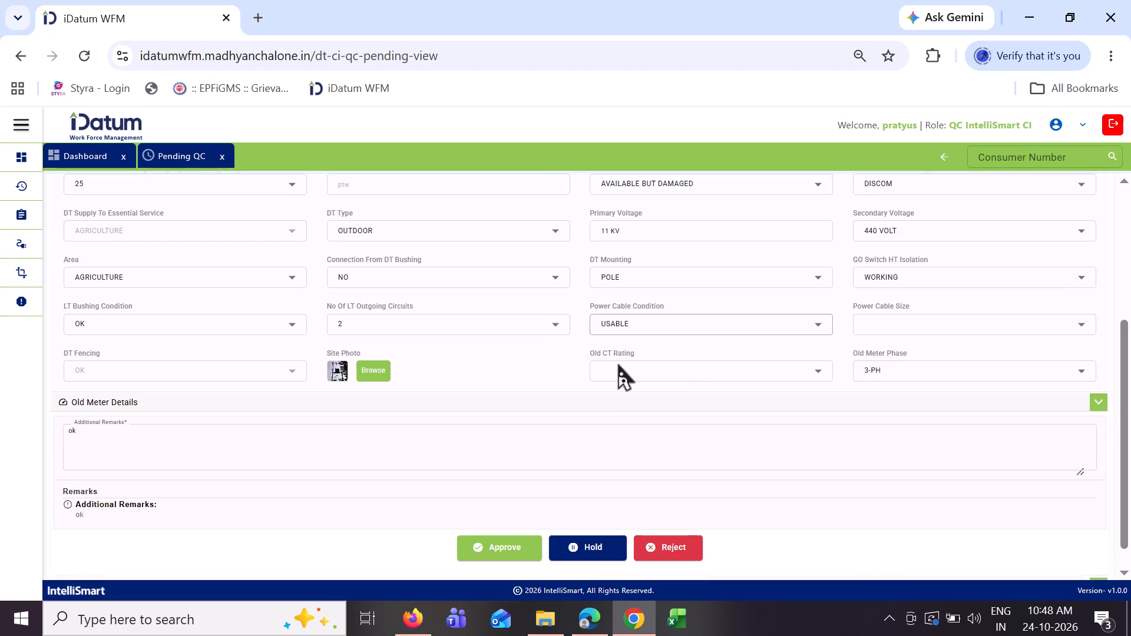
left_click(328, 346)
left_click(798, 207)
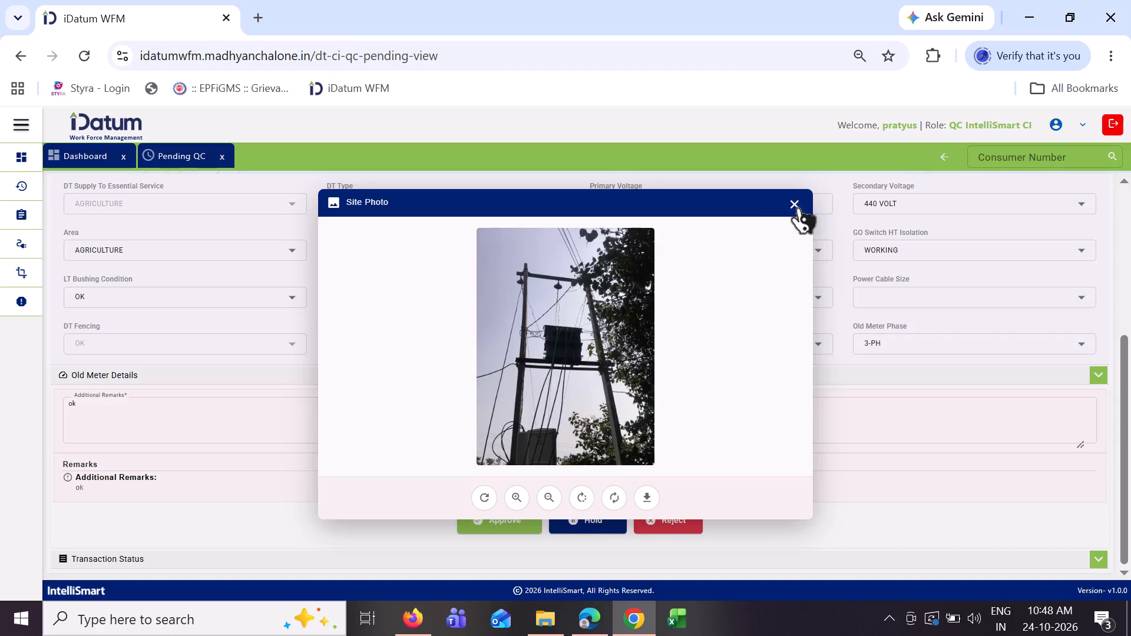
scroll(647, 402, "down", 3)
left_click(490, 524)
left_click(546, 370)
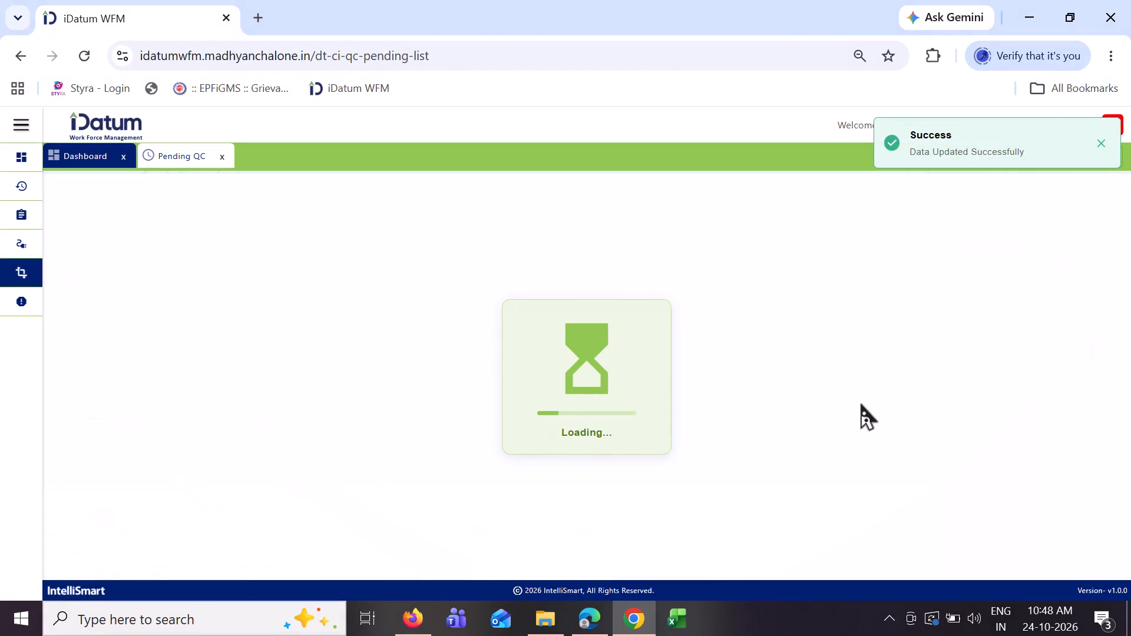
left_click(1086, 327)
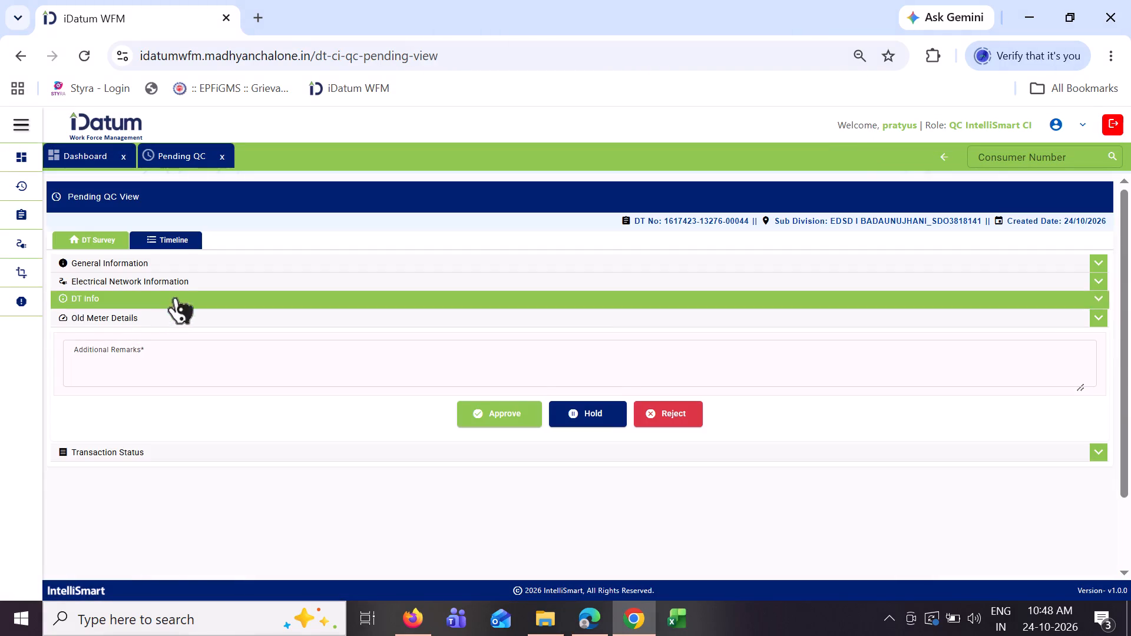
left_click(174, 297)
scroll(401, 389, "down", 5)
left_click(337, 392)
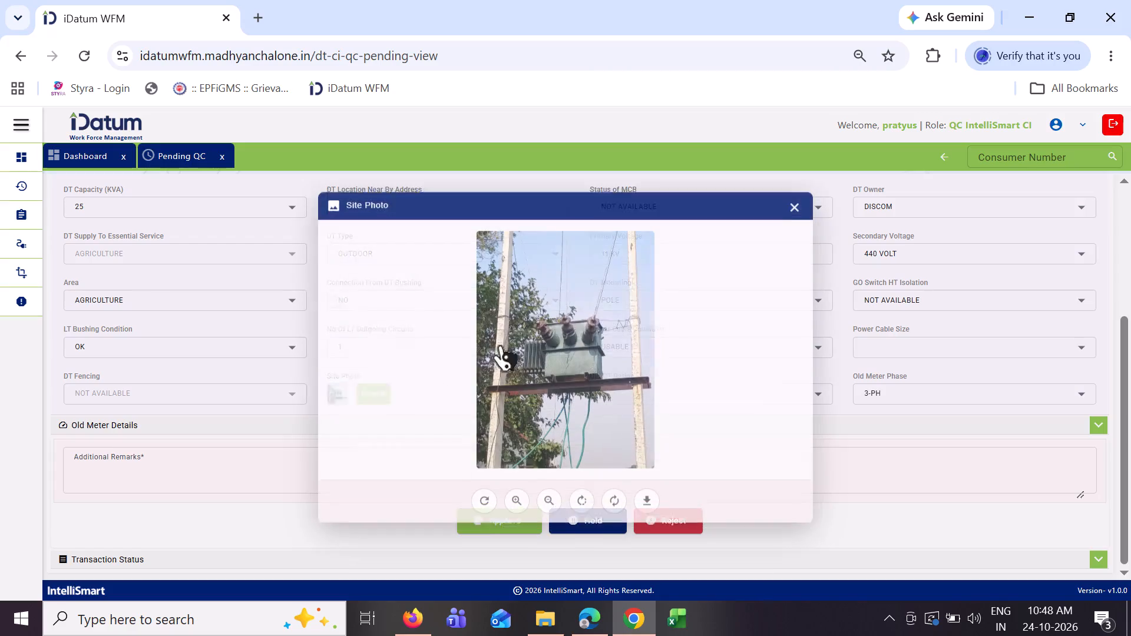
left_click(801, 197)
left_click(504, 468)
key("o")
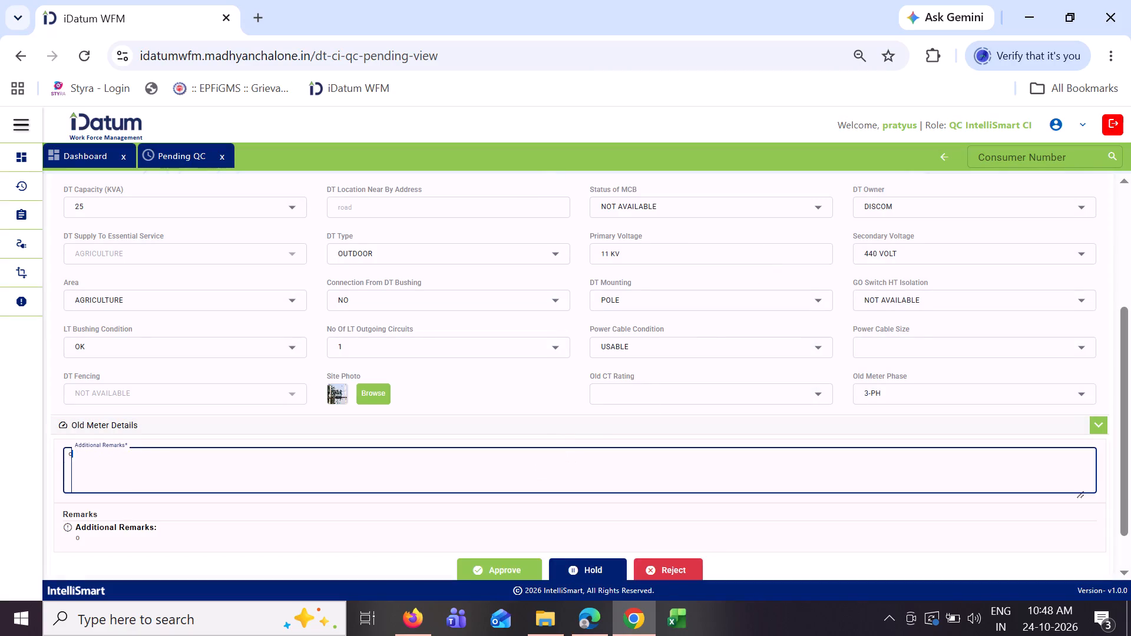
key("k")
scroll(435, 508, "down", 2)
left_click(506, 519)
left_click(538, 377)
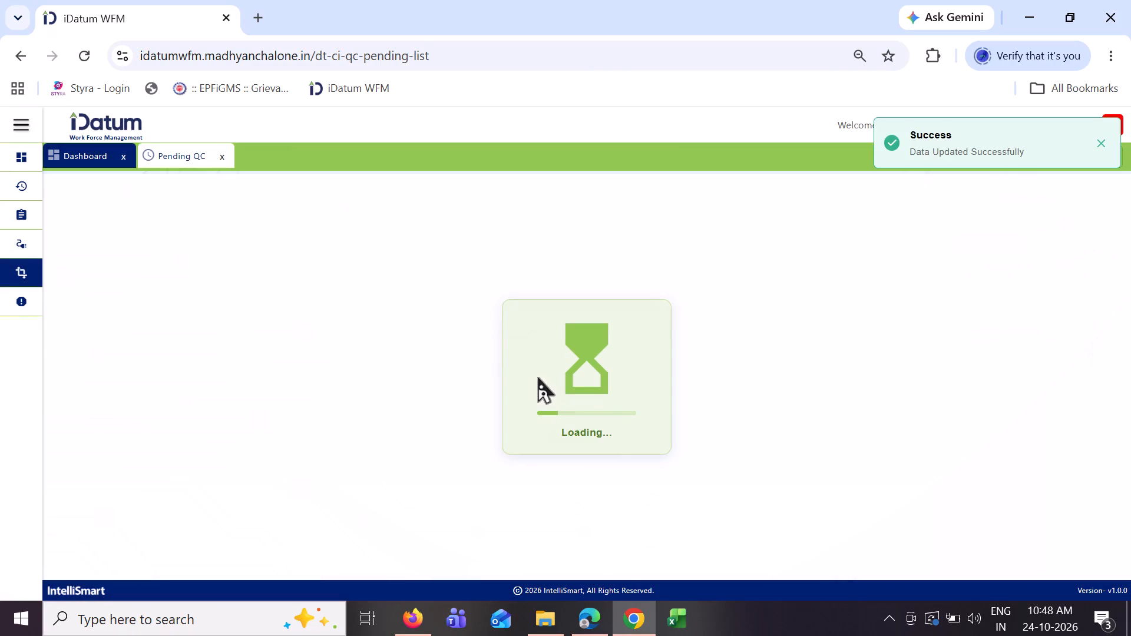
left_click(1088, 330)
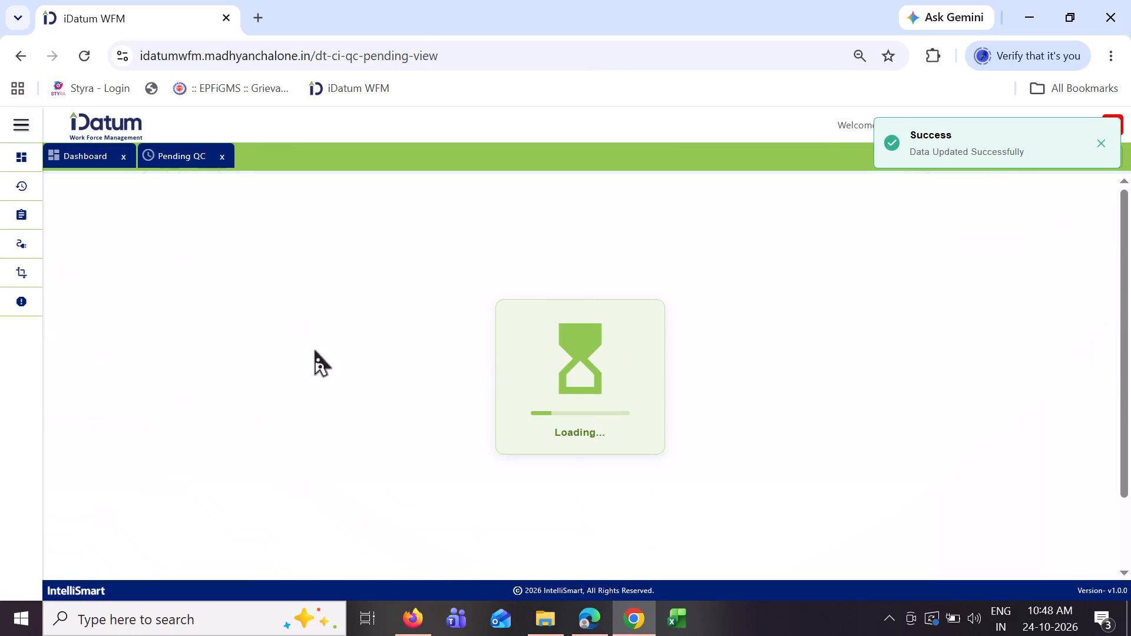
left_click(241, 304)
scroll(349, 484, "down", 5)
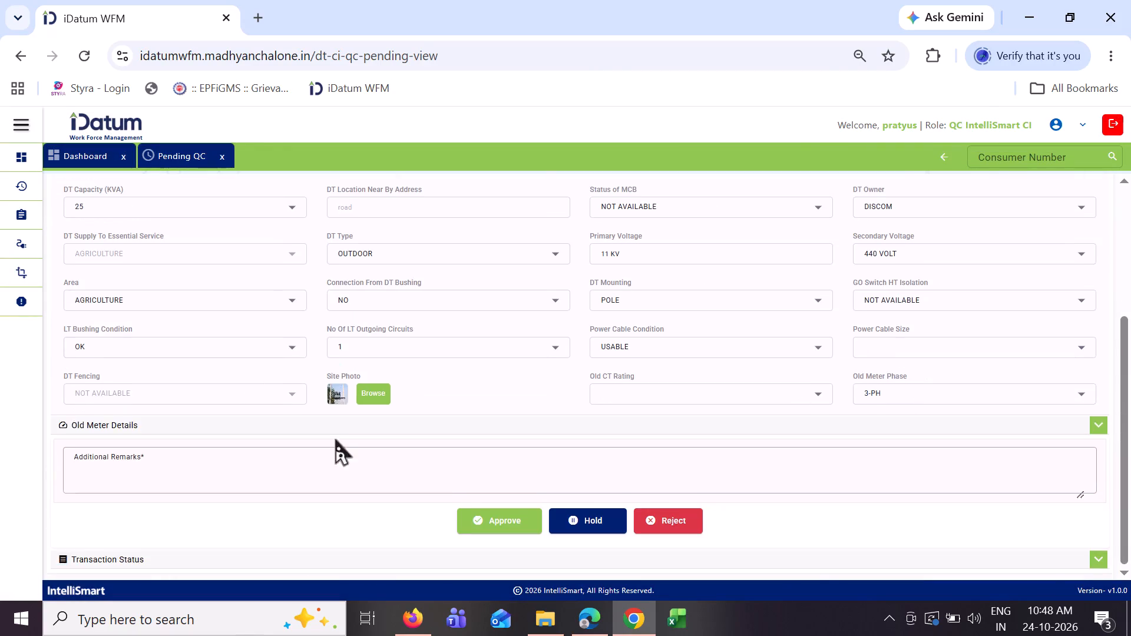
left_click(342, 411)
left_click(336, 395)
left_click(811, 193)
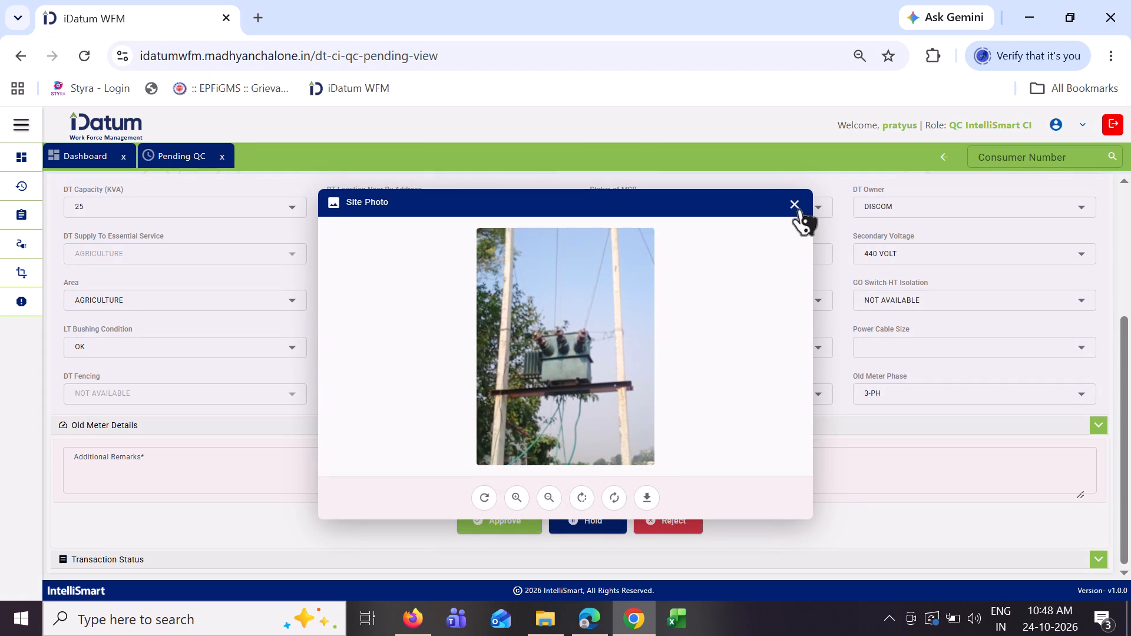
left_click(799, 200)
scroll(561, 420, "down", 5)
left_click(524, 459)
key("o")
key("k")
scroll(501, 470, "down", 3)
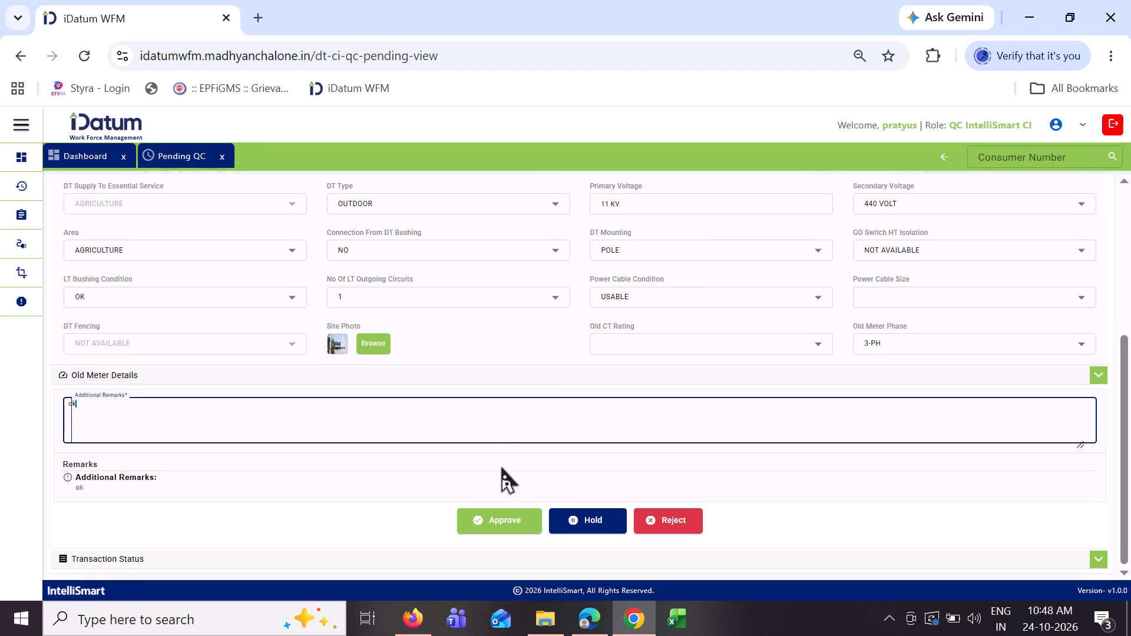
scroll(501, 467, "up", 9)
left_click(454, 277)
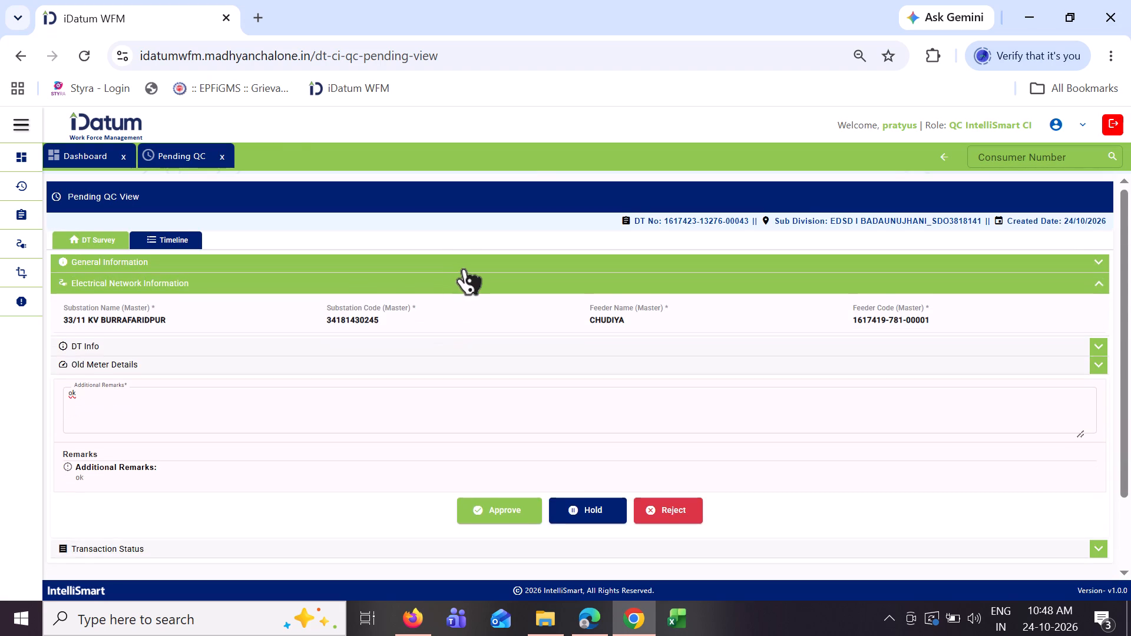
left_click(463, 269)
scroll(657, 365, "down", 6)
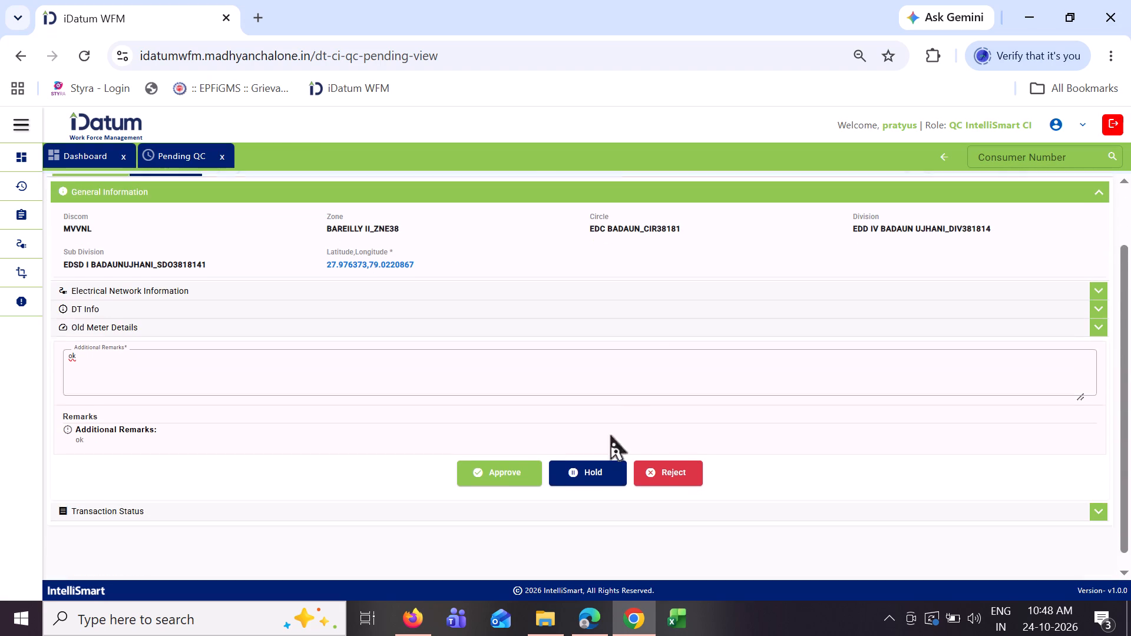
left_click(481, 453)
left_click(547, 365)
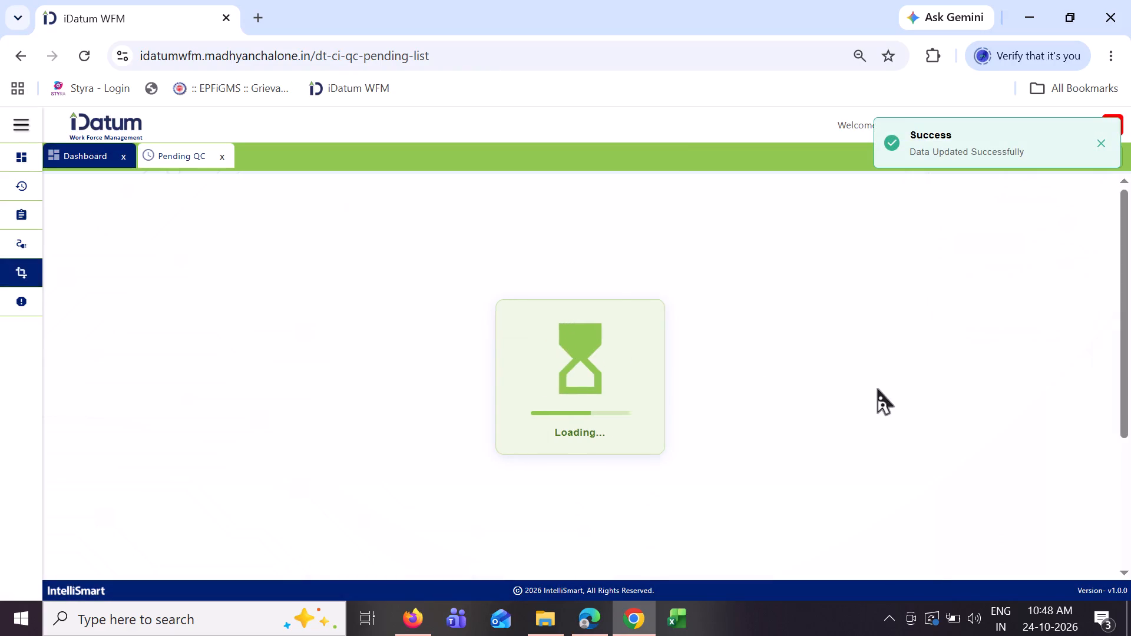
left_click(1064, 344)
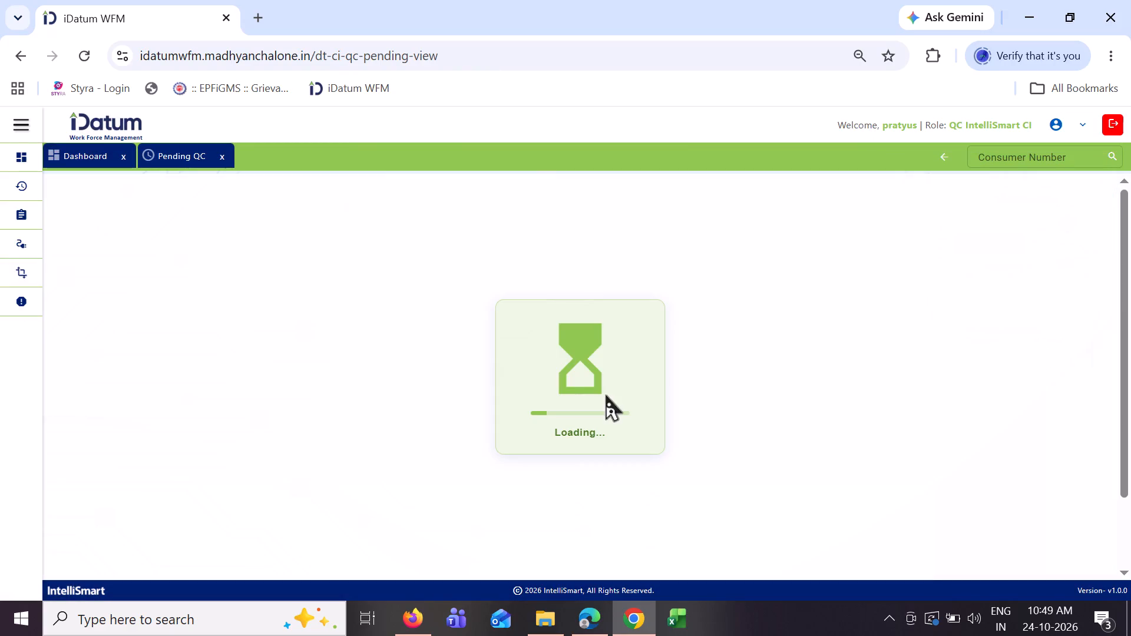
left_click(250, 299)
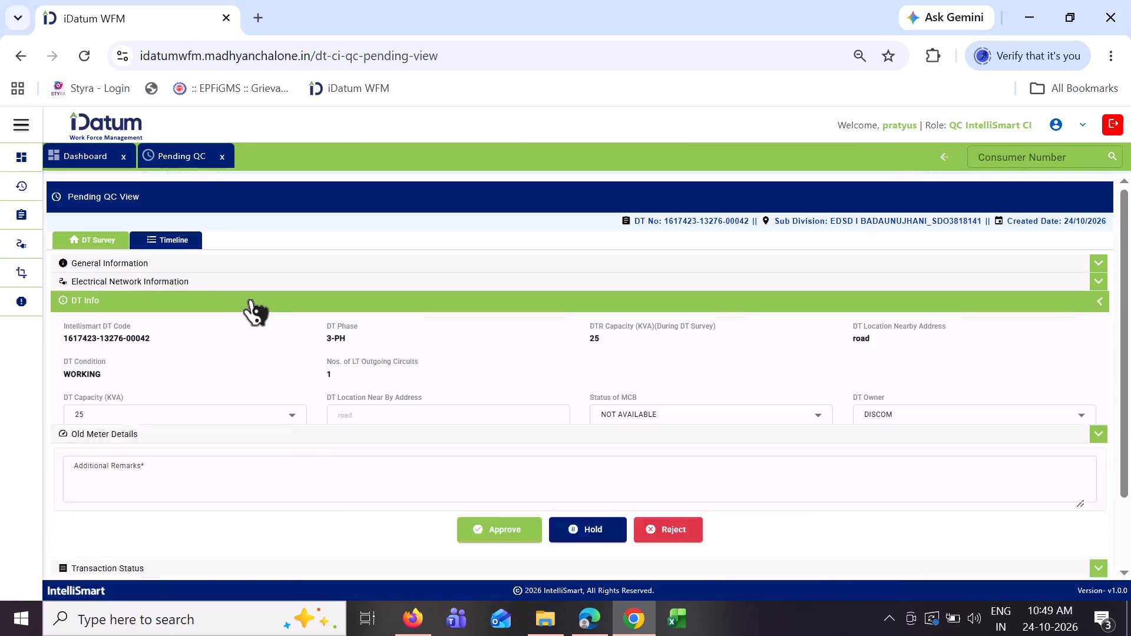
left_click(277, 294)
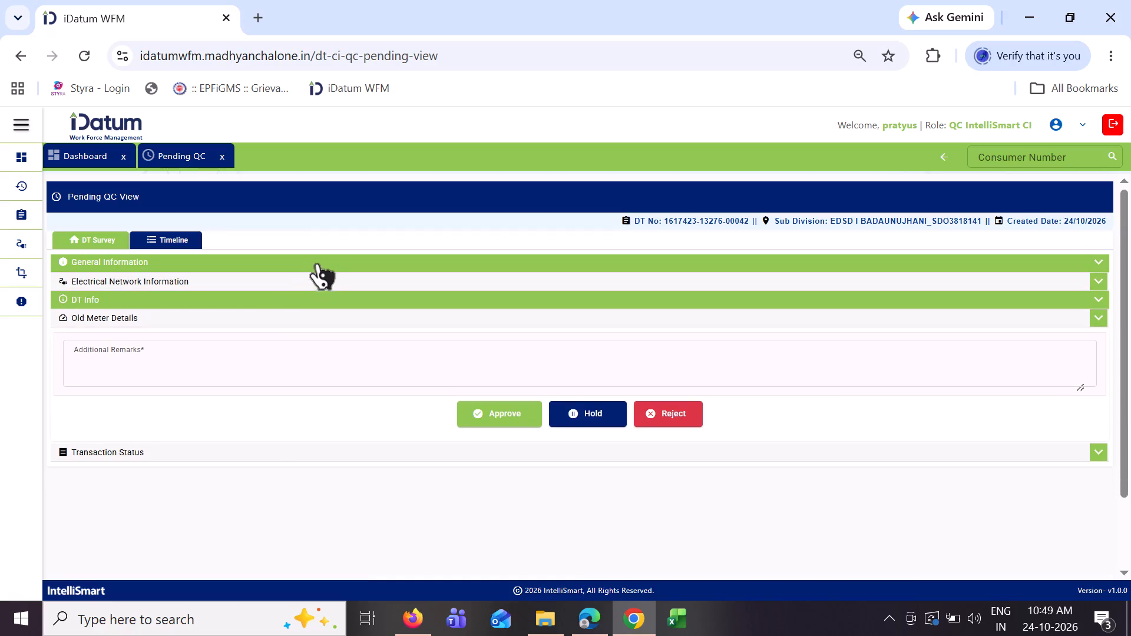
left_click(318, 262)
left_click(314, 263)
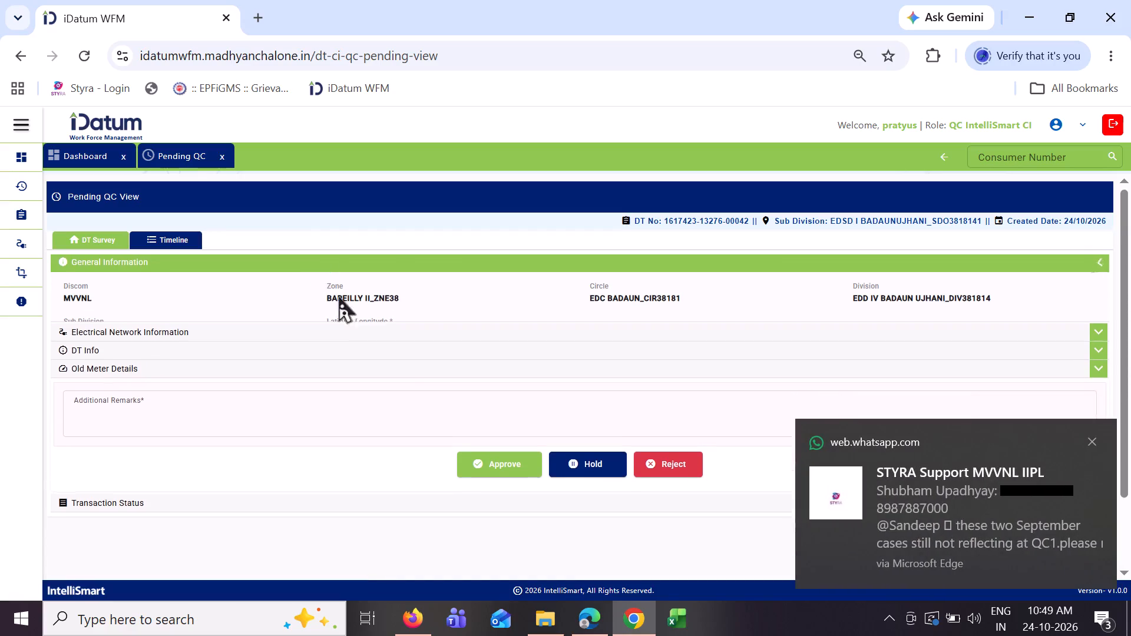
scroll(361, 333, "down", 4)
left_click(343, 275)
key("o")
key("k")
scroll(305, 305, "down", 2)
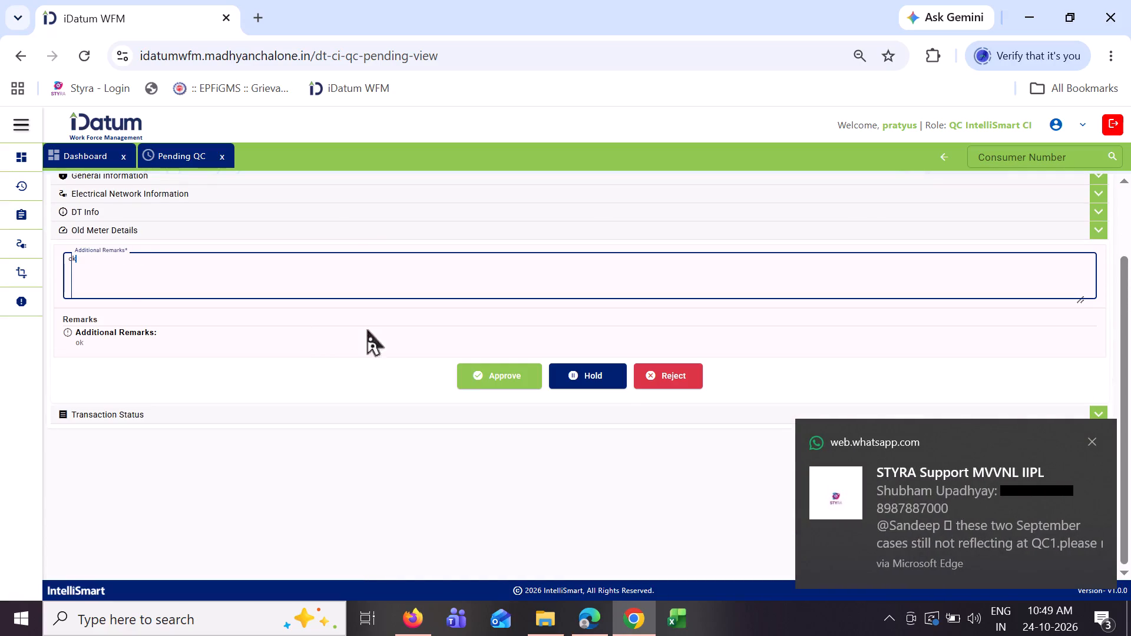
left_click(490, 360)
left_click(521, 293)
left_click(553, 356)
left_click(514, 370)
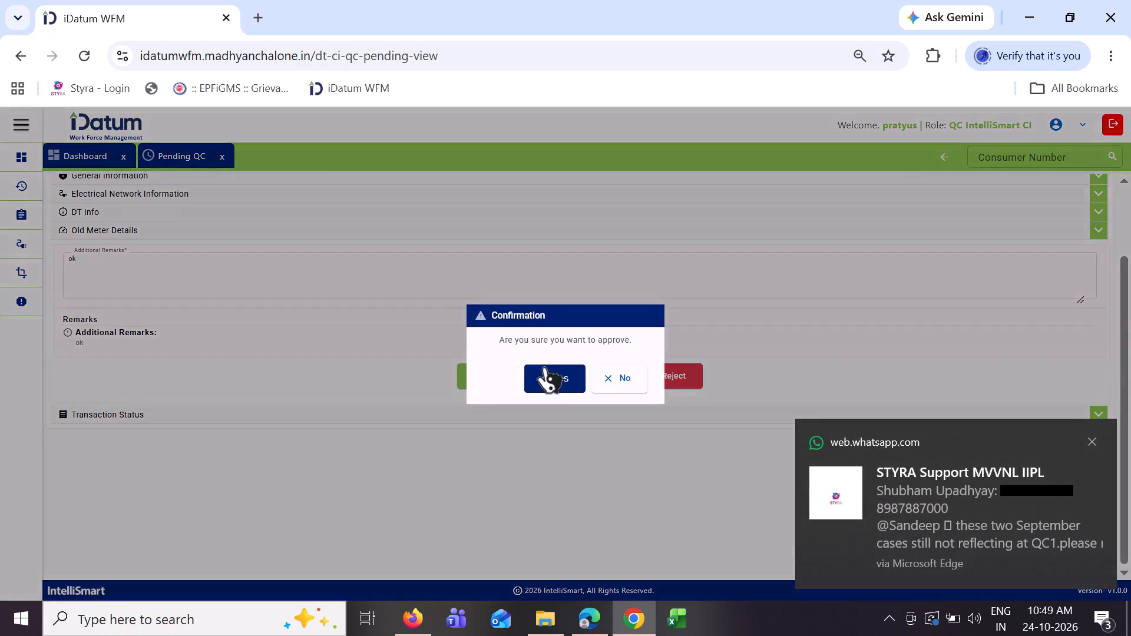
left_click(544, 367)
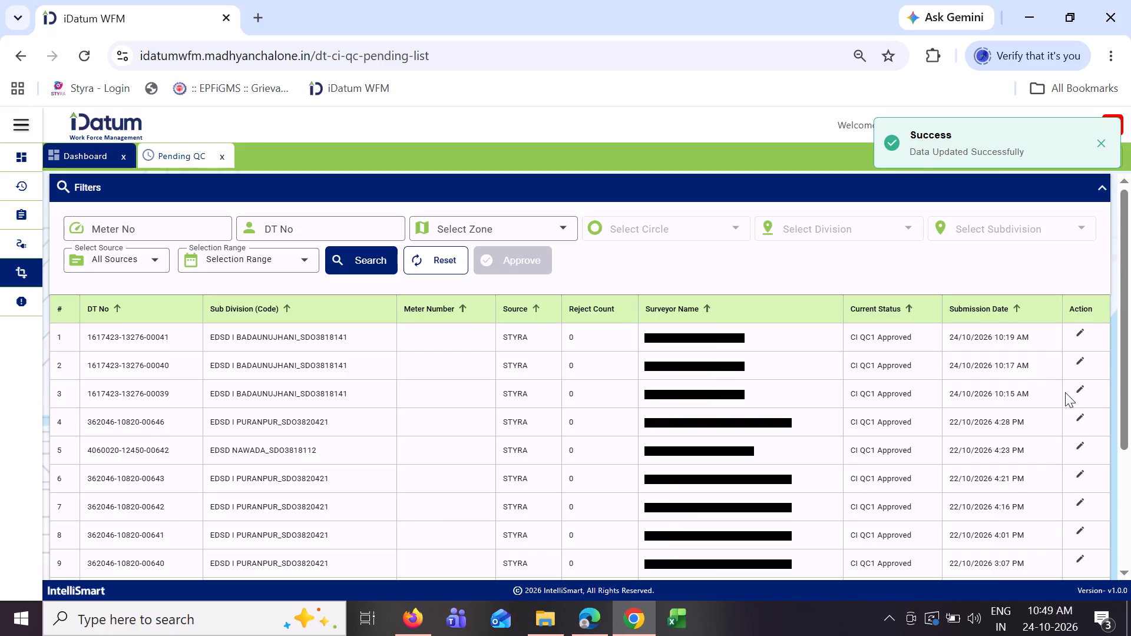
left_click(1098, 334)
left_click(1083, 333)
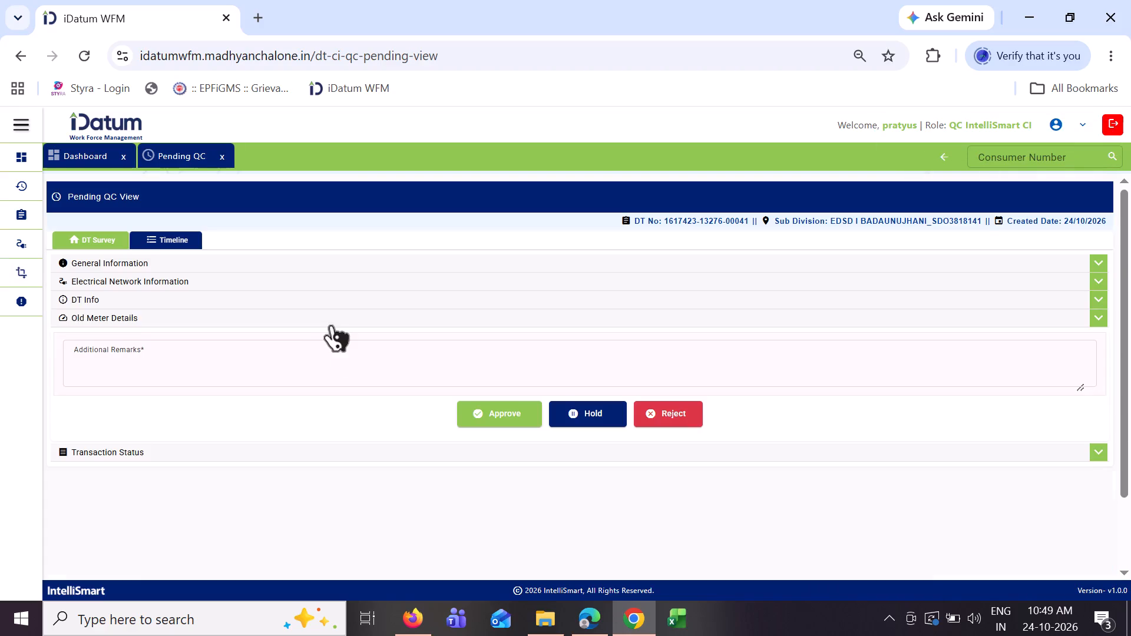
left_click(322, 320)
scroll(428, 376, "down", 6)
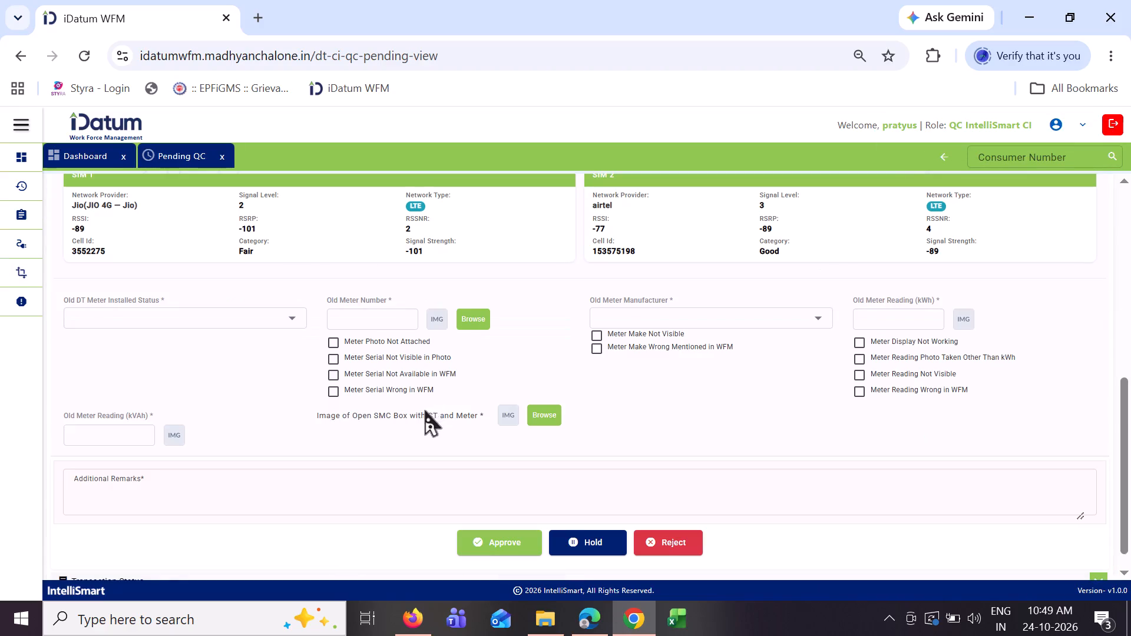
scroll(463, 357, "up", 8)
left_click(369, 302)
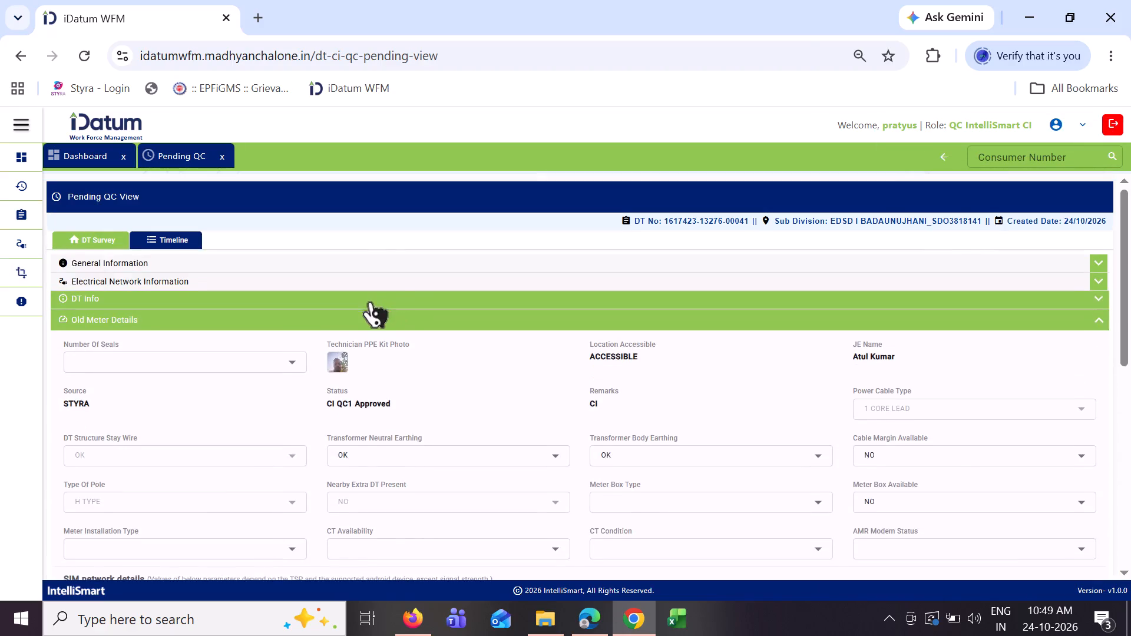
scroll(532, 402, "down", 6)
left_click(332, 390)
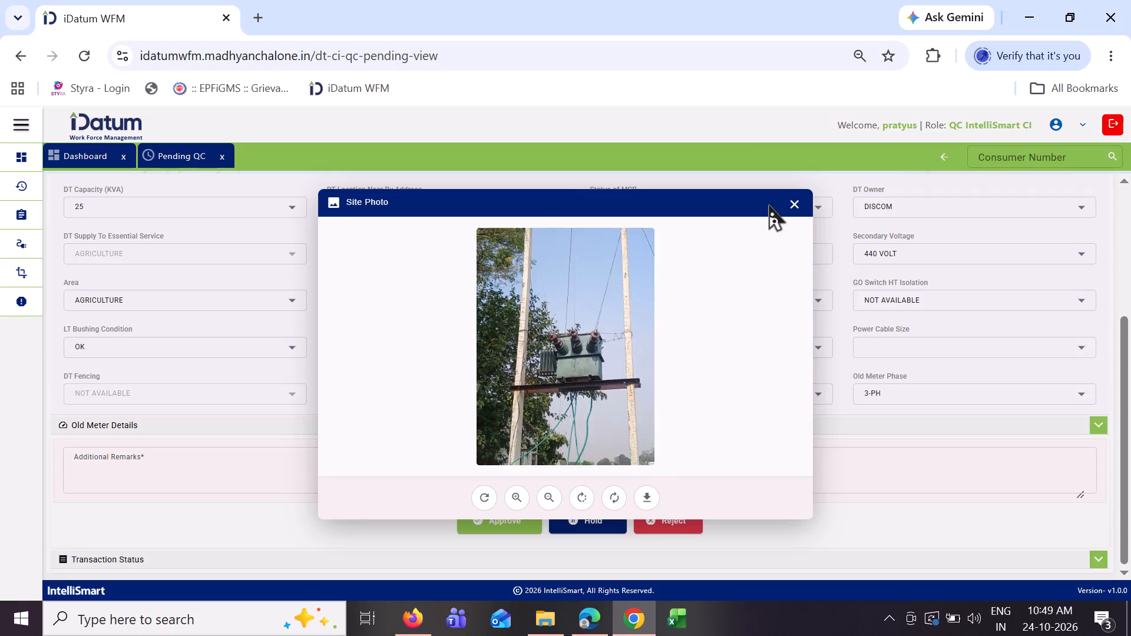
left_click(787, 204)
left_click(551, 458)
key("o")
key("k")
scroll(546, 465, "down", 5)
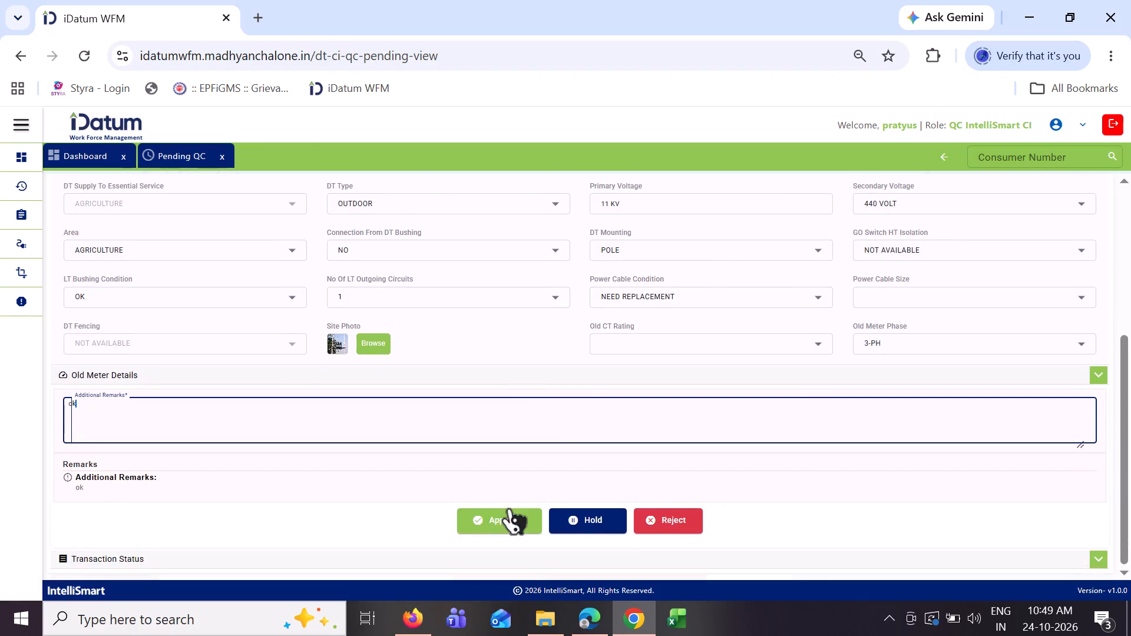
scroll(524, 435, "up", 6)
scroll(524, 434, "down", 7)
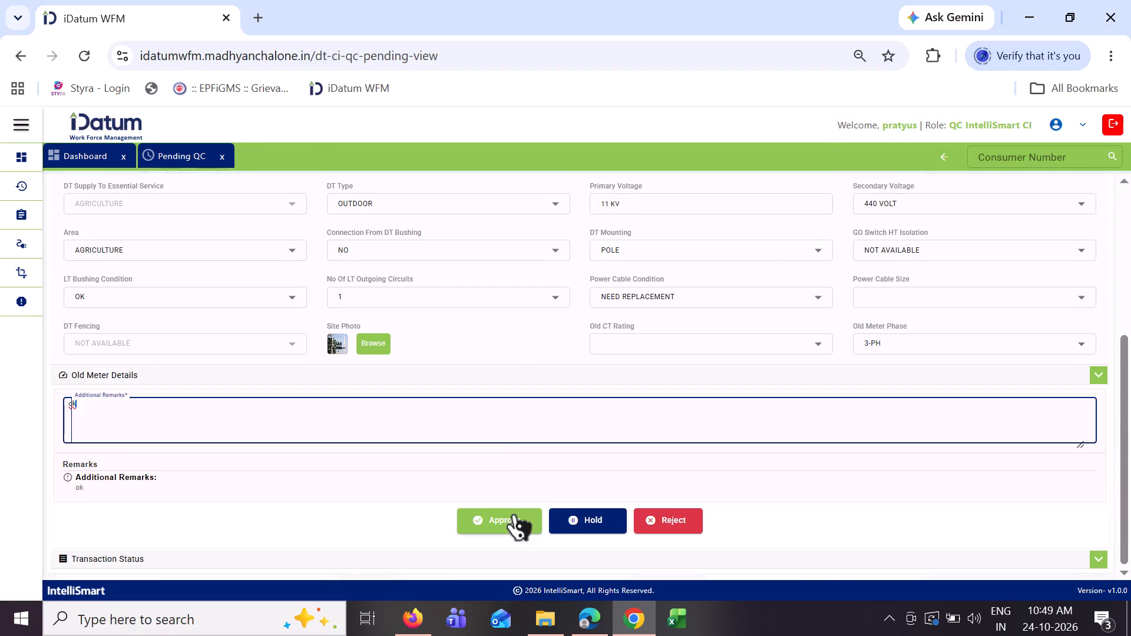
left_click(513, 514)
left_click(562, 382)
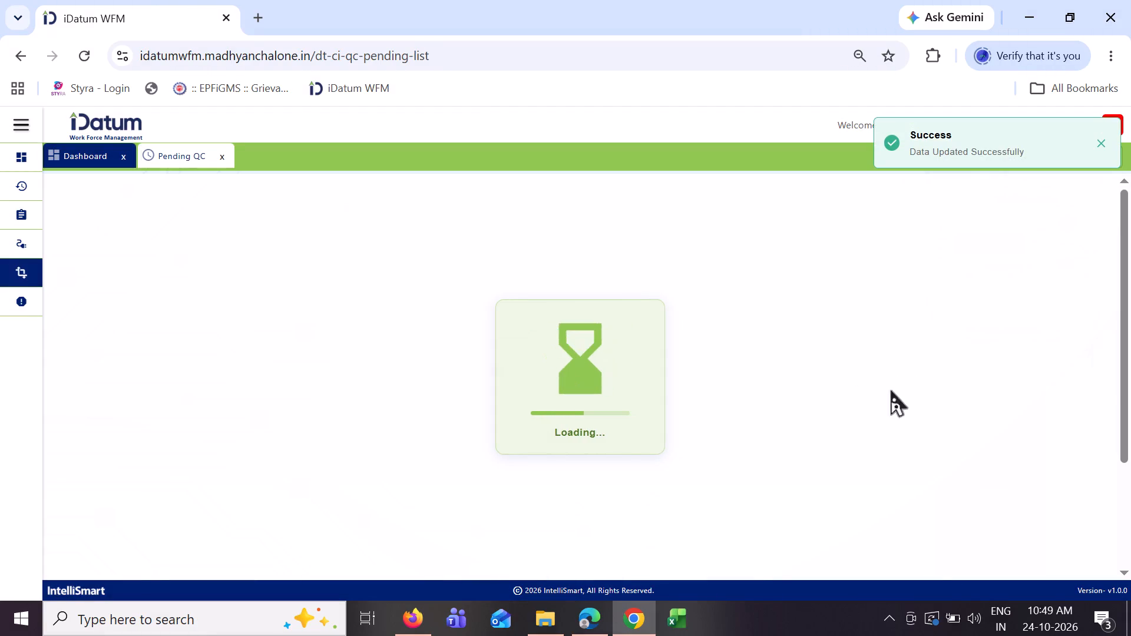
left_click(1084, 340)
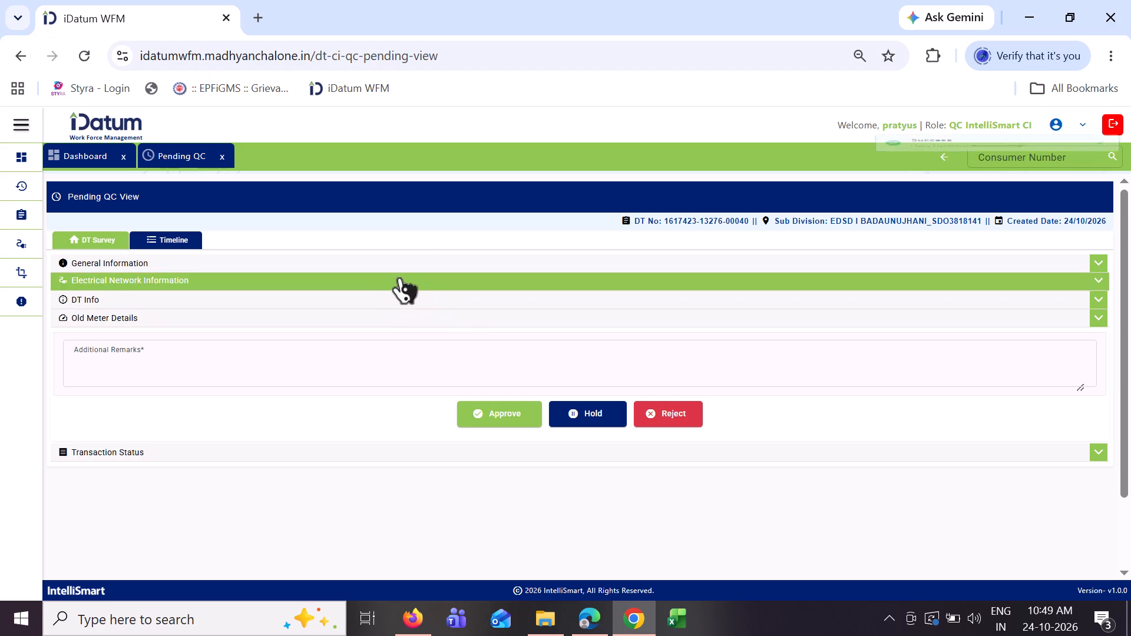
left_click(399, 294)
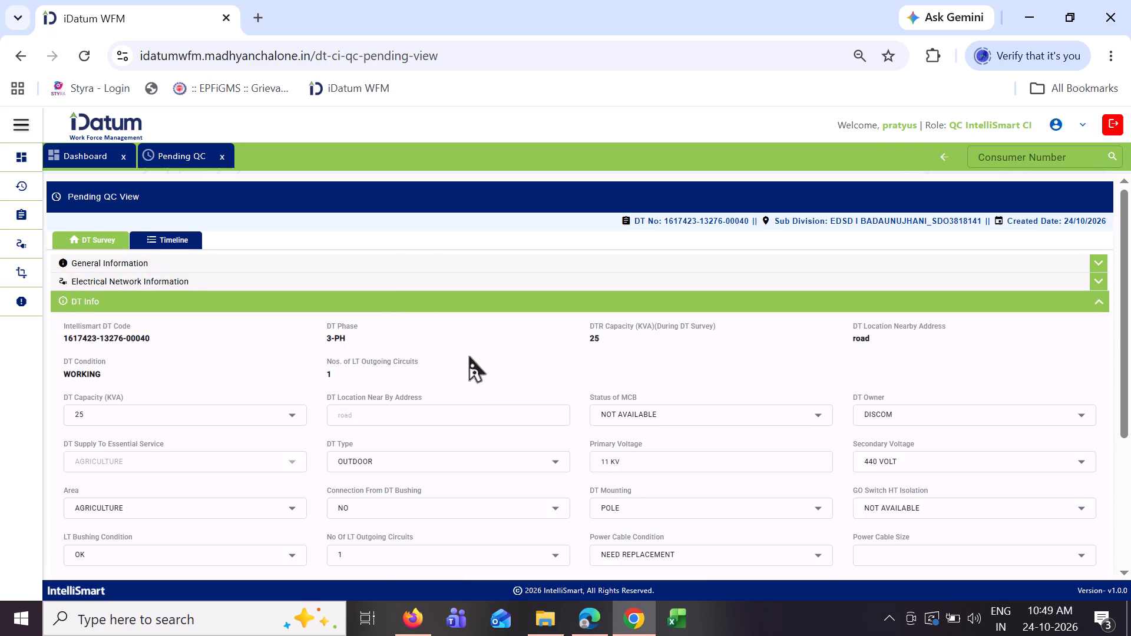
scroll(469, 356, "down", 6)
left_click(336, 393)
left_click(789, 204)
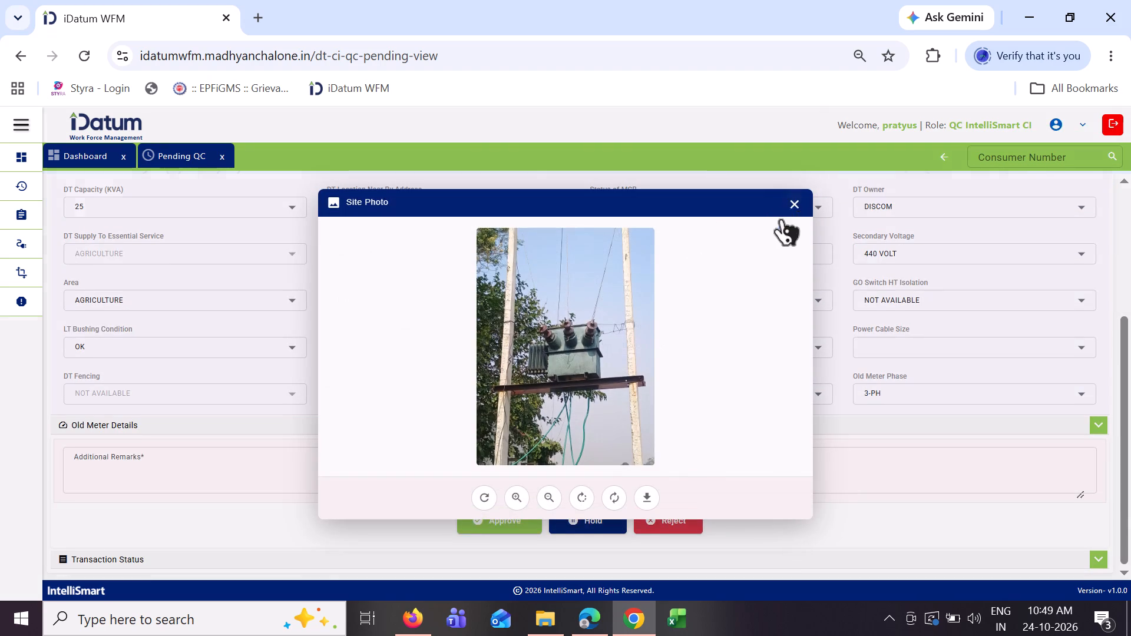
left_click(507, 454)
type("ok")
scroll(496, 458, "down", 5)
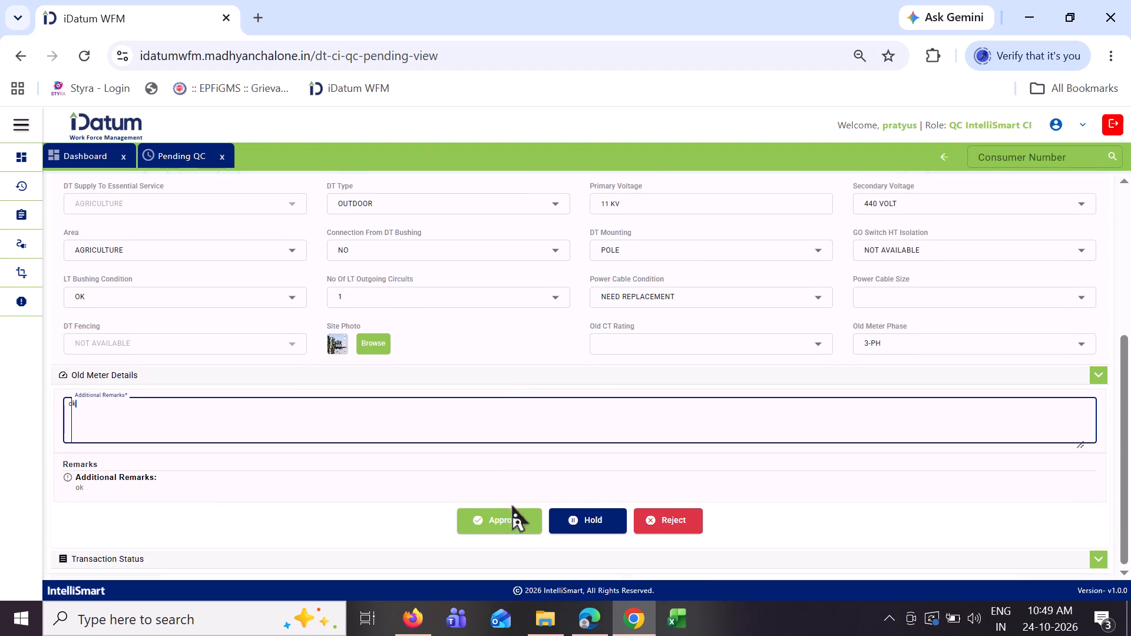
left_click(518, 524)
left_click(569, 379)
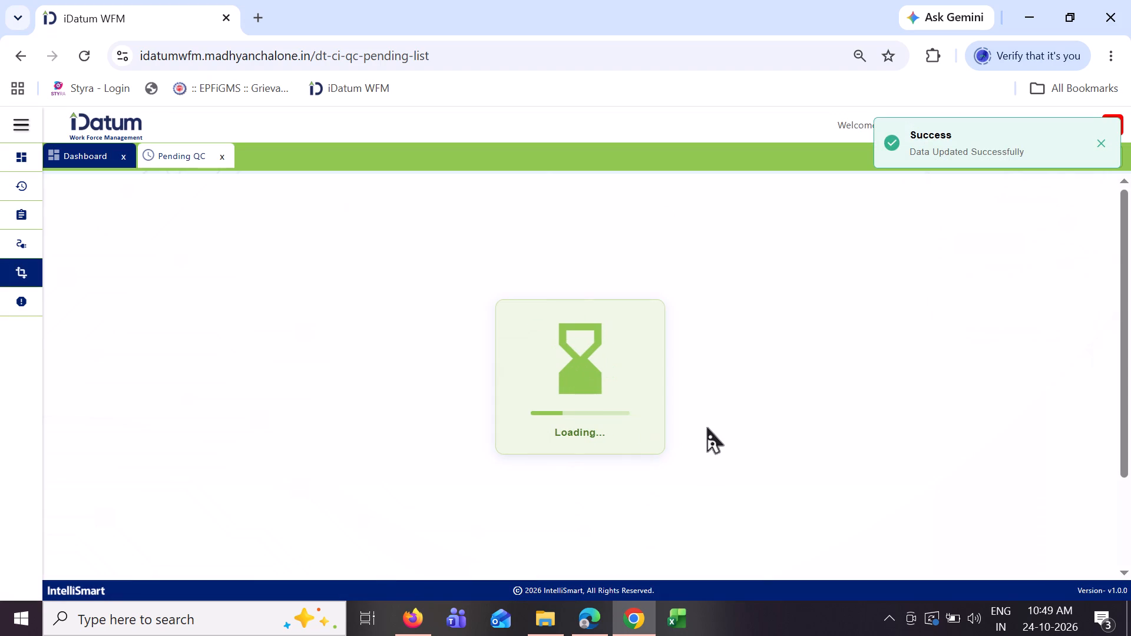
left_click(1072, 327)
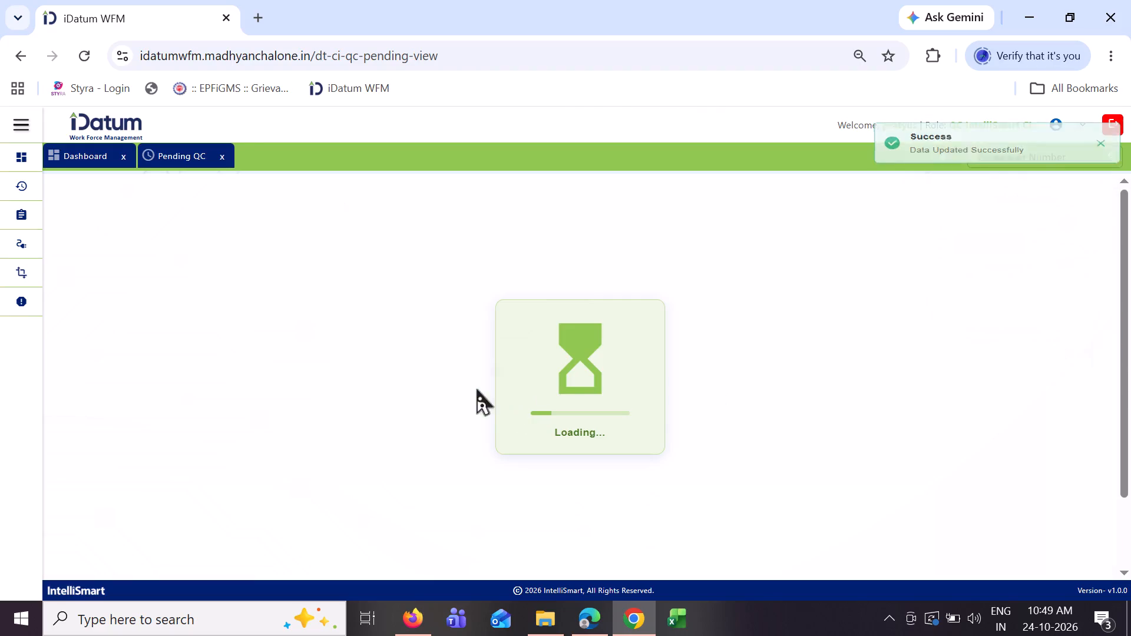
left_click(358, 304)
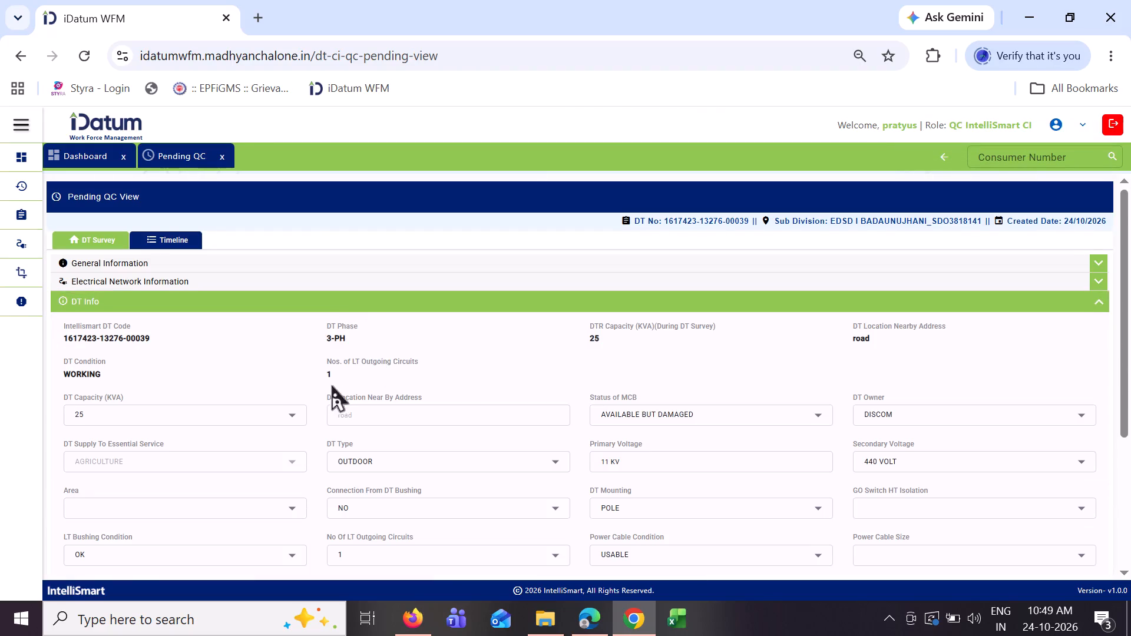
scroll(349, 369, "down", 5)
left_click(333, 403)
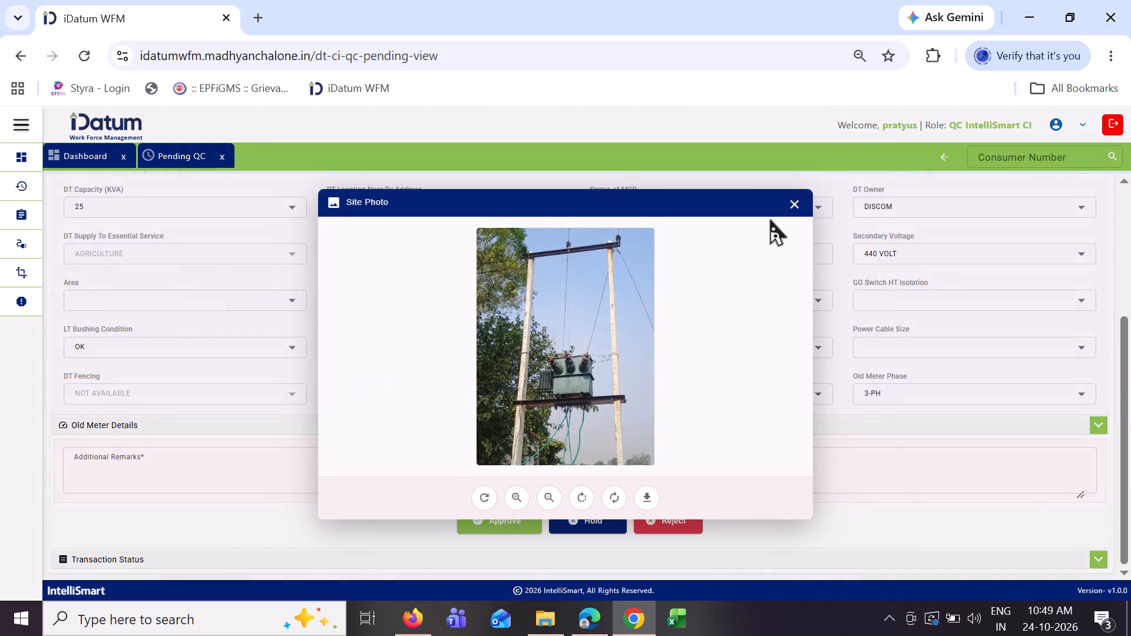
left_click(801, 205)
left_click(561, 463)
key("o")
key("k")
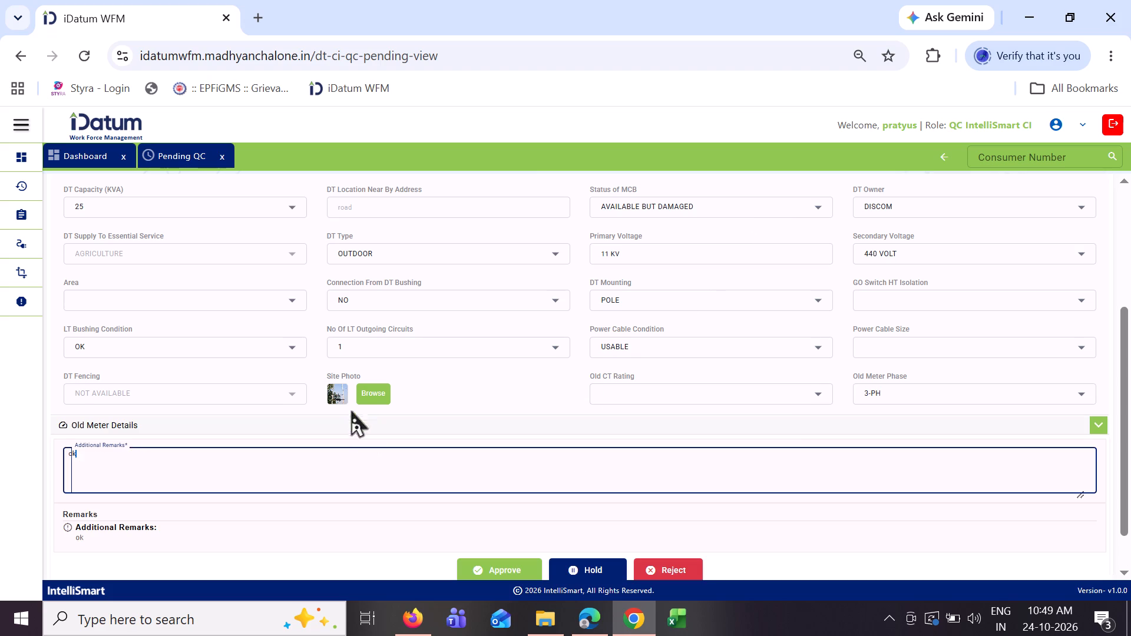
left_click(326, 390)
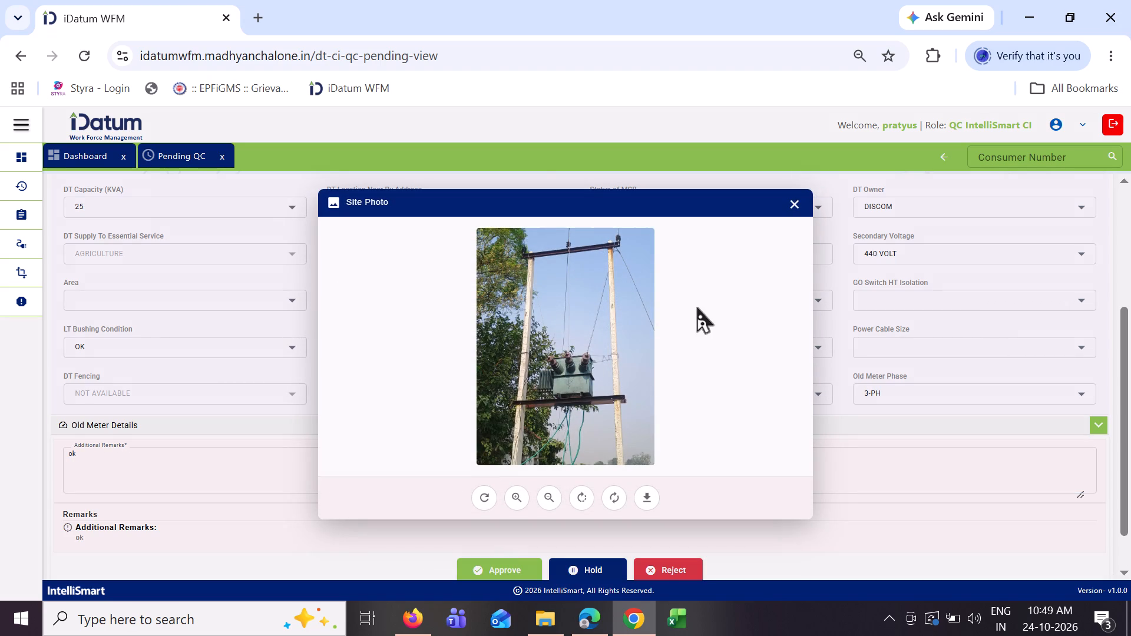
left_click(799, 206)
scroll(360, 392, "up", 4)
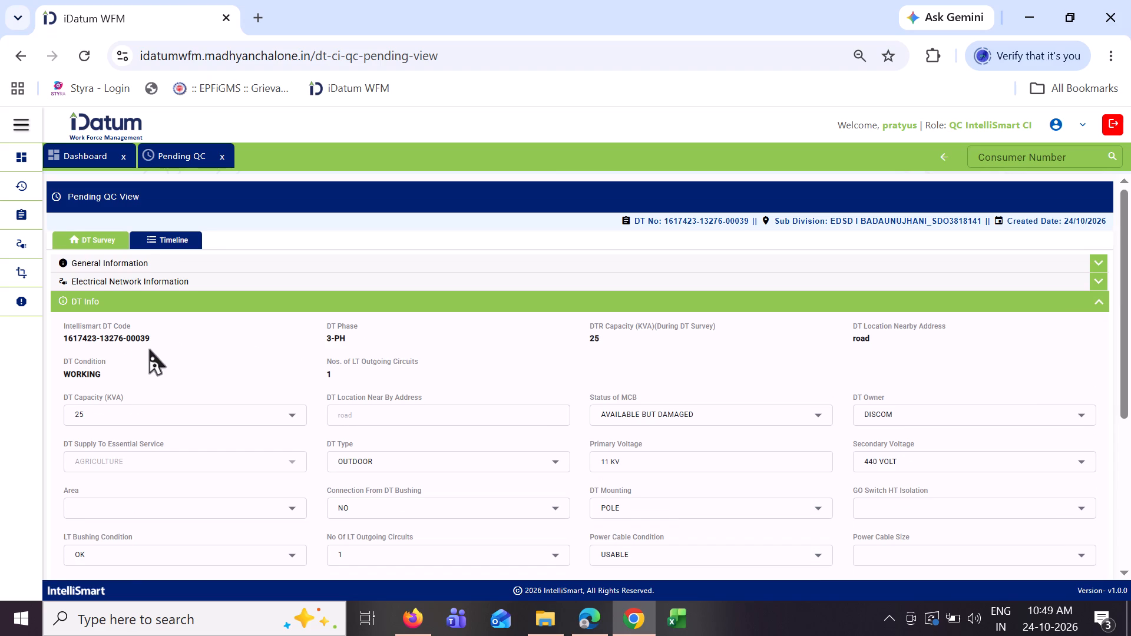
scroll(781, 458, "down", 6)
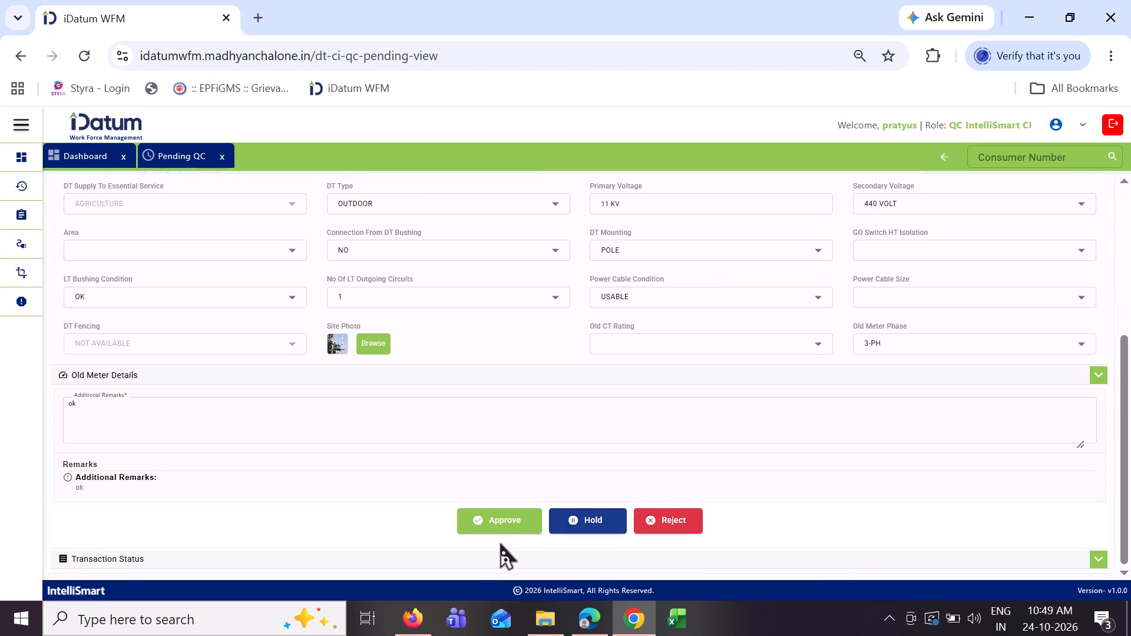
left_click(488, 525)
left_click(551, 382)
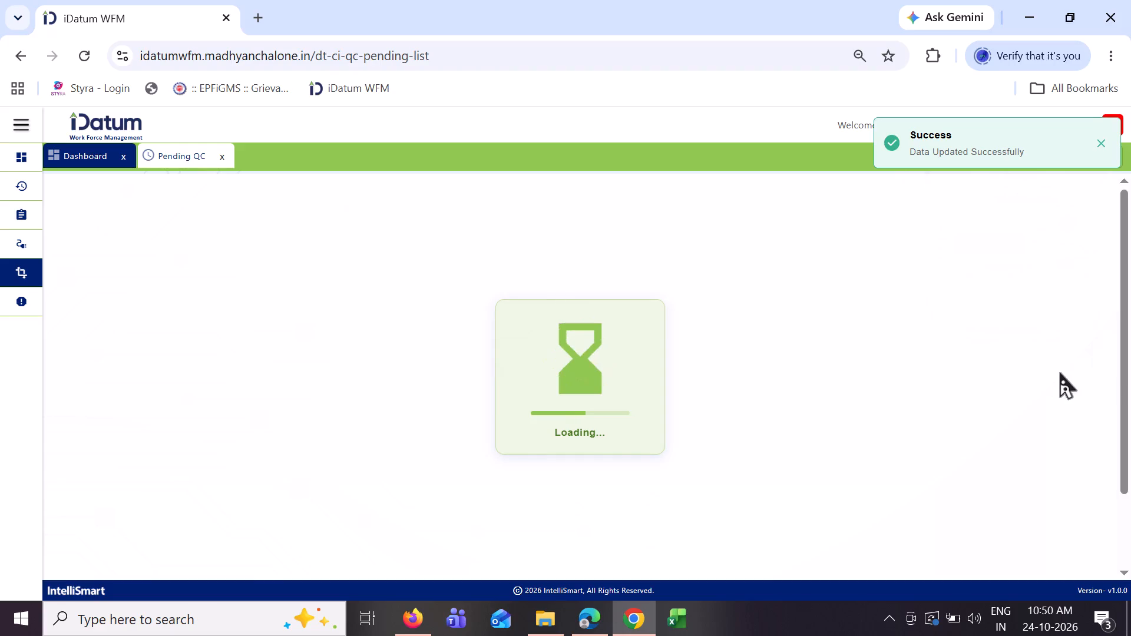
left_click(1081, 339)
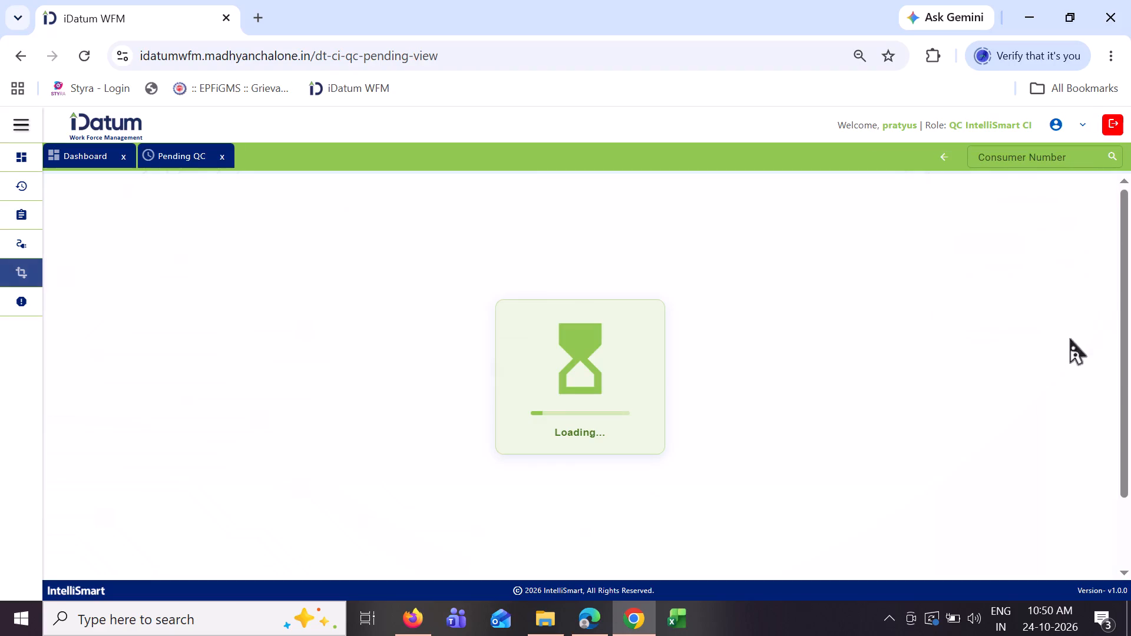
left_click(276, 293)
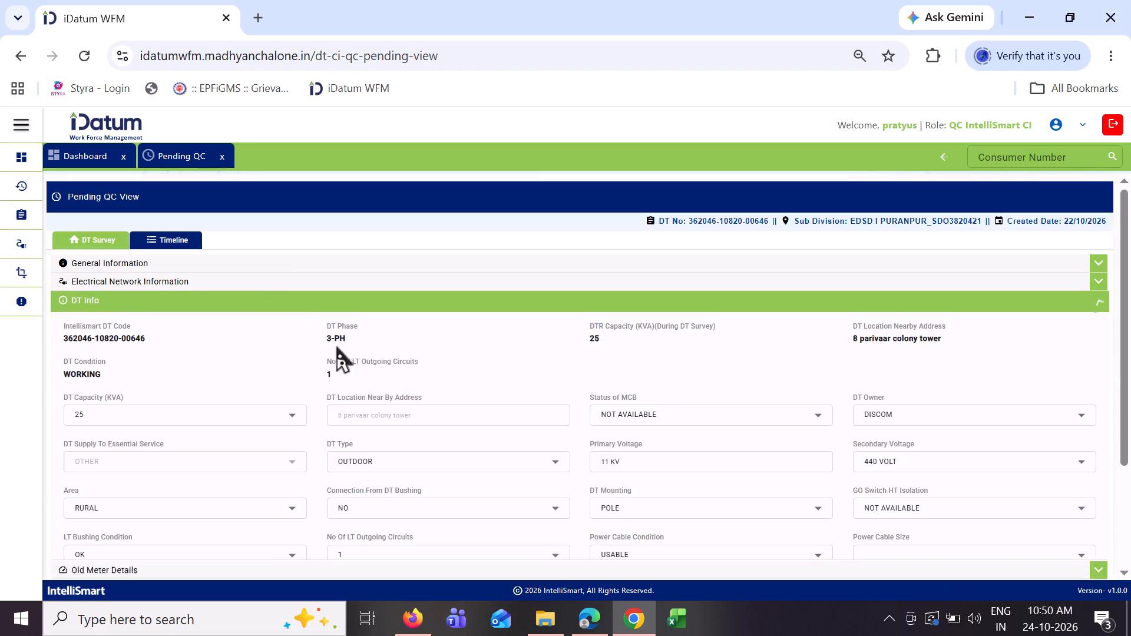
scroll(404, 356, "down", 6)
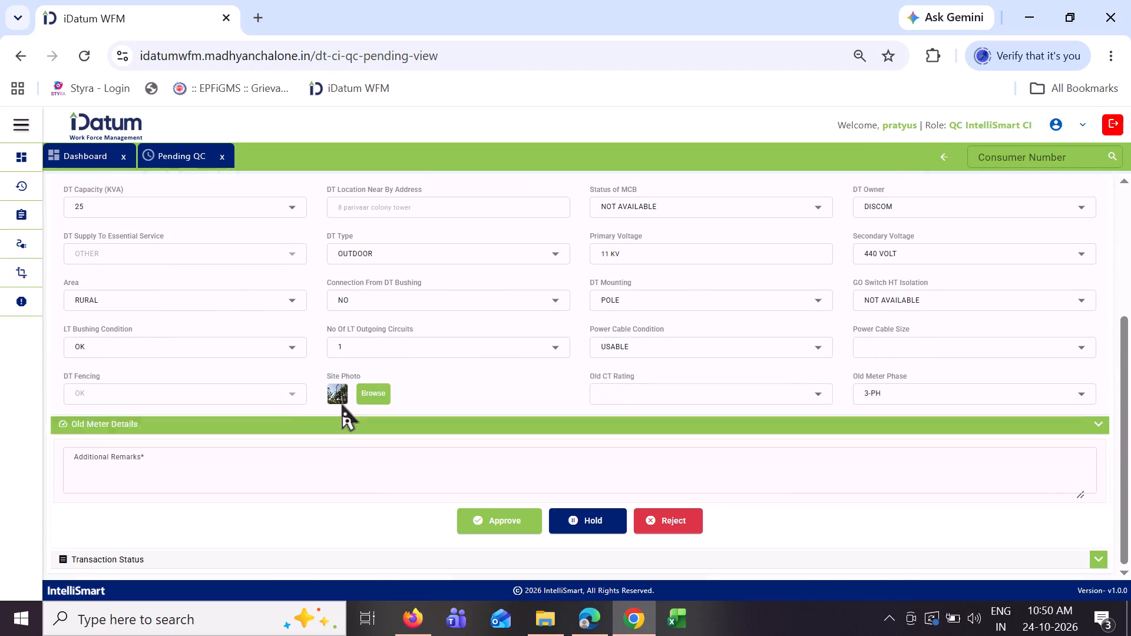
left_click(341, 400)
left_click(779, 201)
left_click(464, 464)
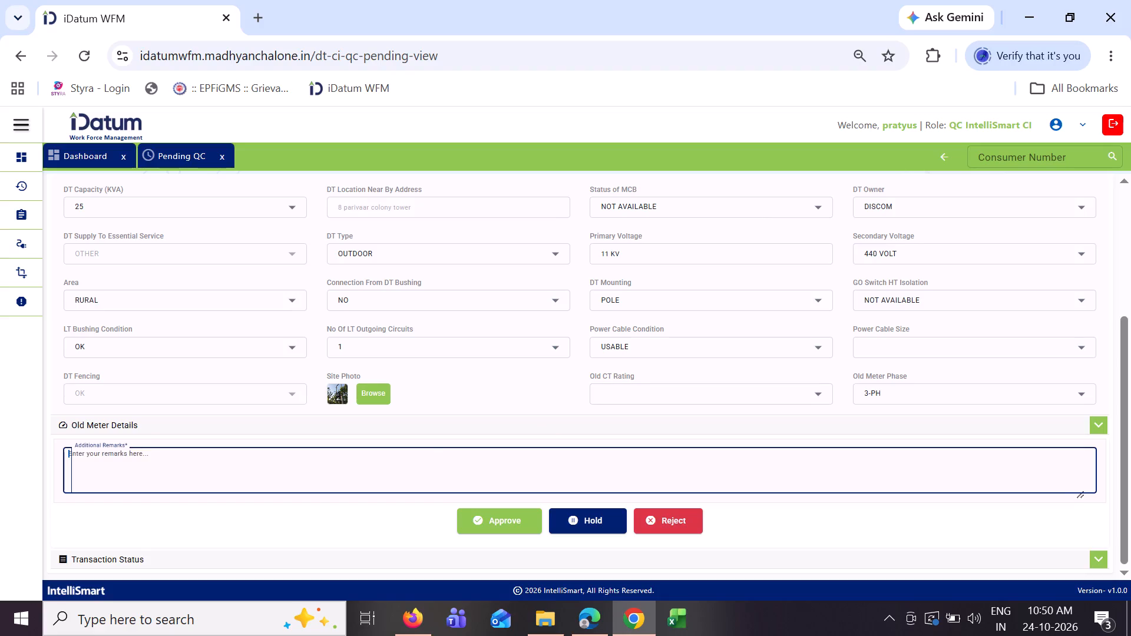
key("o")
key("k")
scroll(455, 480, "down", 5)
left_click(491, 521)
left_click(550, 379)
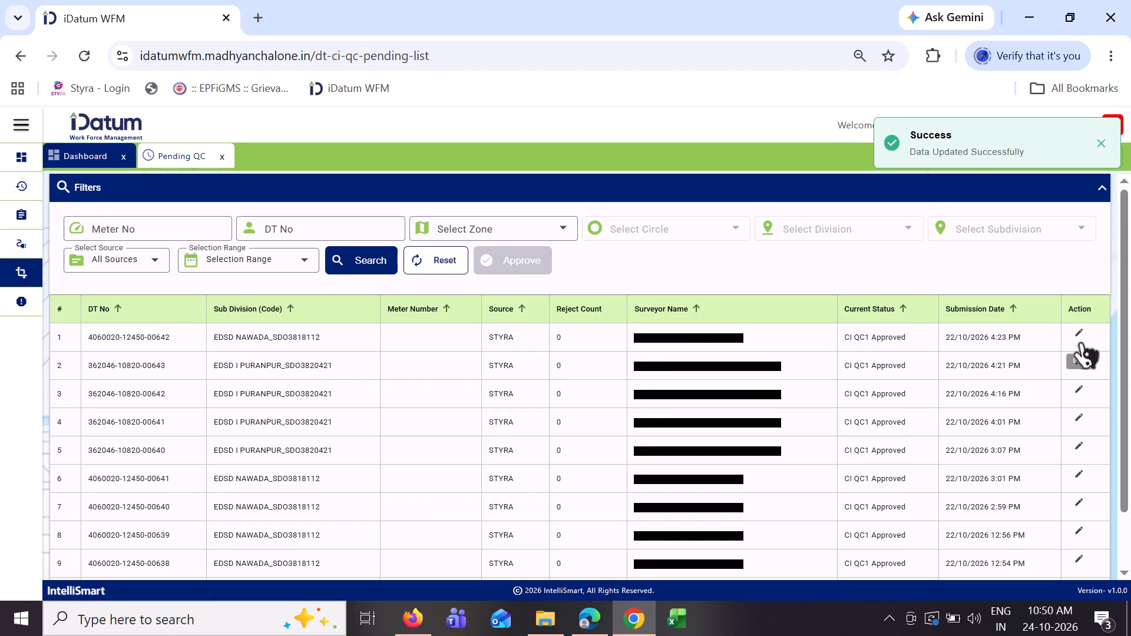
left_click(1090, 336)
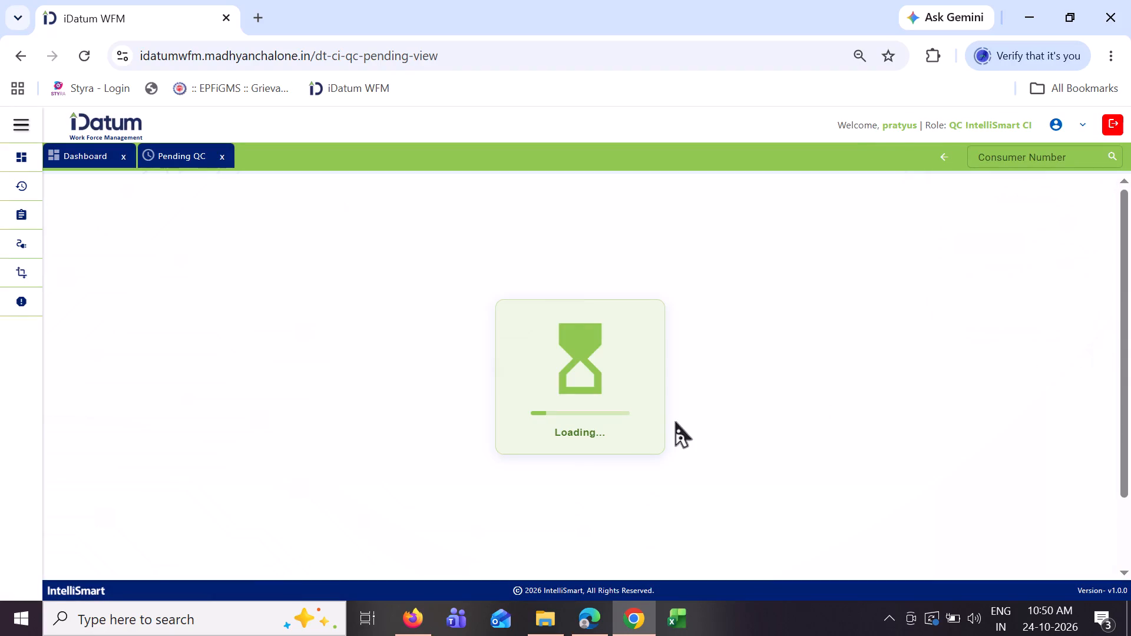
left_click(363, 302)
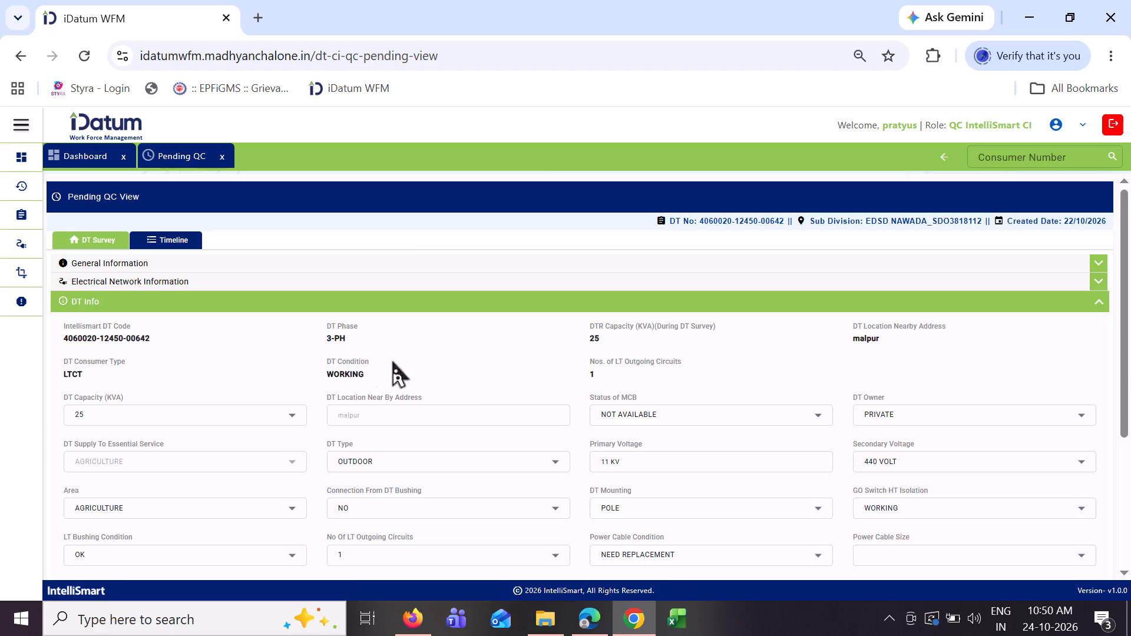
scroll(515, 385, "down", 6)
left_click(342, 398)
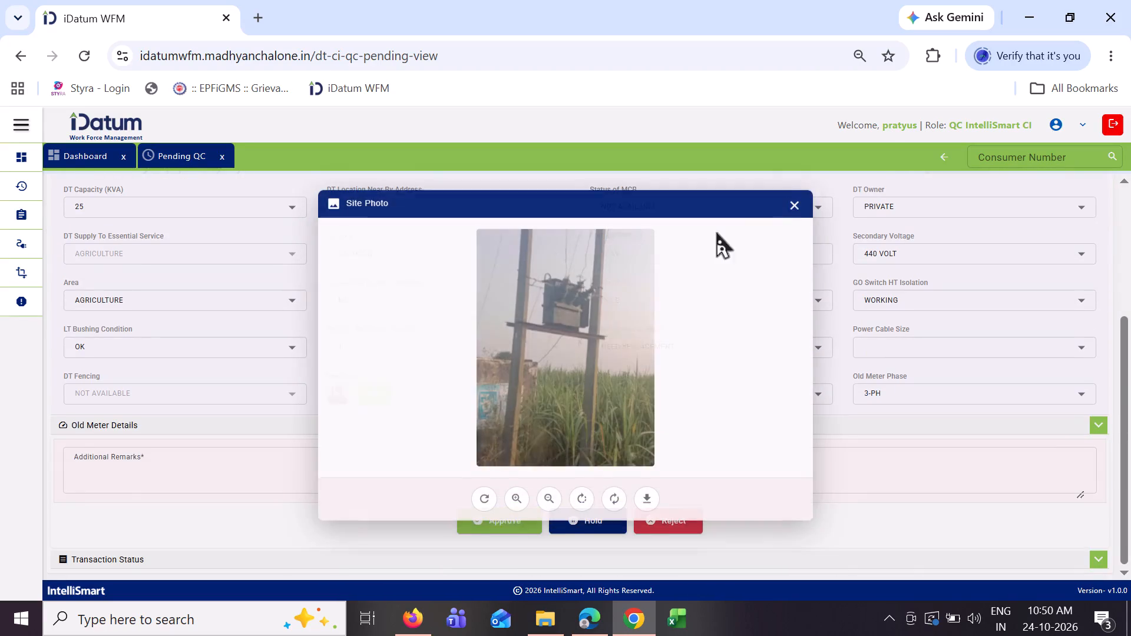
left_click(786, 203)
left_click(452, 461)
type("ok")
scroll(439, 476, "down", 5)
left_click(474, 506)
left_click(535, 383)
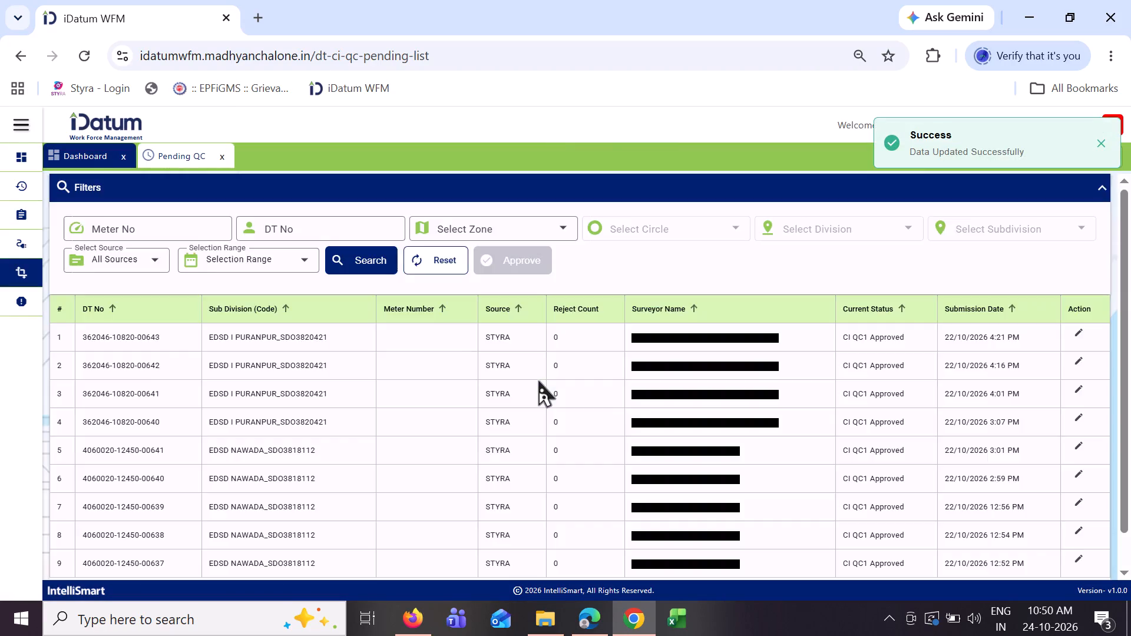
left_click(1080, 335)
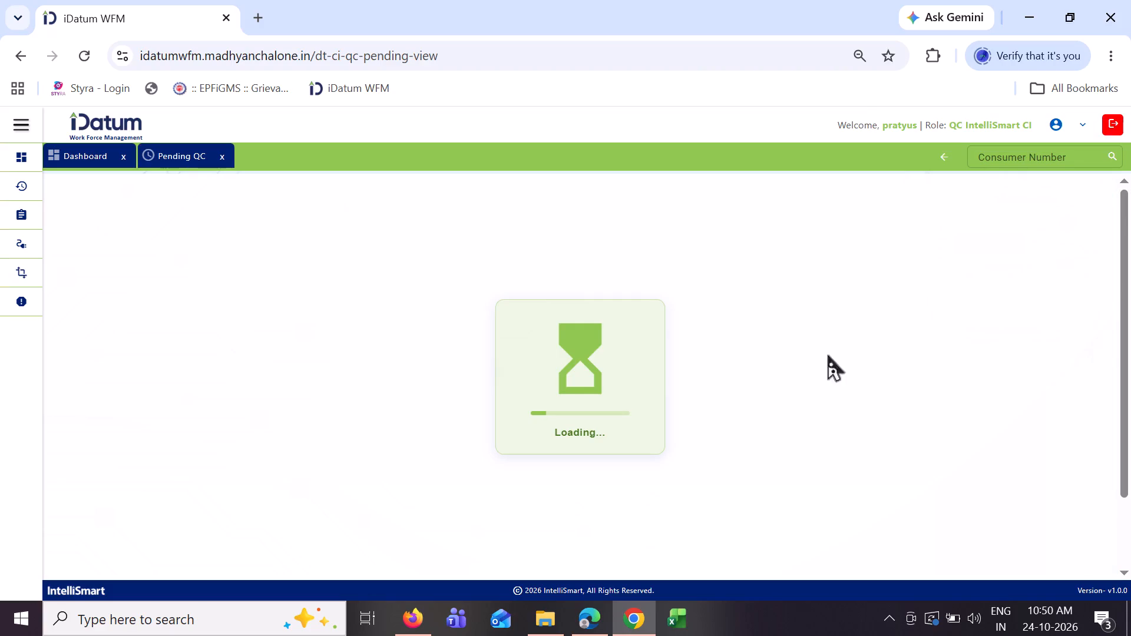
left_click(362, 297)
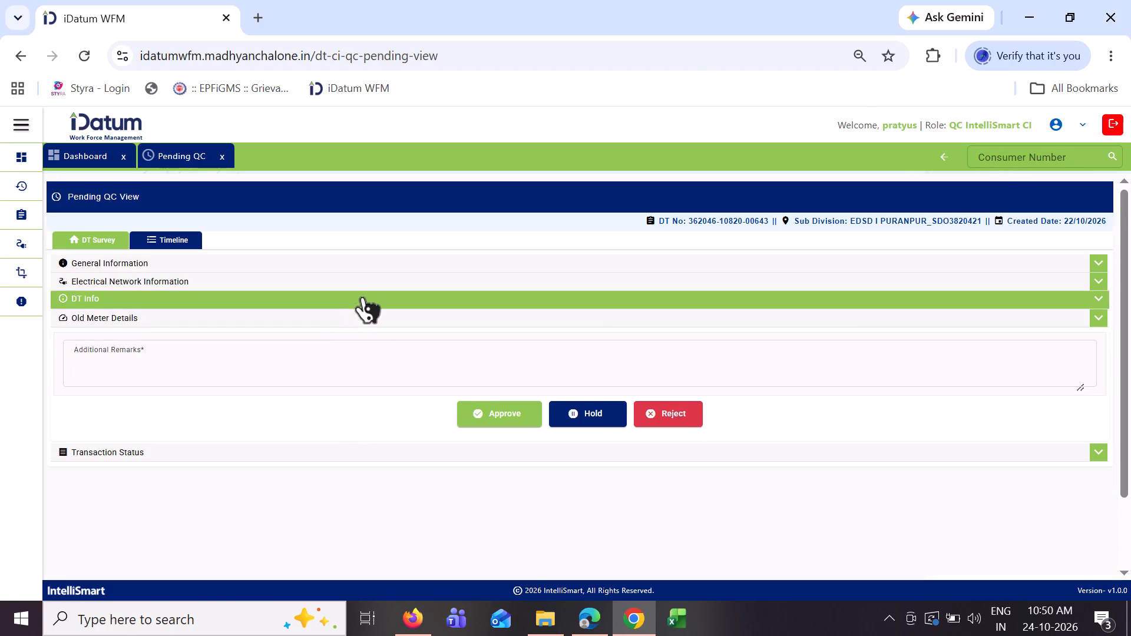
scroll(417, 367, "down", 7)
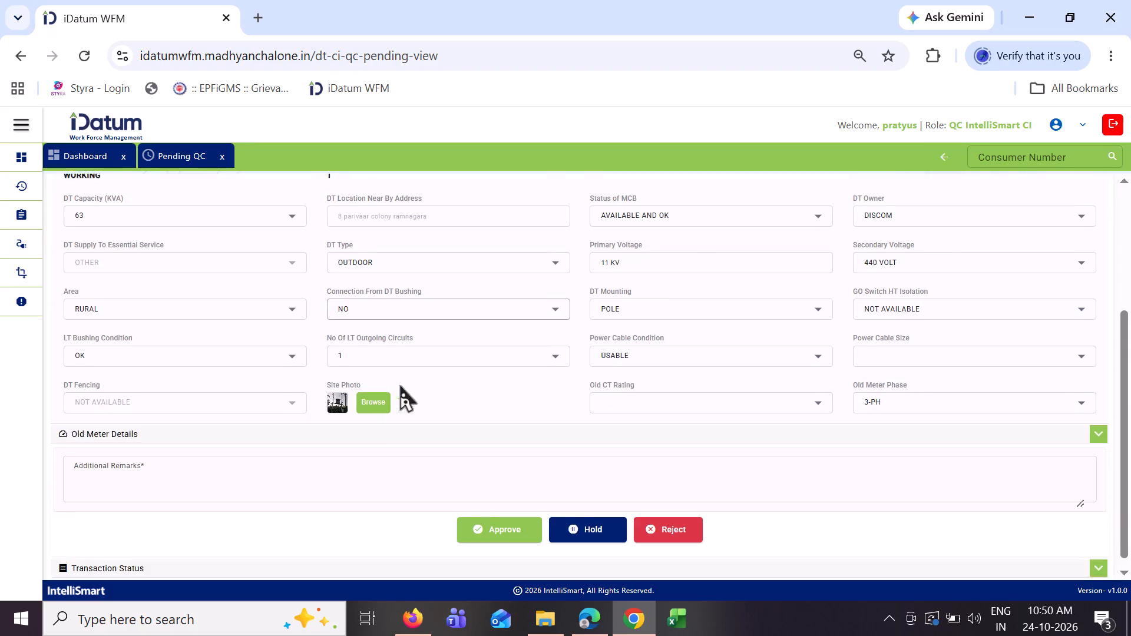
left_click(341, 402)
left_click(789, 202)
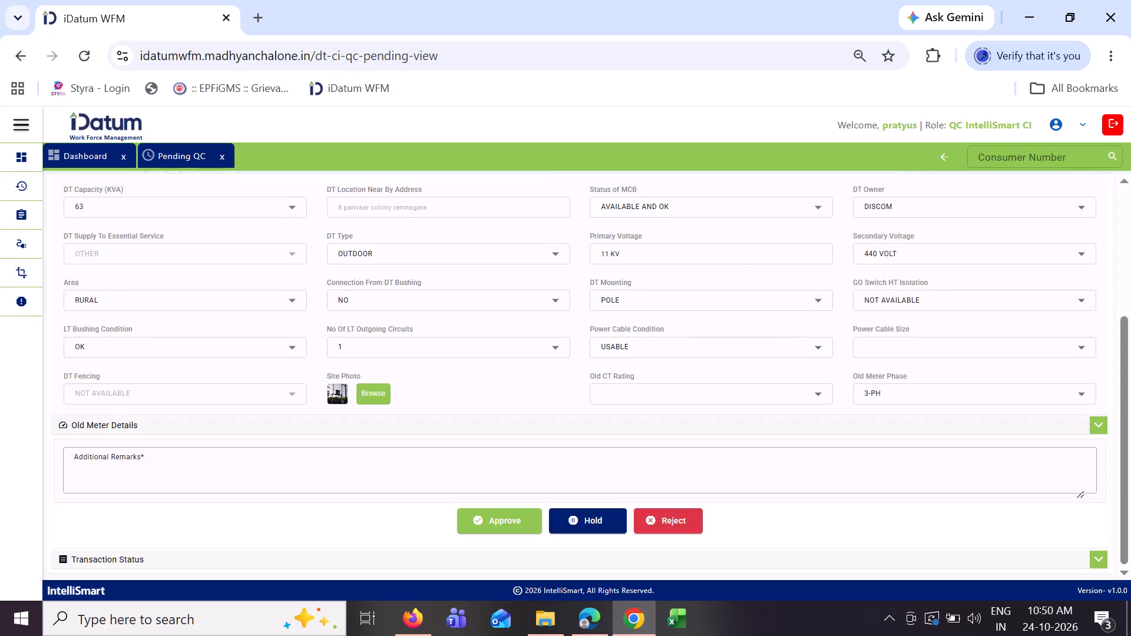
left_click(320, 455)
key("o")
key("k")
scroll(316, 453, "down", 5)
left_click(469, 511)
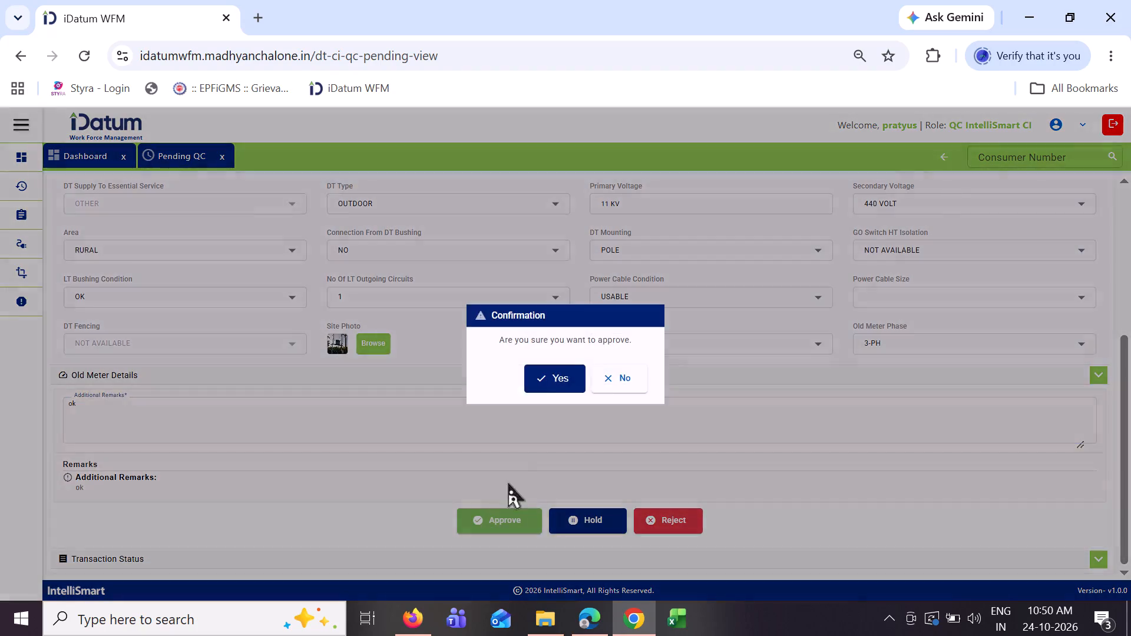
left_click(551, 374)
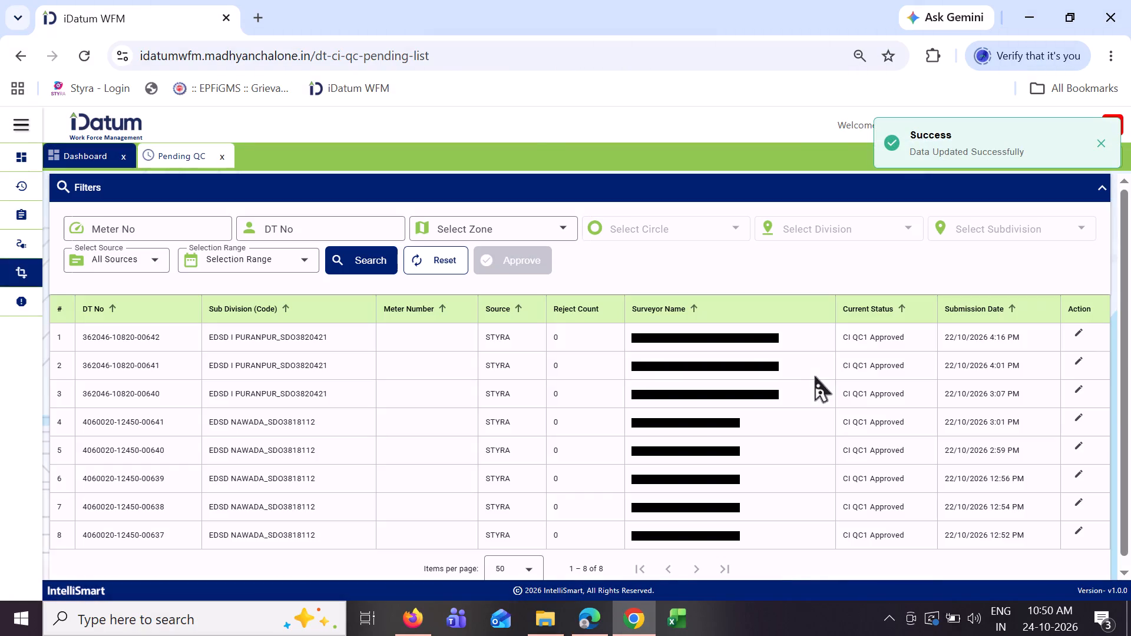
left_click(1066, 326)
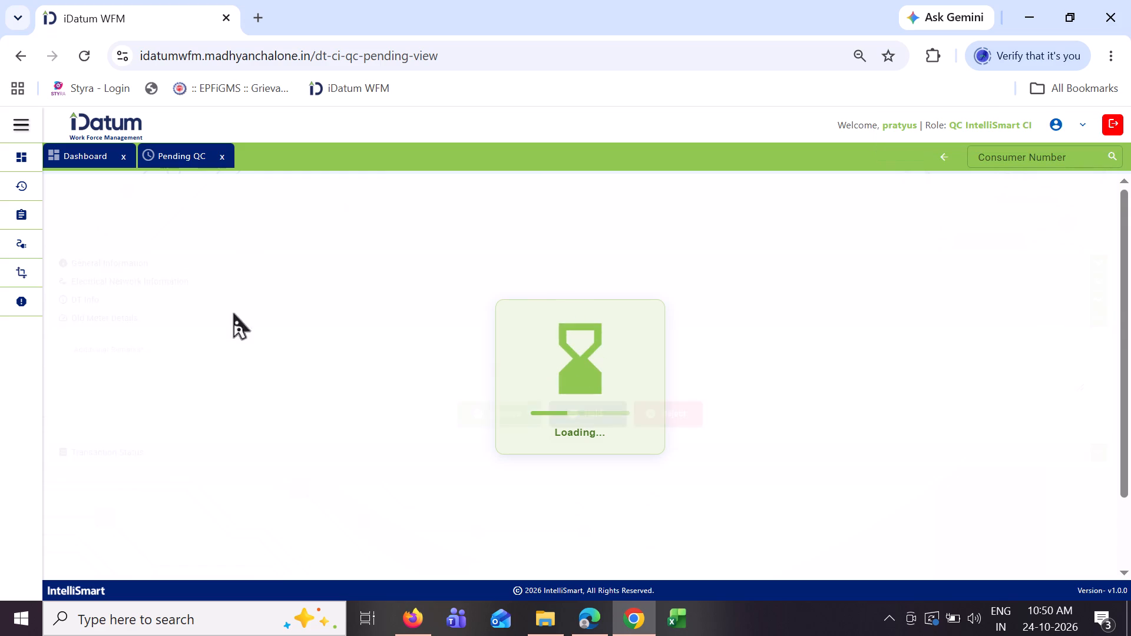
left_click(267, 299)
scroll(358, 488, "down", 6)
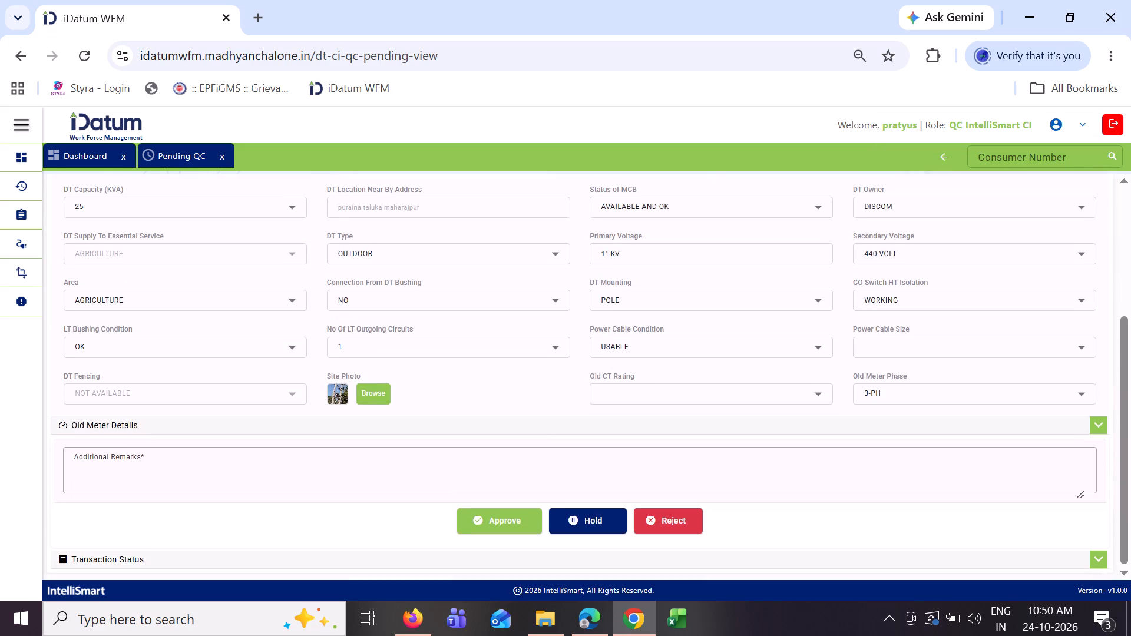
left_click(339, 396)
triple_click(511, 492)
left_click(511, 492)
left_click_drag(512, 492, 517, 492)
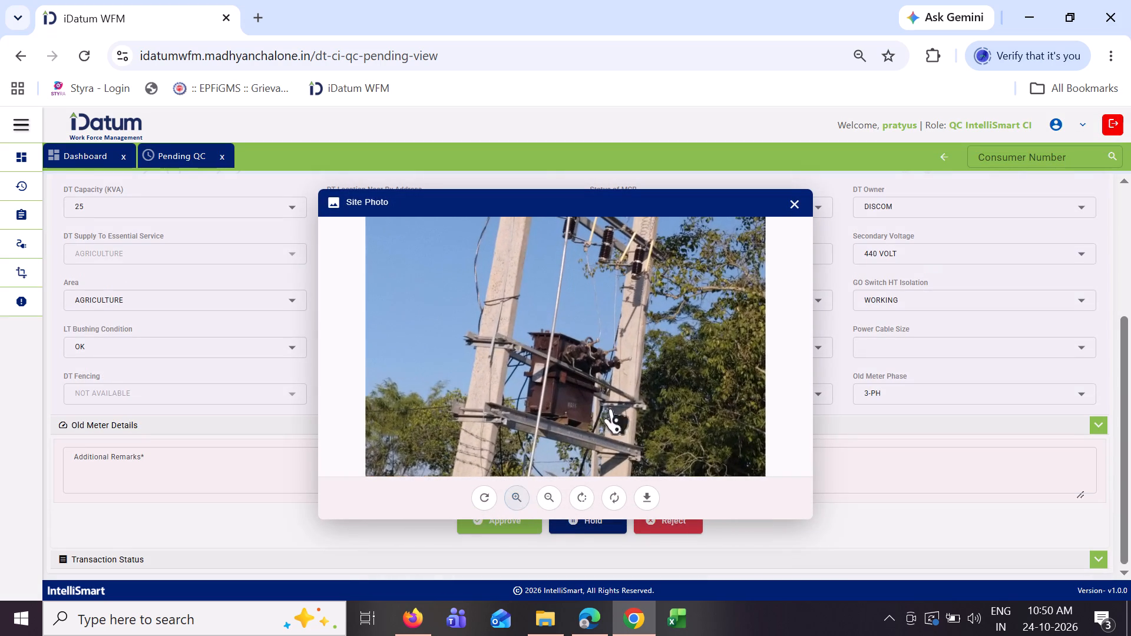
left_click(789, 196)
left_click(445, 471)
key("o")
key("k")
scroll(442, 472, "down", 5)
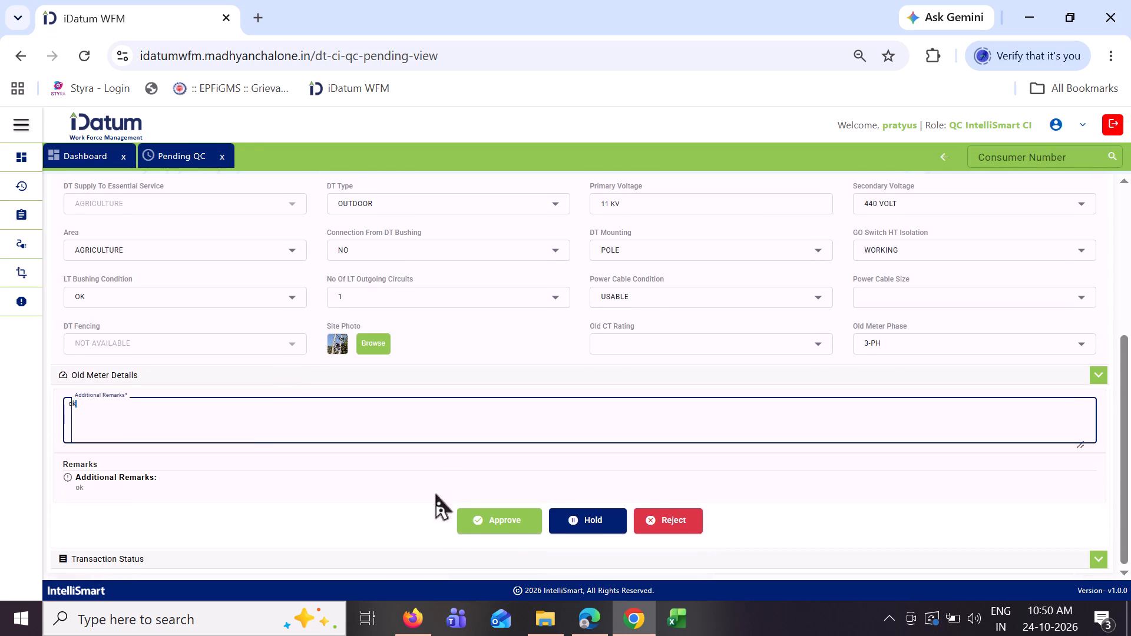
left_click(498, 524)
left_click(551, 372)
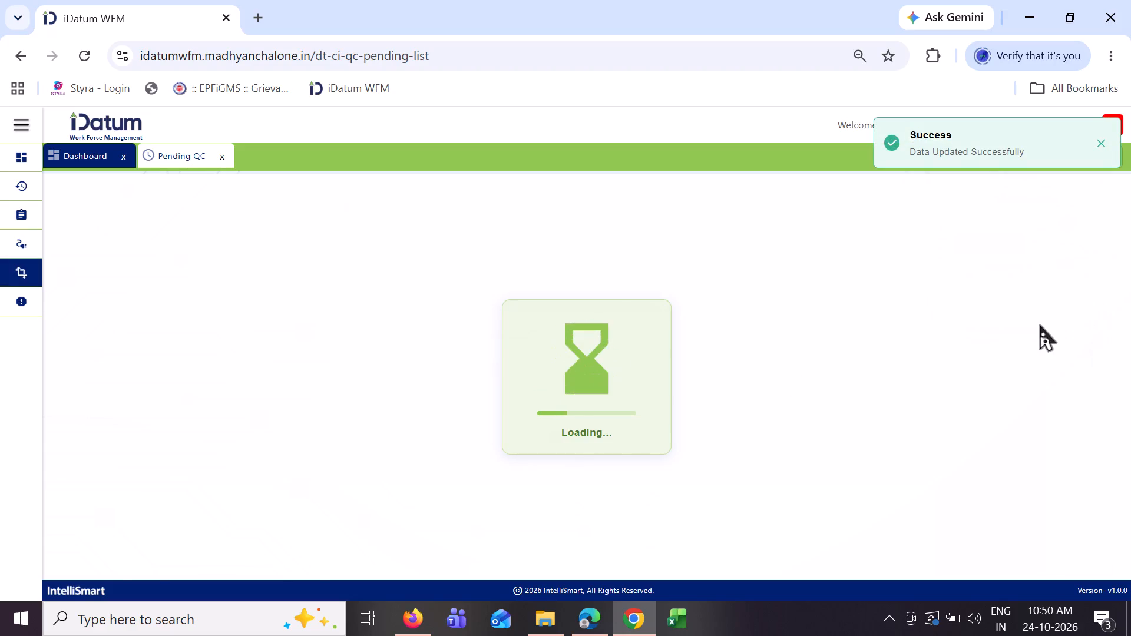
left_click(1096, 339)
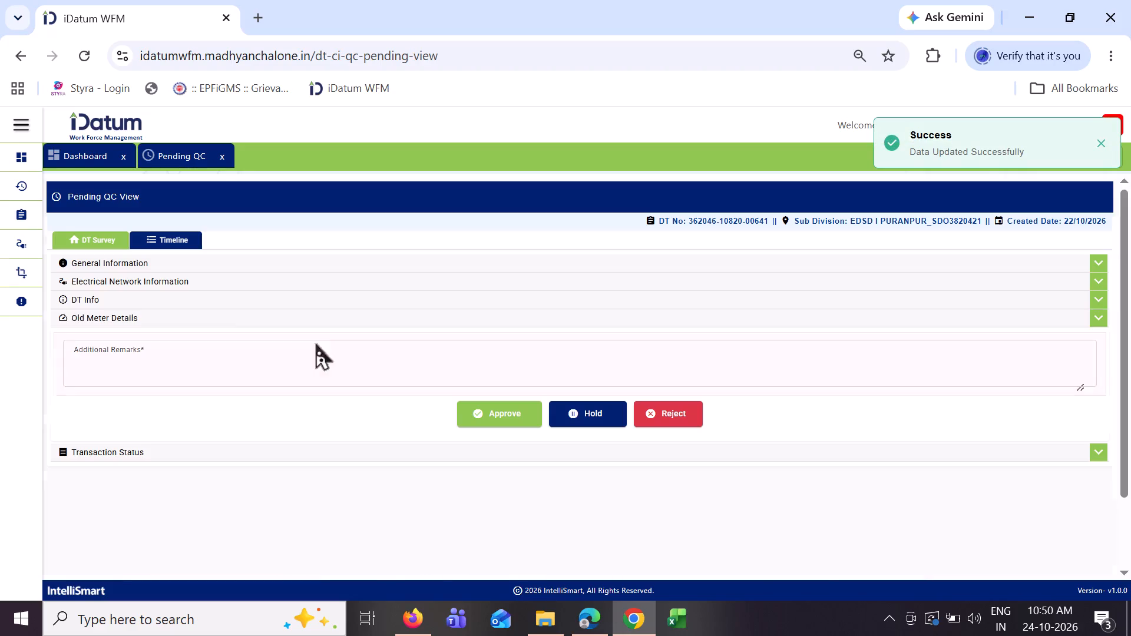
left_click(266, 304)
scroll(336, 450, "down", 6)
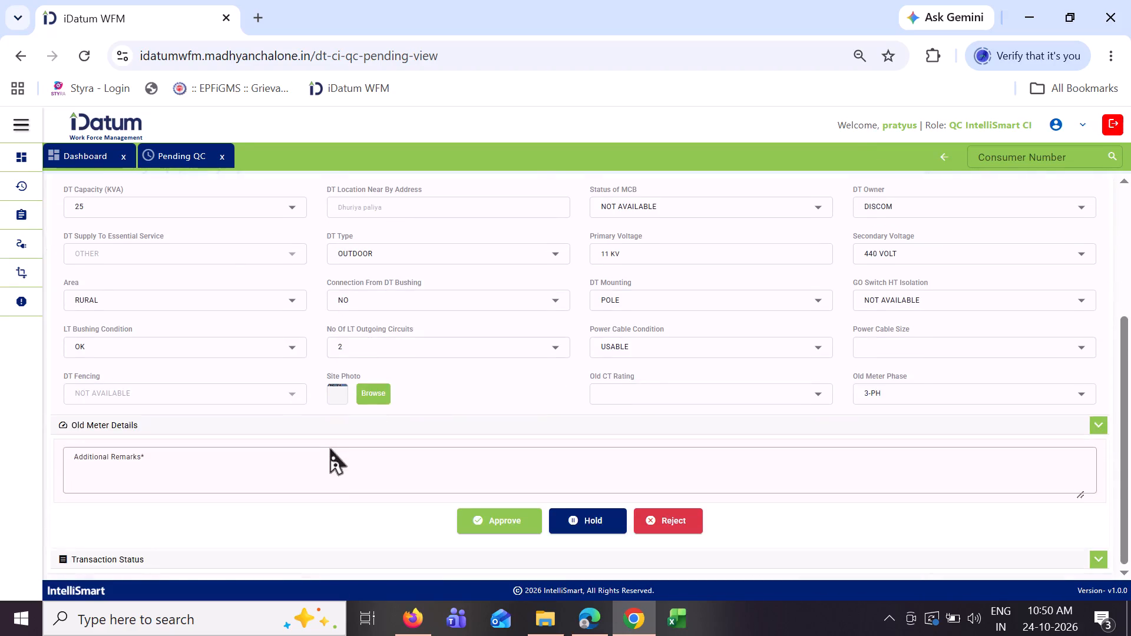
scroll(376, 397, "up", 4)
scroll(406, 382, "down", 7)
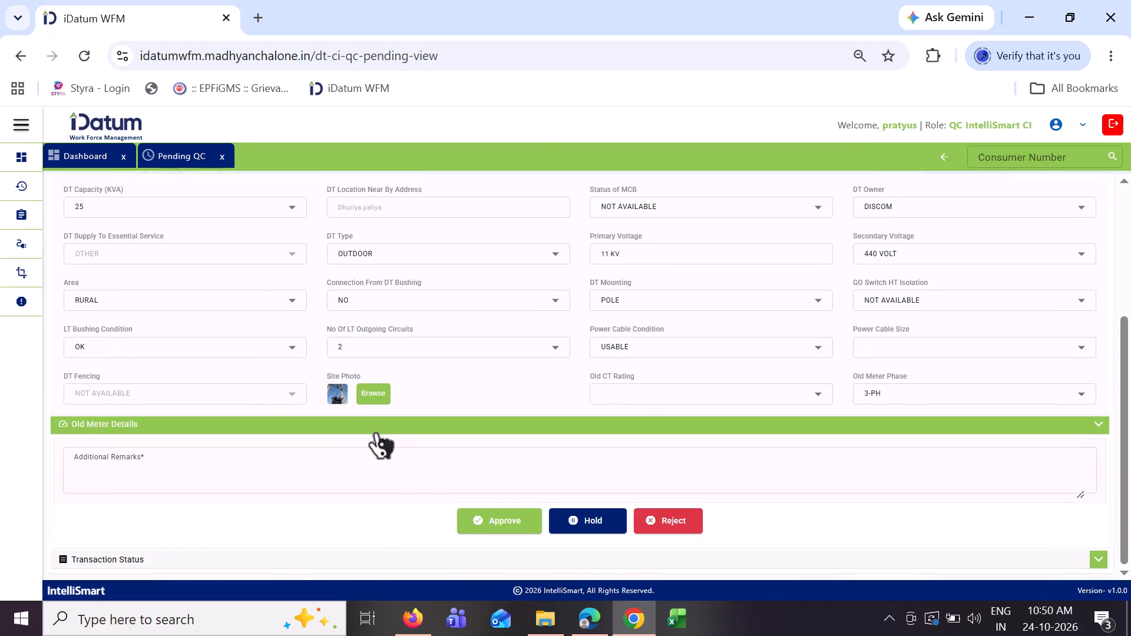
left_click(344, 396)
left_click(773, 208)
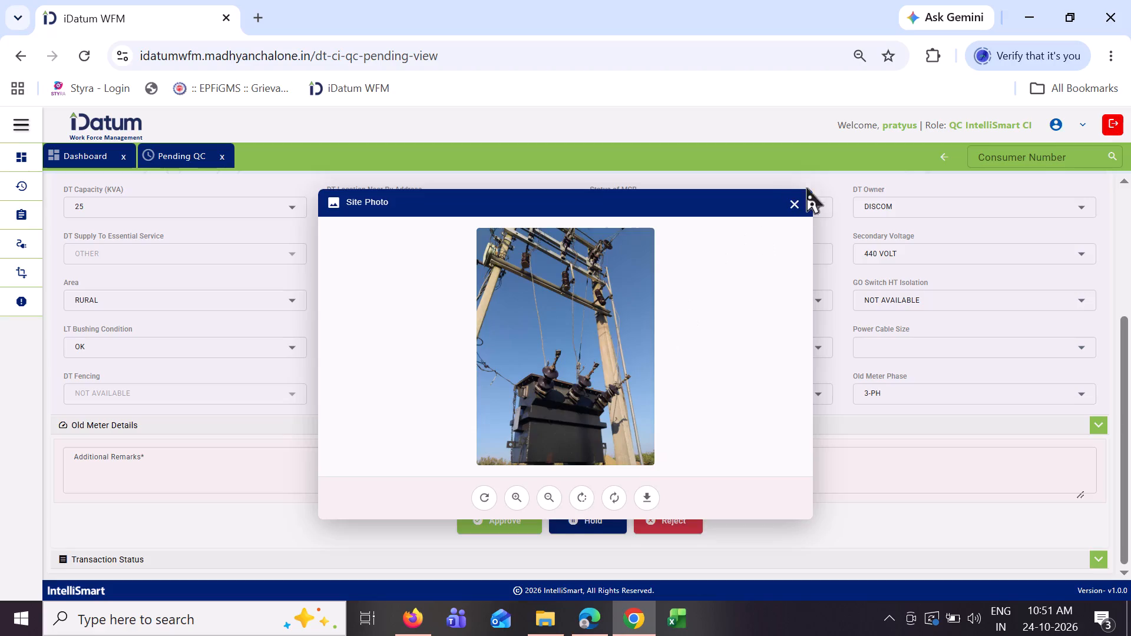
left_click(800, 201)
left_click(537, 457)
key("o")
key("k")
scroll(525, 456, "down", 5)
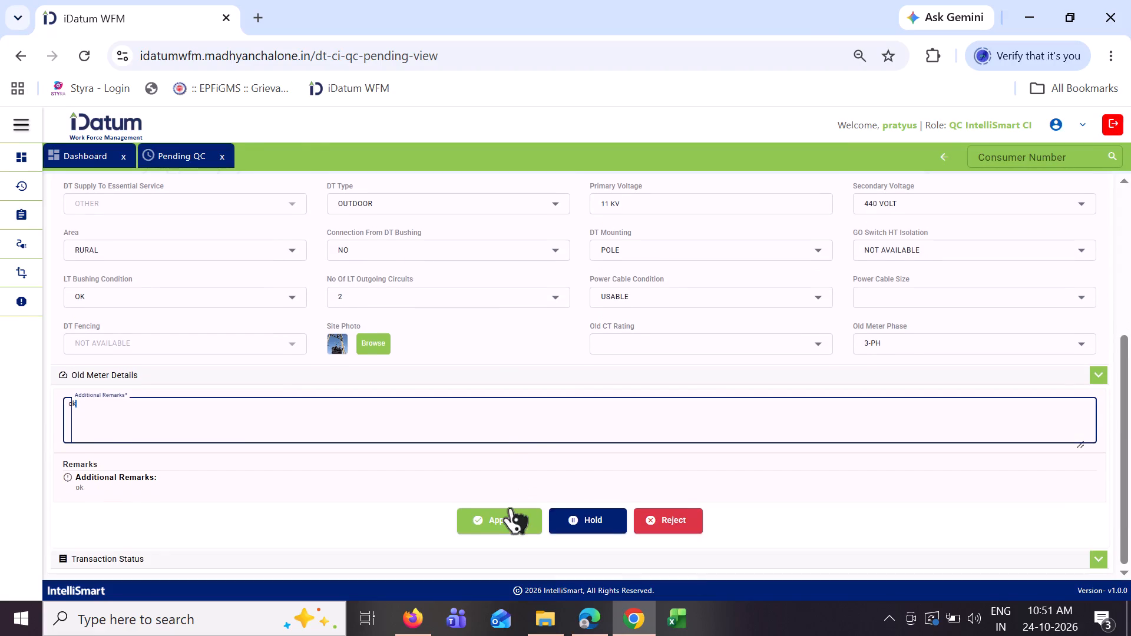
left_click(512, 523)
left_click(586, 378)
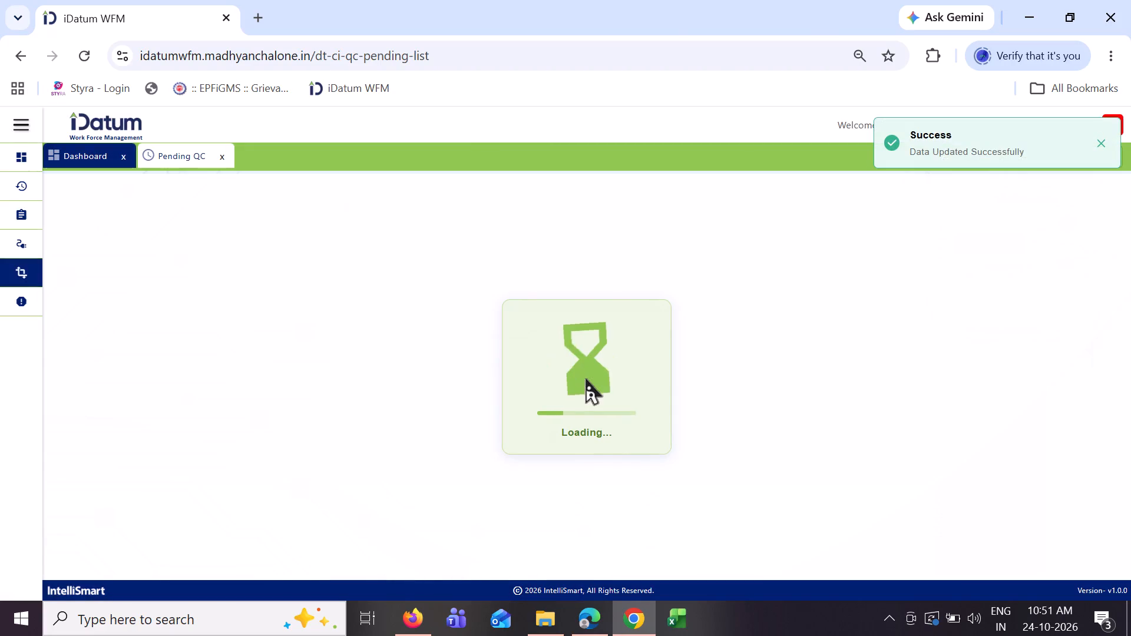
left_click(1083, 334)
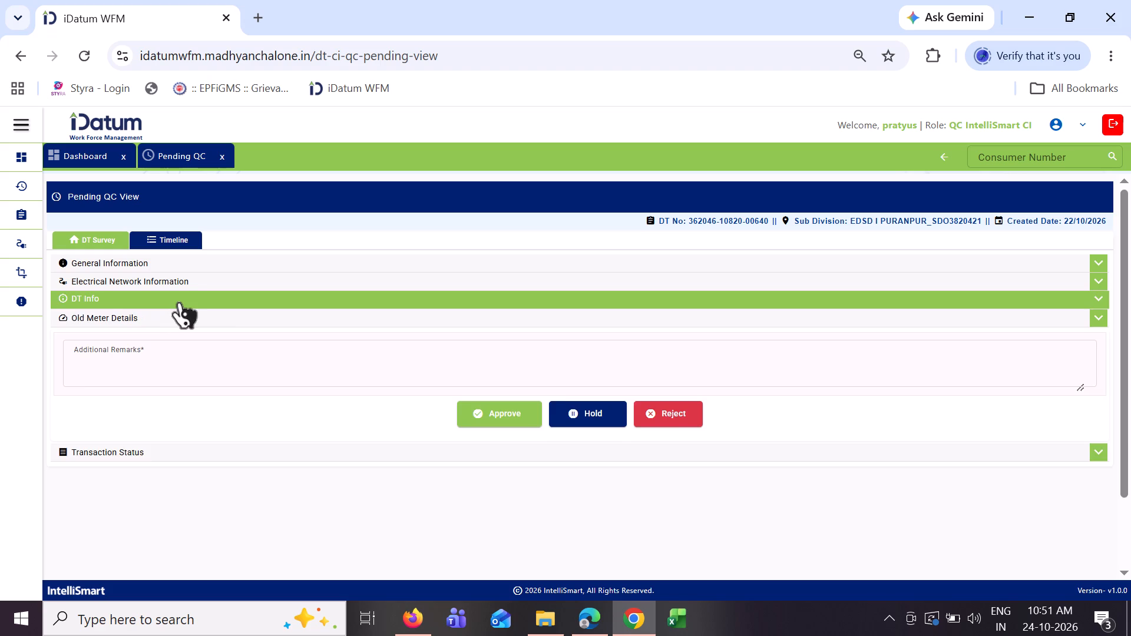
left_click(178, 302)
scroll(408, 370, "down", 6)
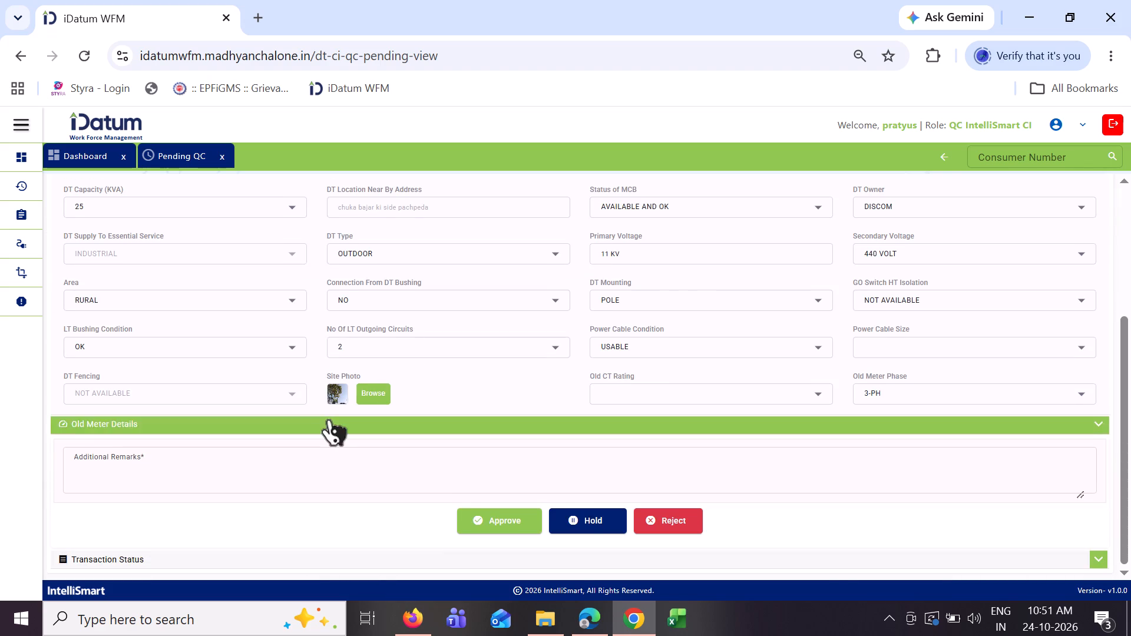
left_click(334, 387)
left_click(783, 203)
scroll(566, 314, "up", 4)
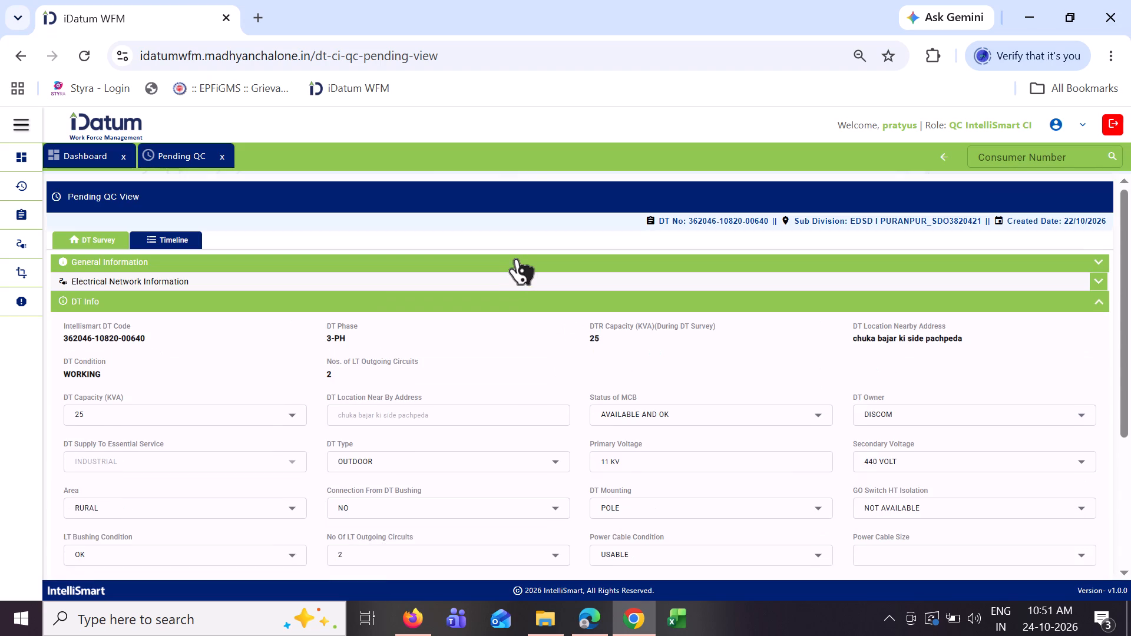
left_click(518, 257)
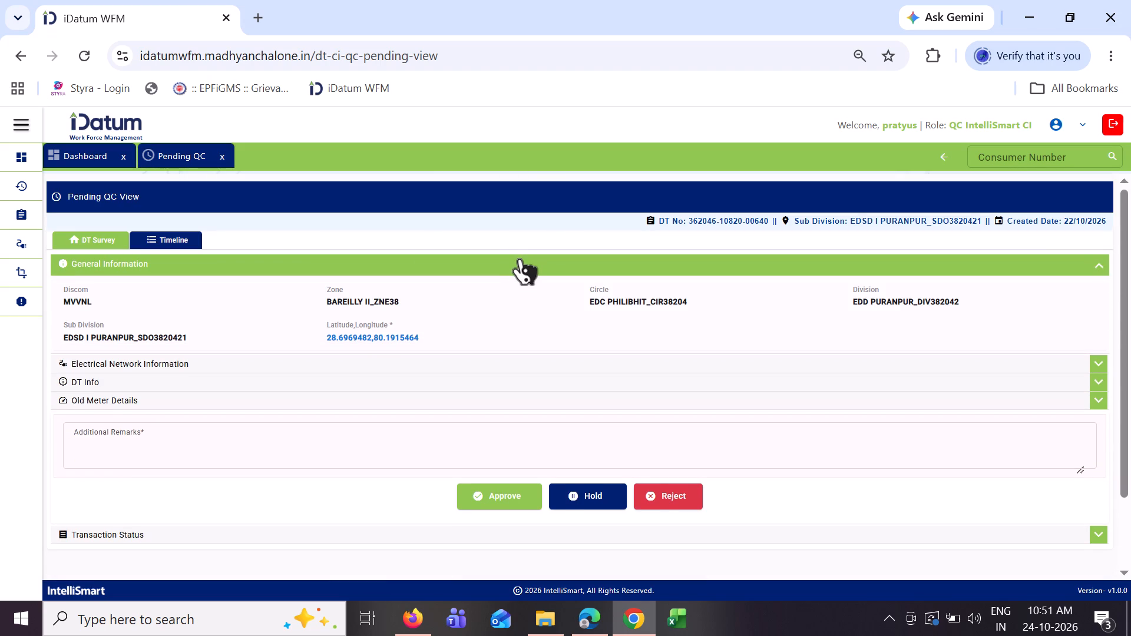
left_click(519, 259)
left_click(498, 375)
key("o")
key("k")
scroll(497, 369, "down", 4)
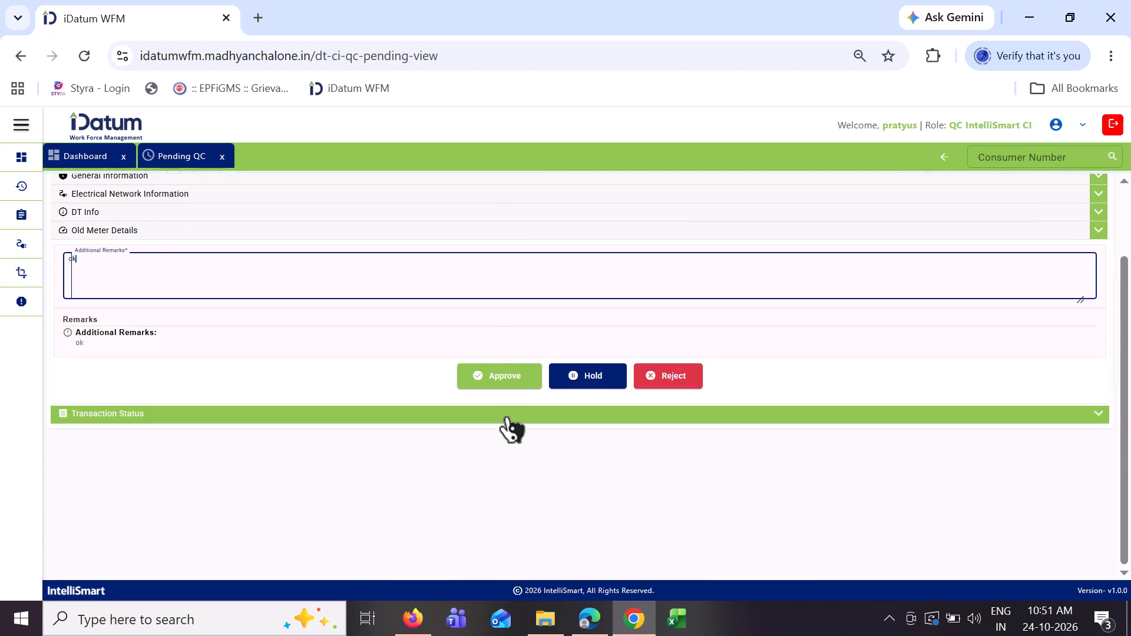
left_click(506, 416)
left_click(507, 378)
left_click(538, 382)
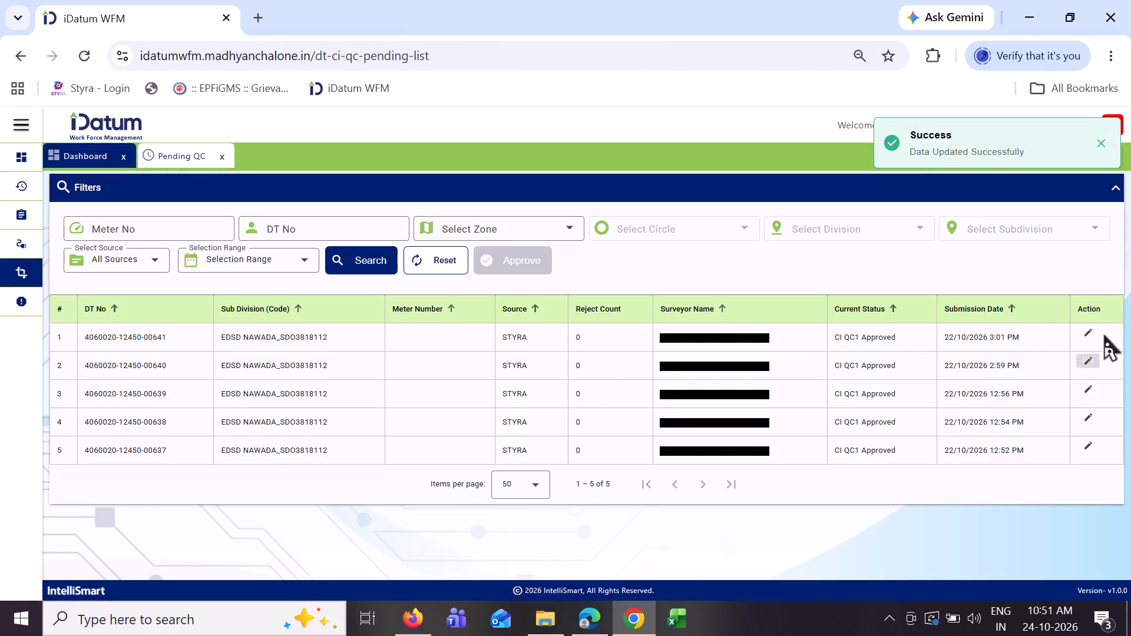
left_click(1086, 336)
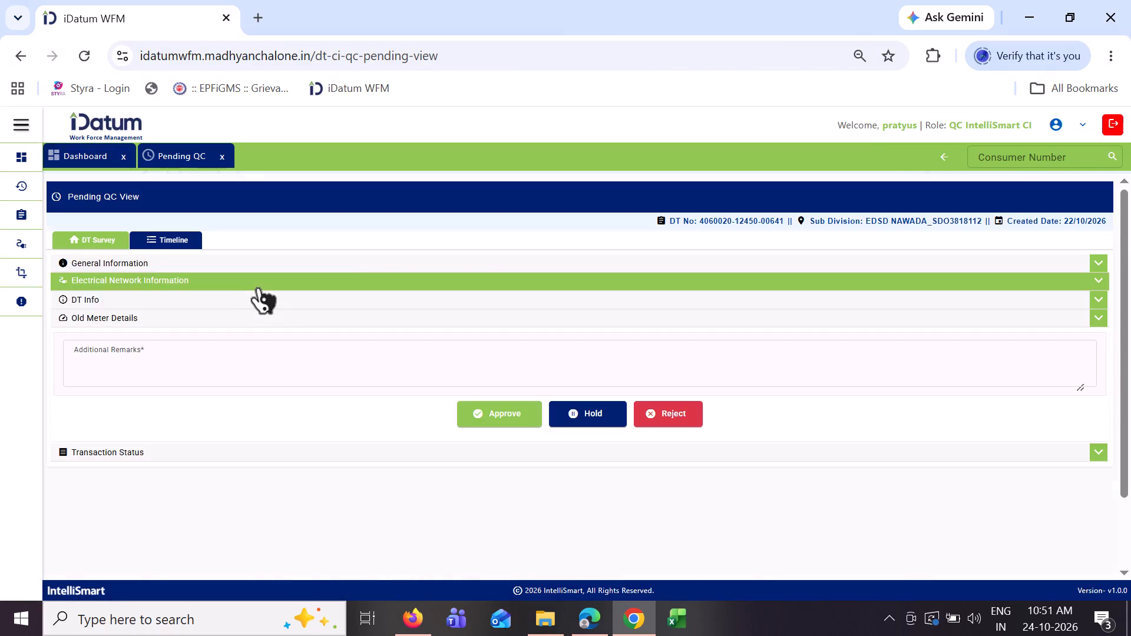
left_click(314, 294)
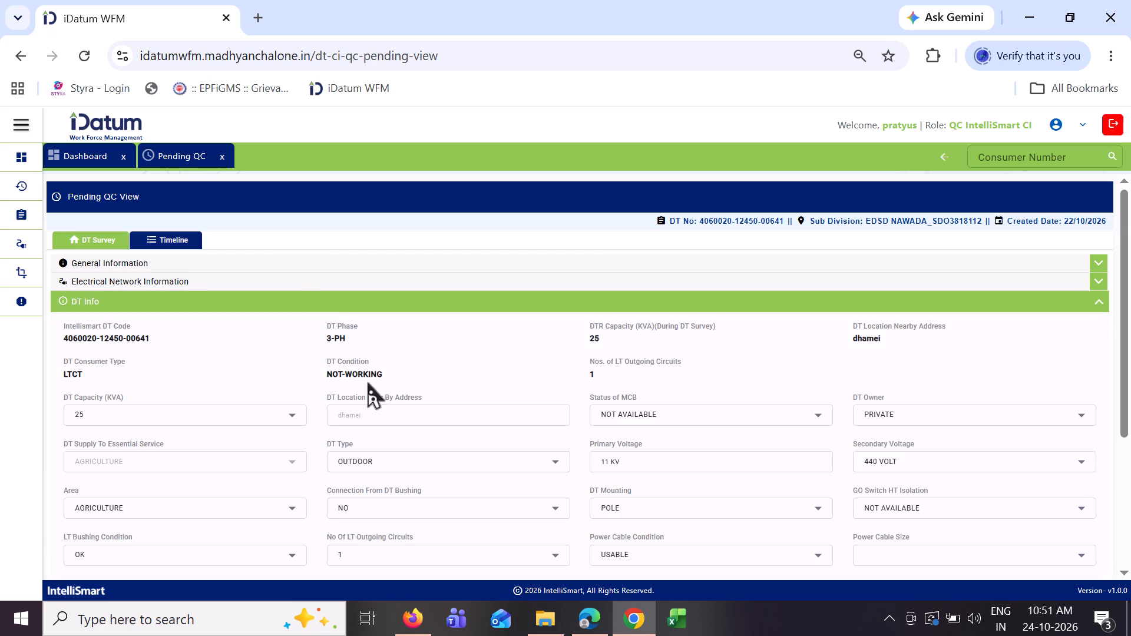
scroll(473, 368, "down", 6)
left_click(331, 396)
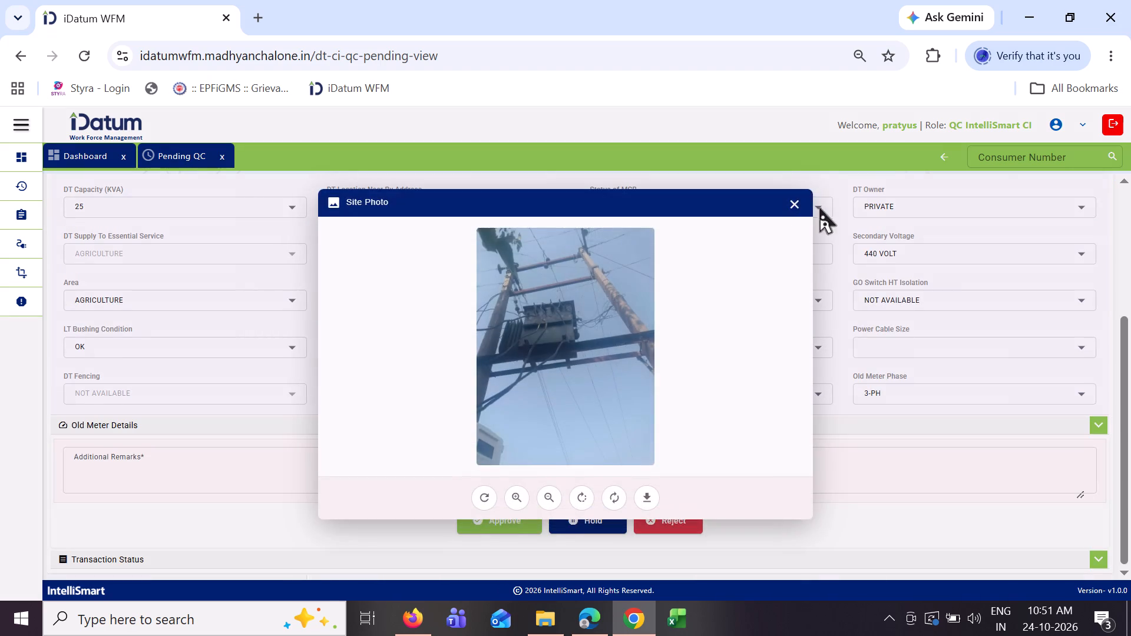
left_click(814, 200)
left_click(545, 462)
type("ok")
scroll(544, 462, "down", 5)
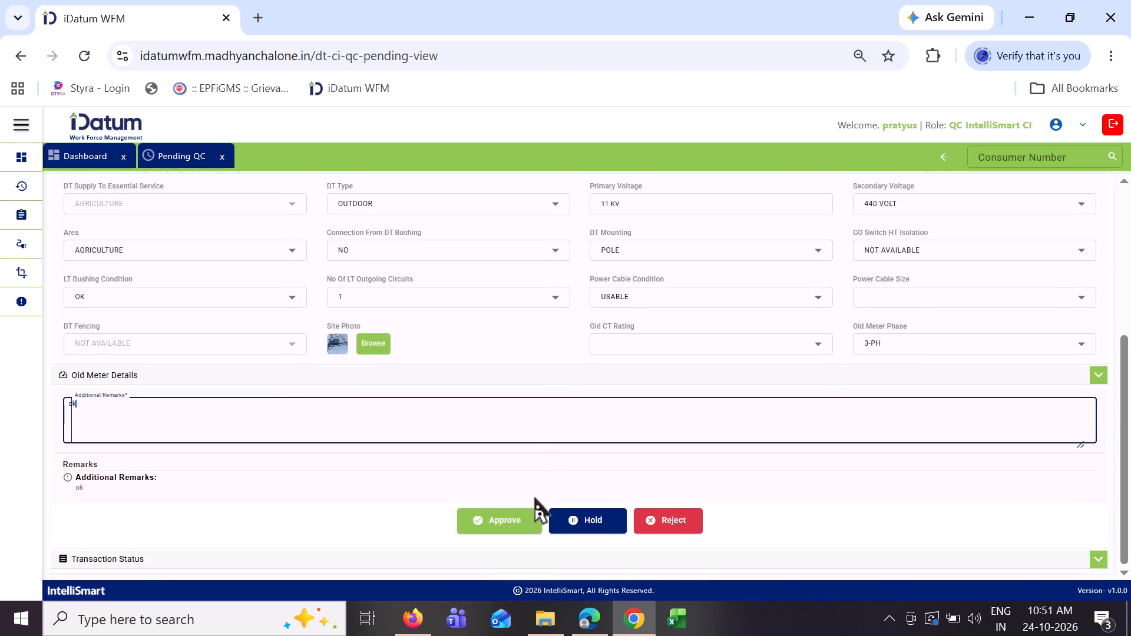
left_click(514, 517)
left_click(568, 382)
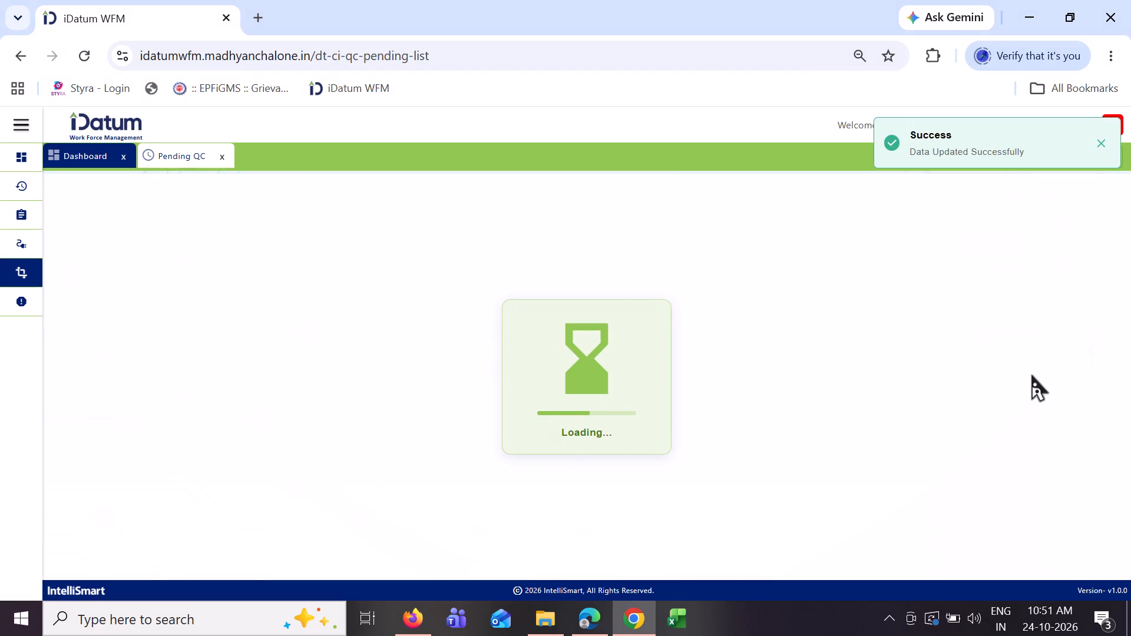
left_click(1094, 329)
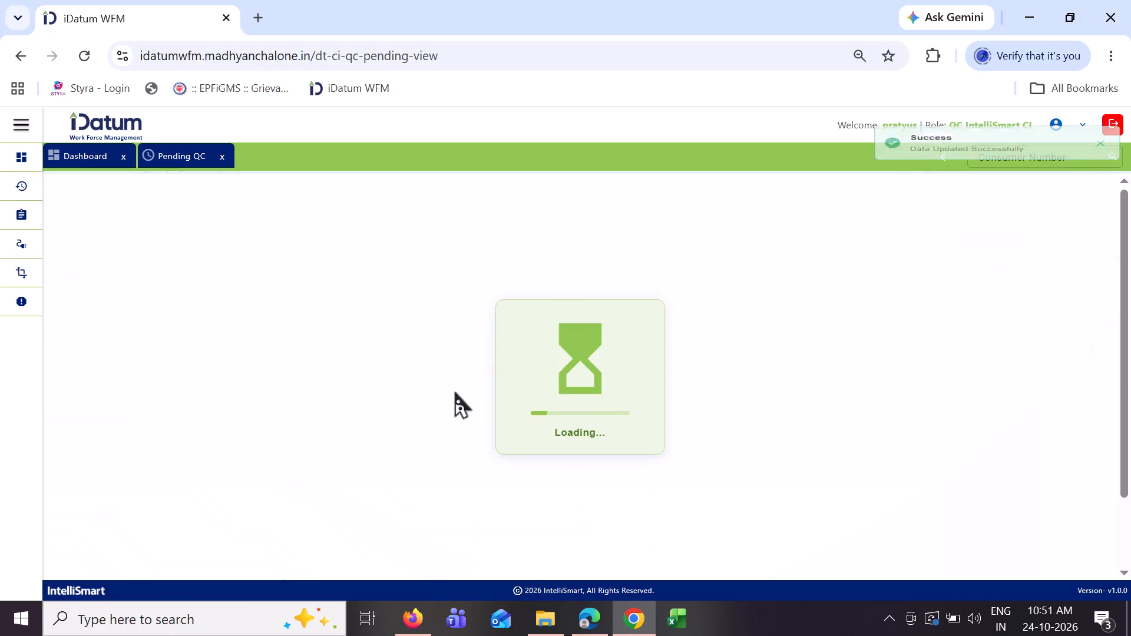
left_click(333, 293)
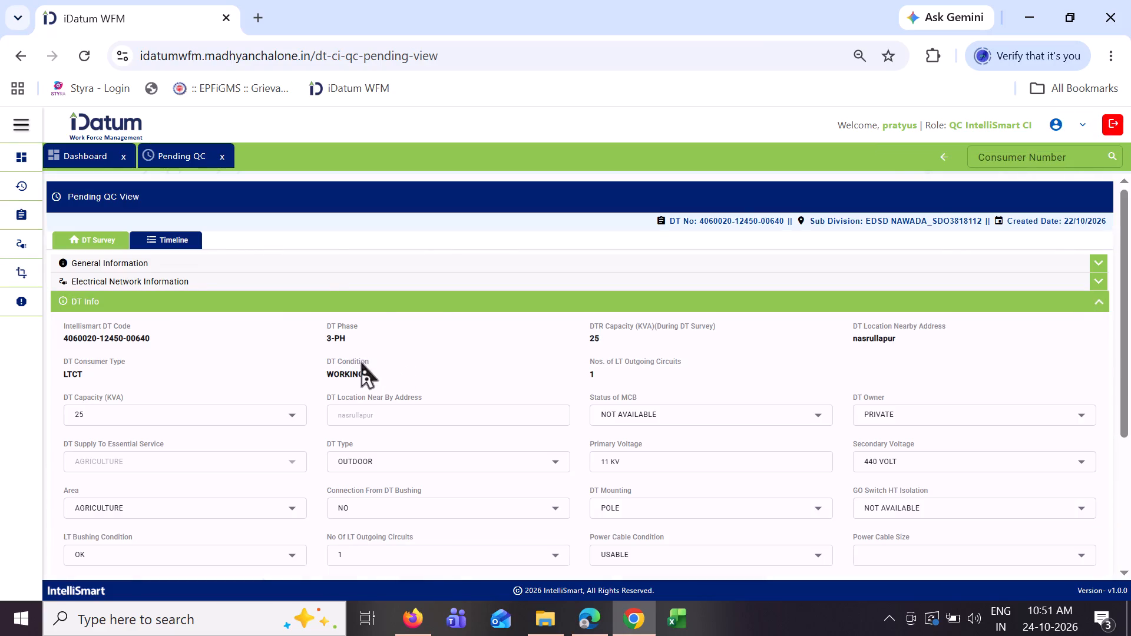
scroll(365, 371, "down", 7)
left_click(347, 388)
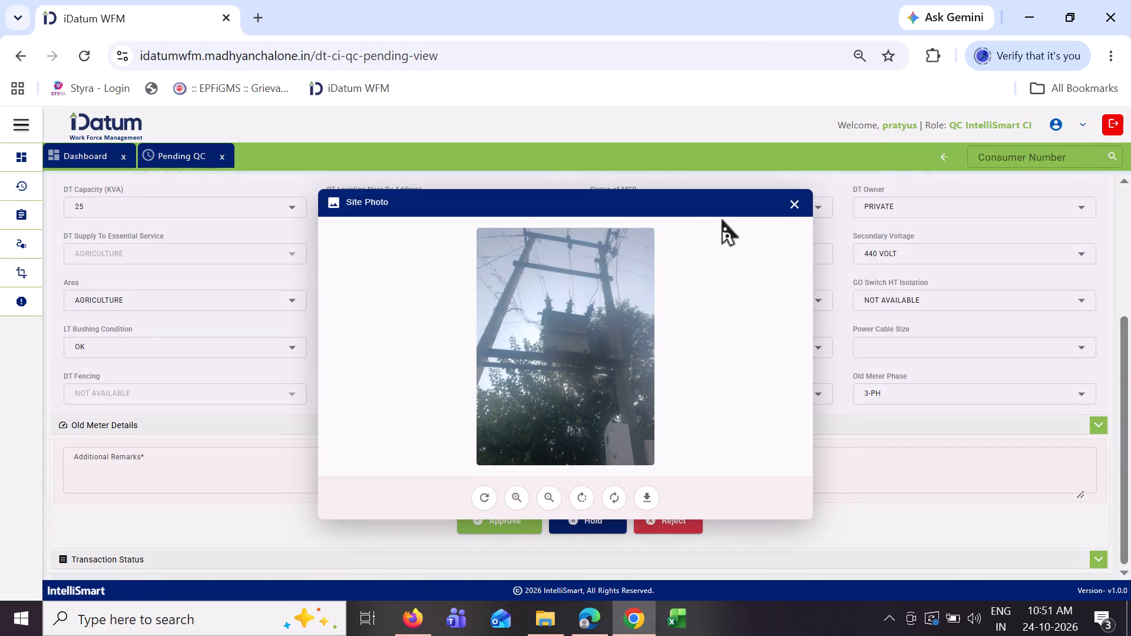
left_click_drag(782, 204, 790, 201)
left_click(449, 448)
key("o")
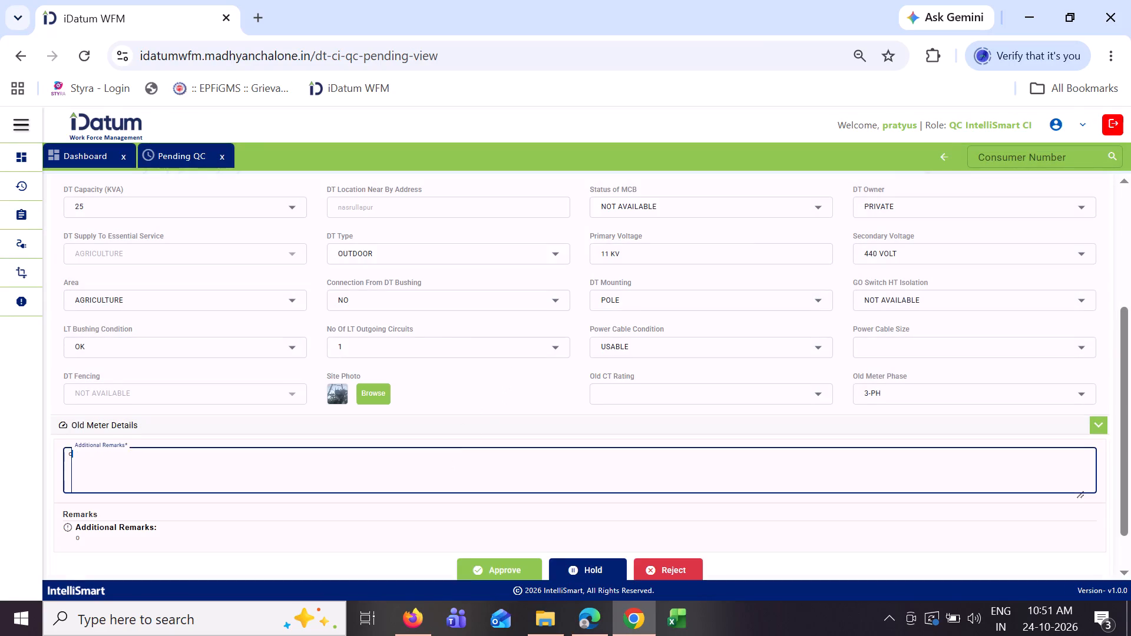
key("k")
scroll(454, 463, "down", 4)
left_click(491, 503)
left_click(543, 380)
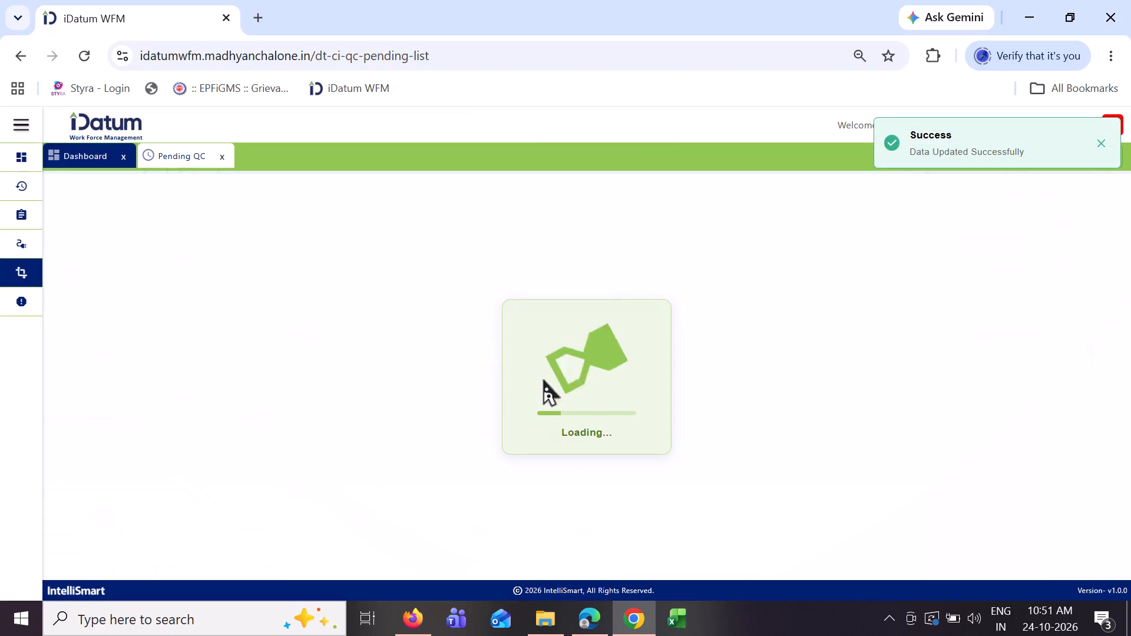
left_click(1102, 332)
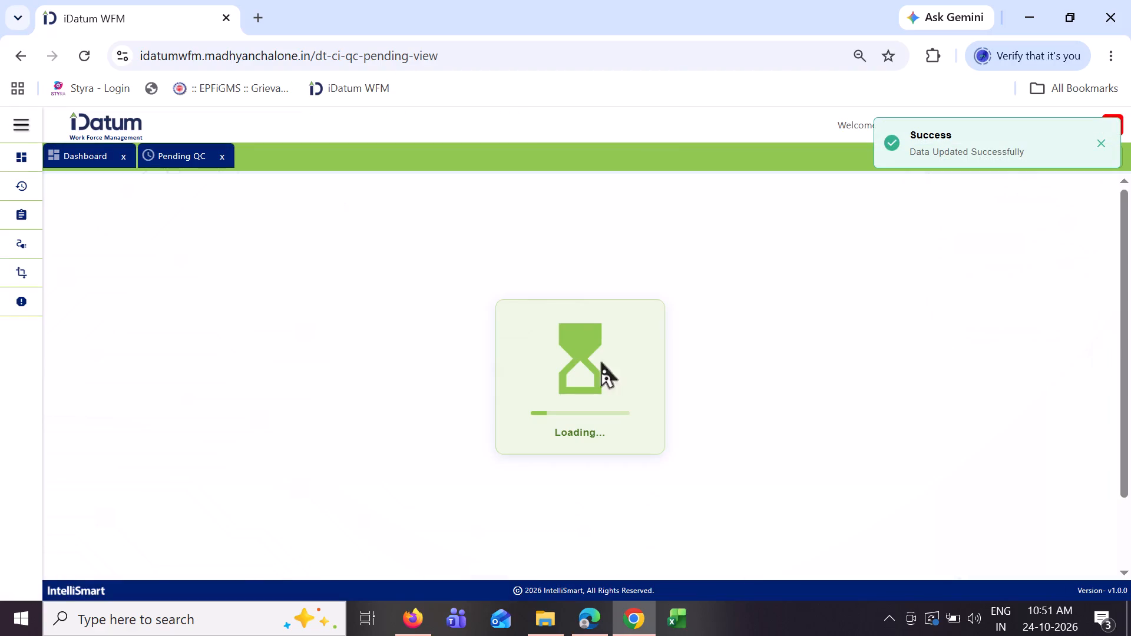
left_click(276, 296)
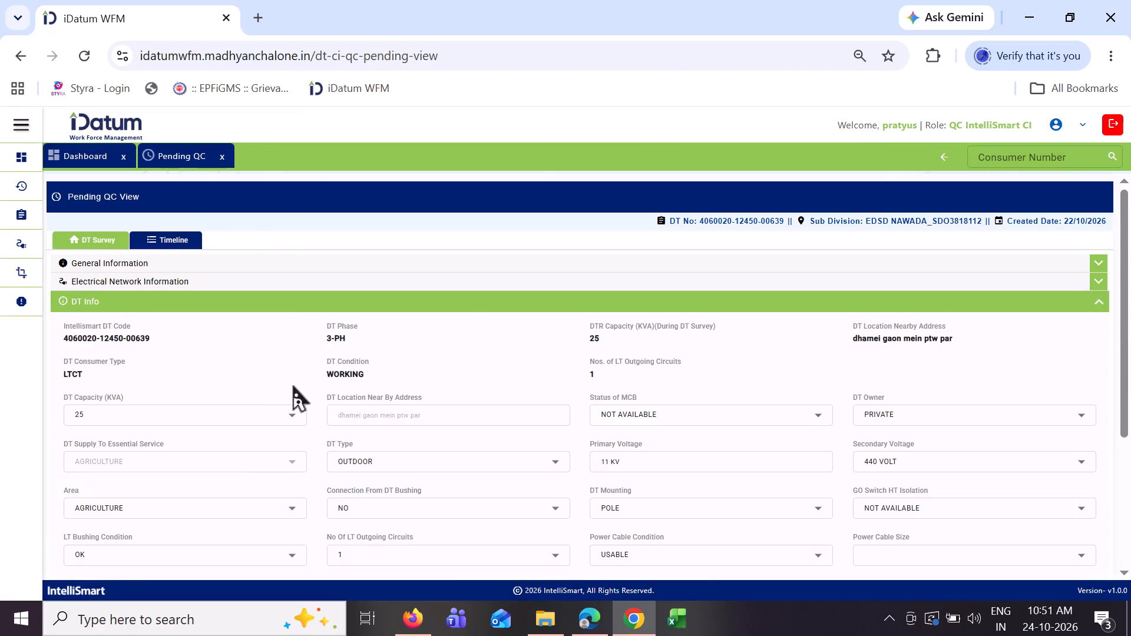
scroll(312, 367, "down", 7)
left_click(342, 395)
left_click(791, 208)
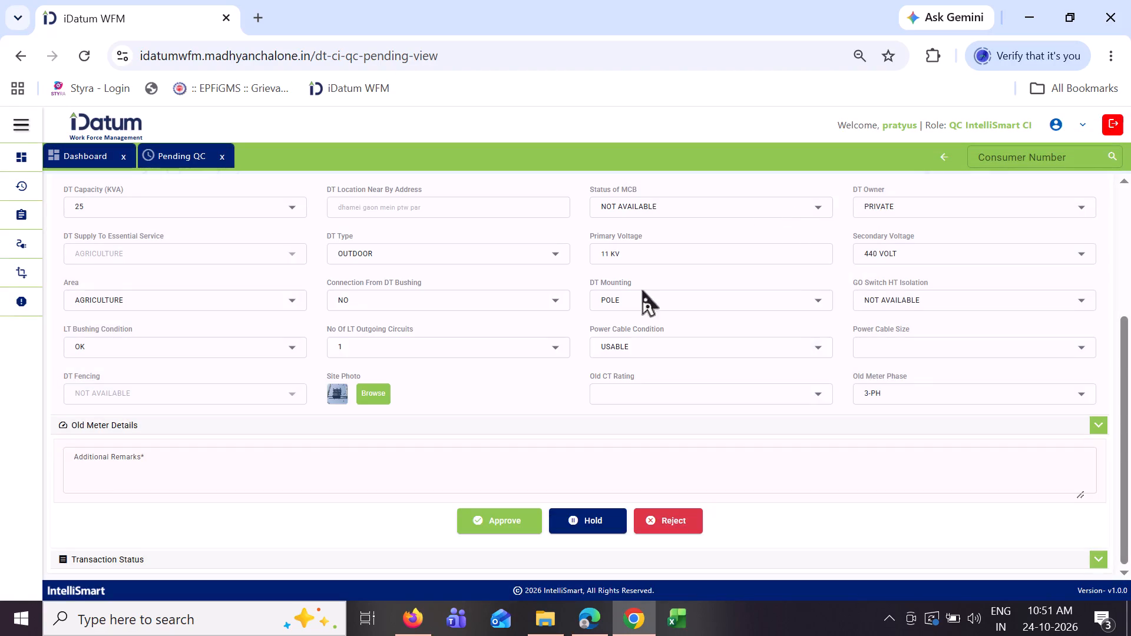
scroll(534, 312, "up", 5)
left_click(465, 254)
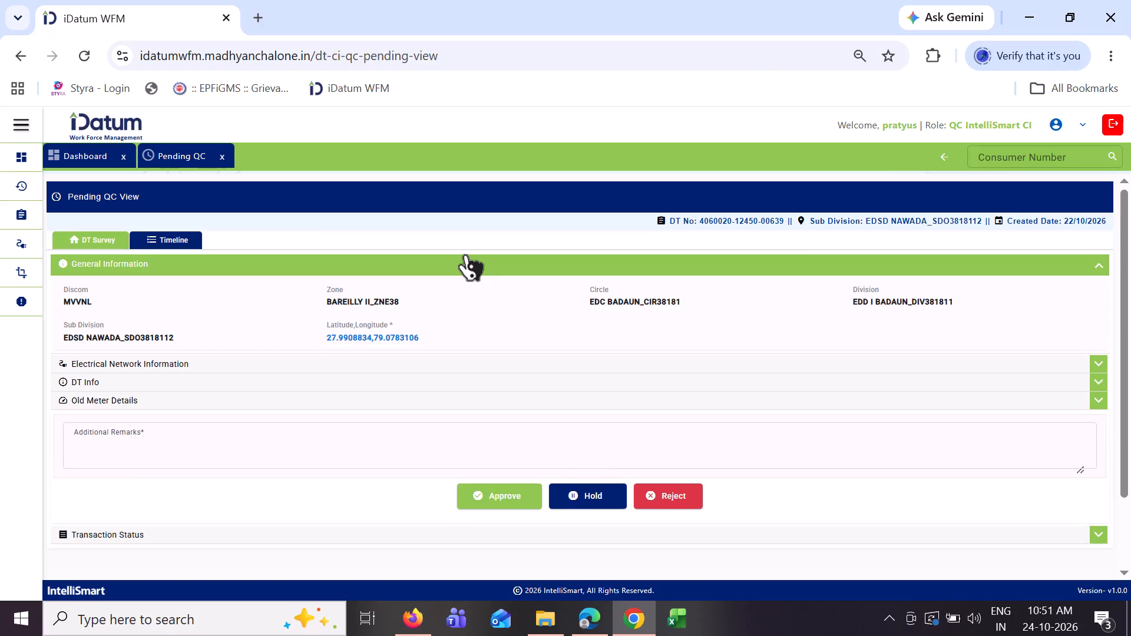
left_click(465, 254)
left_click(398, 385)
type("ok")
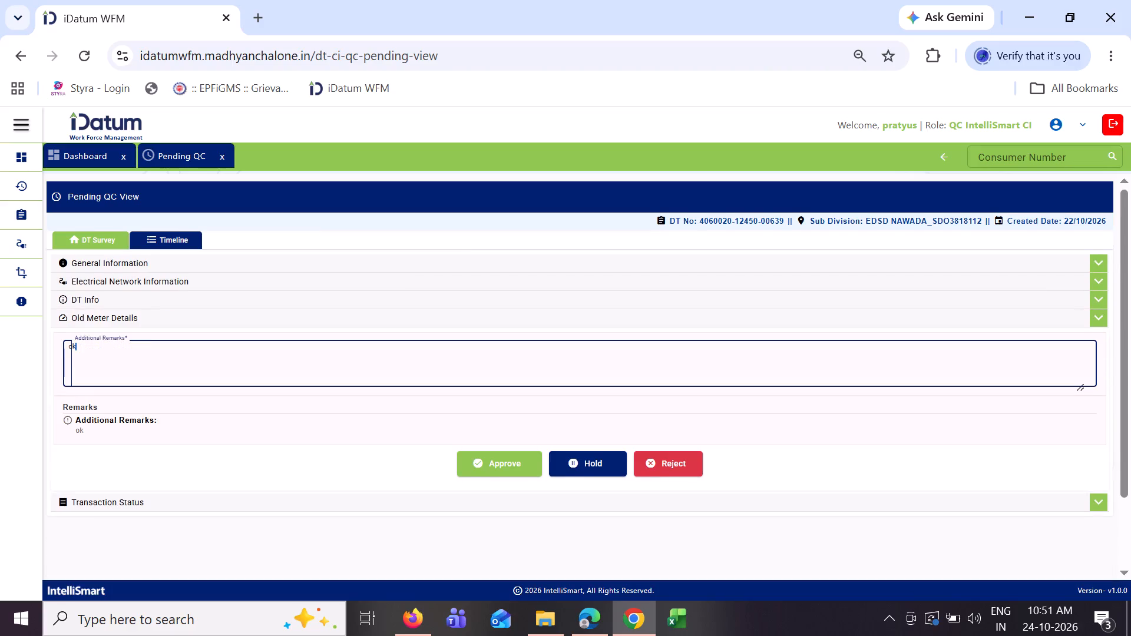
scroll(388, 389, "down", 2)
left_click(493, 373)
left_click(531, 382)
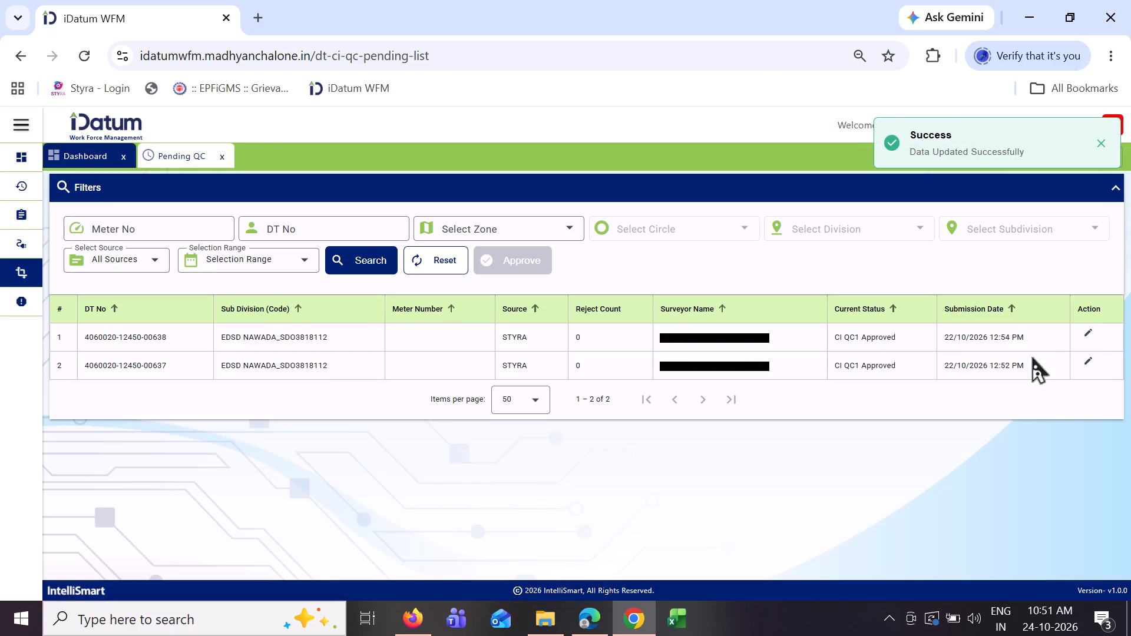
left_click(1093, 330)
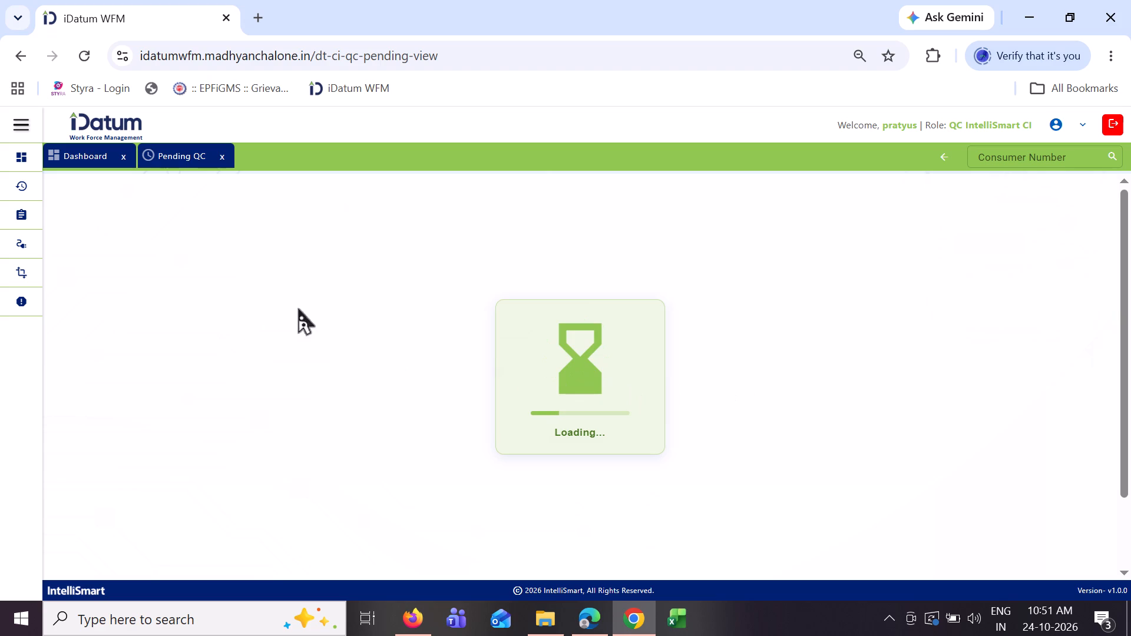
left_click(338, 294)
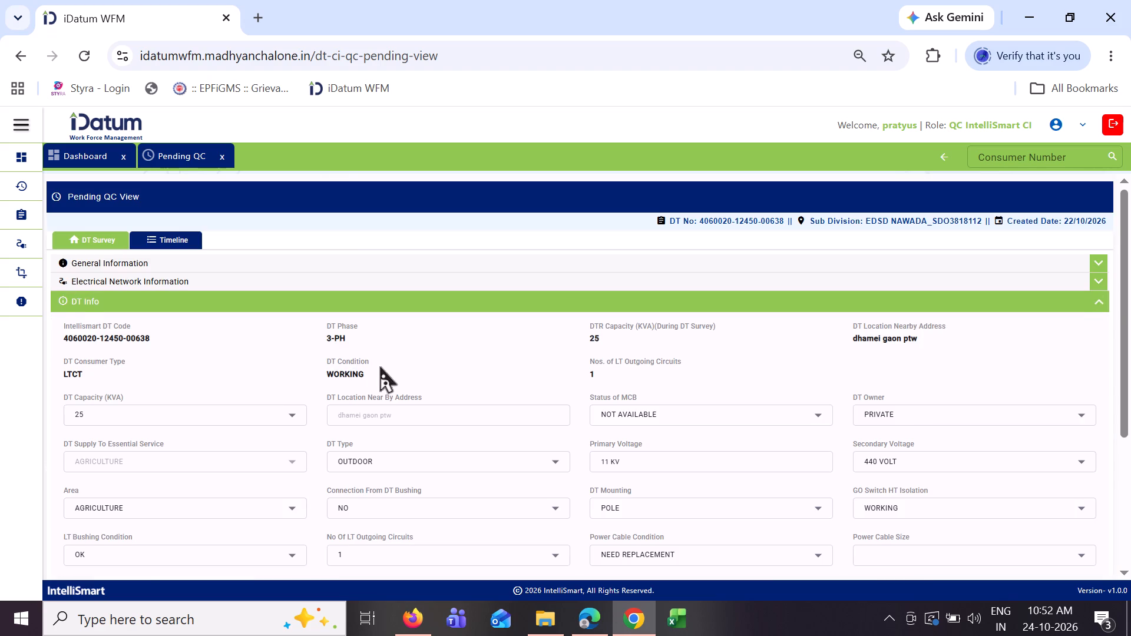
left_click(468, 272)
left_click(474, 261)
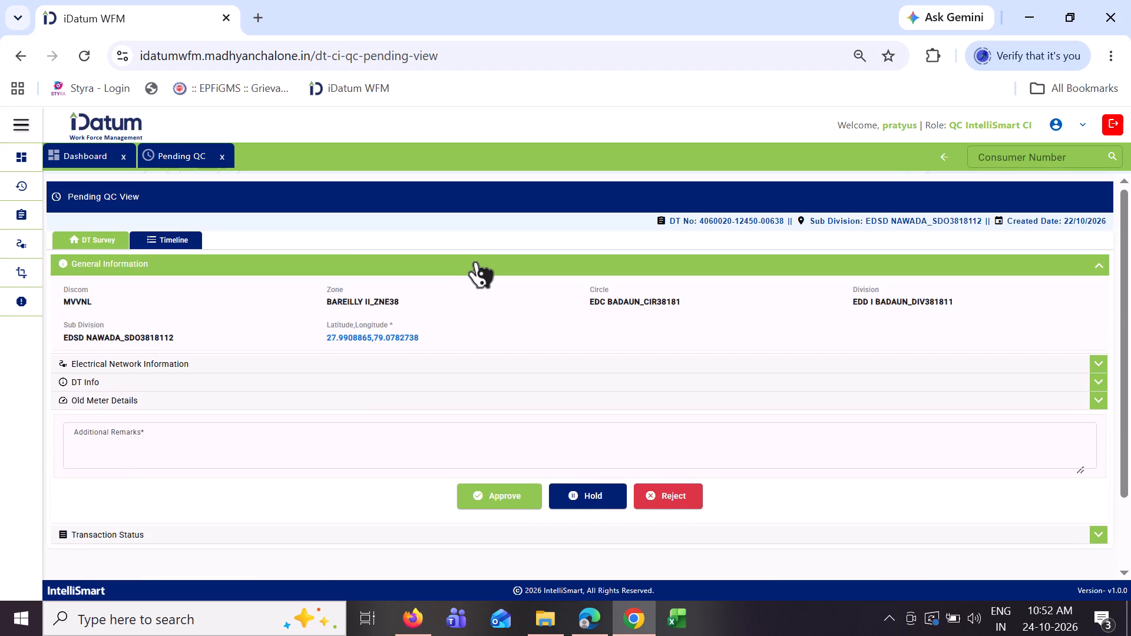
left_click(475, 261)
left_click(337, 302)
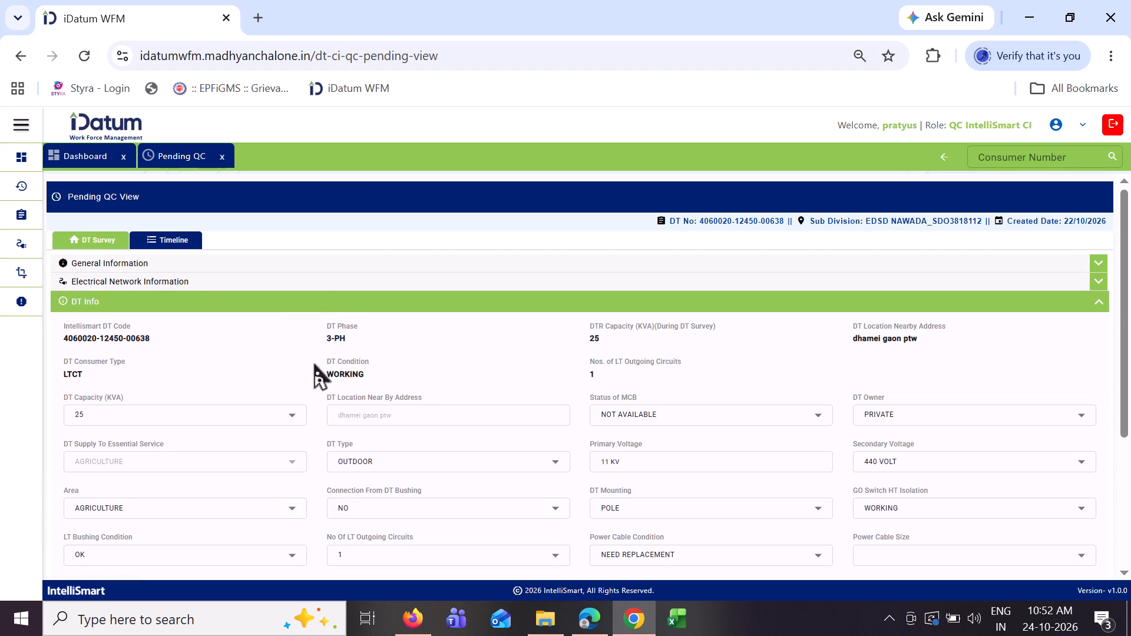
scroll(432, 359, "down", 6)
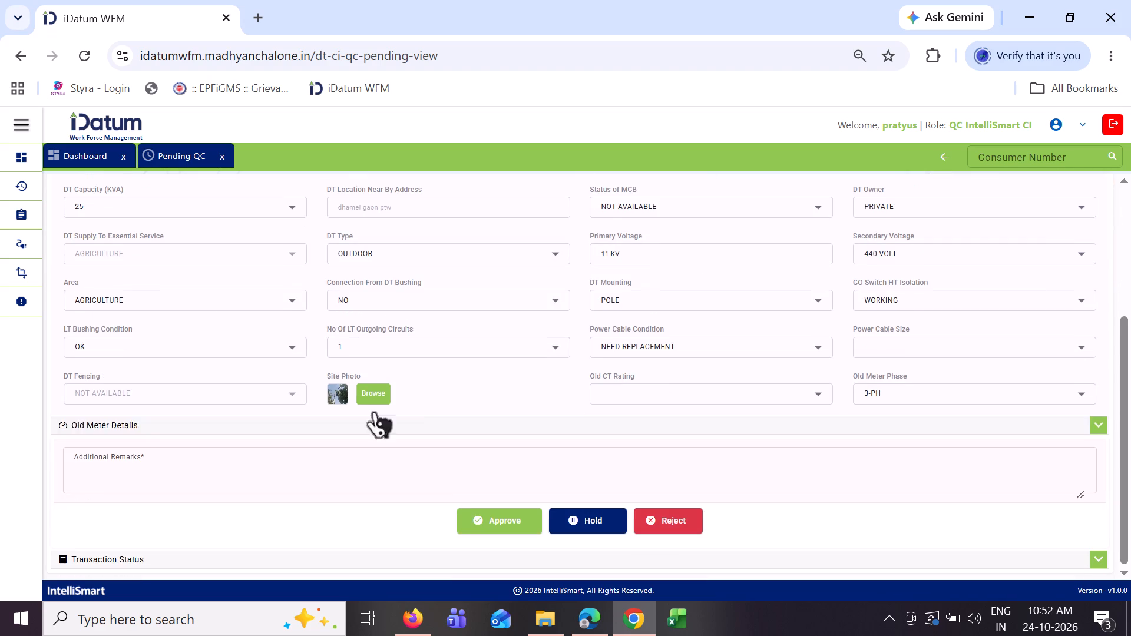
left_click(336, 393)
left_click(782, 196)
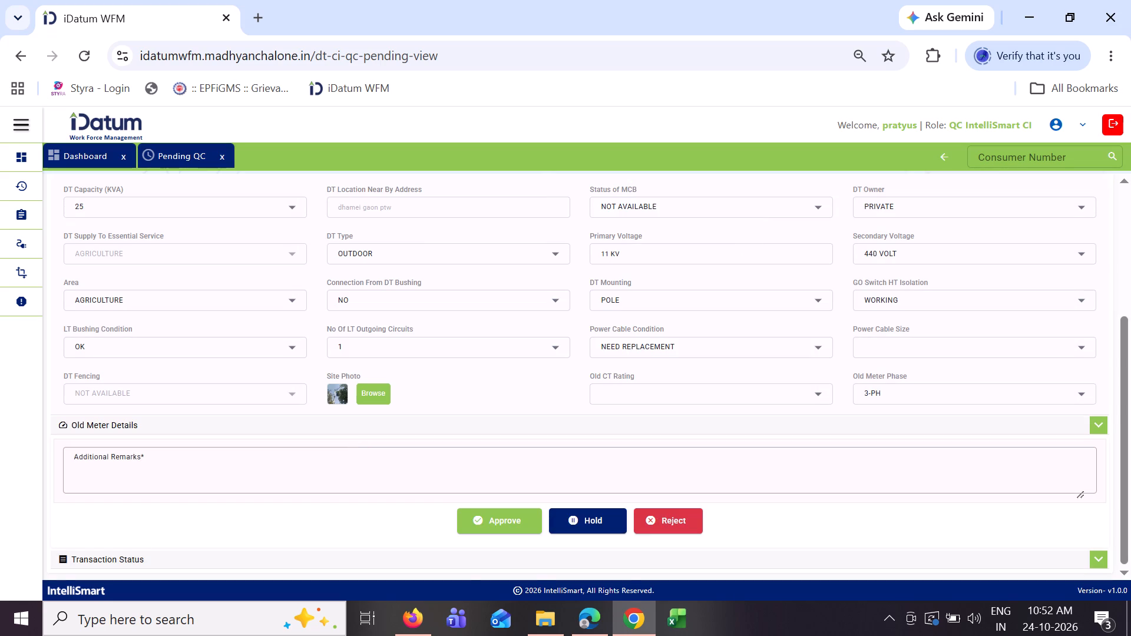
left_click(336, 465)
key("o")
key("k")
scroll(318, 529, "down", 5)
left_click(490, 515)
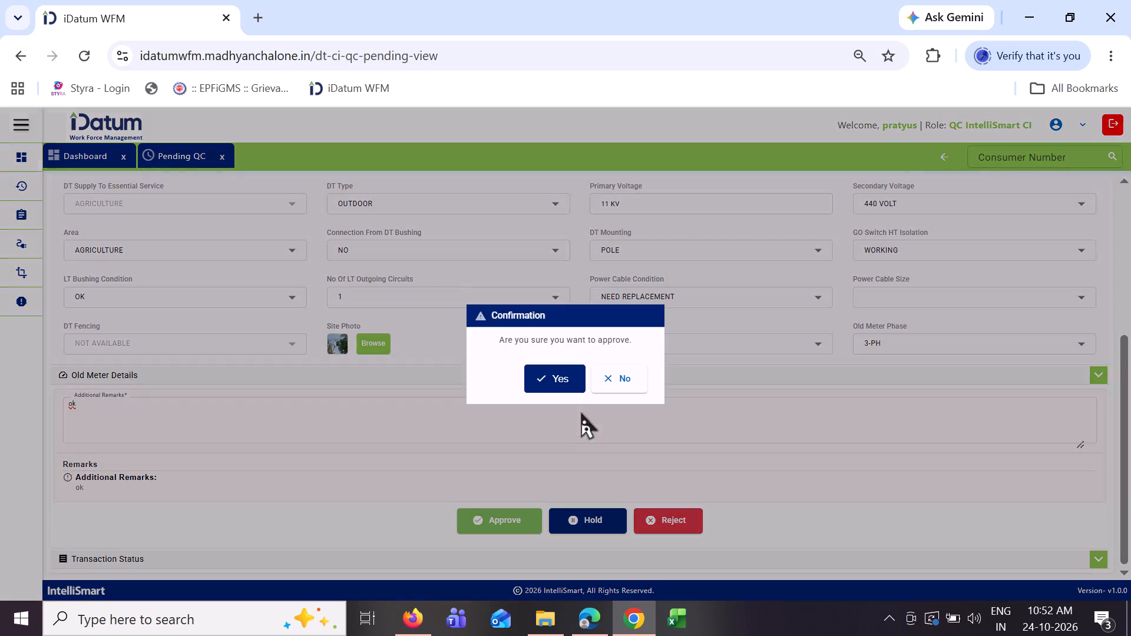
left_click(555, 388)
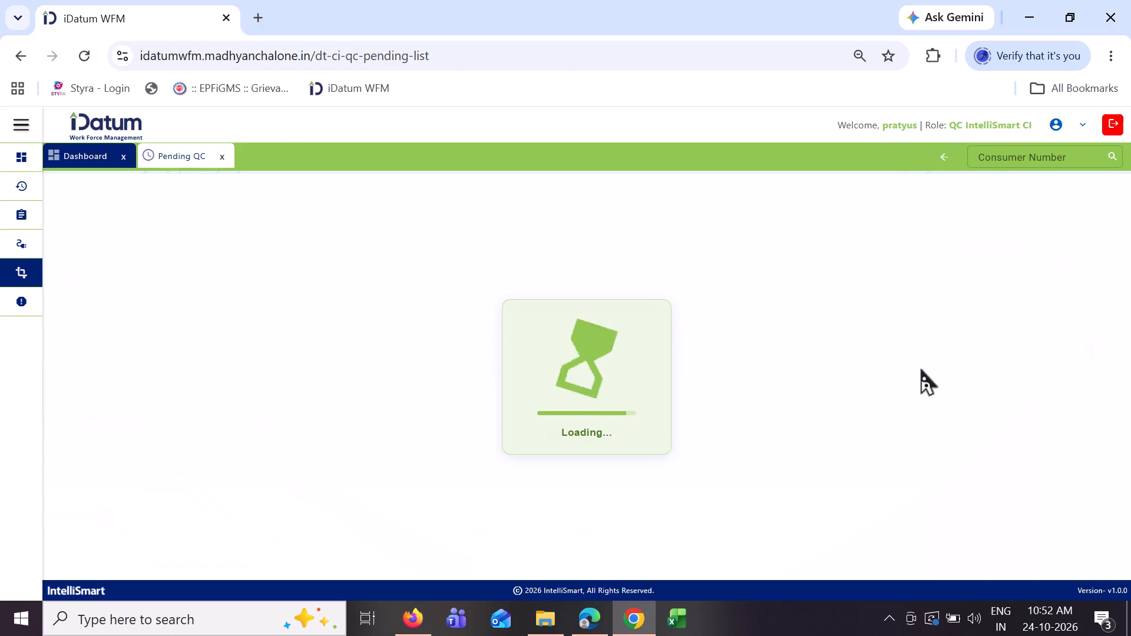
left_click(1092, 334)
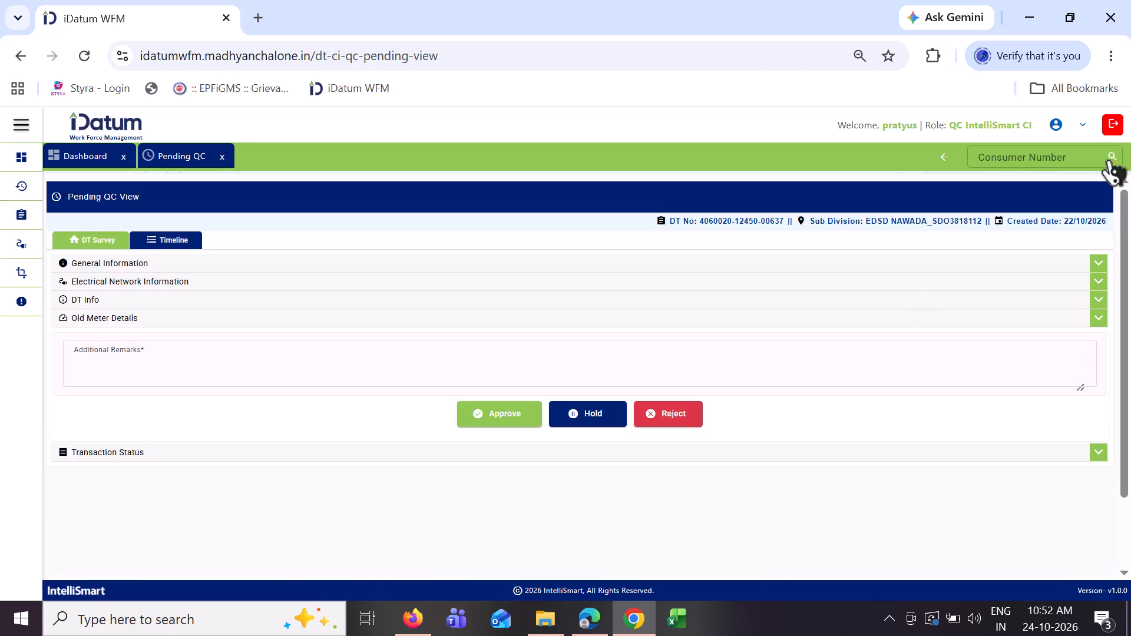
left_click(549, 312)
left_click(557, 298)
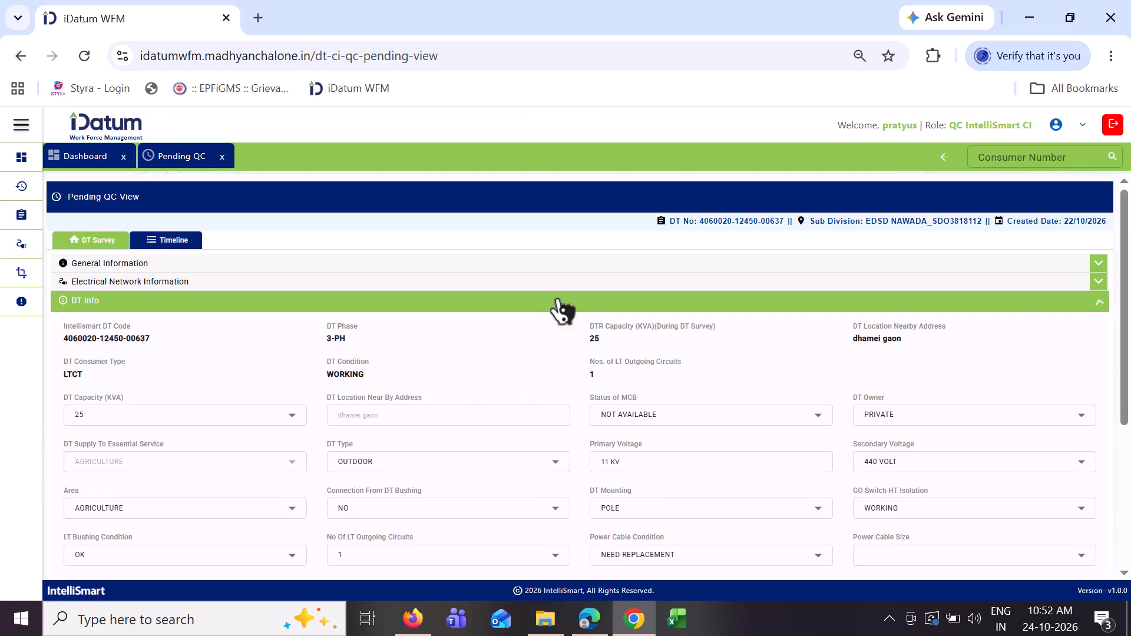
left_click(138, 342)
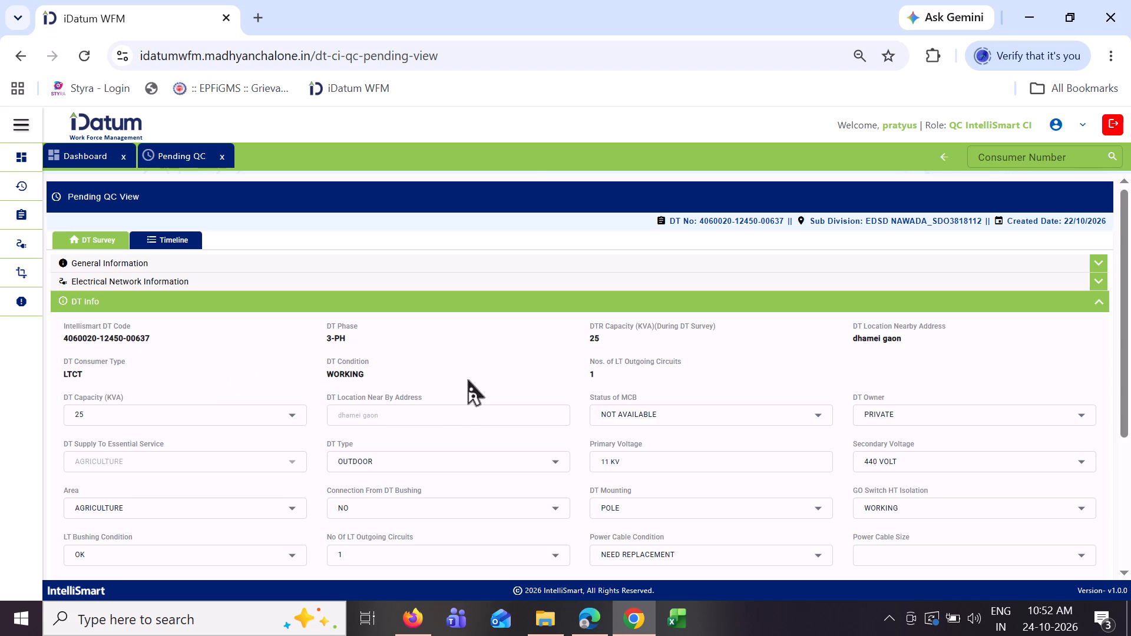
scroll(472, 357, "down", 6)
left_click(332, 397)
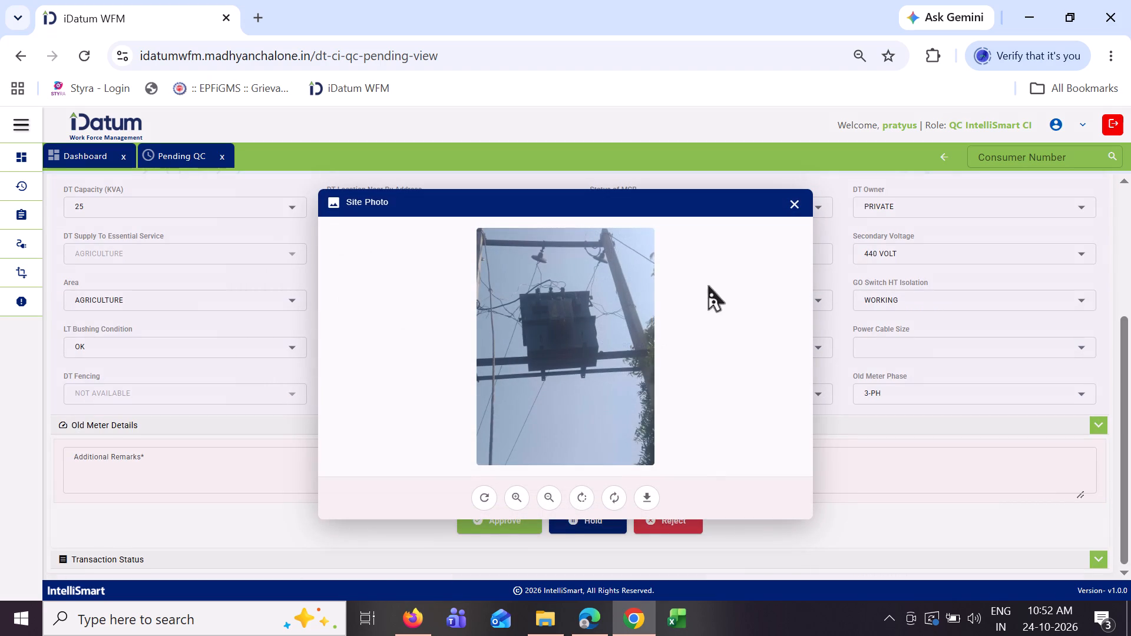
left_click_drag(792, 211, 786, 211)
left_click(477, 455)
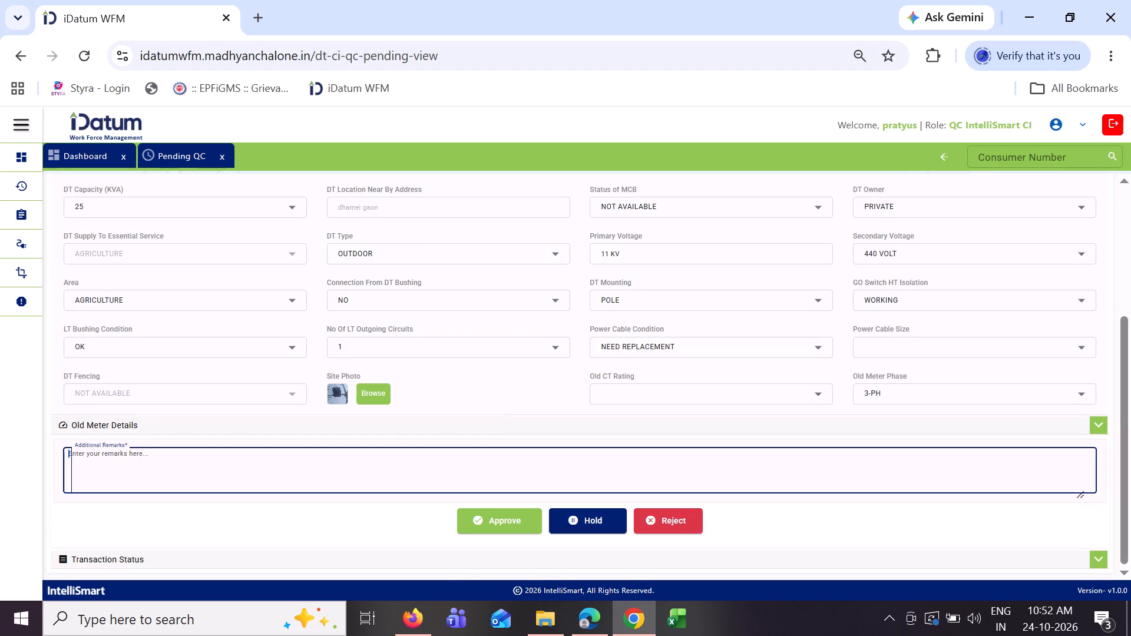
key("o")
key("k")
scroll(479, 468, "down", 5)
left_click(514, 519)
left_click(550, 384)
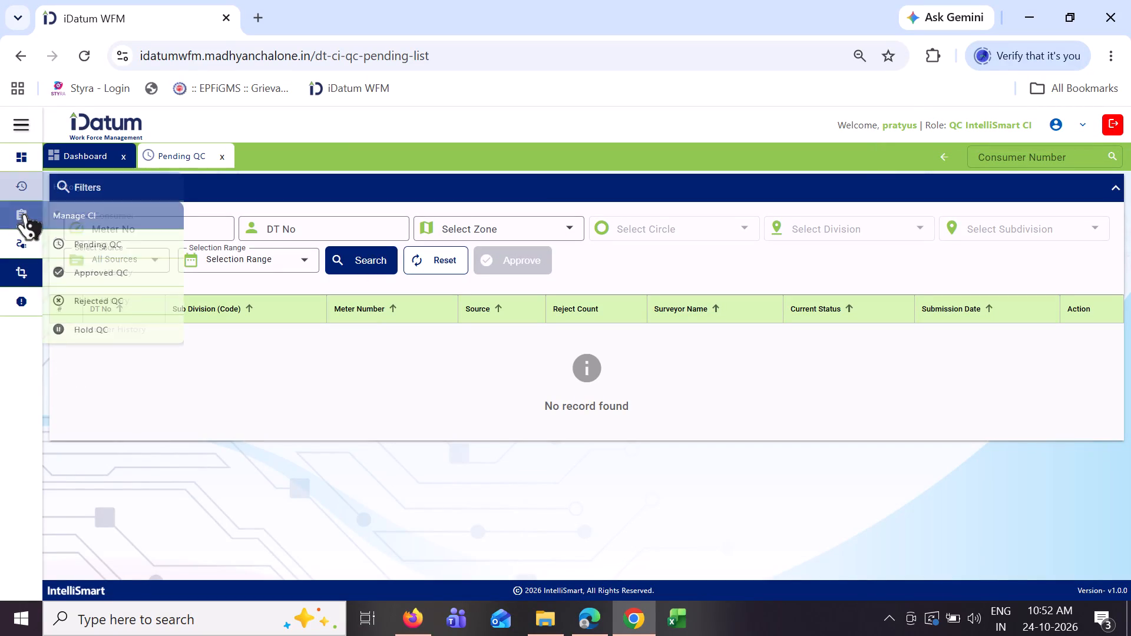
Open the Manage CI Pending QC list to check for pending consumer records.
left_click(108, 235)
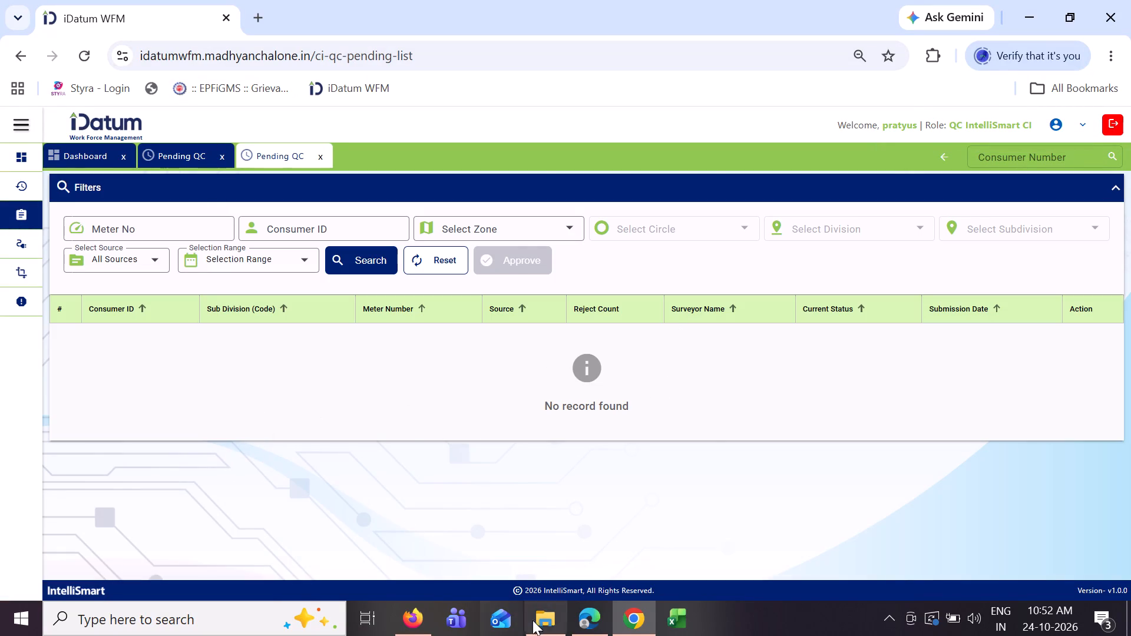
Switch to the Styra O & M page in Firefox and reload the submitted OM QC records.
left_click(412, 631)
double_click(101, 224)
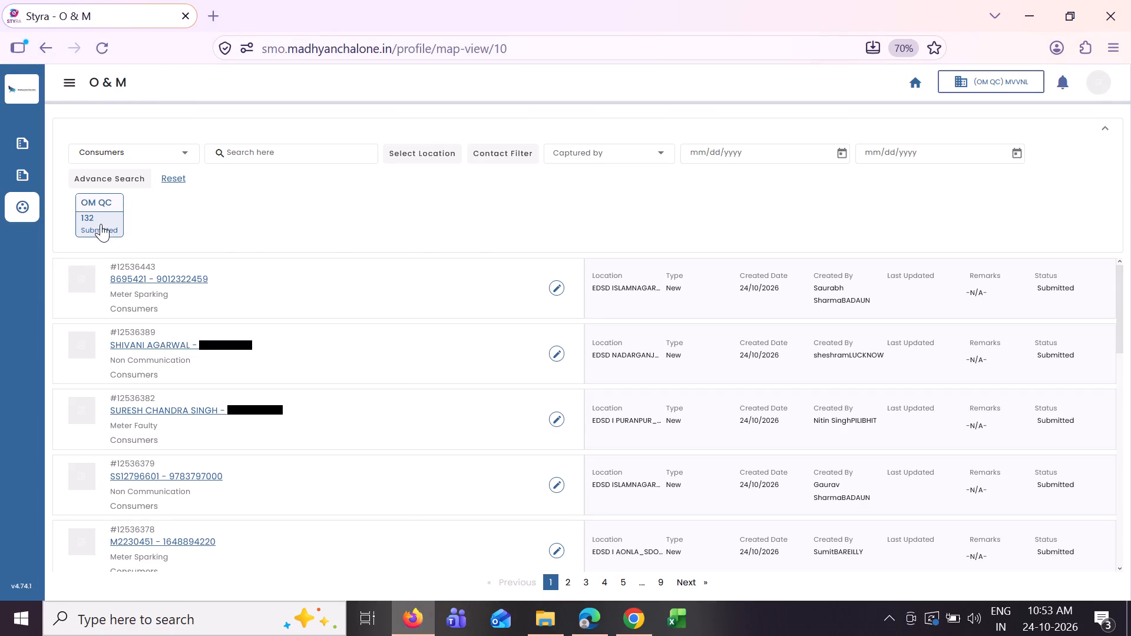
left_click(560, 286)
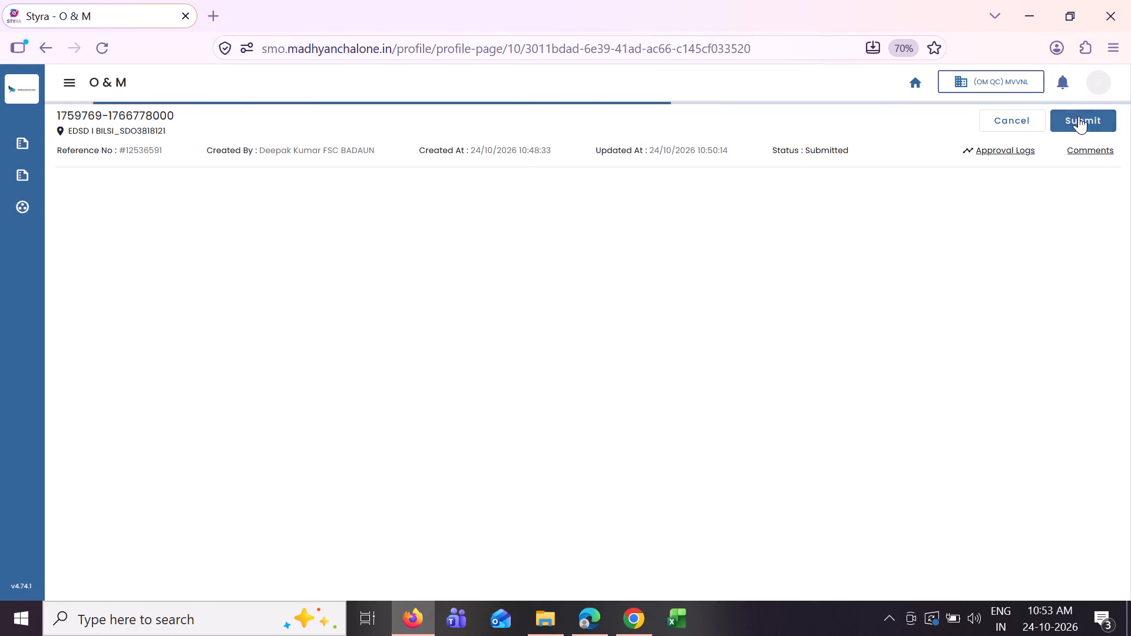
left_click(1097, 124)
left_click(564, 288)
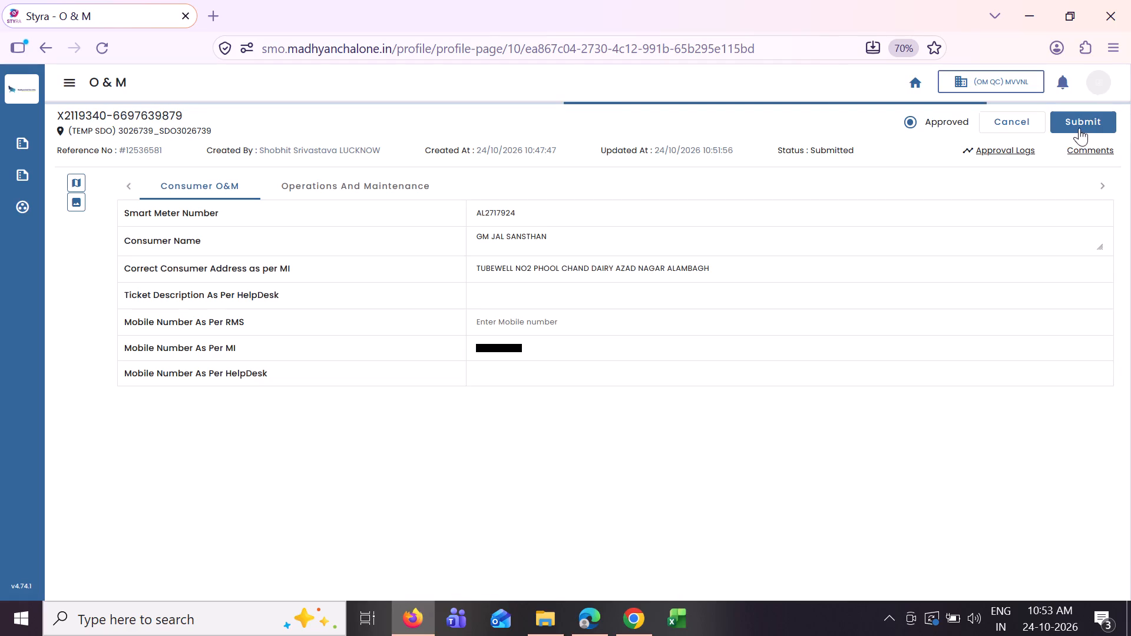
left_click(1092, 120)
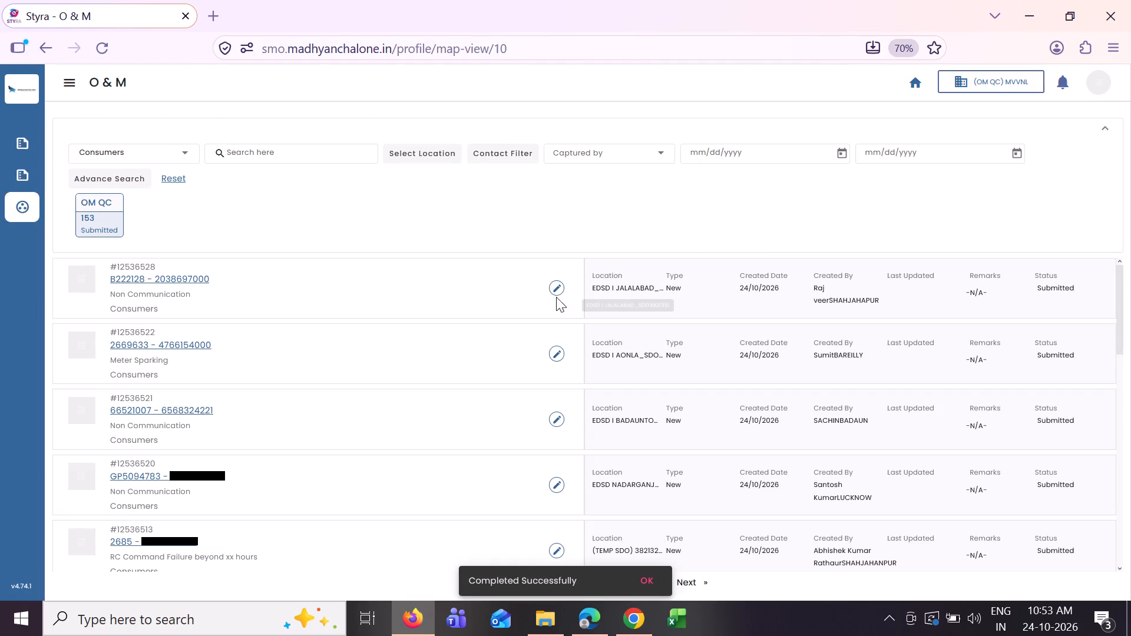
double_click(548, 292)
left_click(555, 289)
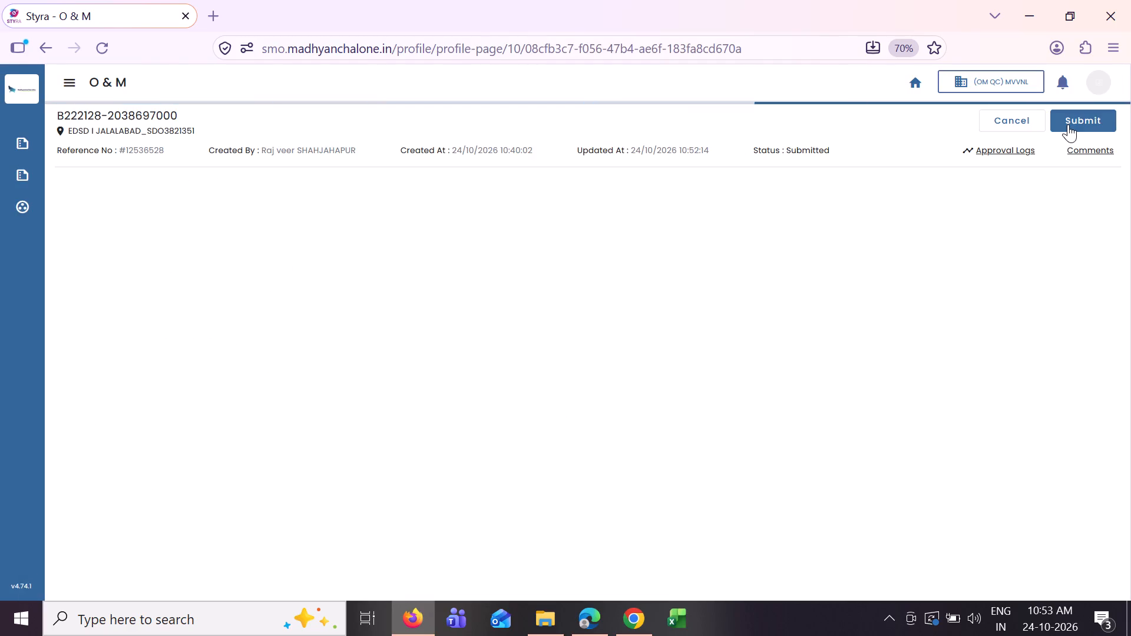
left_click(1070, 122)
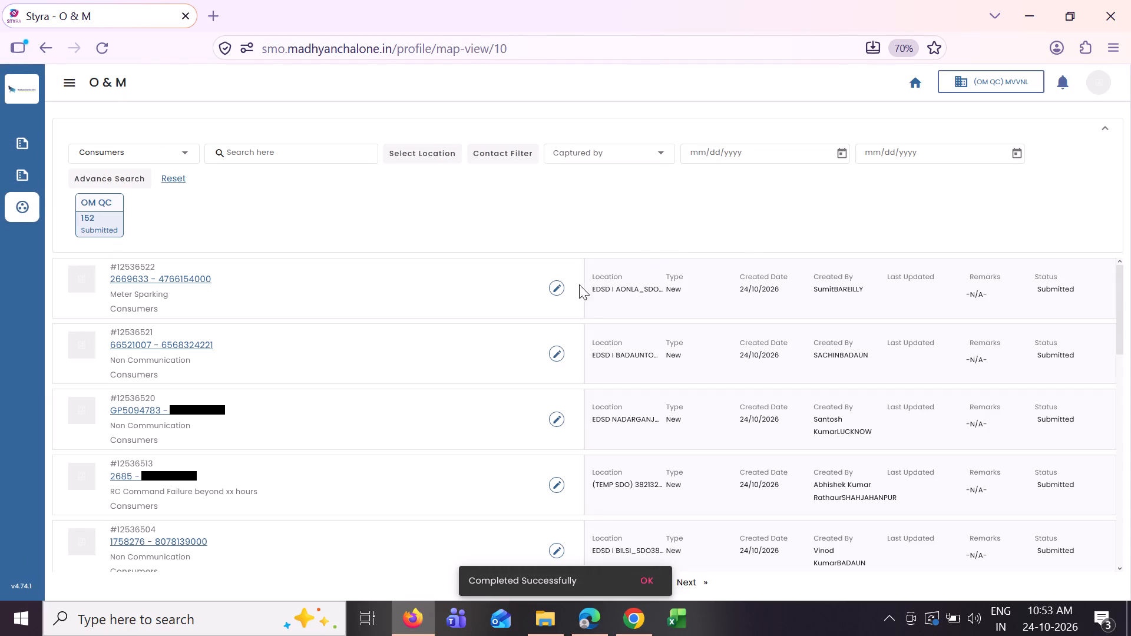
left_click(560, 287)
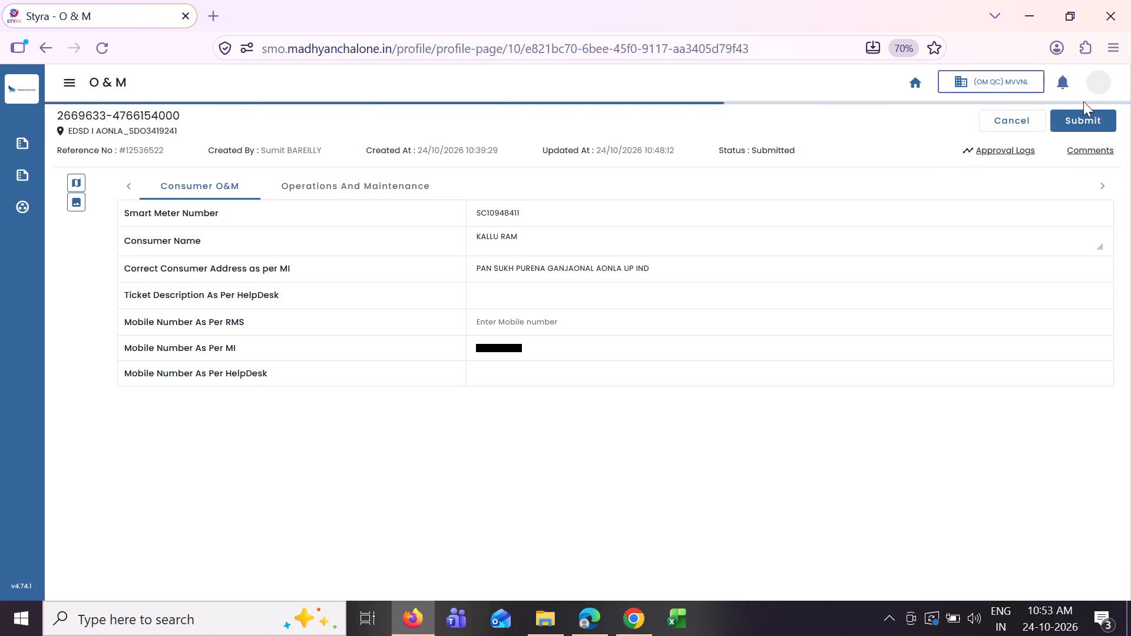
left_click(1083, 114)
left_click(557, 288)
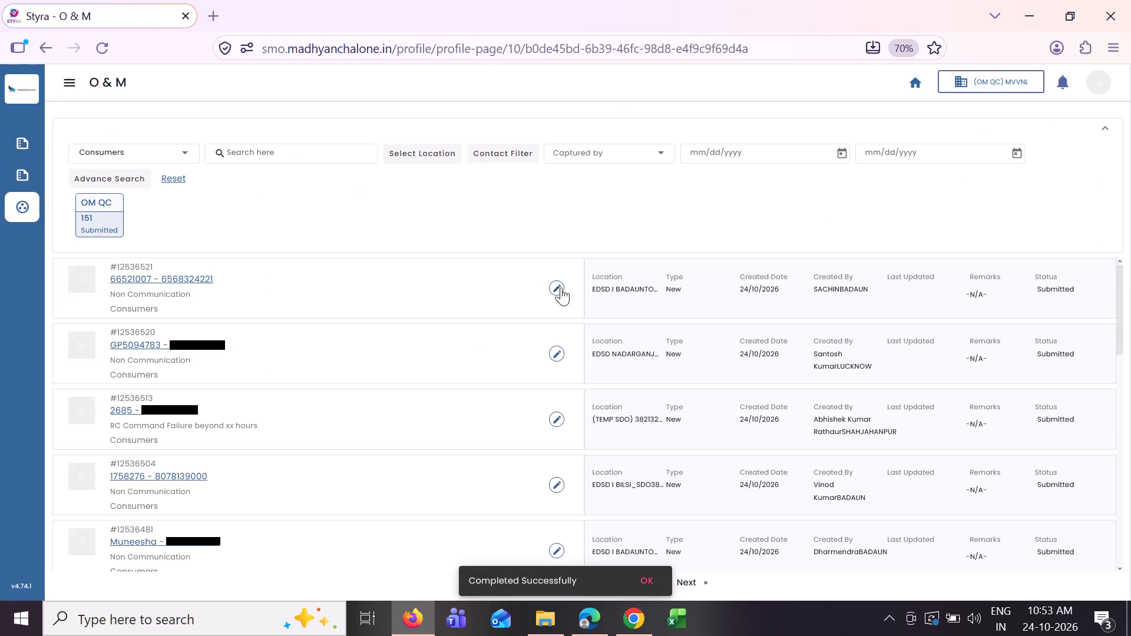
left_click(1082, 118)
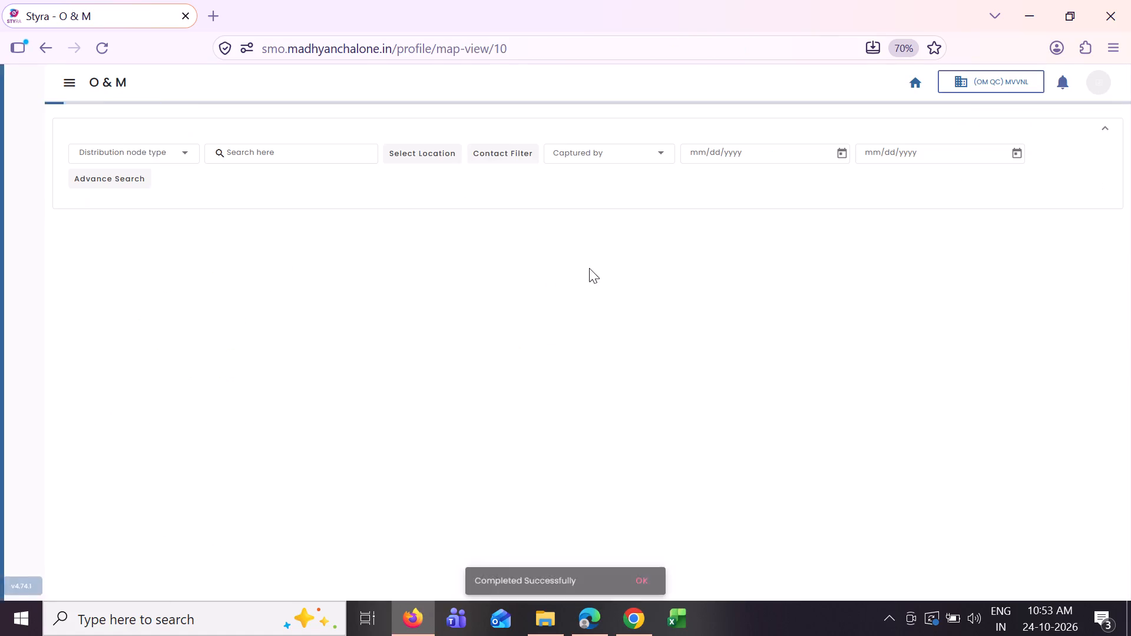
left_click(553, 287)
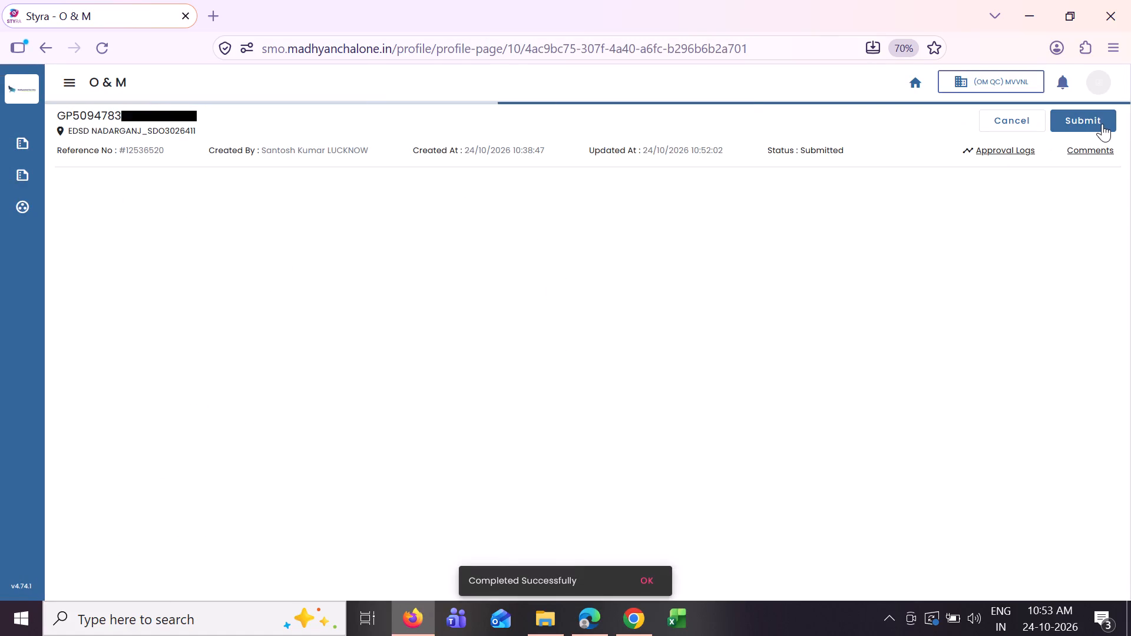
left_click(1102, 124)
left_click(555, 289)
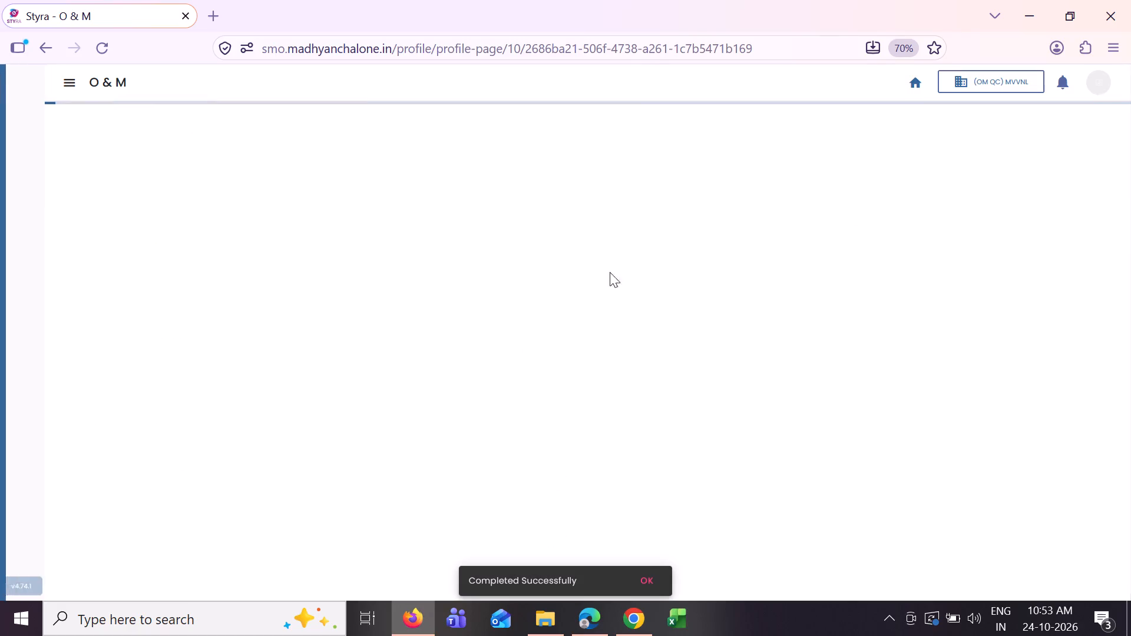
left_click(1106, 118)
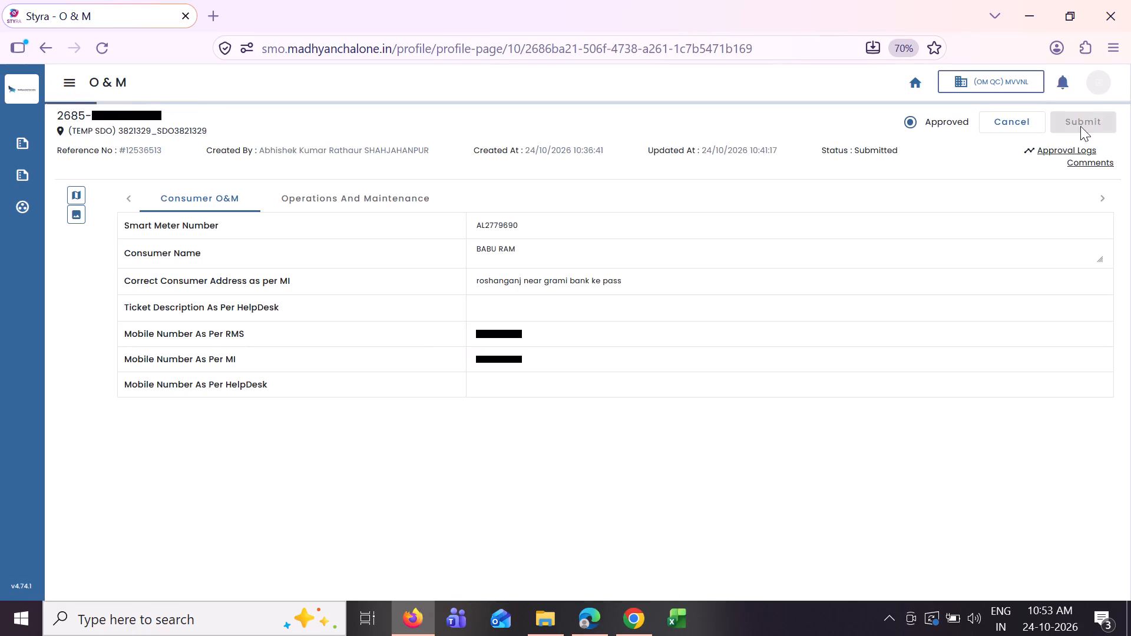
left_click(557, 282)
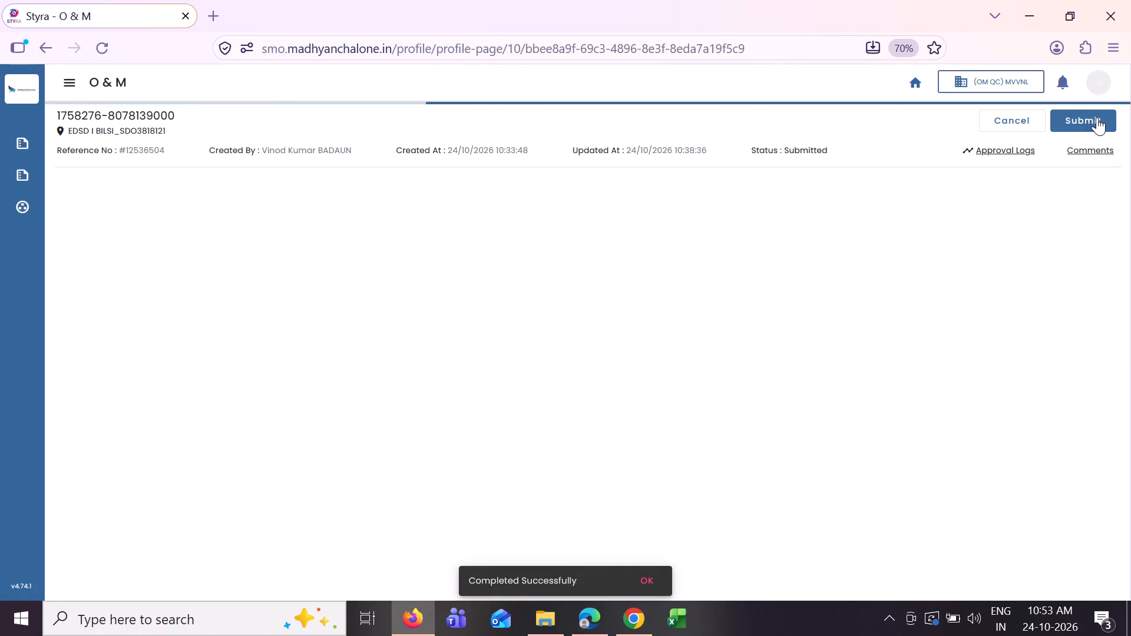
left_click(1097, 117)
left_click(561, 291)
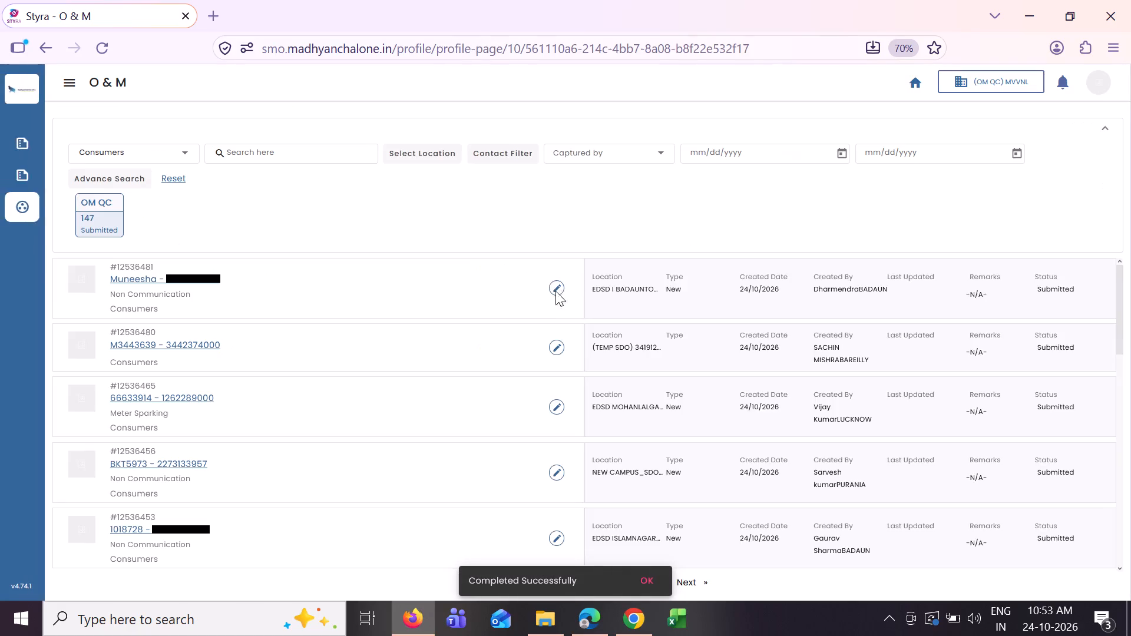
left_click(1092, 122)
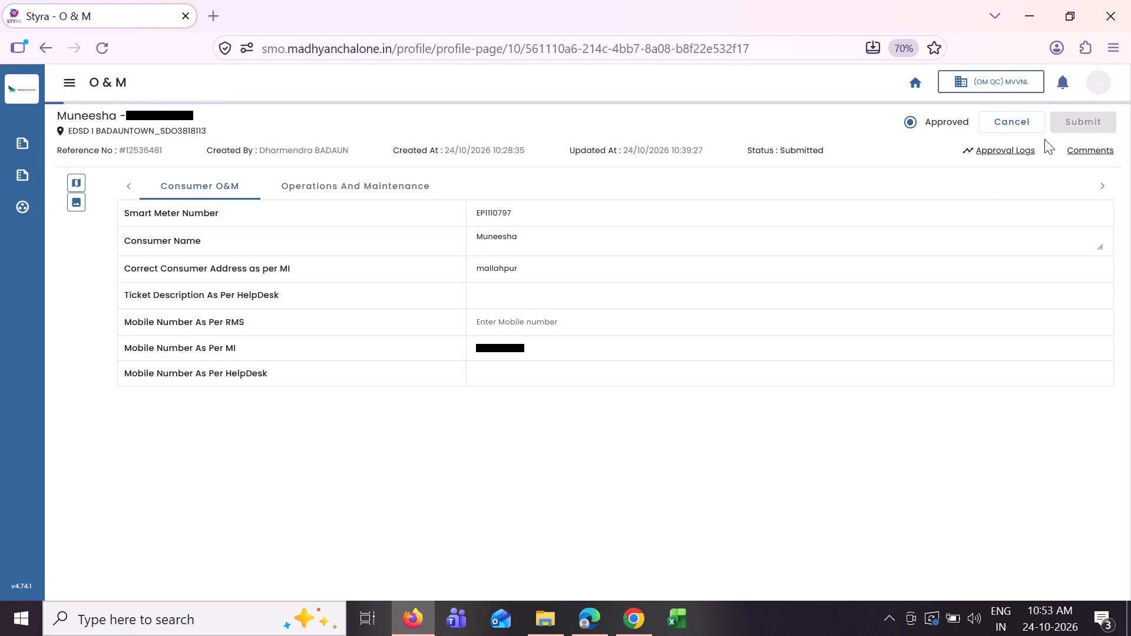
left_click(555, 279)
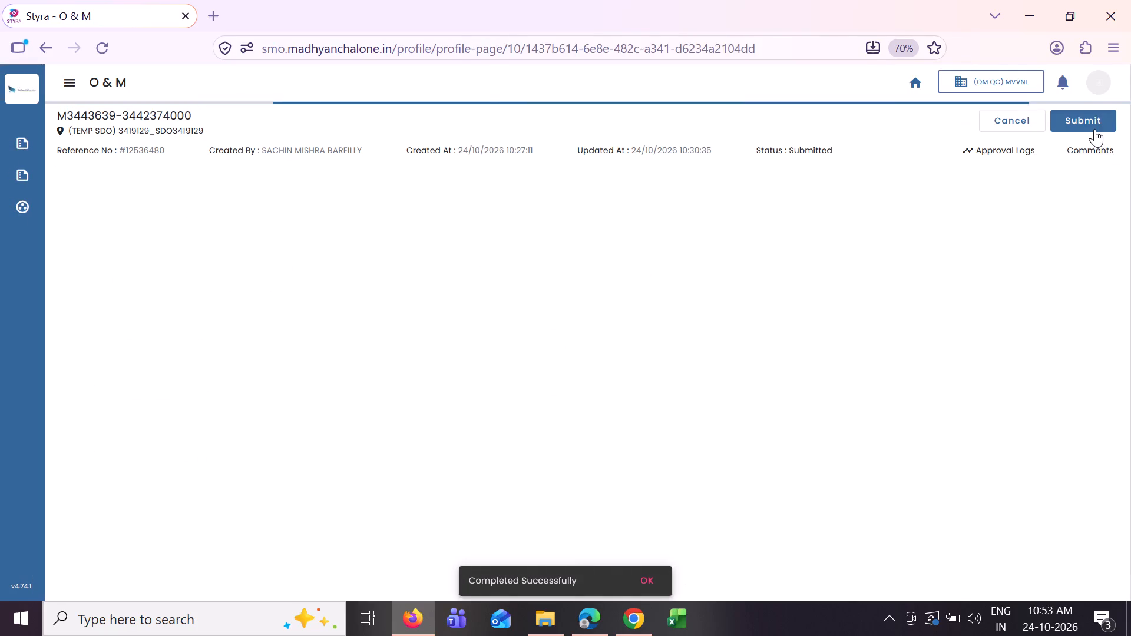
left_click(1102, 122)
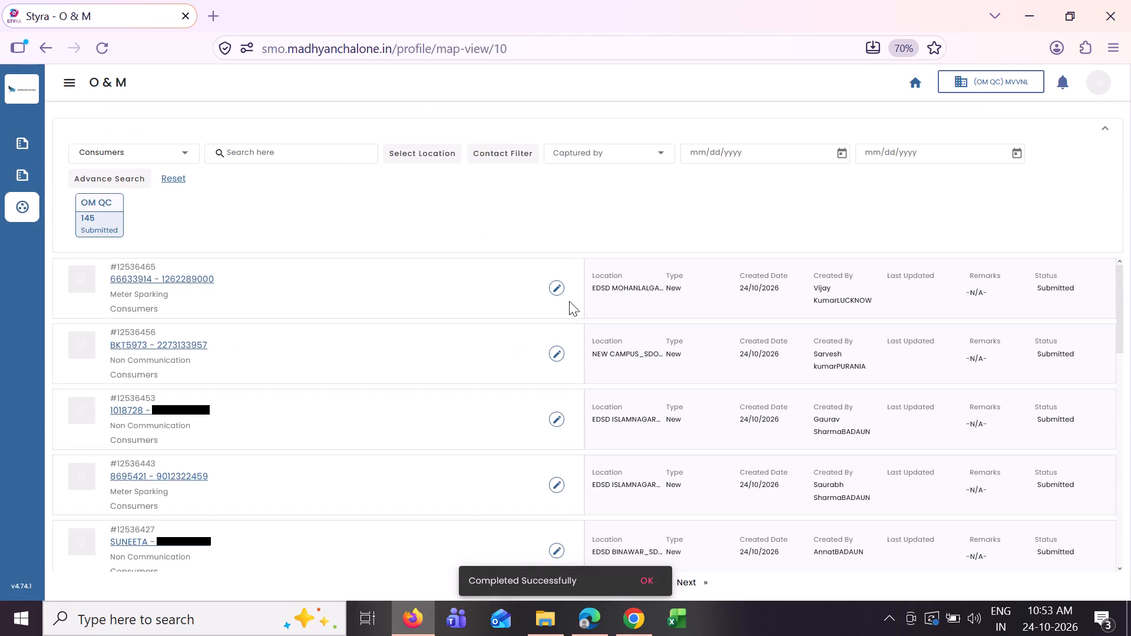
left_click(550, 290)
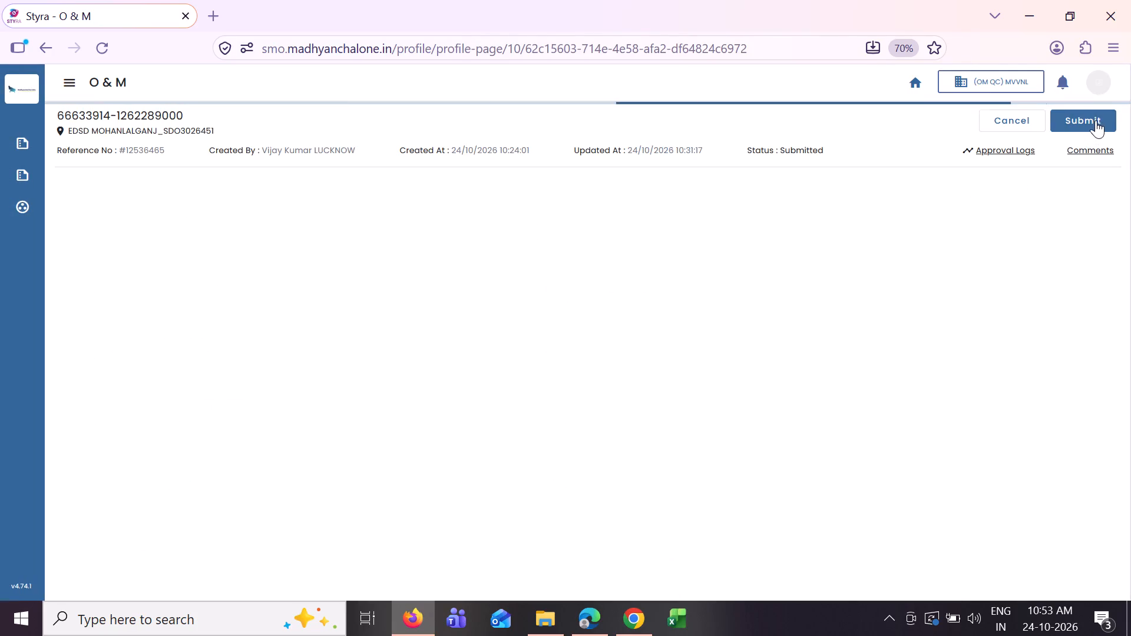
left_click(1096, 120)
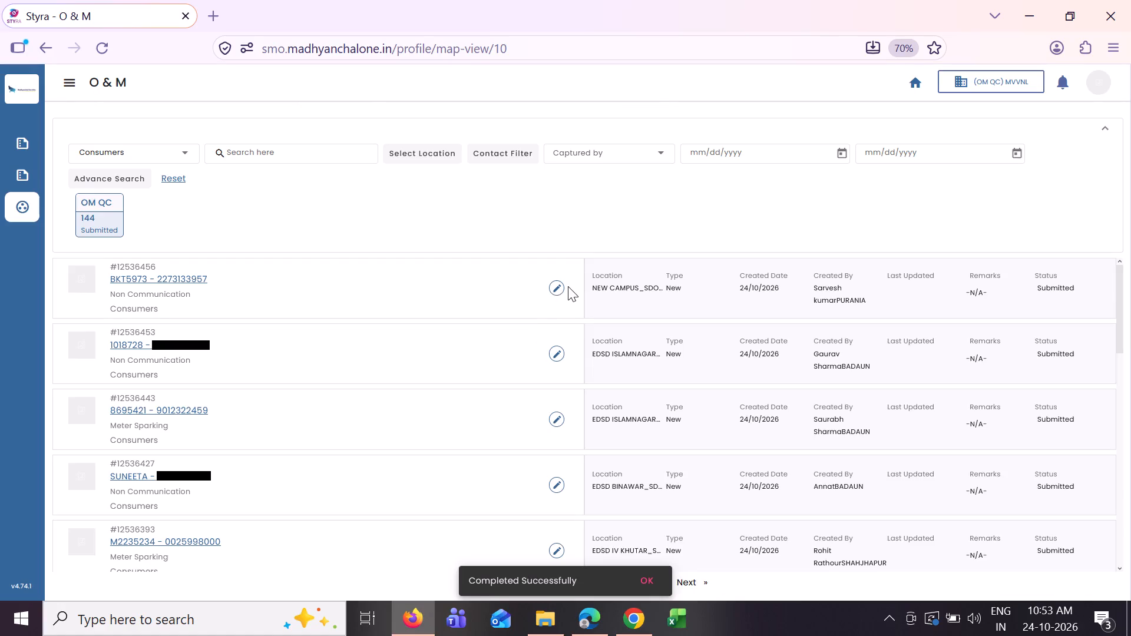
left_click(568, 286)
left_click(564, 289)
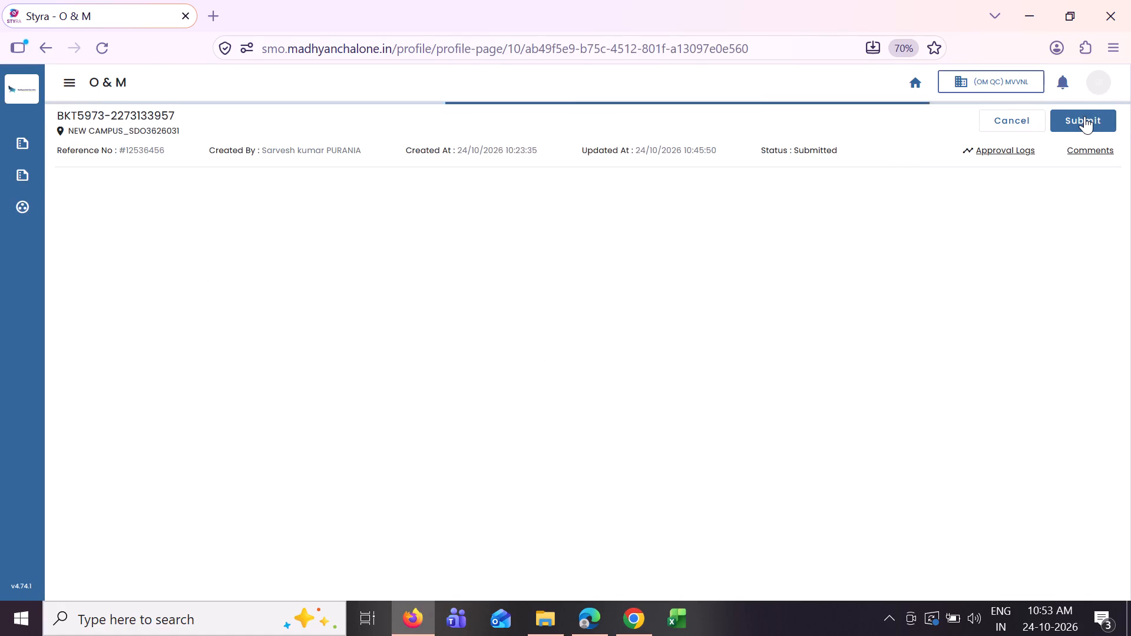
left_click(1084, 116)
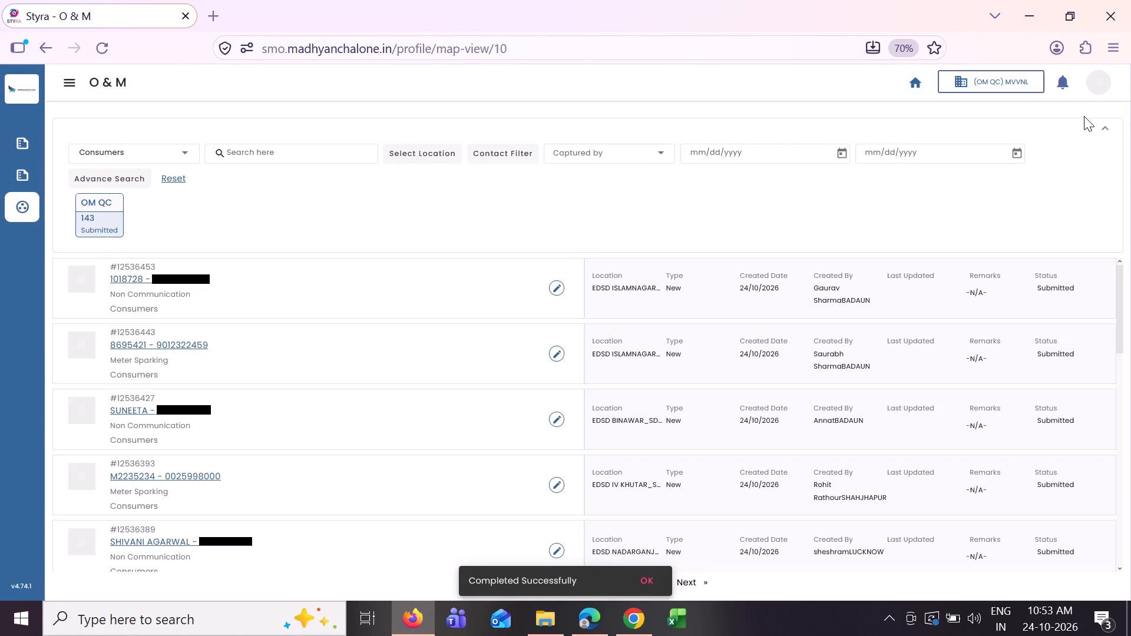
left_click(554, 291)
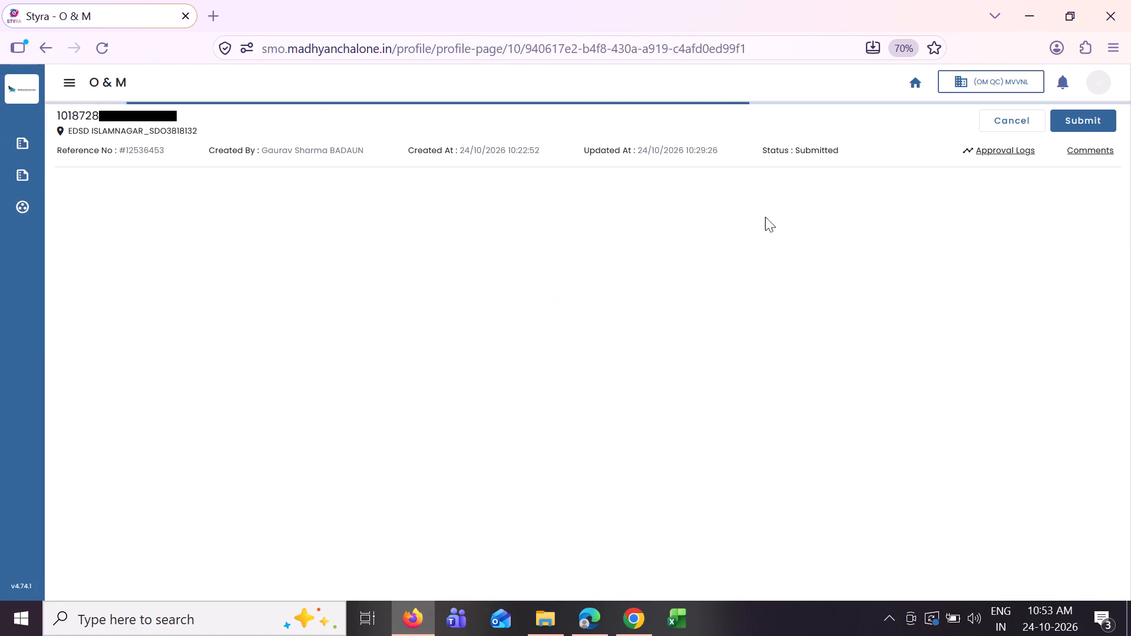
left_click(1086, 118)
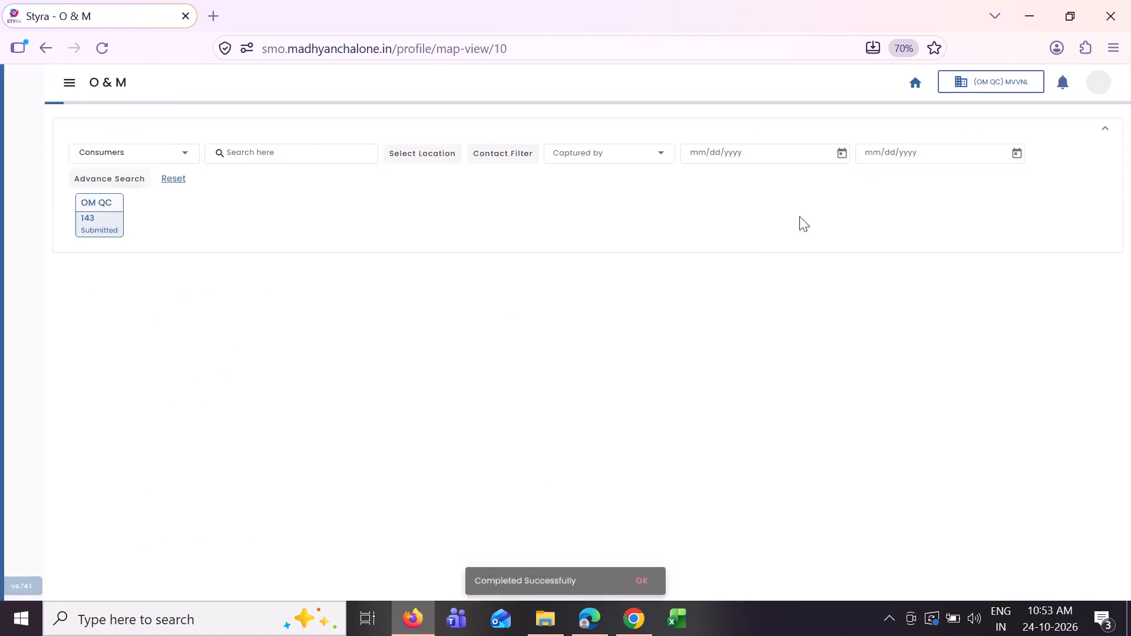
left_click(551, 286)
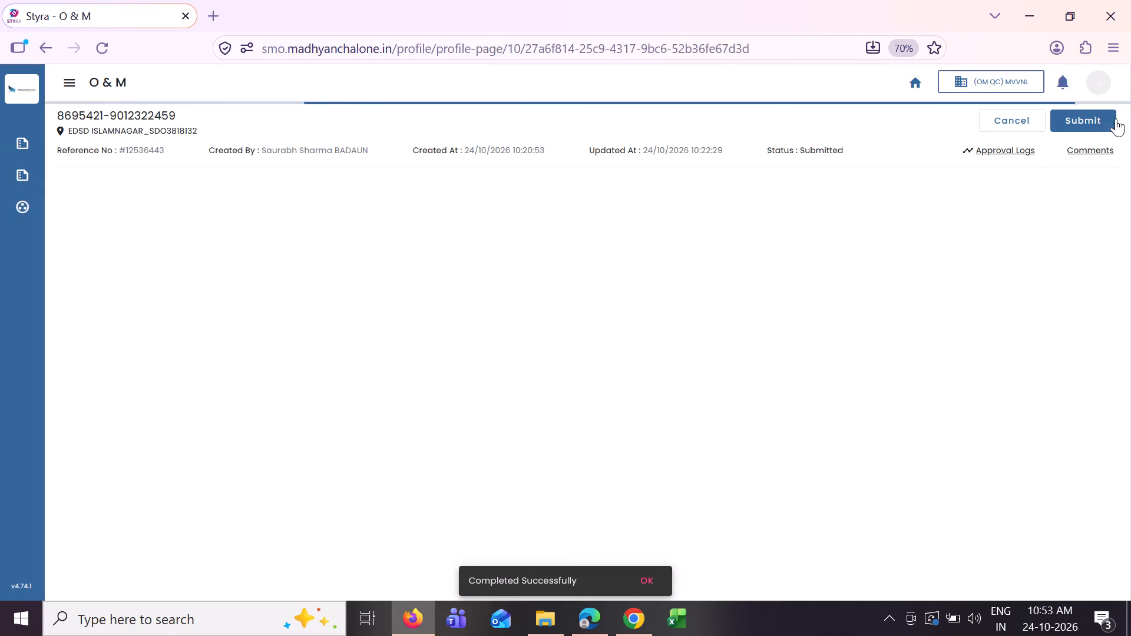
left_click(1097, 120)
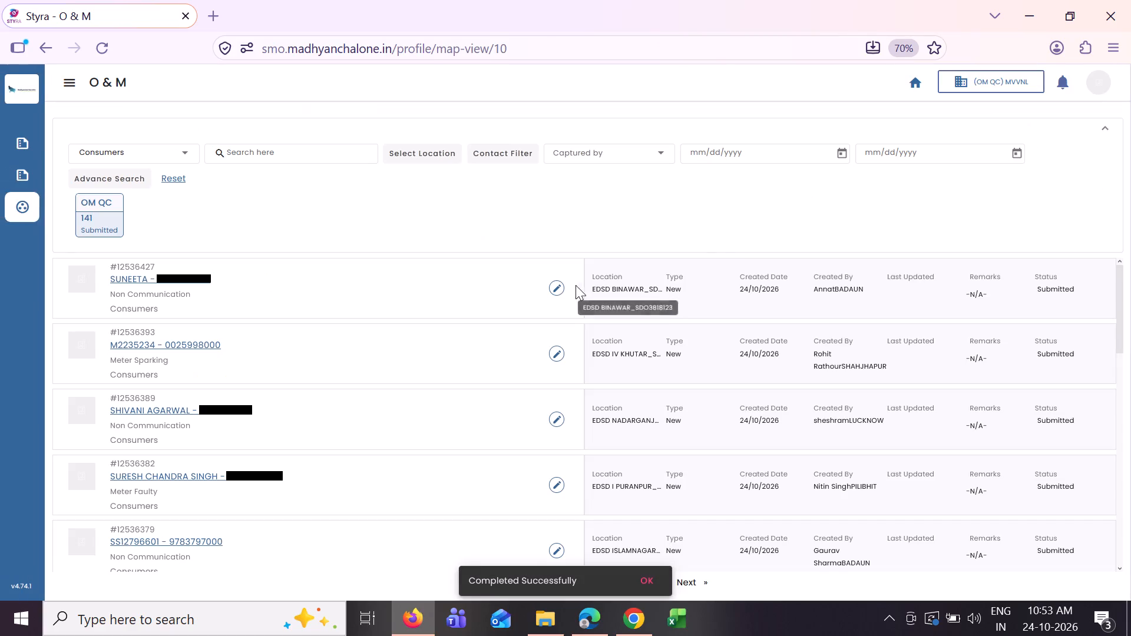
left_click(557, 289)
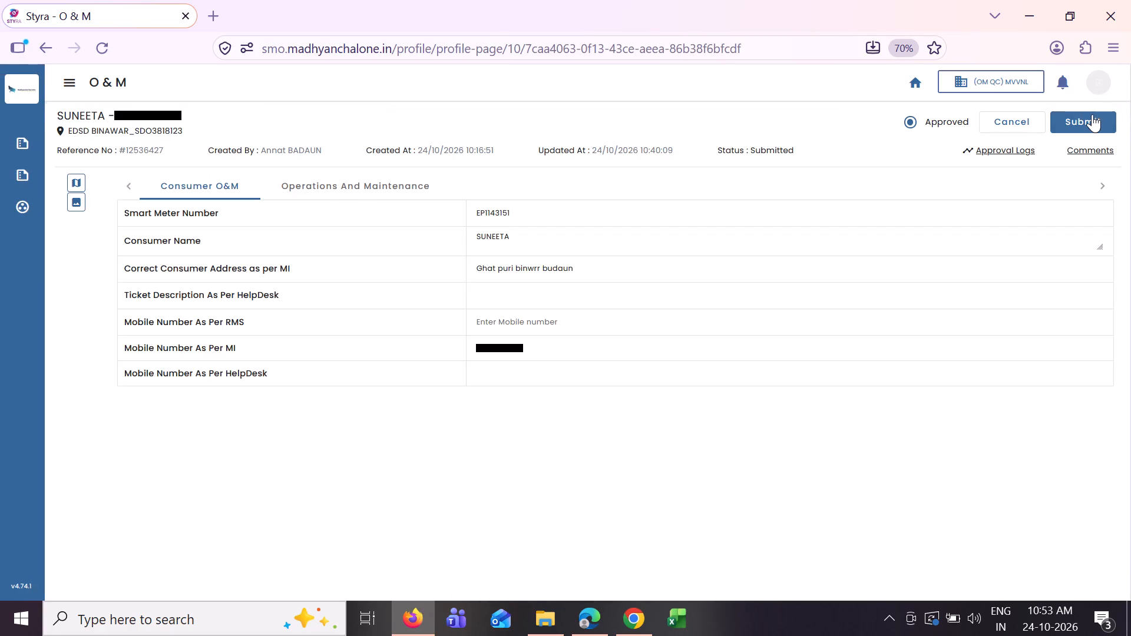
left_click(1092, 114)
left_click(558, 296)
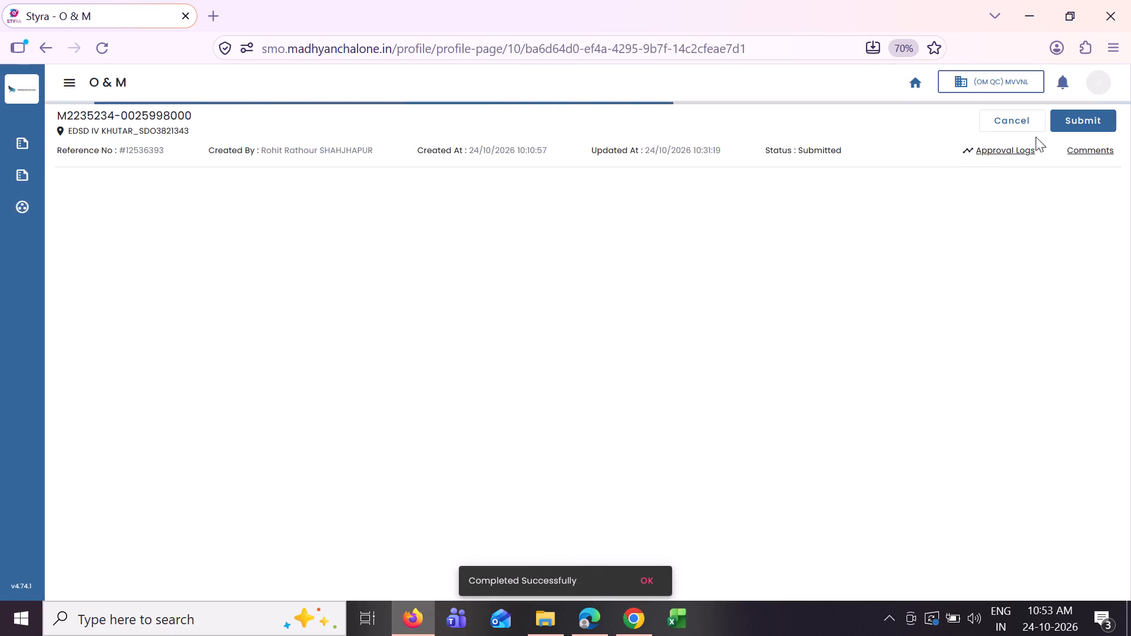
left_click(1099, 110)
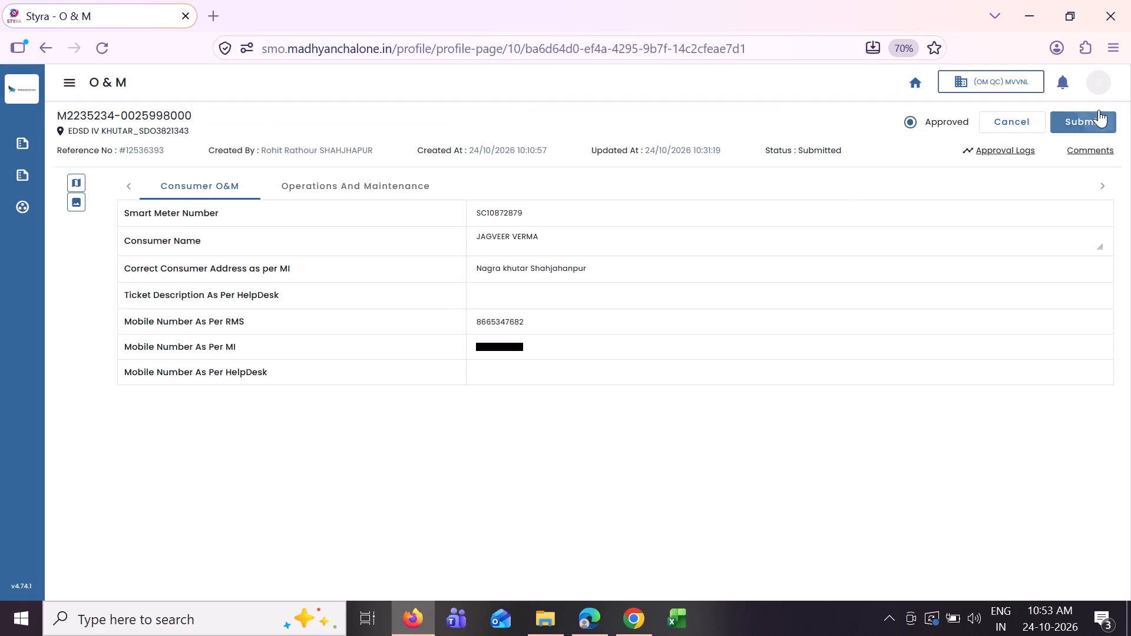
left_click(556, 283)
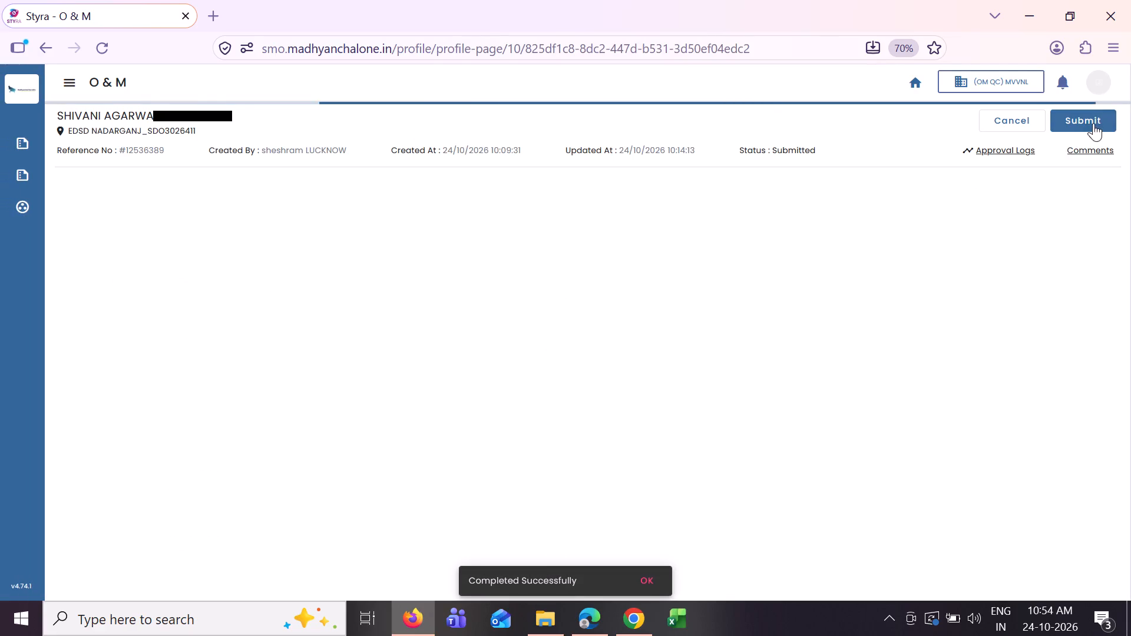
left_click(1109, 118)
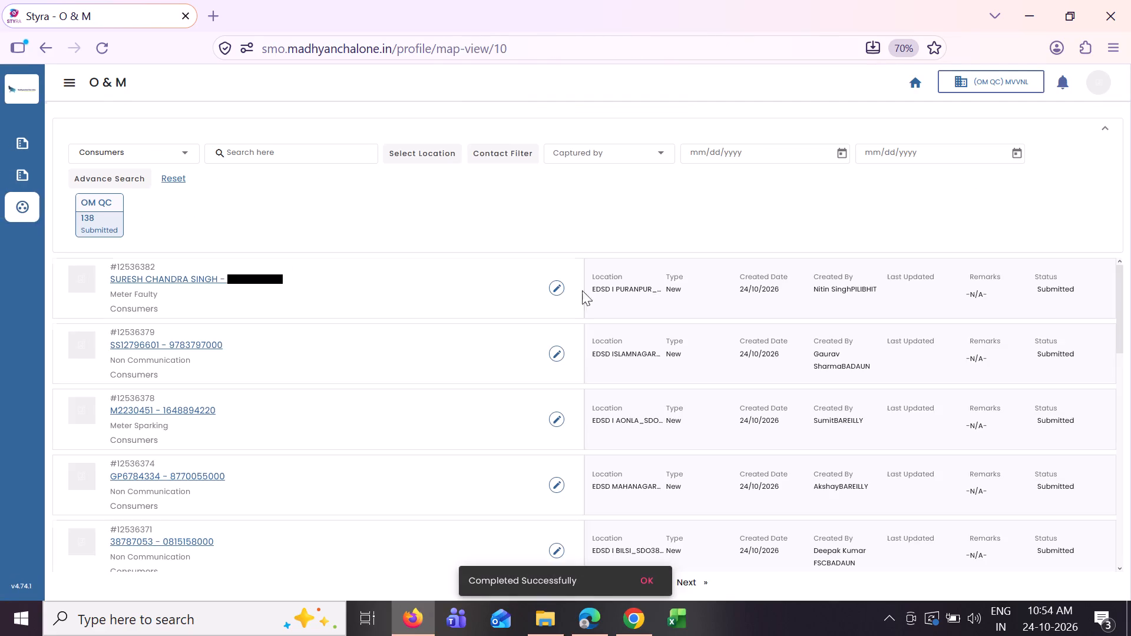
left_click(560, 284)
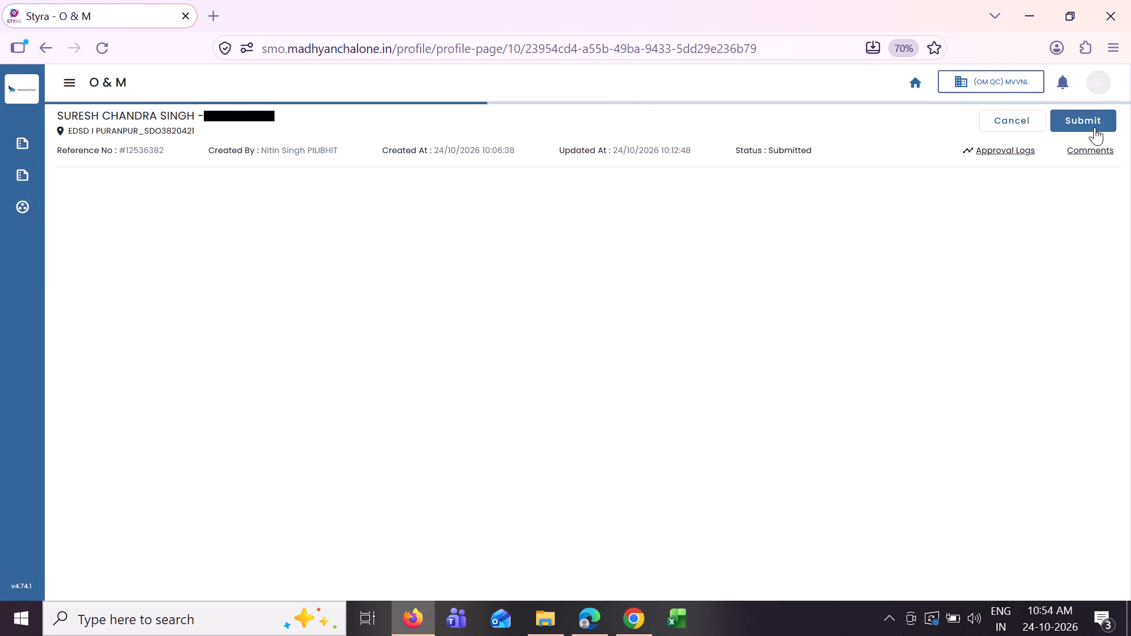
left_click(1092, 122)
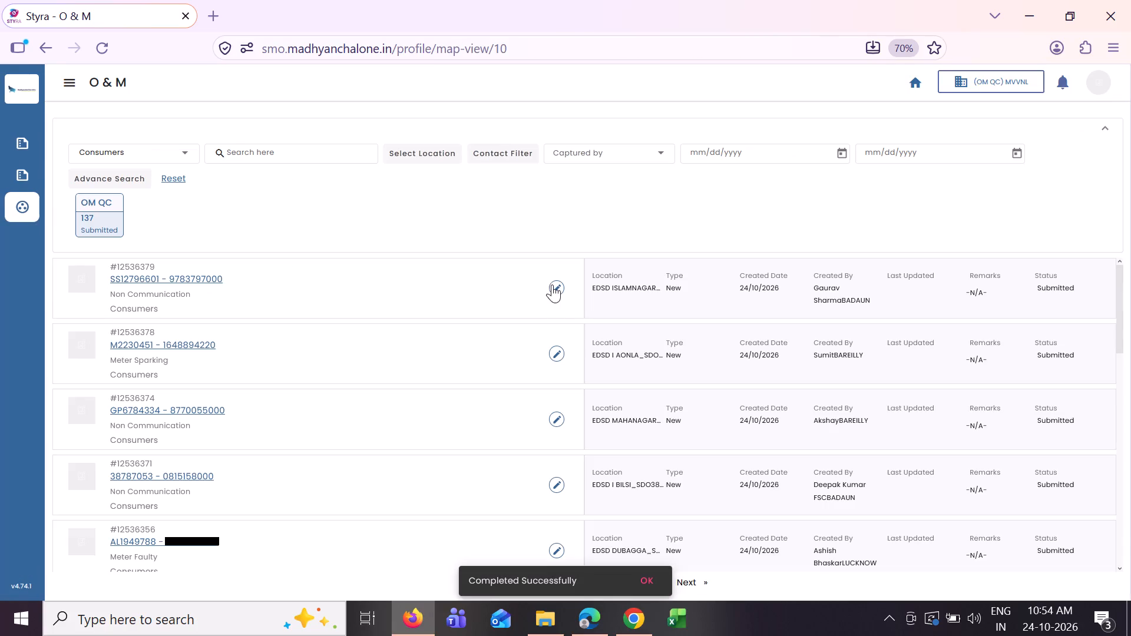
left_click(557, 284)
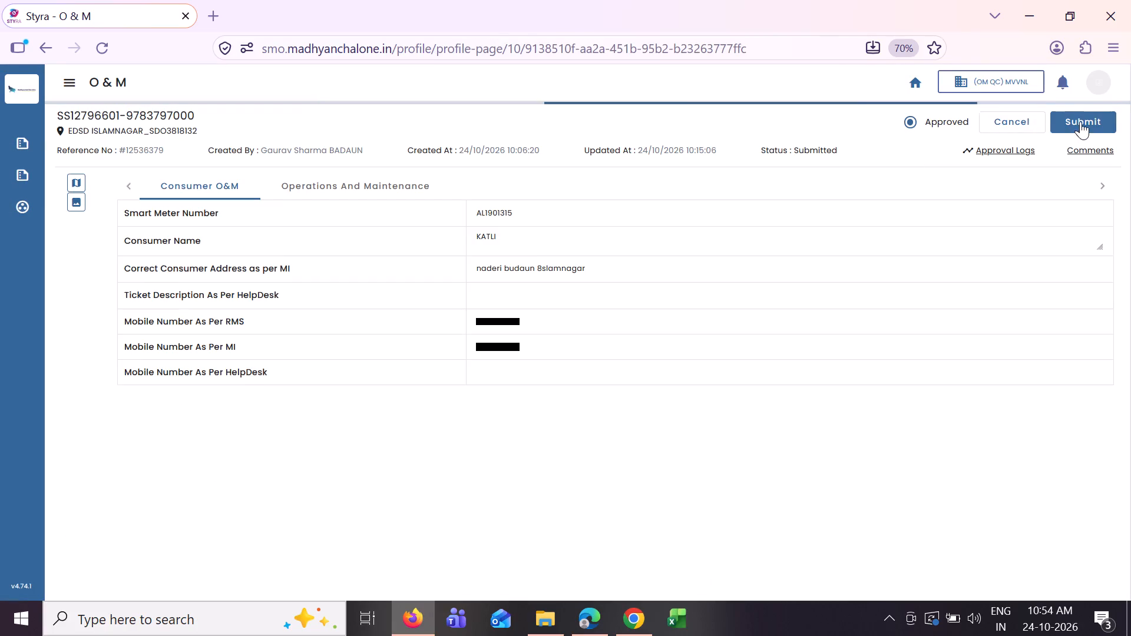
left_click(1080, 121)
left_click(560, 285)
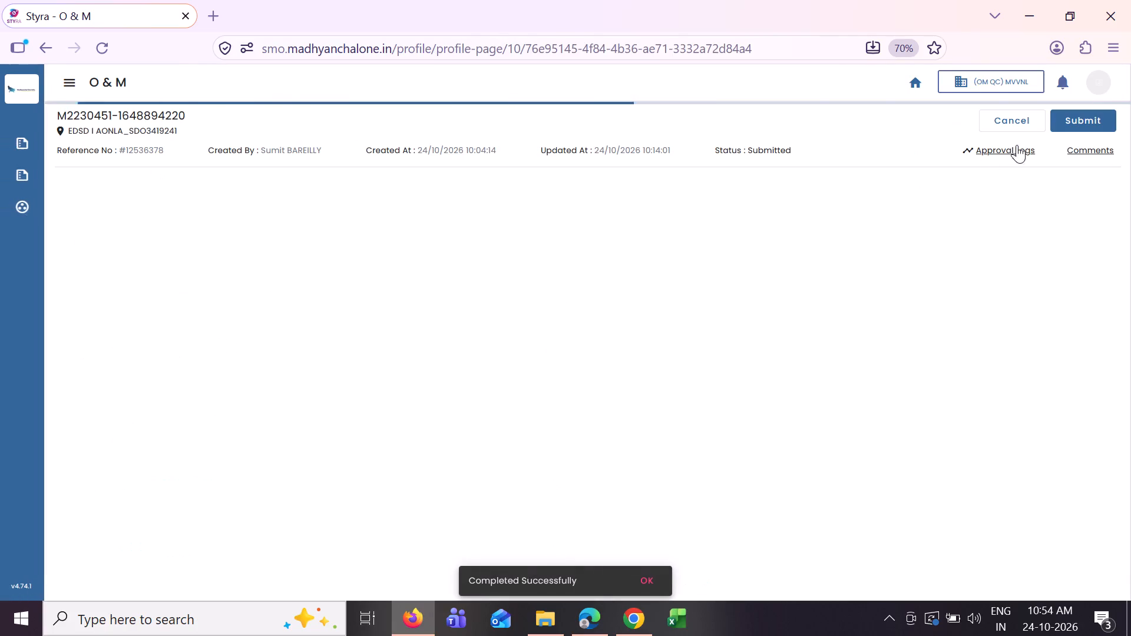
left_click(1092, 113)
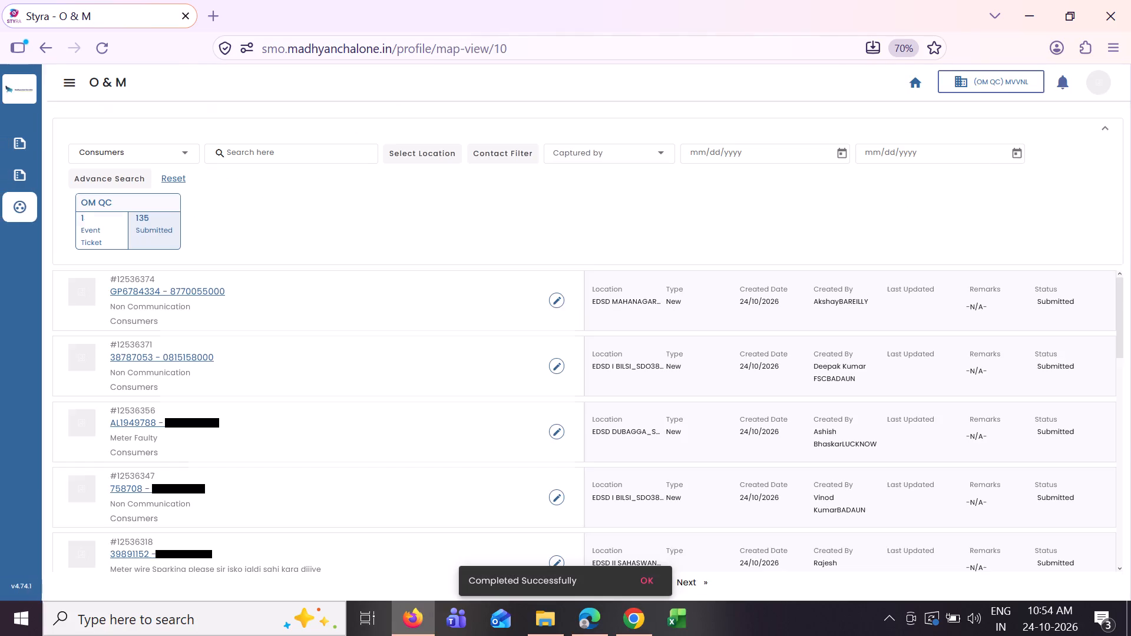
left_click(552, 303)
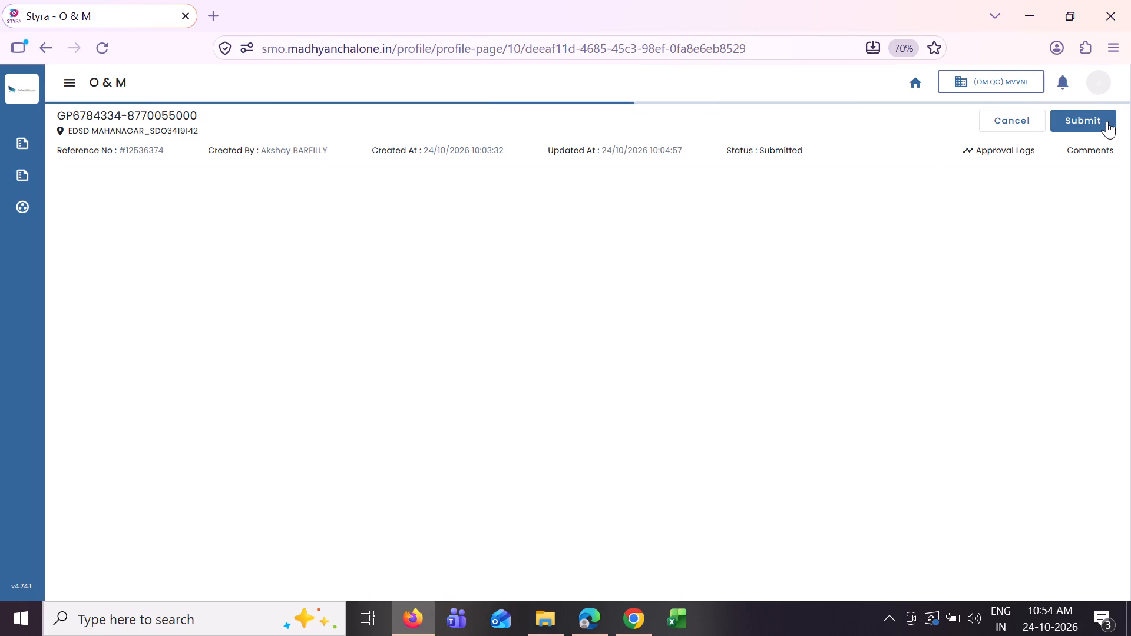
left_click(1097, 117)
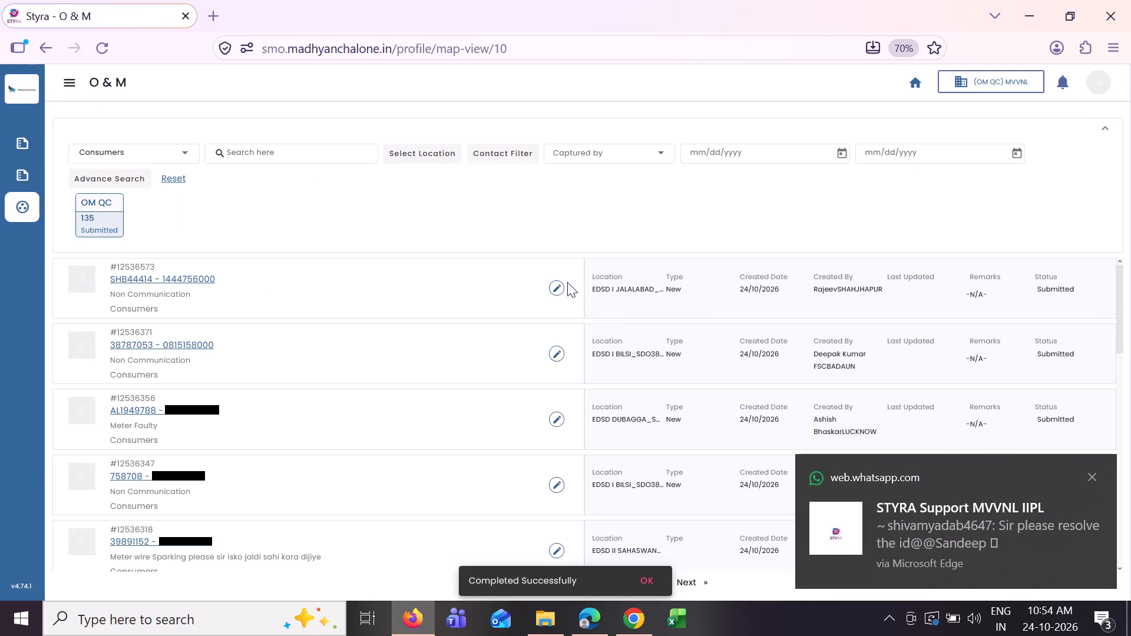
left_click(560, 286)
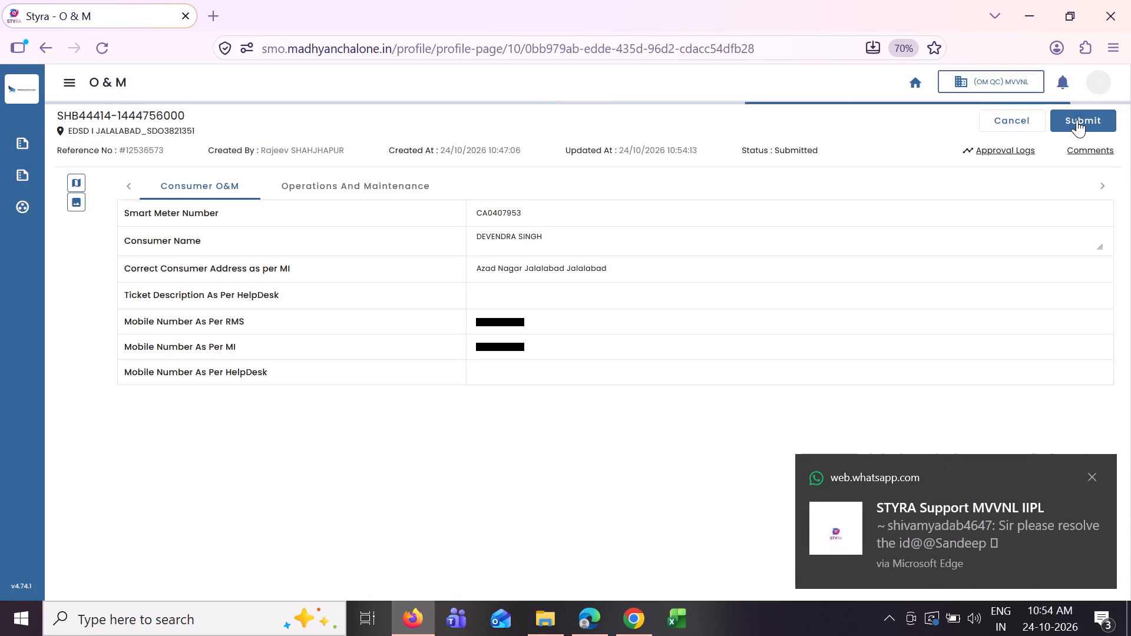
left_click(1077, 120)
left_click(564, 284)
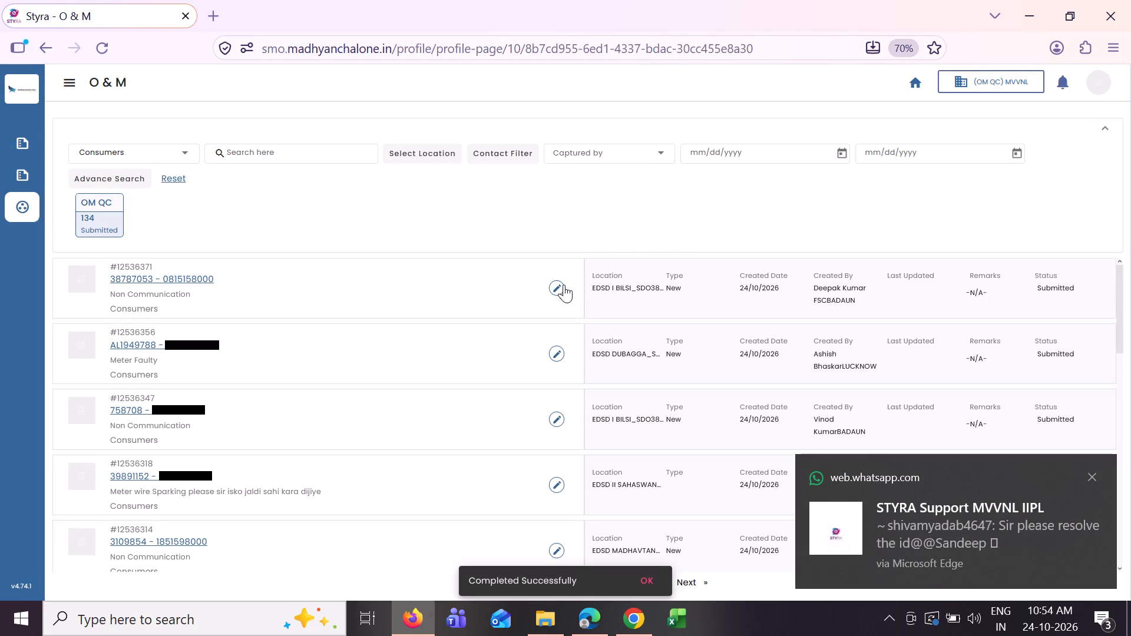
left_click(1073, 117)
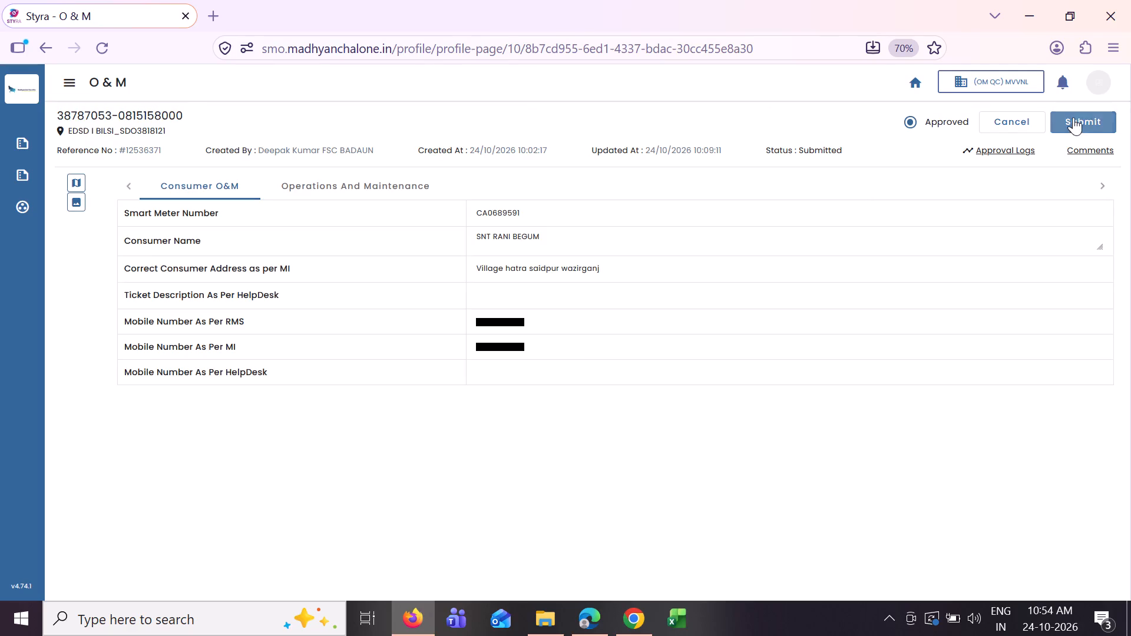
left_click(556, 287)
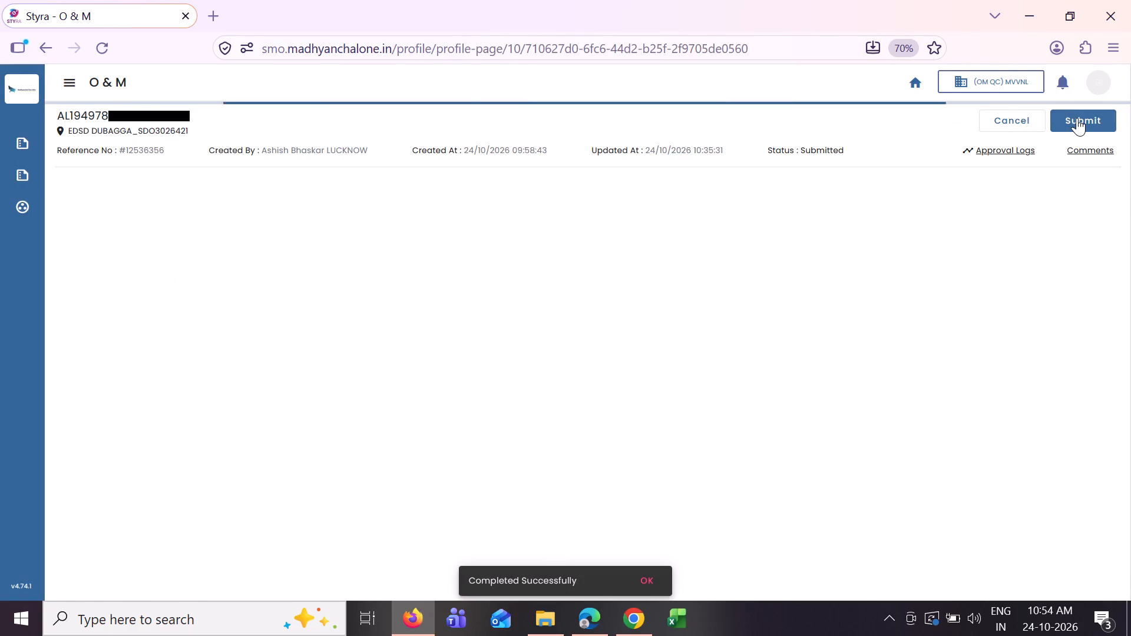
left_click(1077, 118)
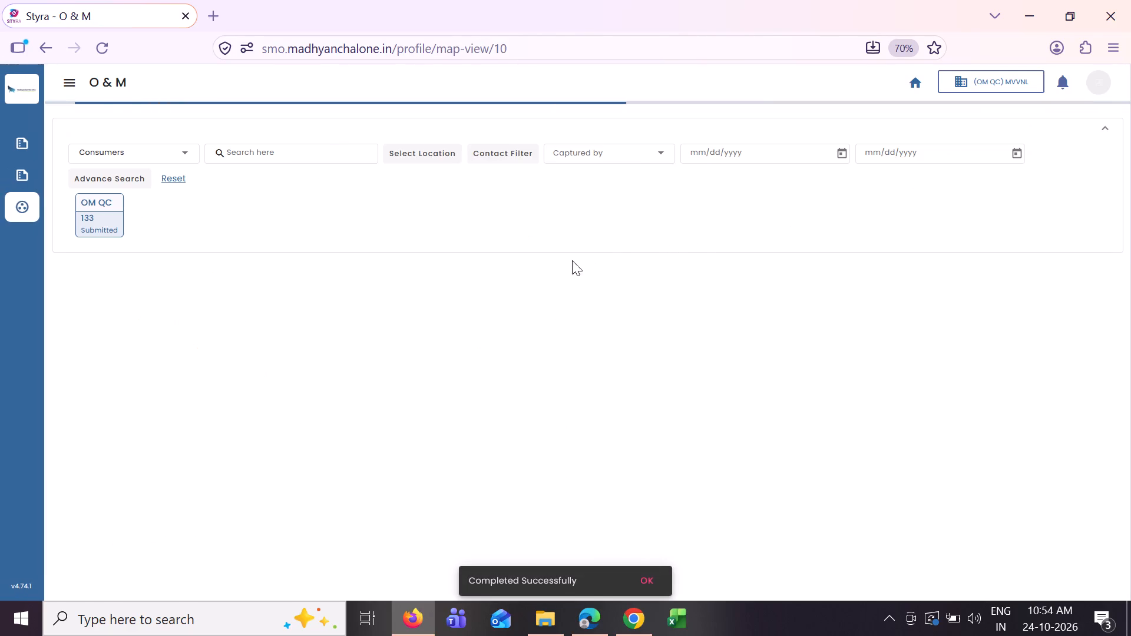
left_click(555, 287)
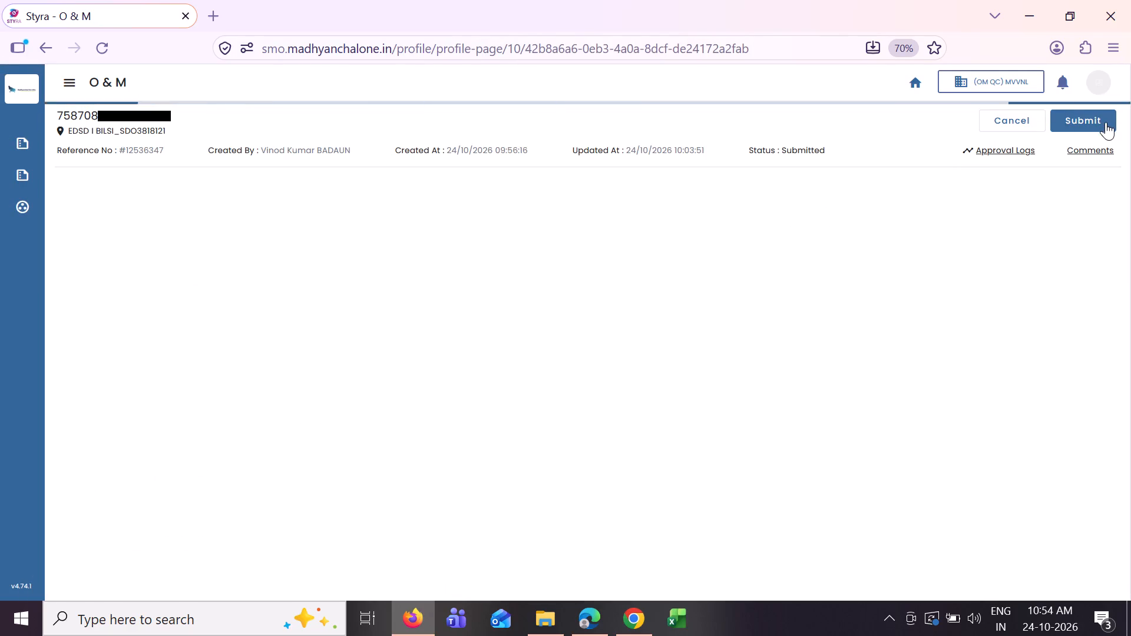
left_click(1106, 122)
left_click(560, 291)
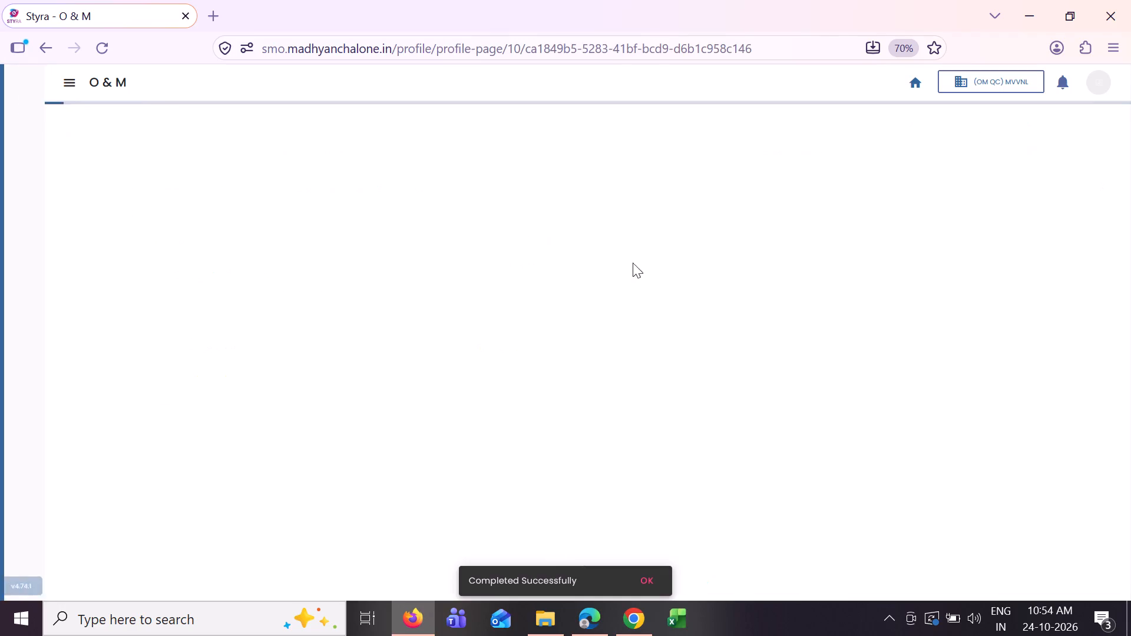
left_click(1086, 120)
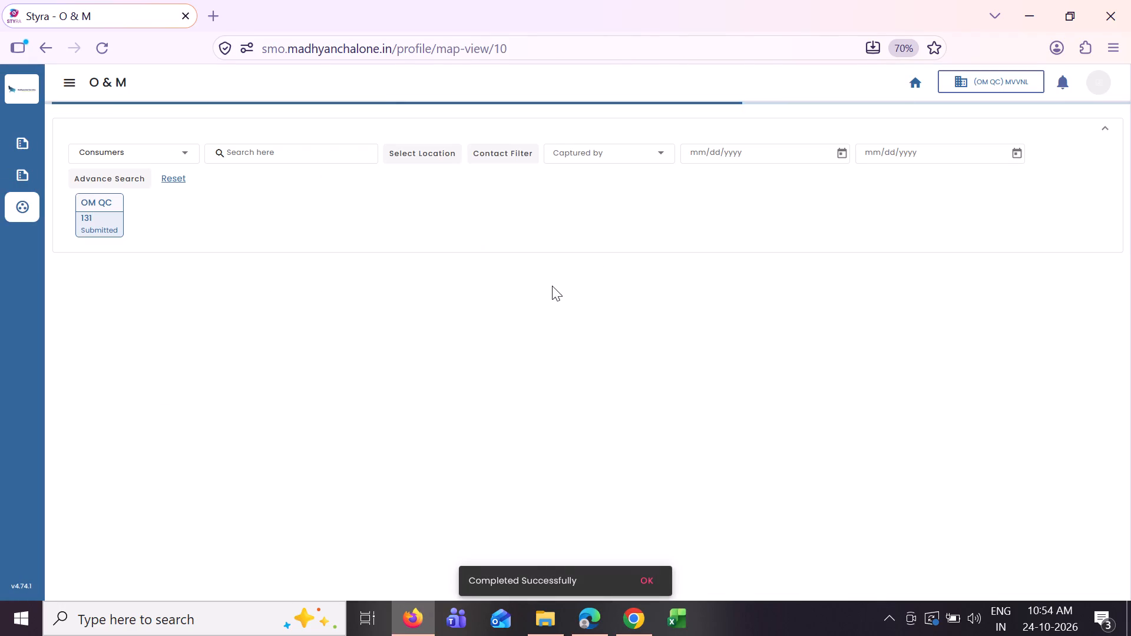
left_click(554, 287)
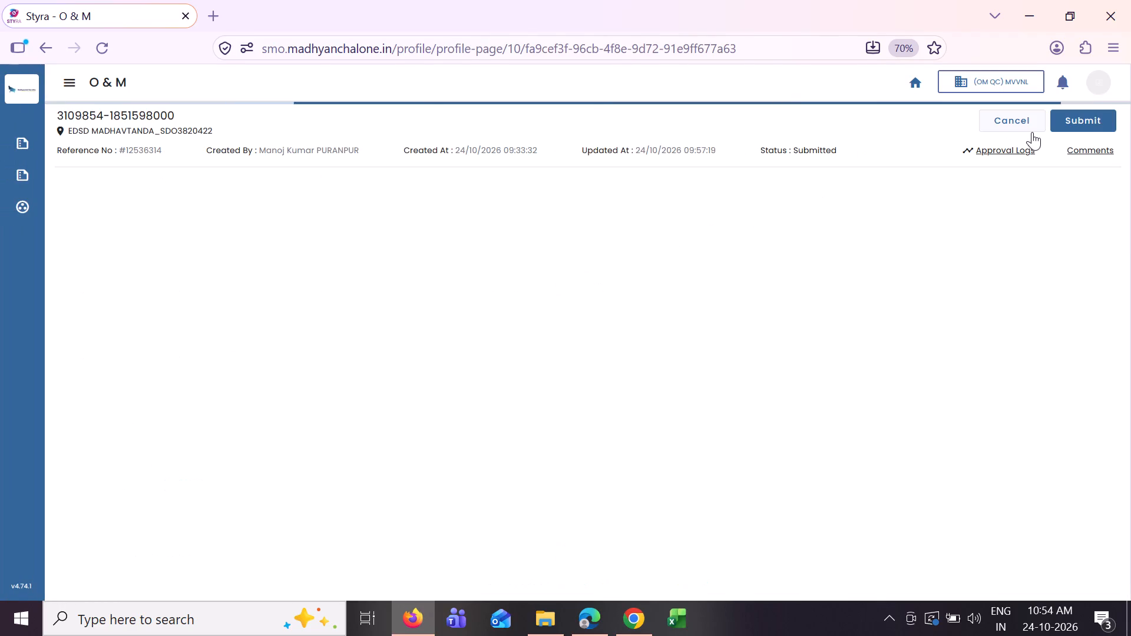
left_click(1086, 116)
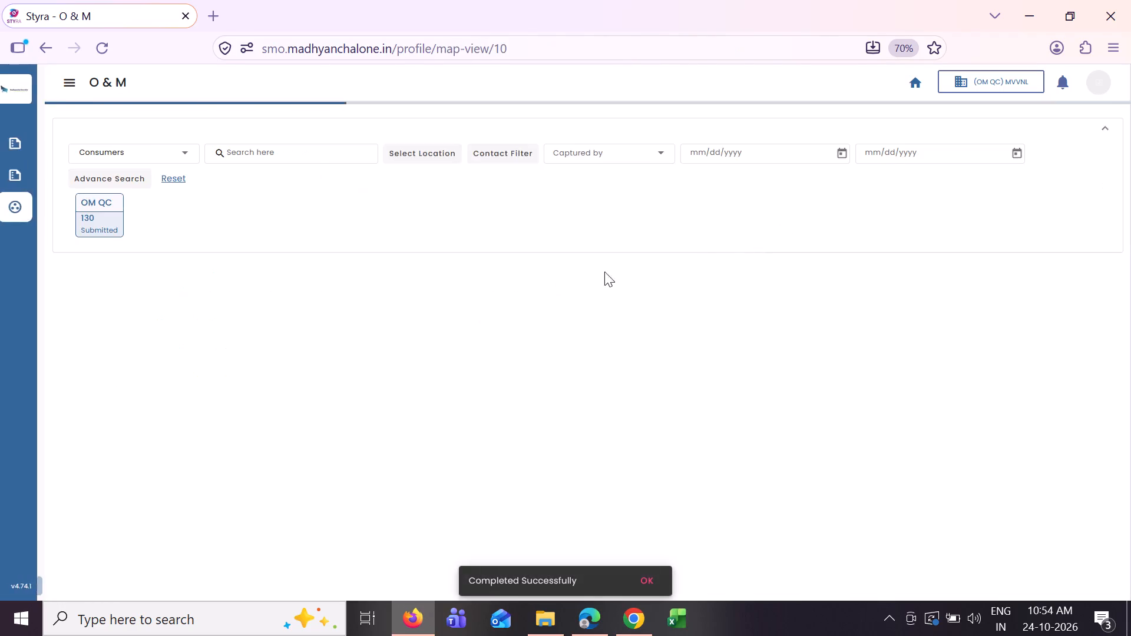
left_click(558, 290)
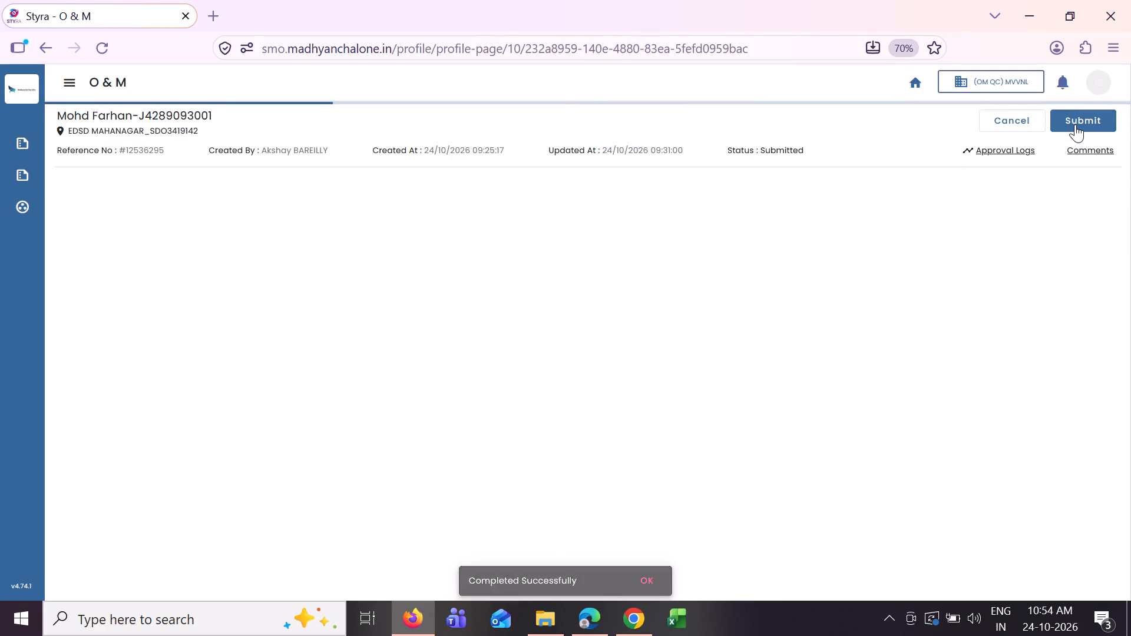
left_click(1076, 120)
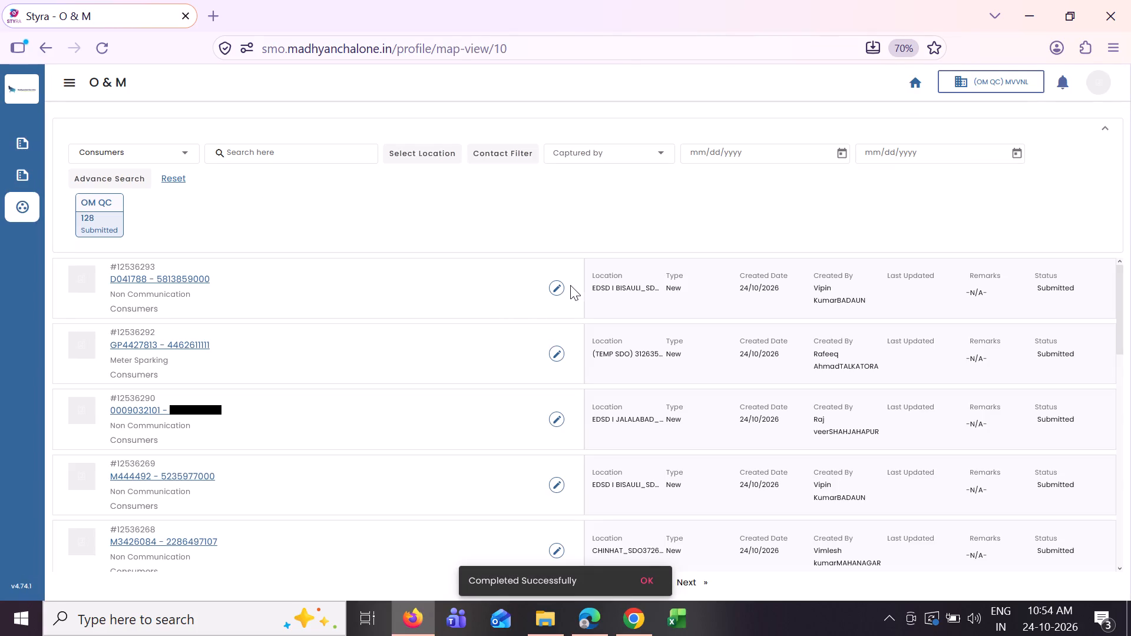
left_click(558, 287)
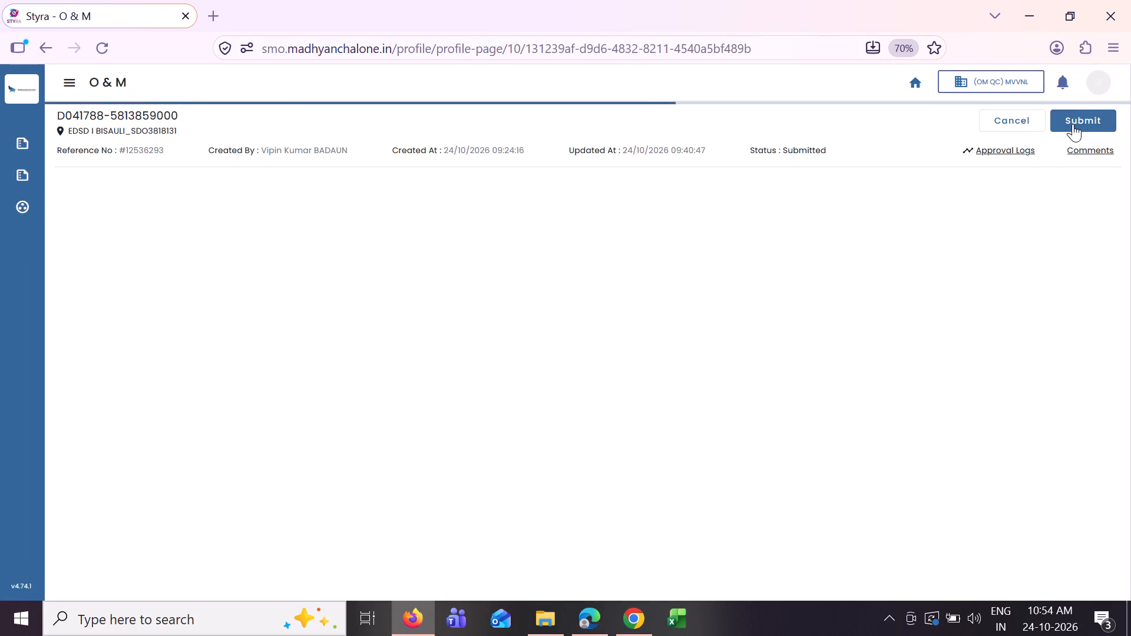
left_click(1073, 124)
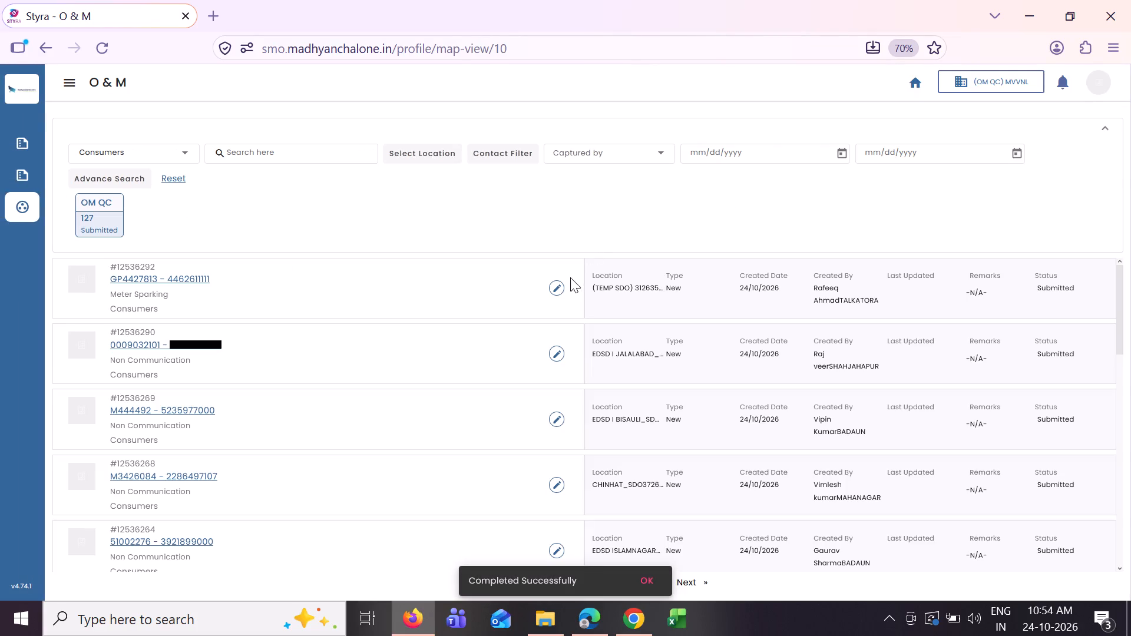
left_click(556, 286)
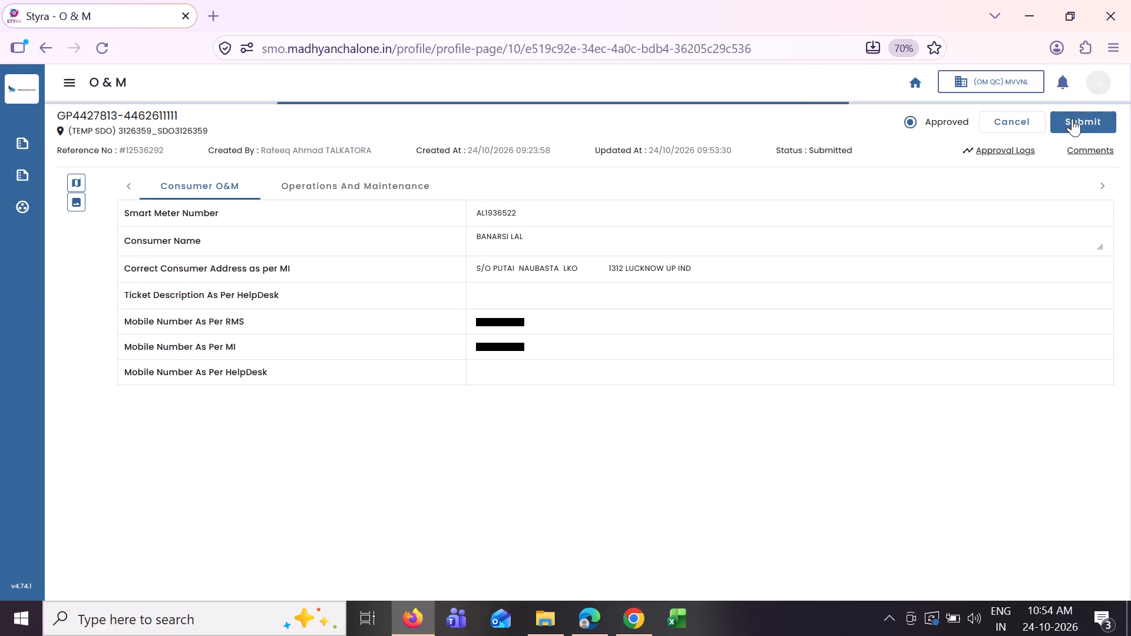
left_click(1072, 118)
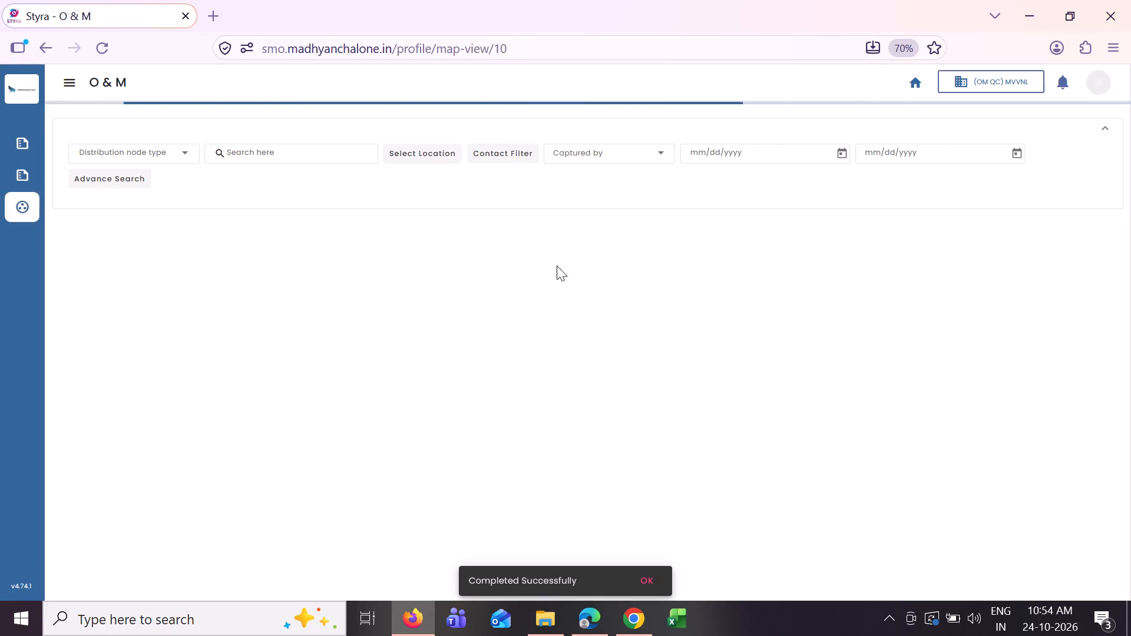
left_click(552, 289)
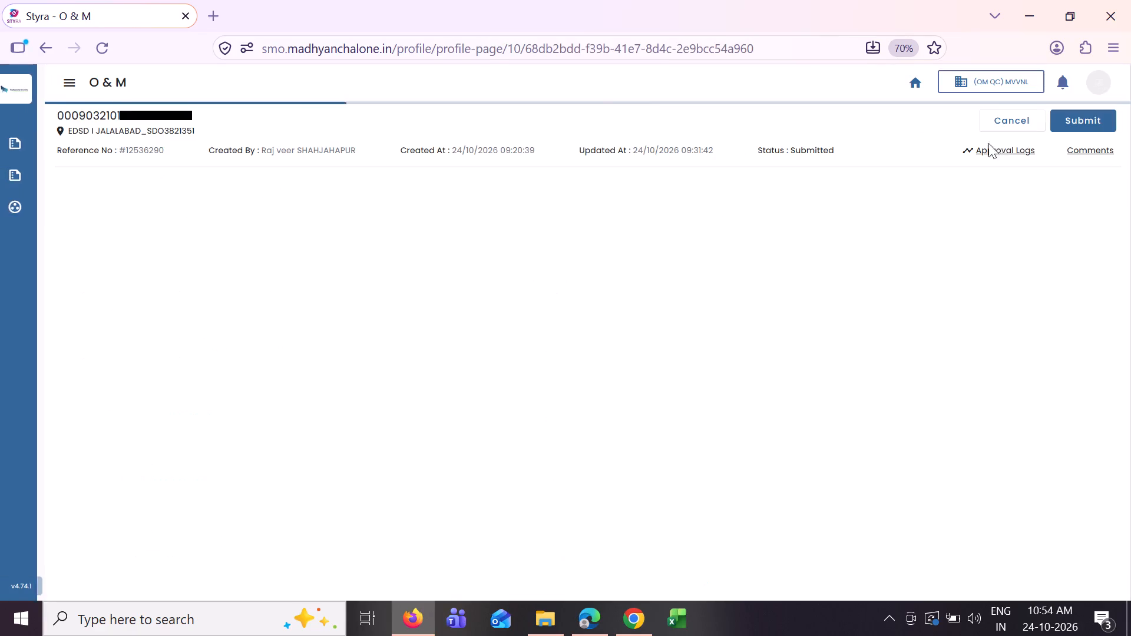
left_click(1084, 113)
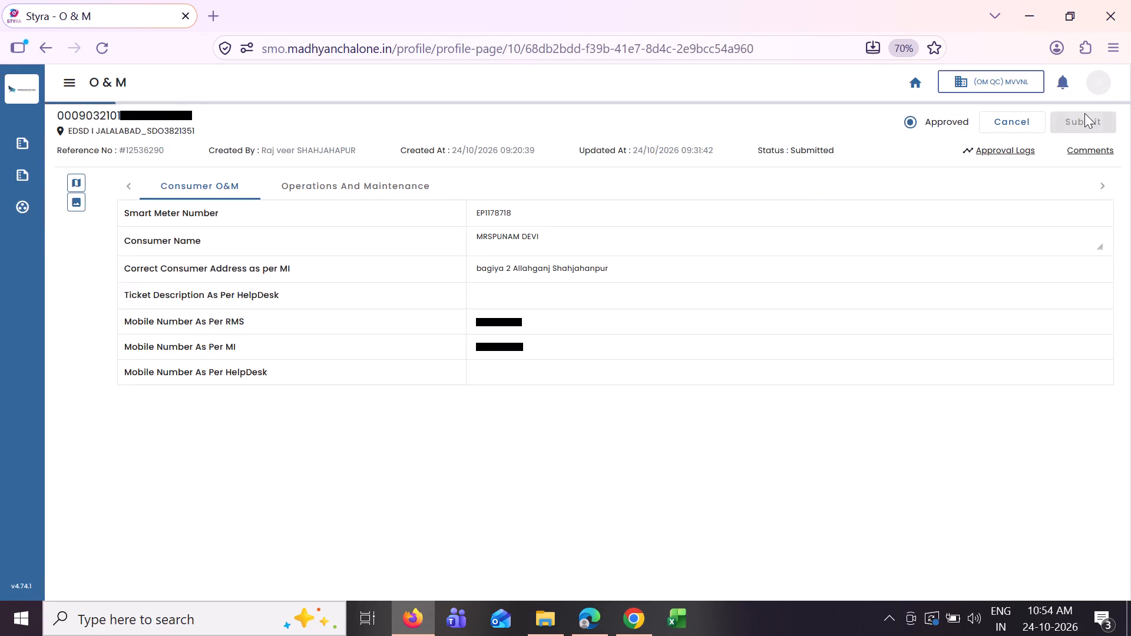
left_click(557, 290)
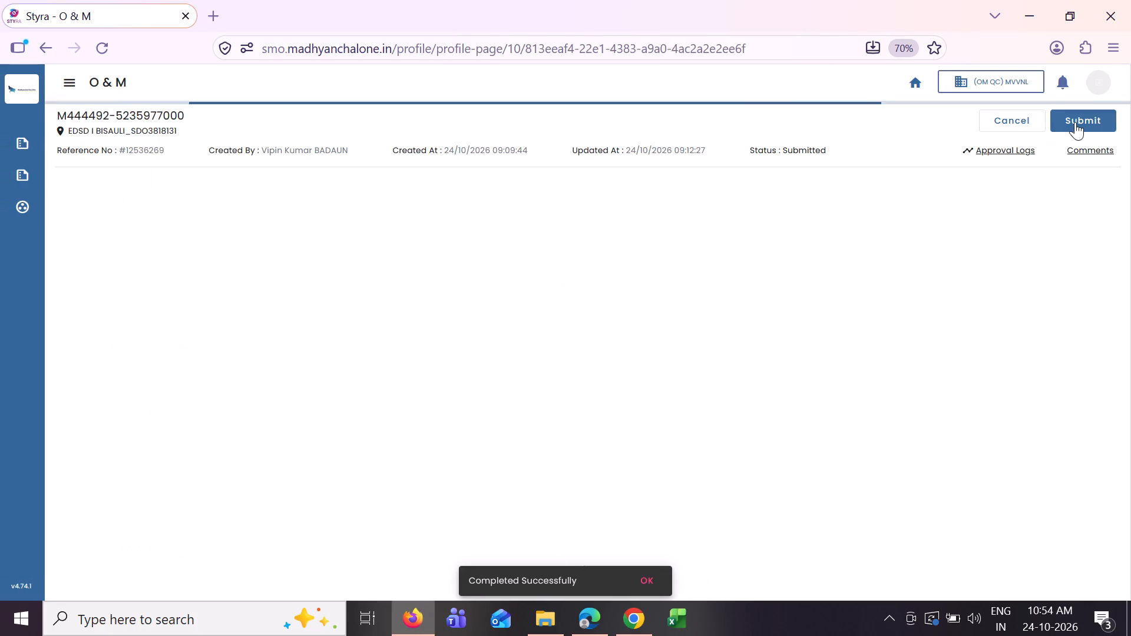
left_click(1079, 121)
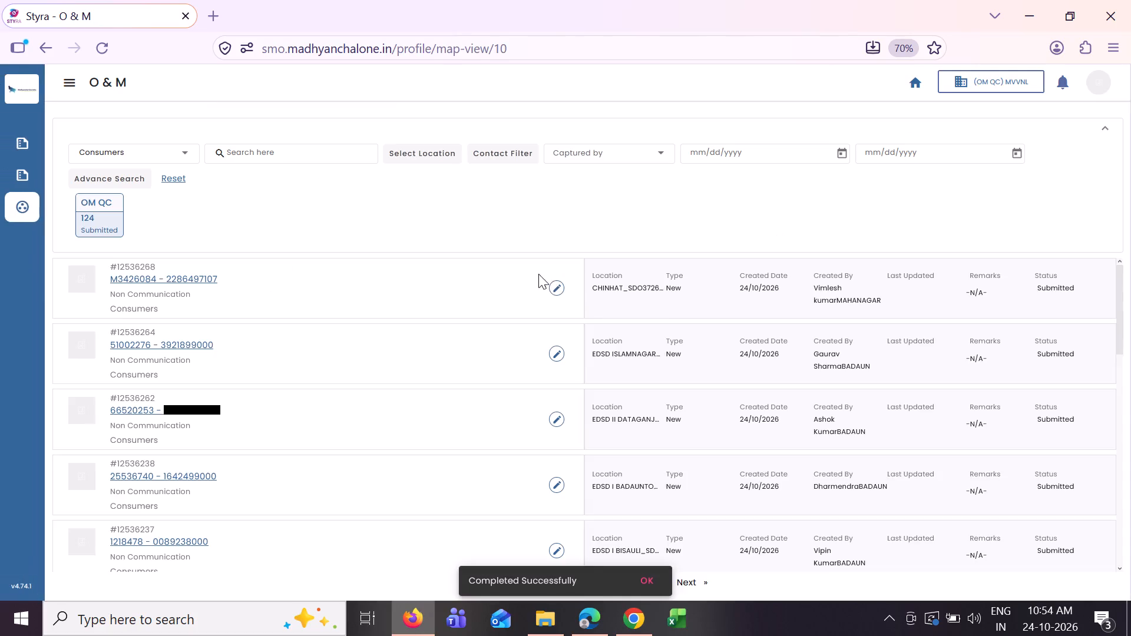
left_click(554, 281)
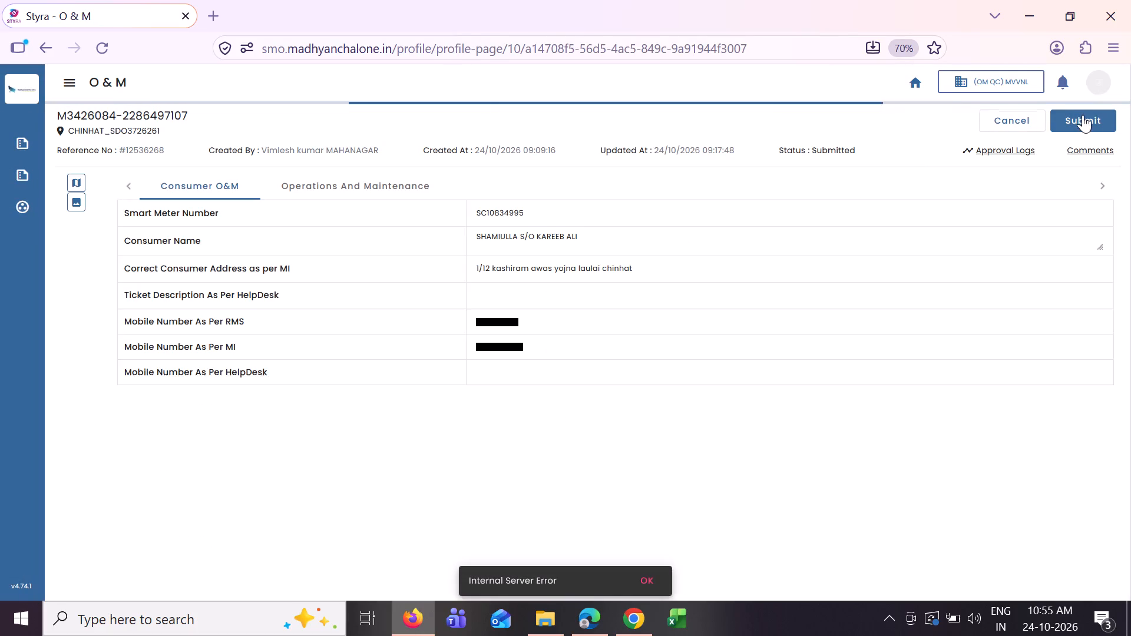
left_click(1083, 115)
left_click(560, 288)
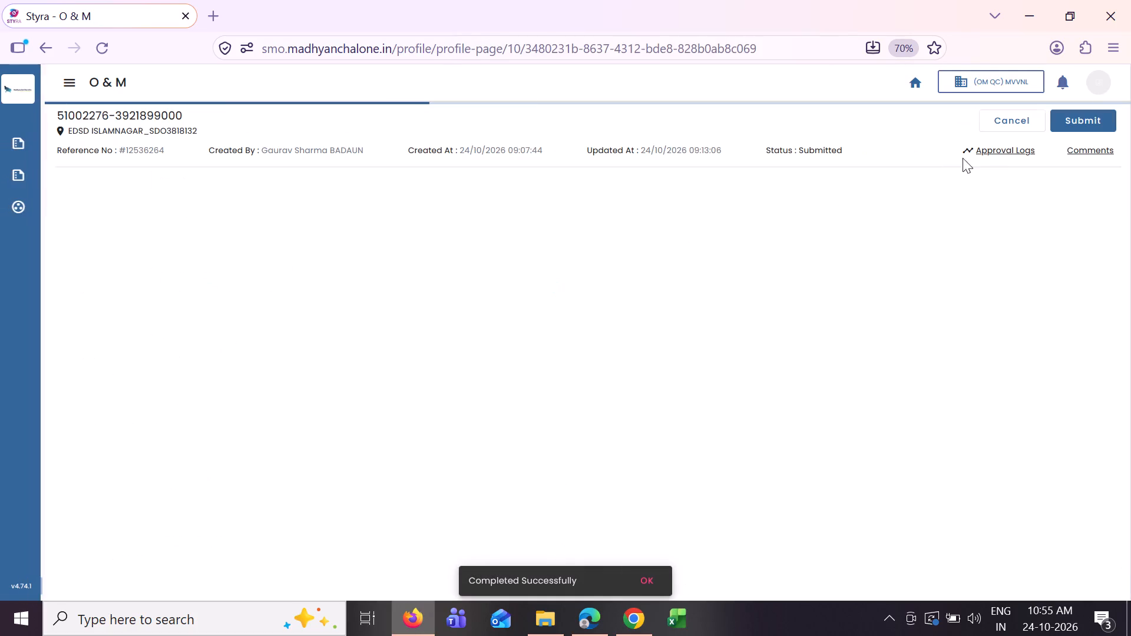
left_click(1077, 121)
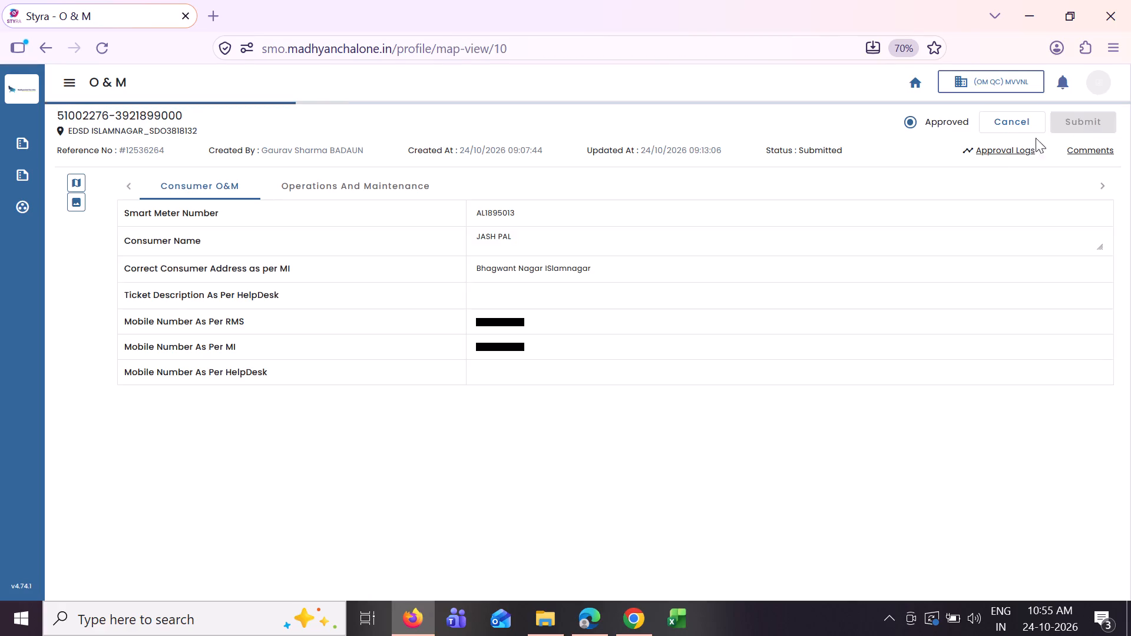
left_click(568, 279)
left_click(563, 283)
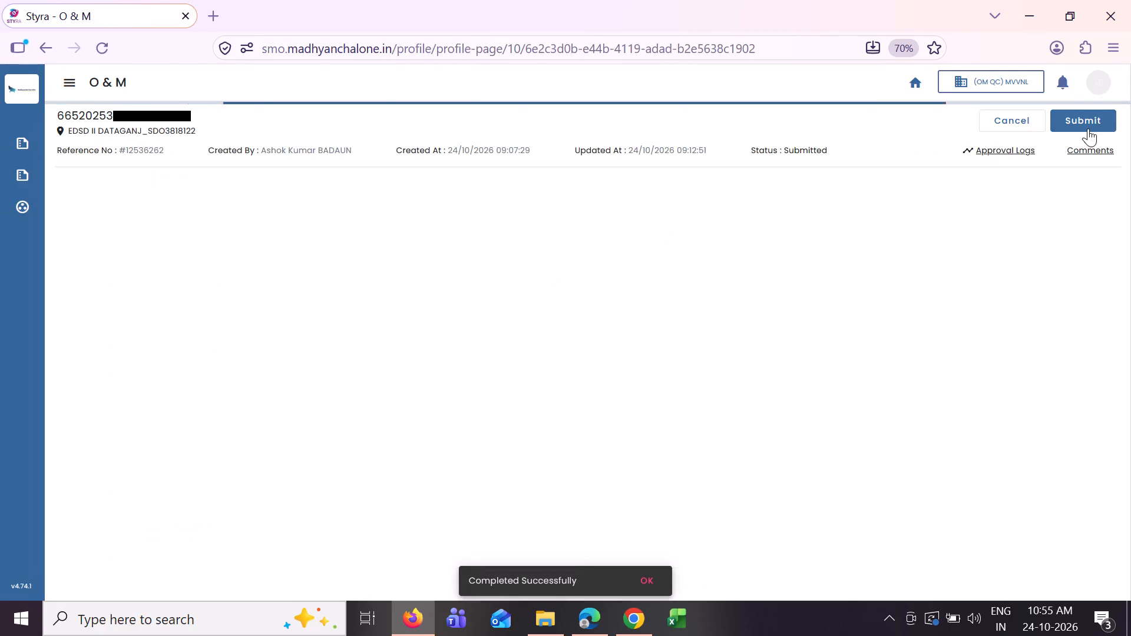
left_click(1089, 119)
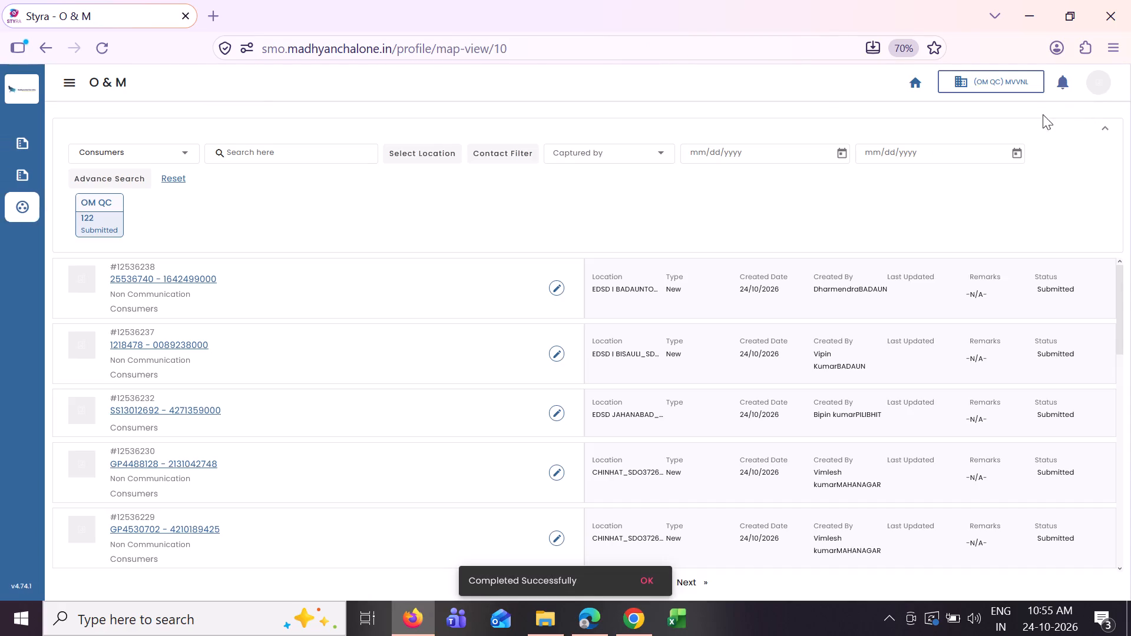
left_click(555, 287)
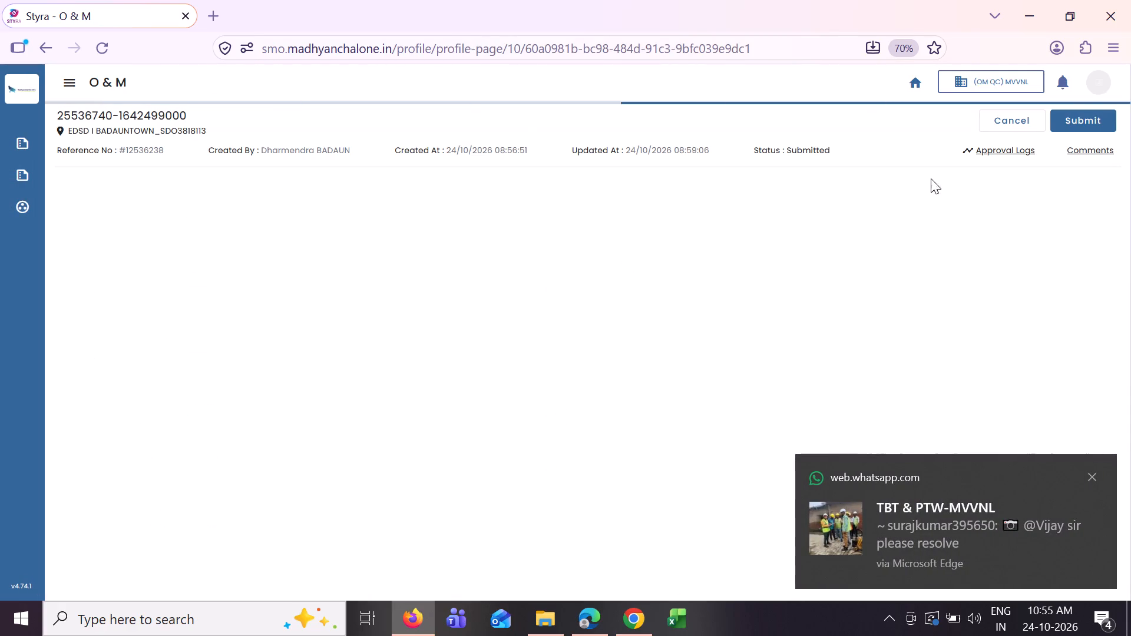
left_click(1102, 137)
left_click(1093, 128)
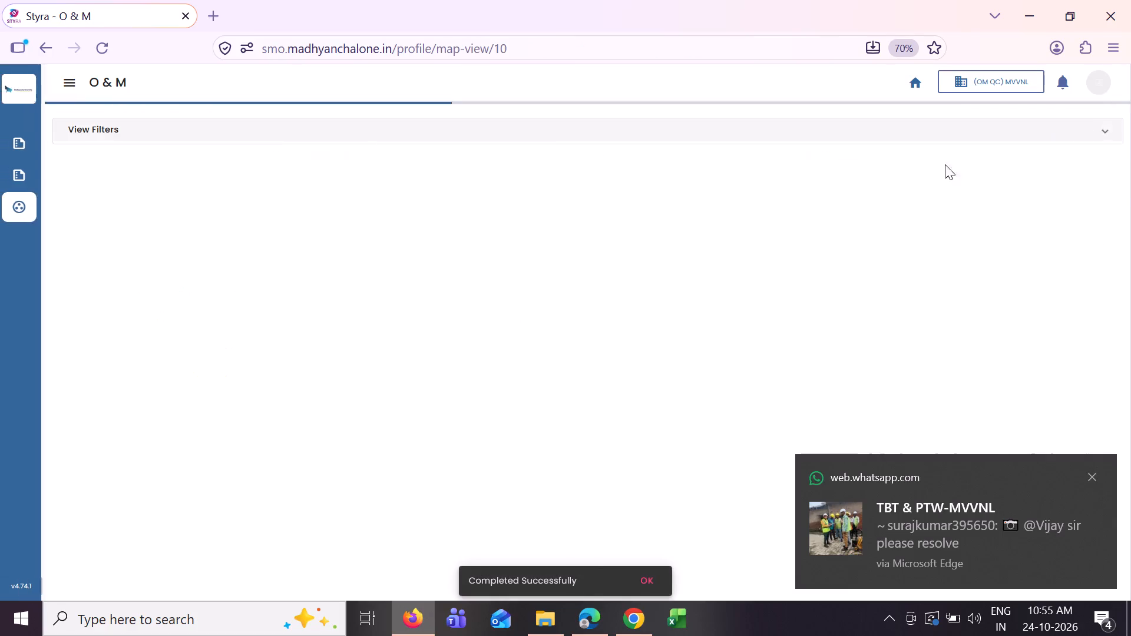
left_click(550, 180)
left_click(567, 173)
left_click(563, 175)
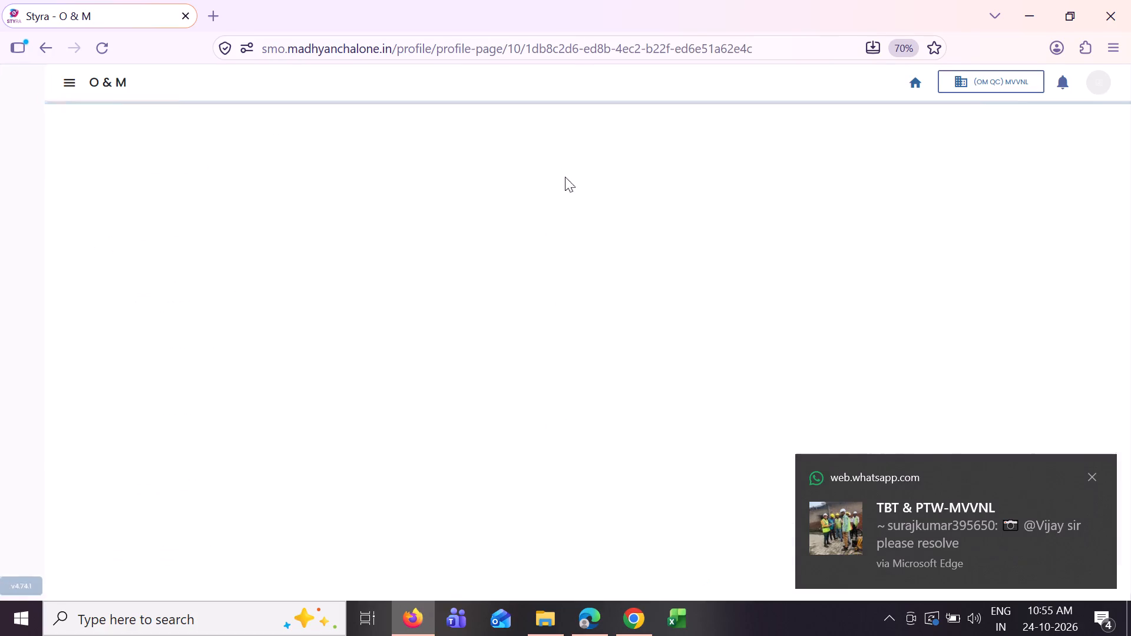
left_click(1080, 123)
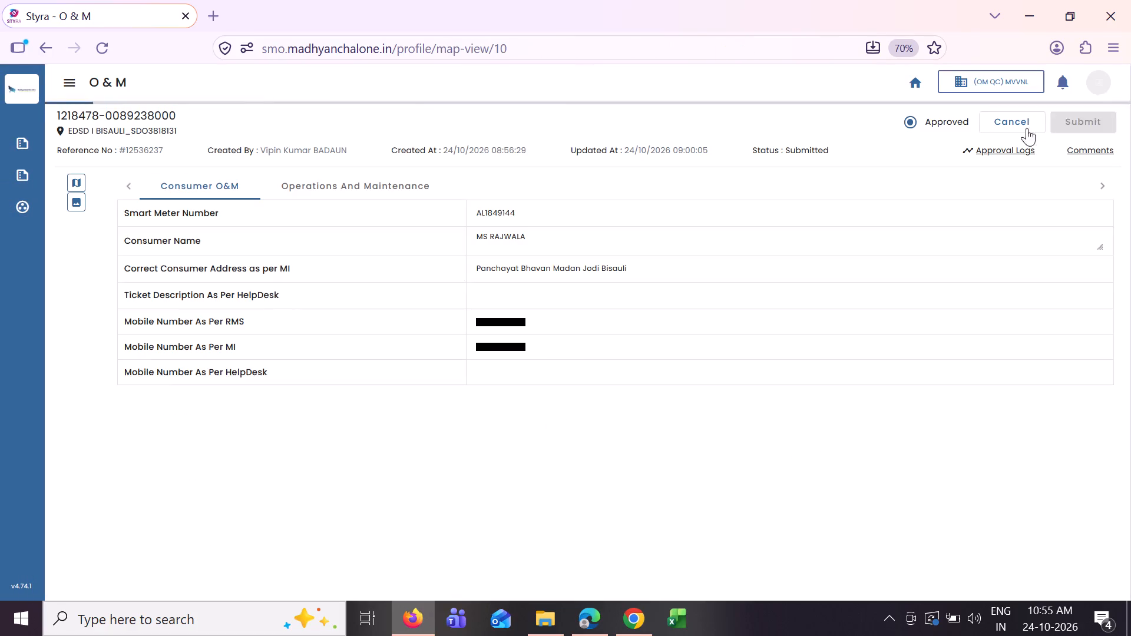
left_click(553, 284)
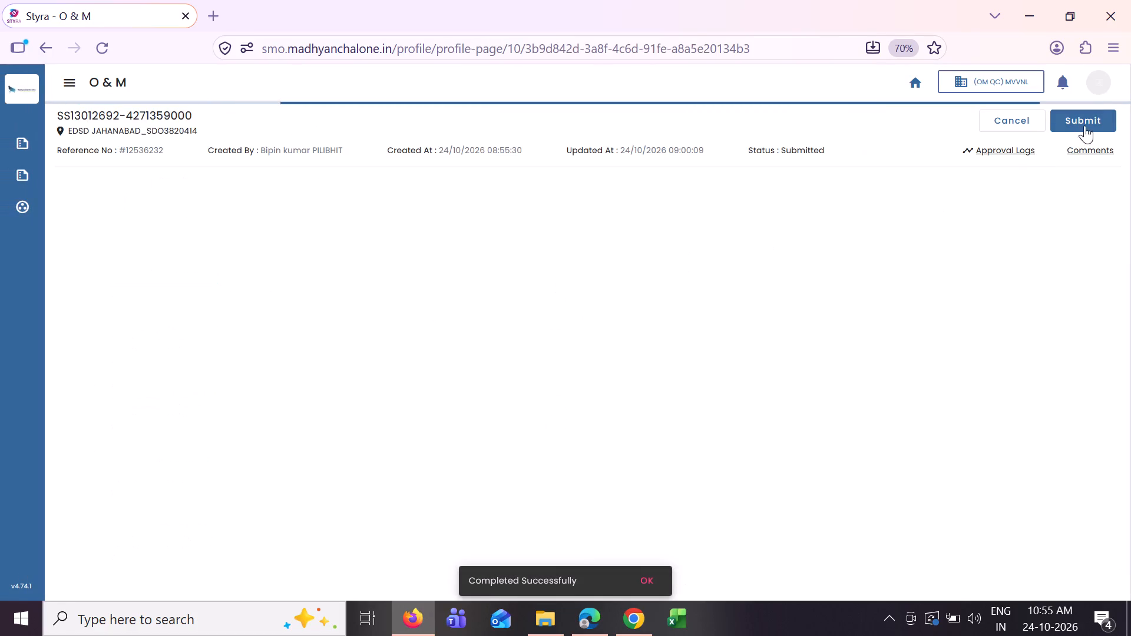
left_click(1088, 113)
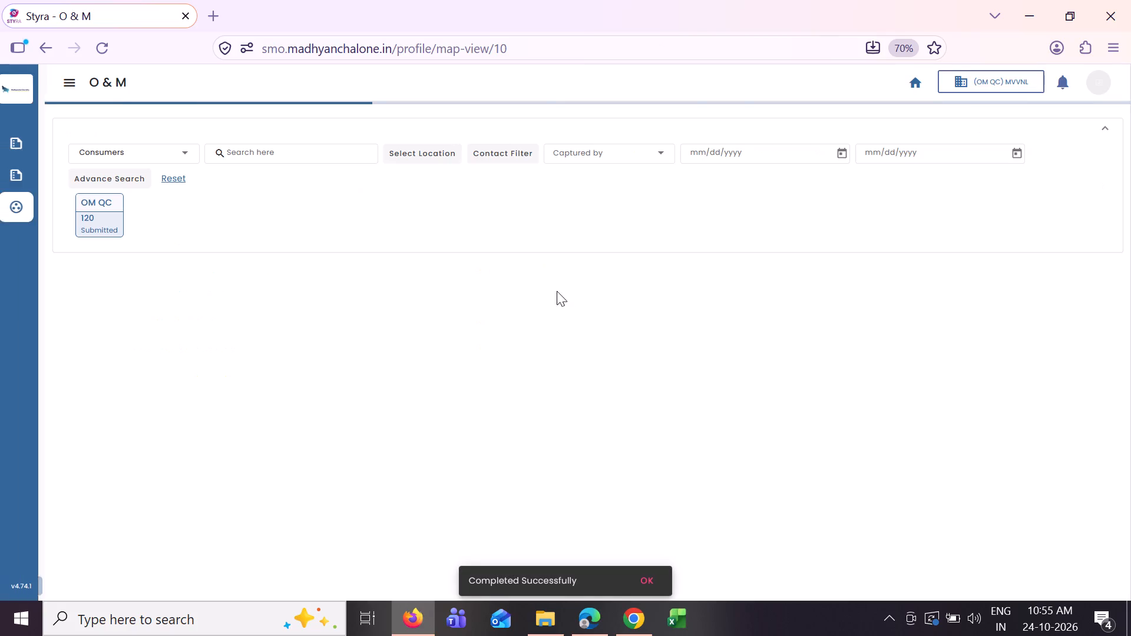
left_click(555, 289)
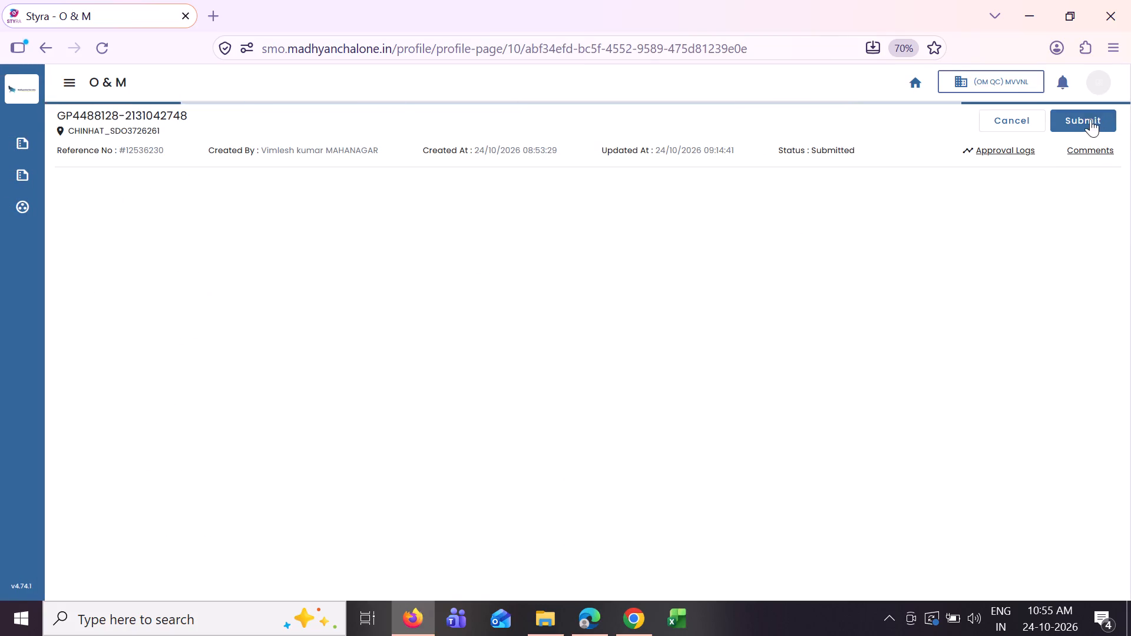
left_click(1083, 117)
left_click(554, 289)
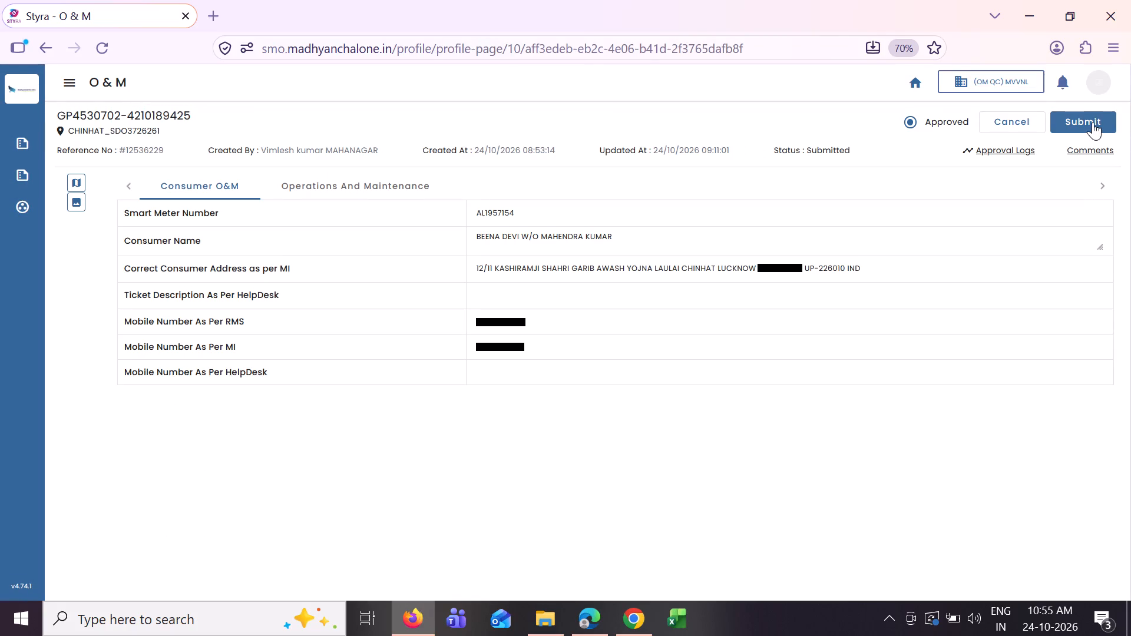
left_click(1093, 122)
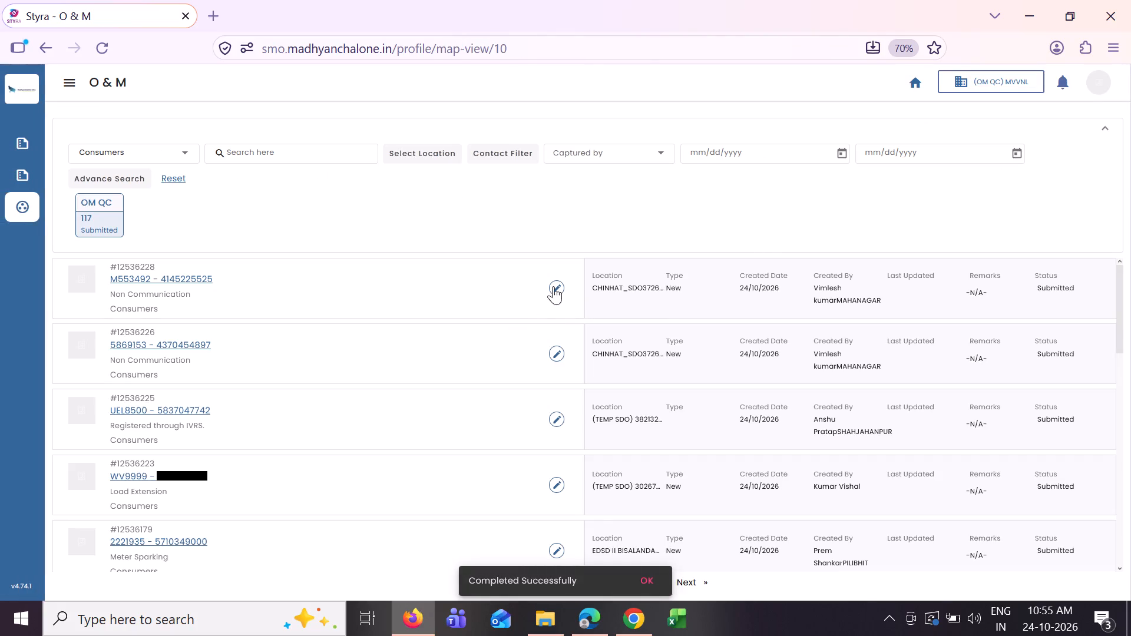
left_click(553, 286)
left_click(1079, 129)
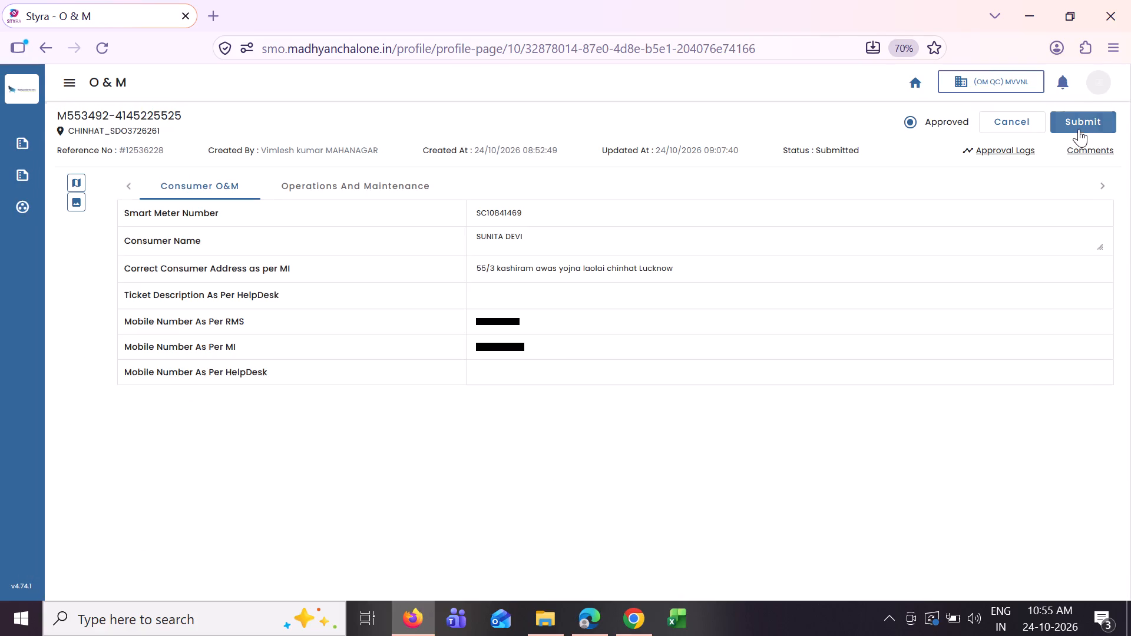
left_click(557, 291)
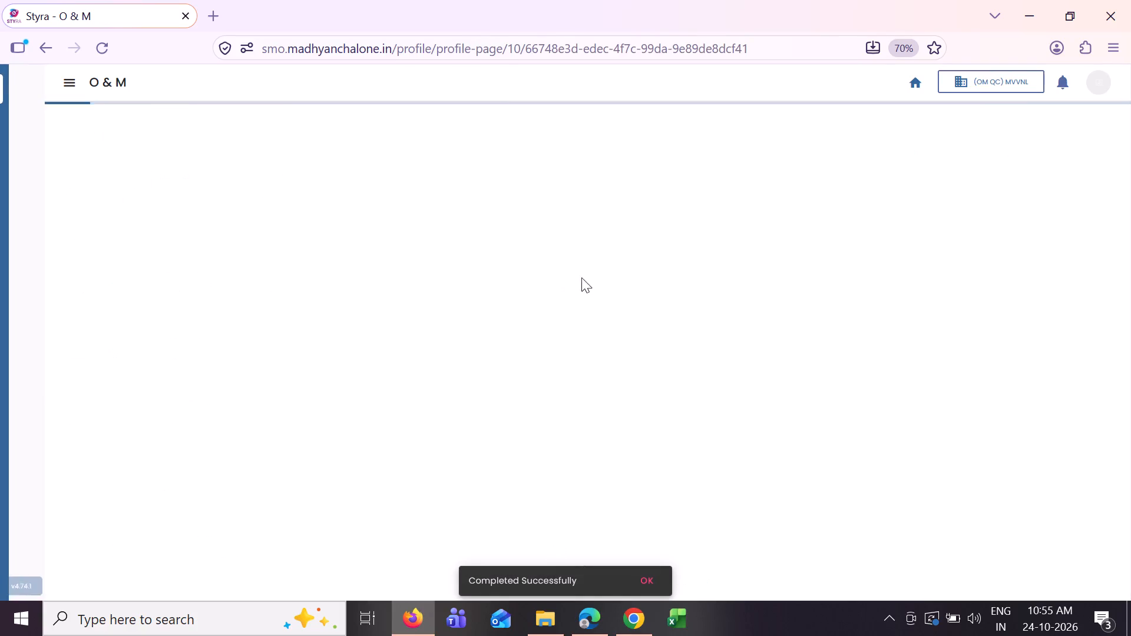
left_click(1083, 117)
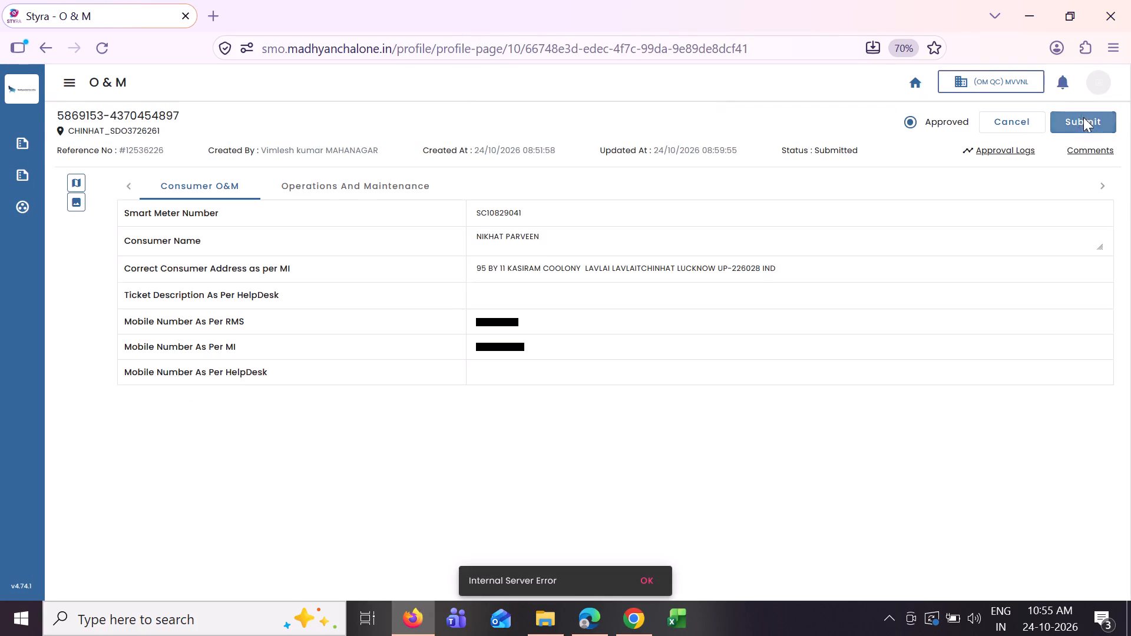
left_click(559, 285)
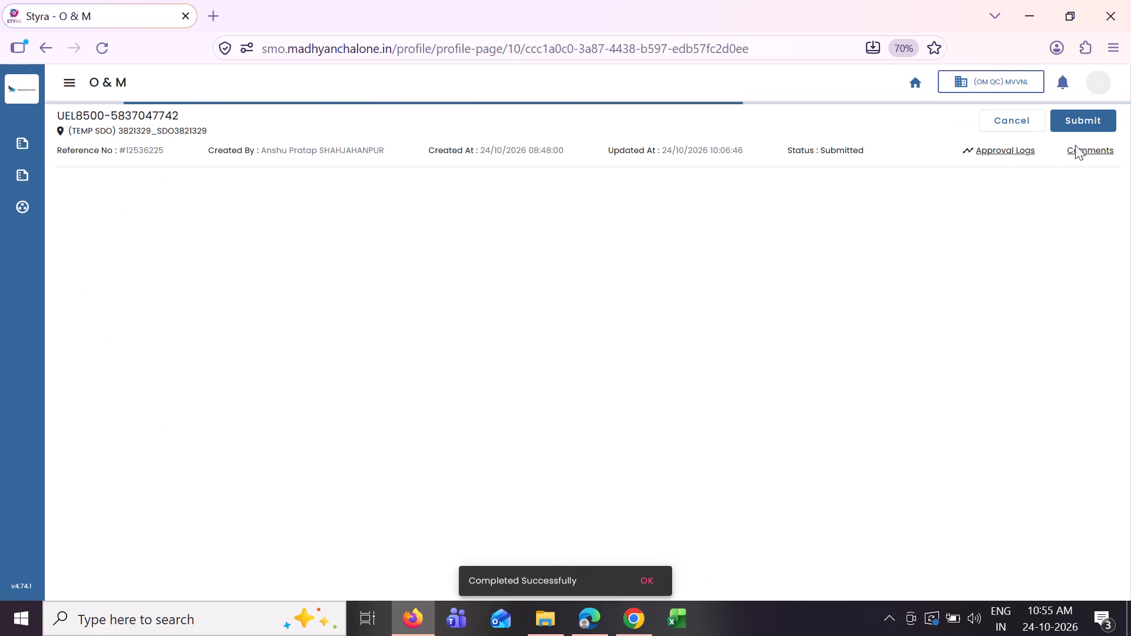
left_click(1092, 114)
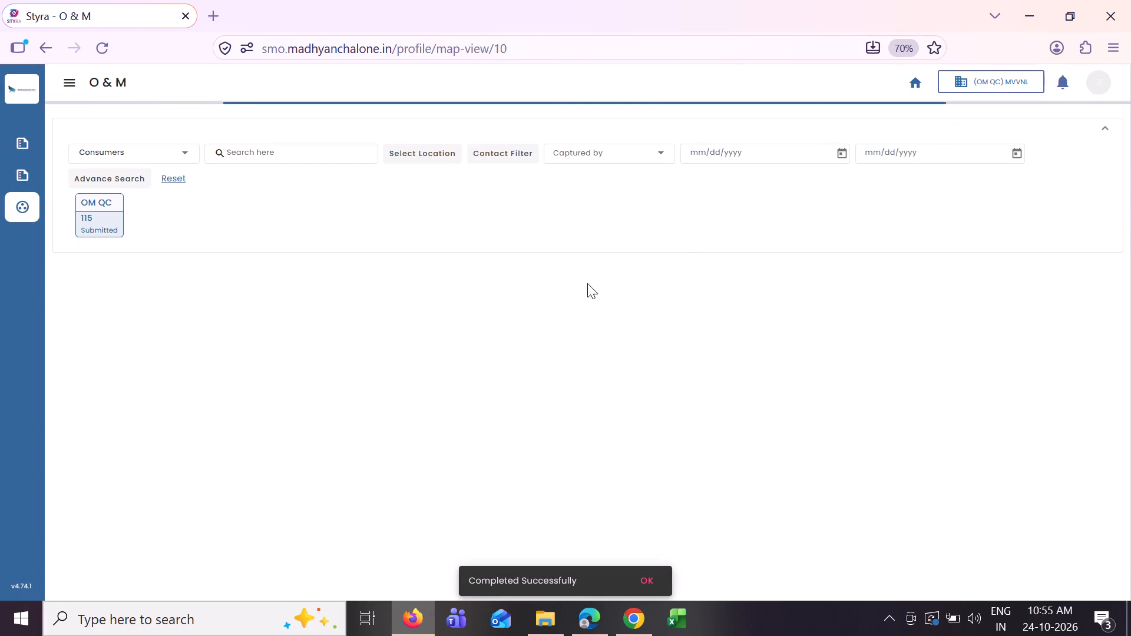
left_click(545, 285)
left_click(557, 289)
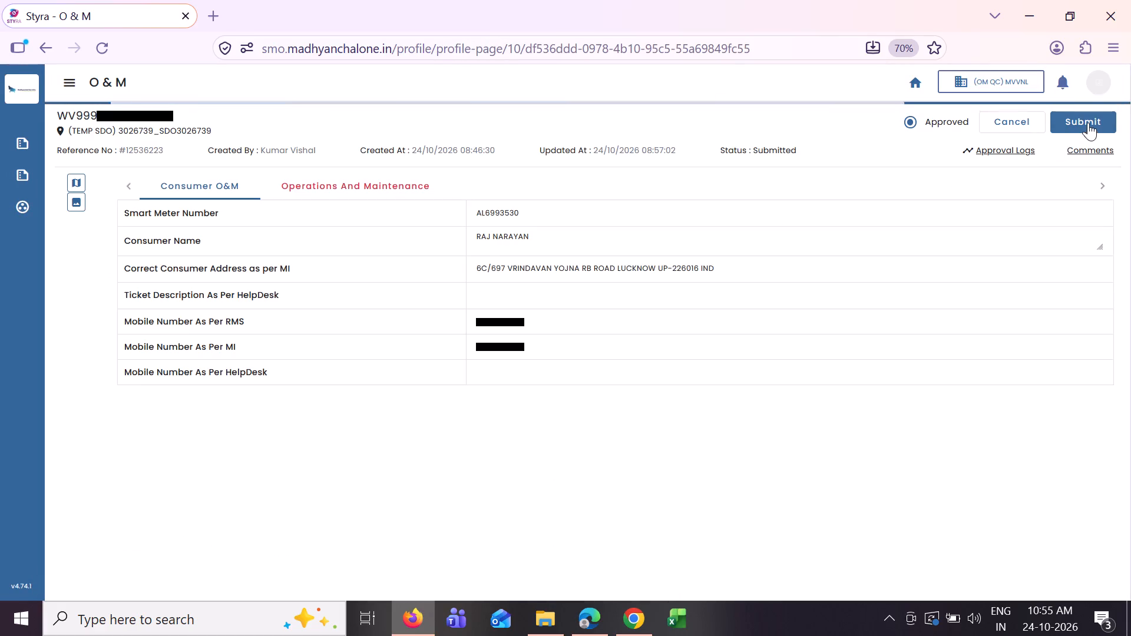
left_click(1088, 122)
left_click(411, 195)
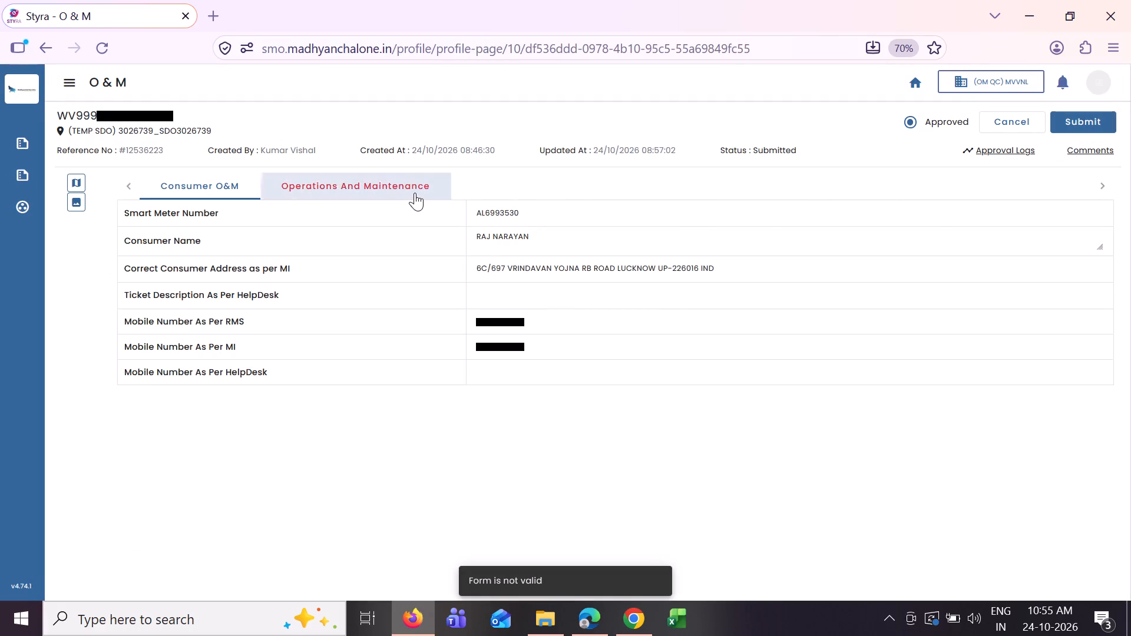
scroll(540, 408, "down", 5)
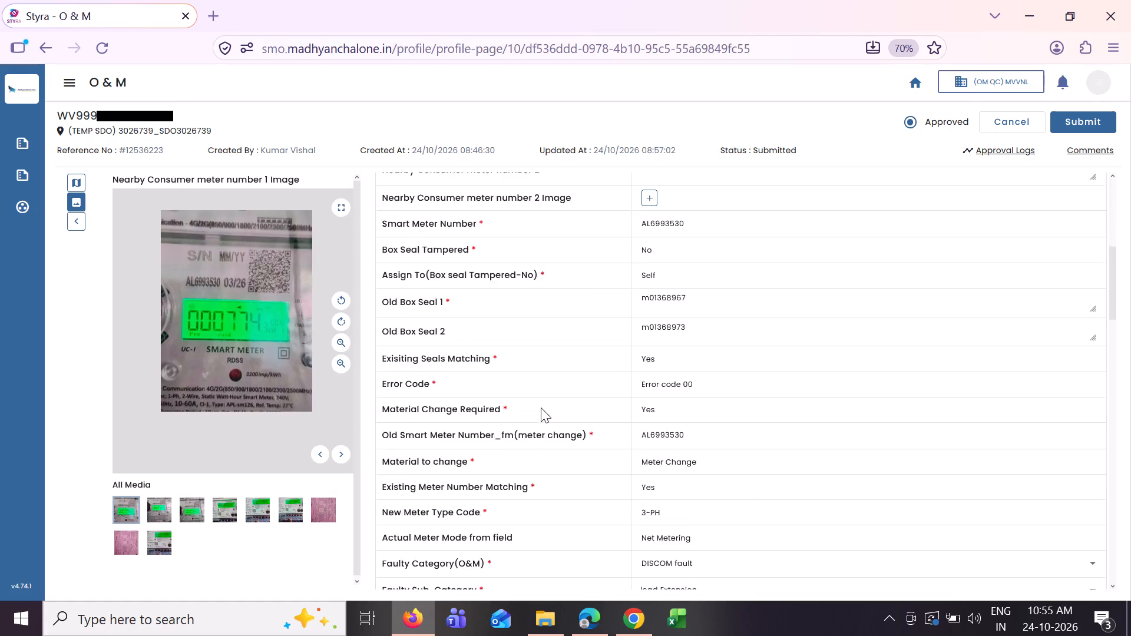
scroll(544, 408, "down", 5)
scroll(703, 405, "down", 5)
left_click(651, 289)
left_click(648, 285)
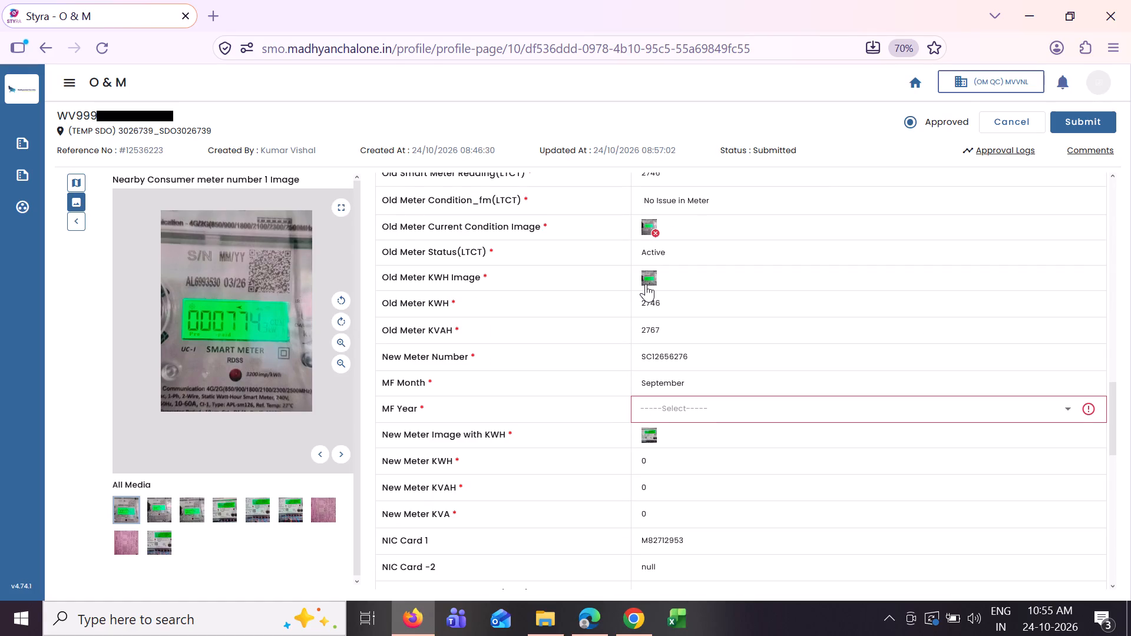
left_click(649, 440)
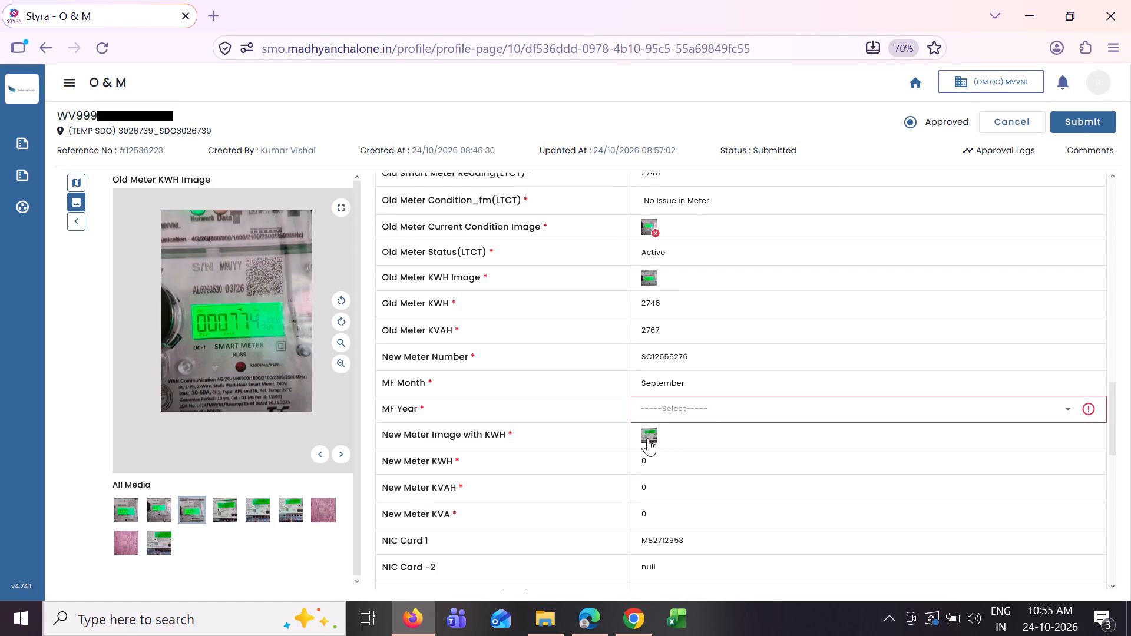
scroll(173, 373, "up", 10)
left_click_drag(173, 365, 282, 362)
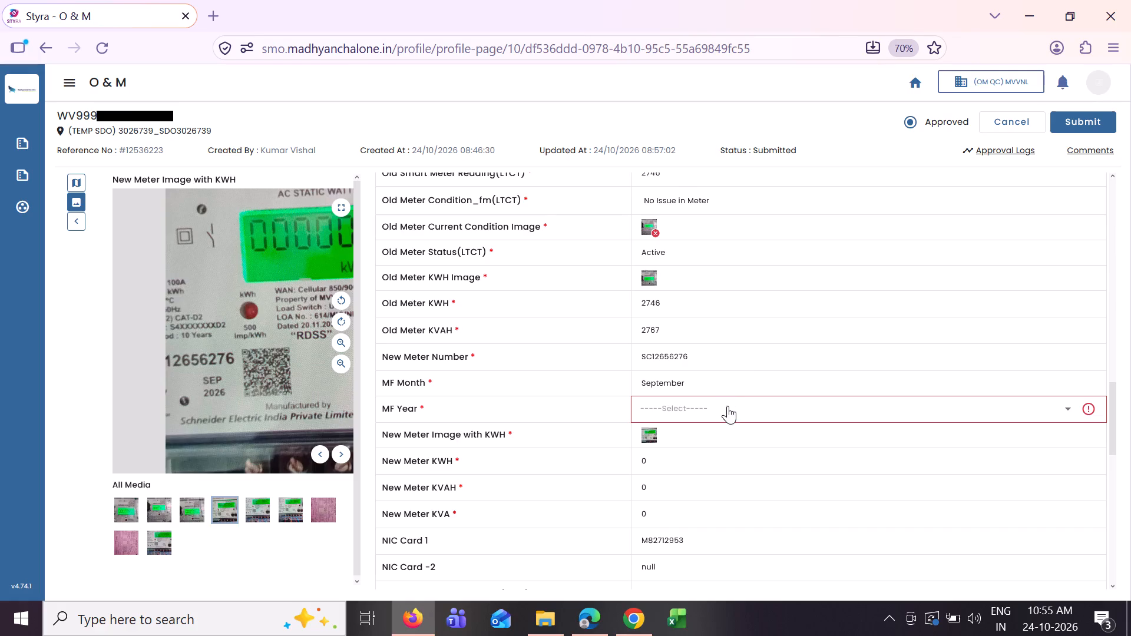
left_click(727, 406)
scroll(720, 465, "down", 6)
left_click(670, 551)
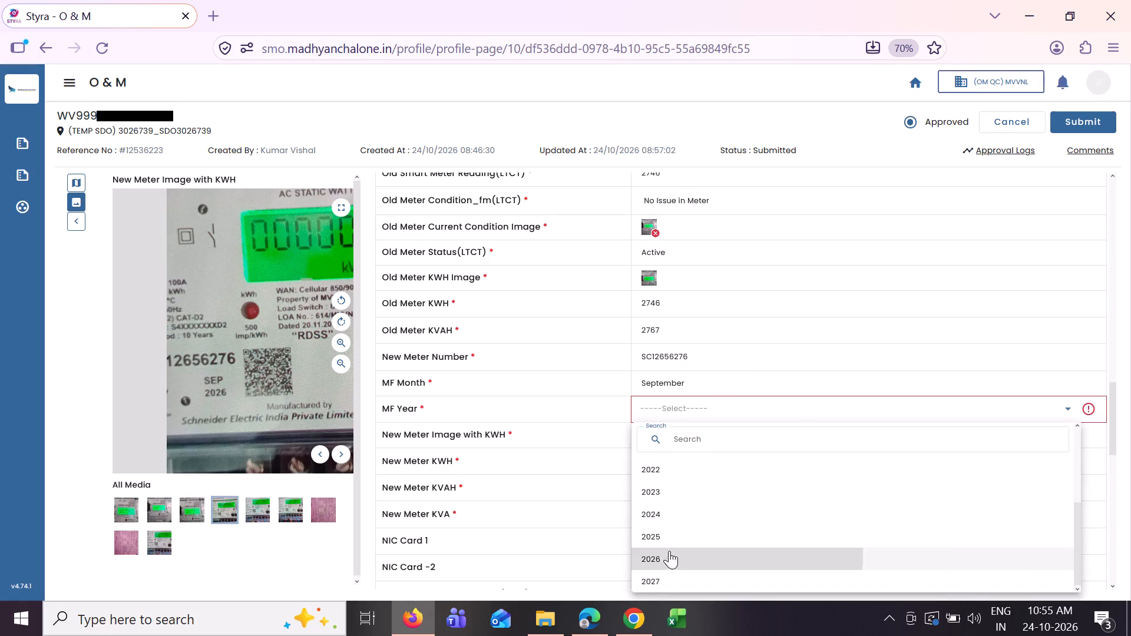
left_click(1090, 130)
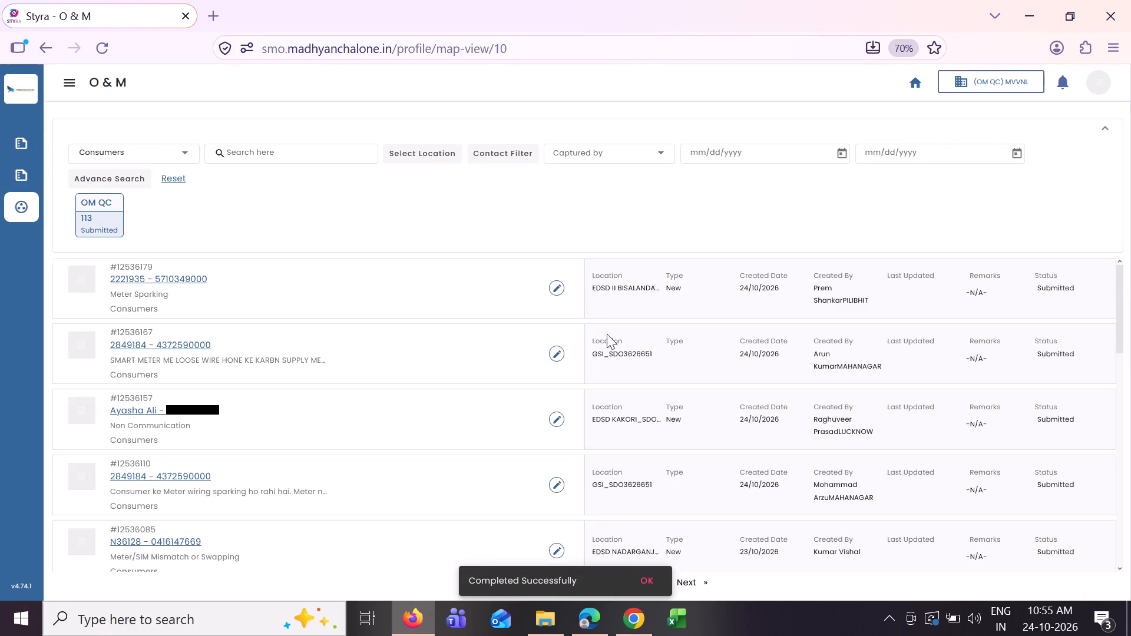
left_click(557, 293)
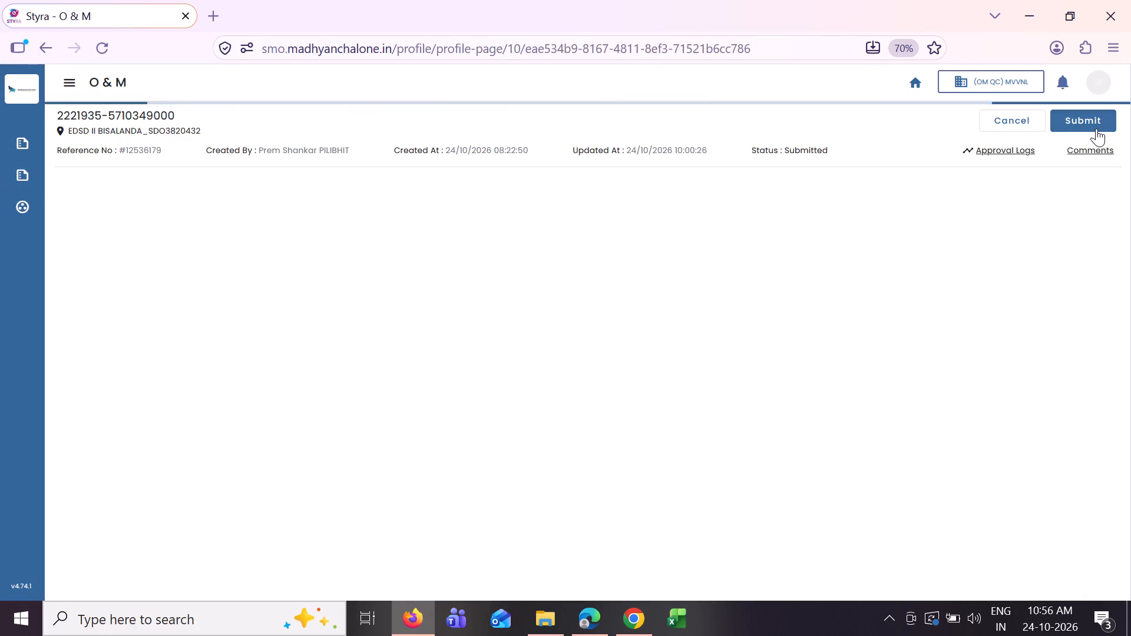
left_click(1096, 124)
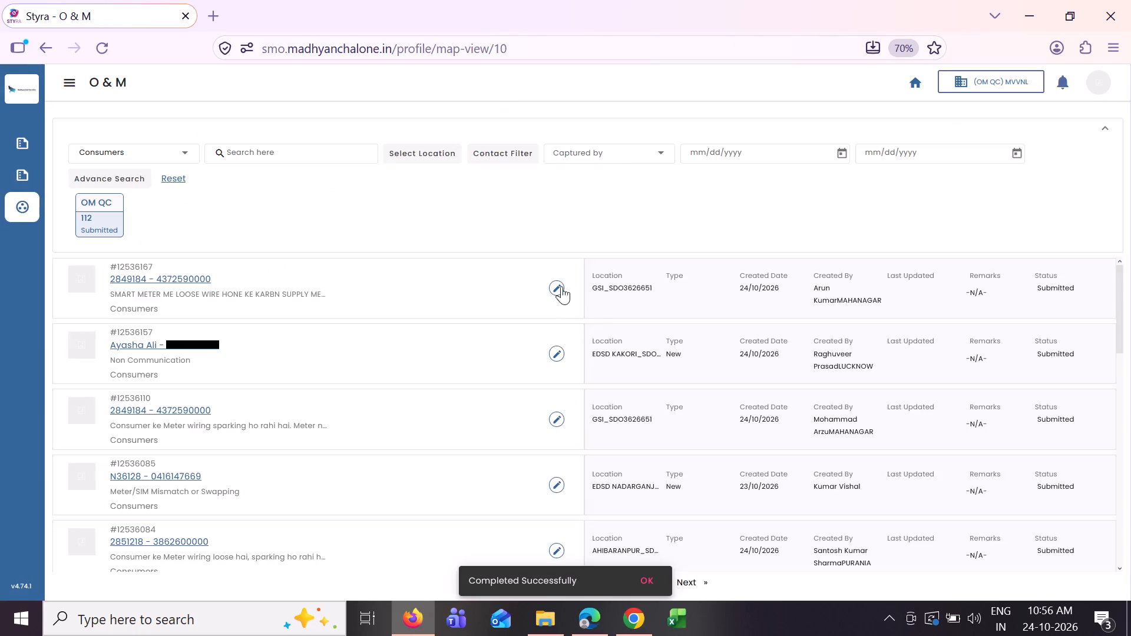
left_click(561, 286)
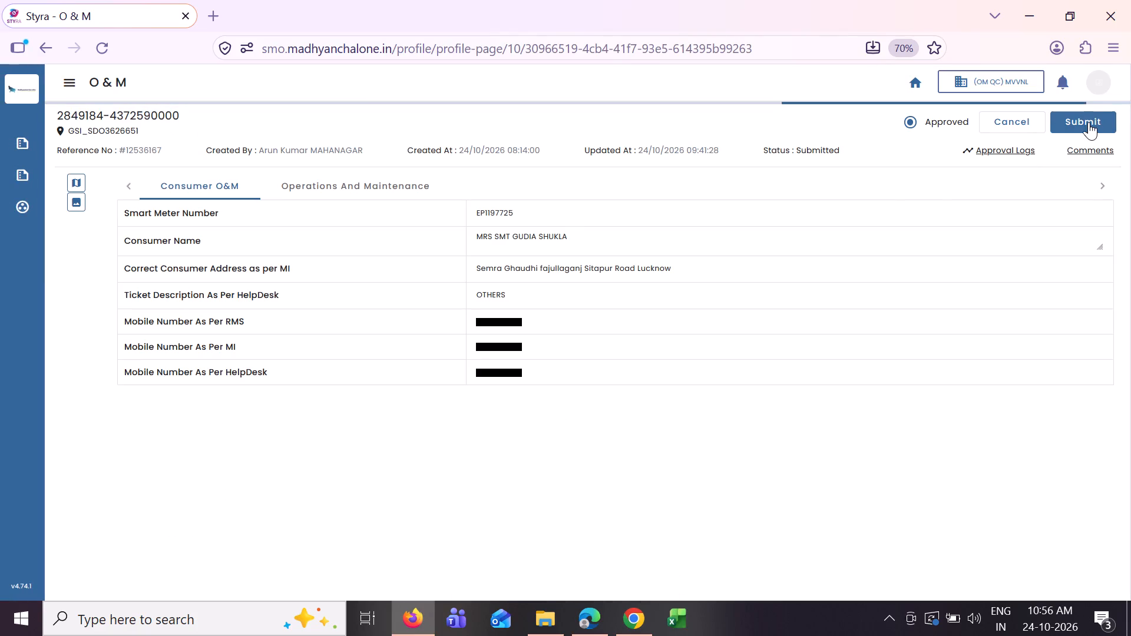
left_click(1089, 122)
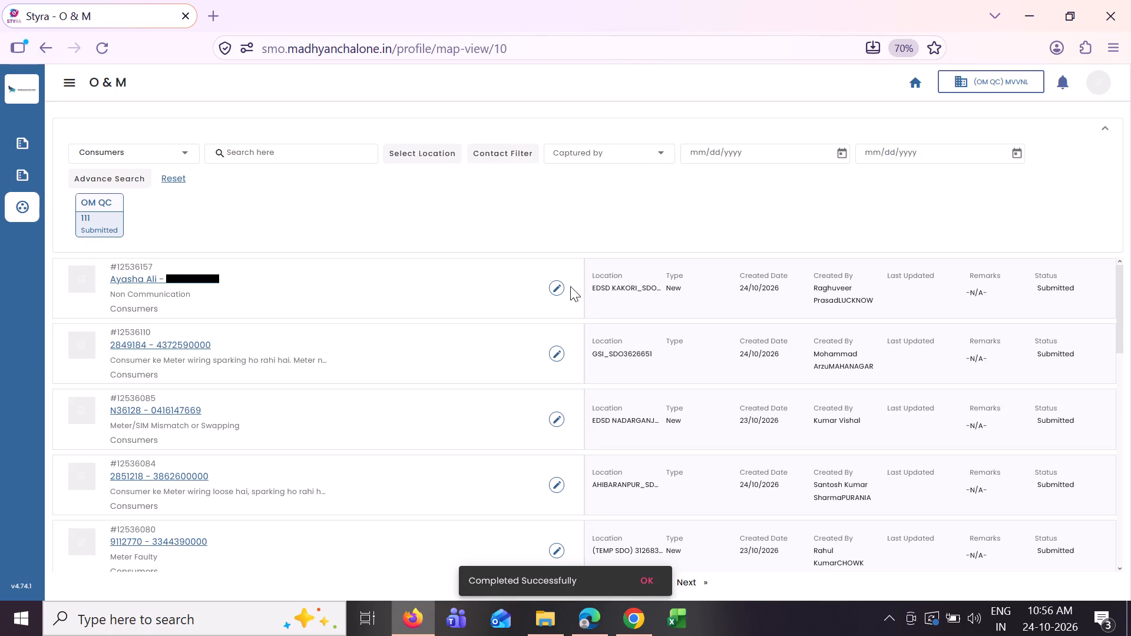
left_click(551, 289)
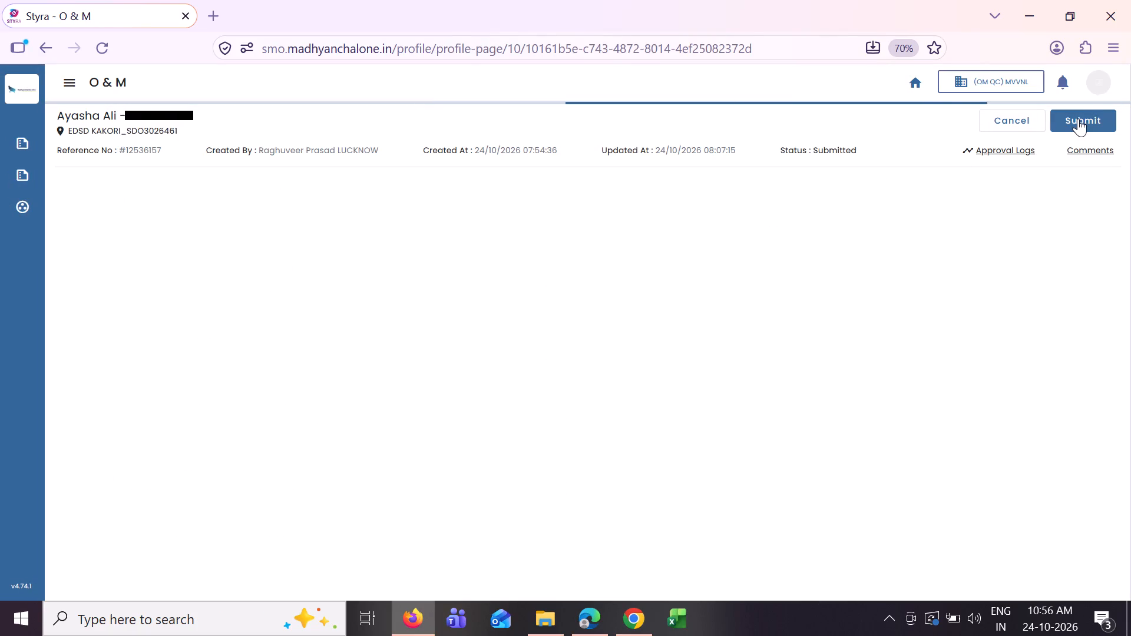
left_click(1079, 118)
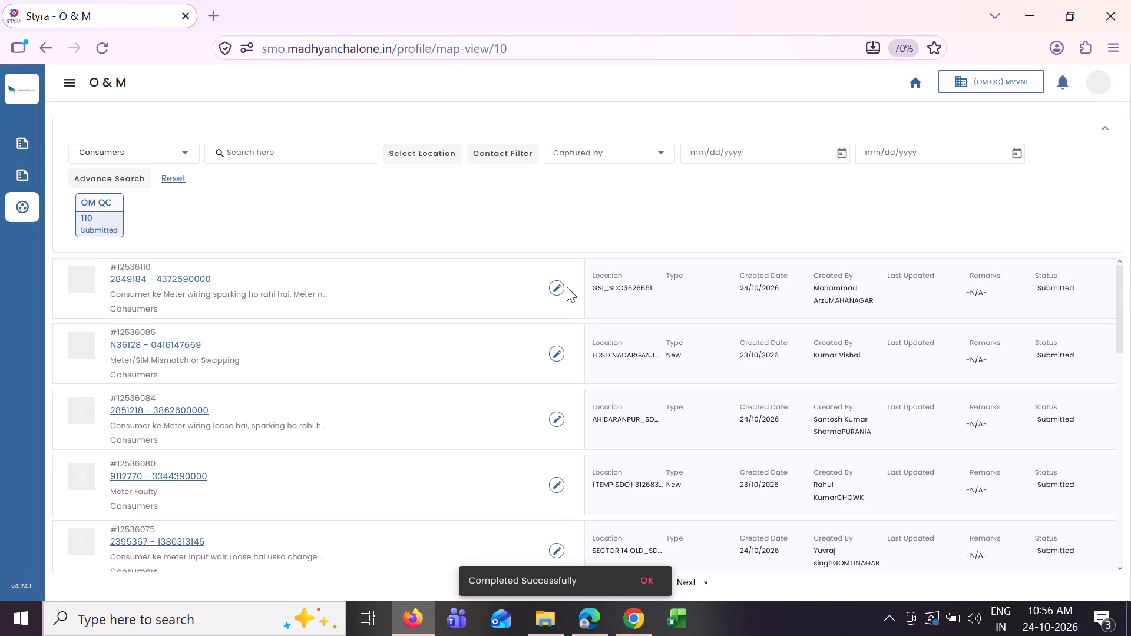
left_click(567, 287)
left_click(558, 287)
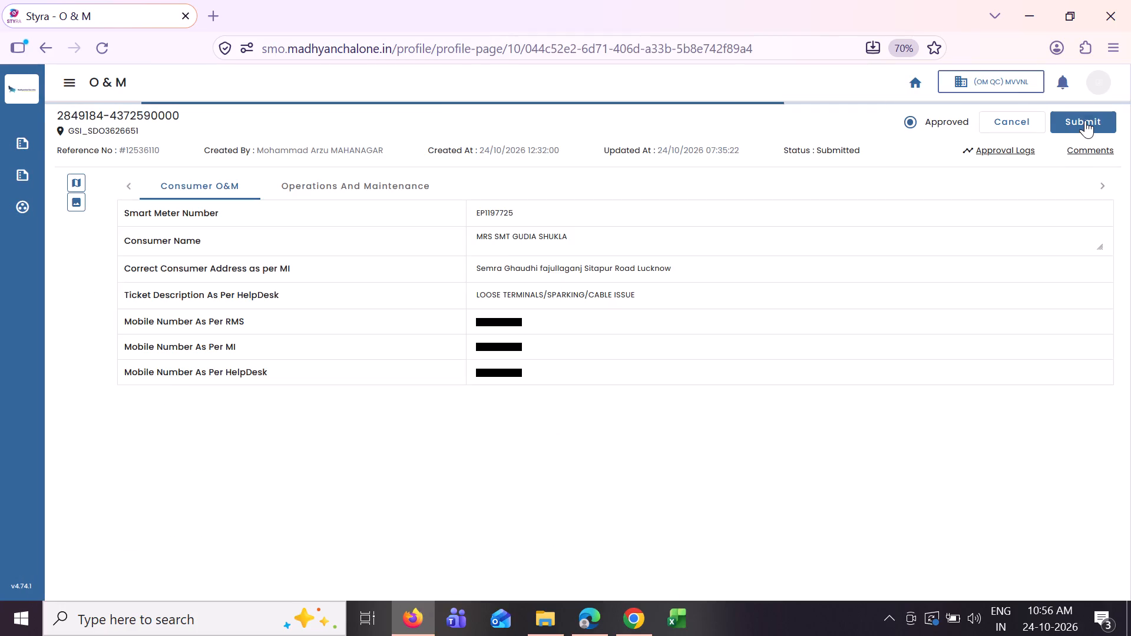
left_click(1085, 120)
left_click(556, 284)
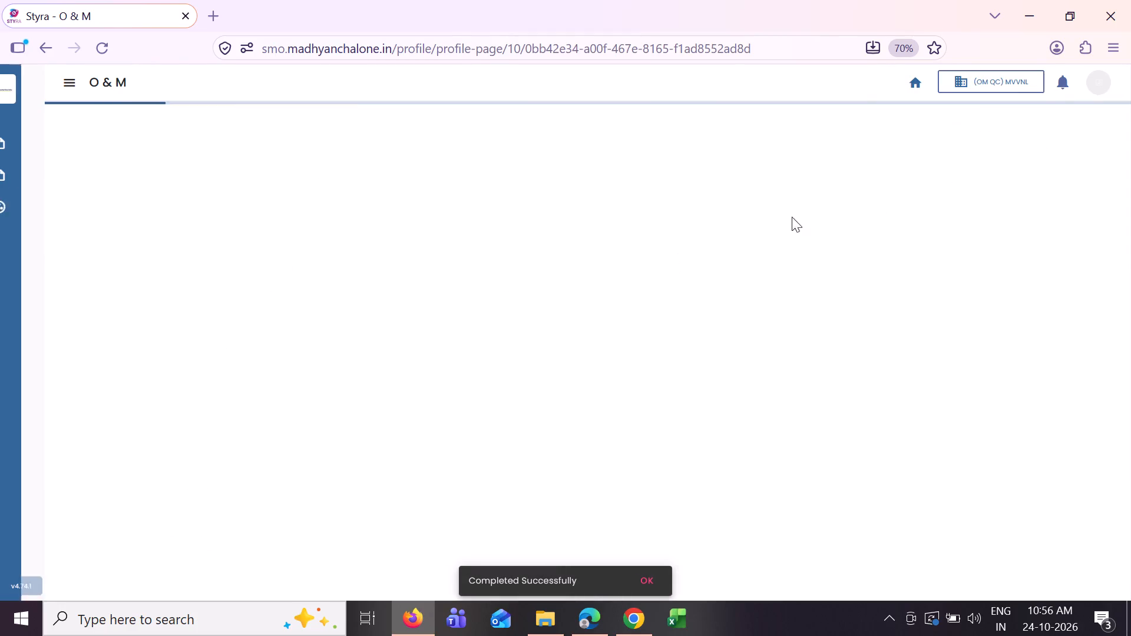
left_click(1097, 120)
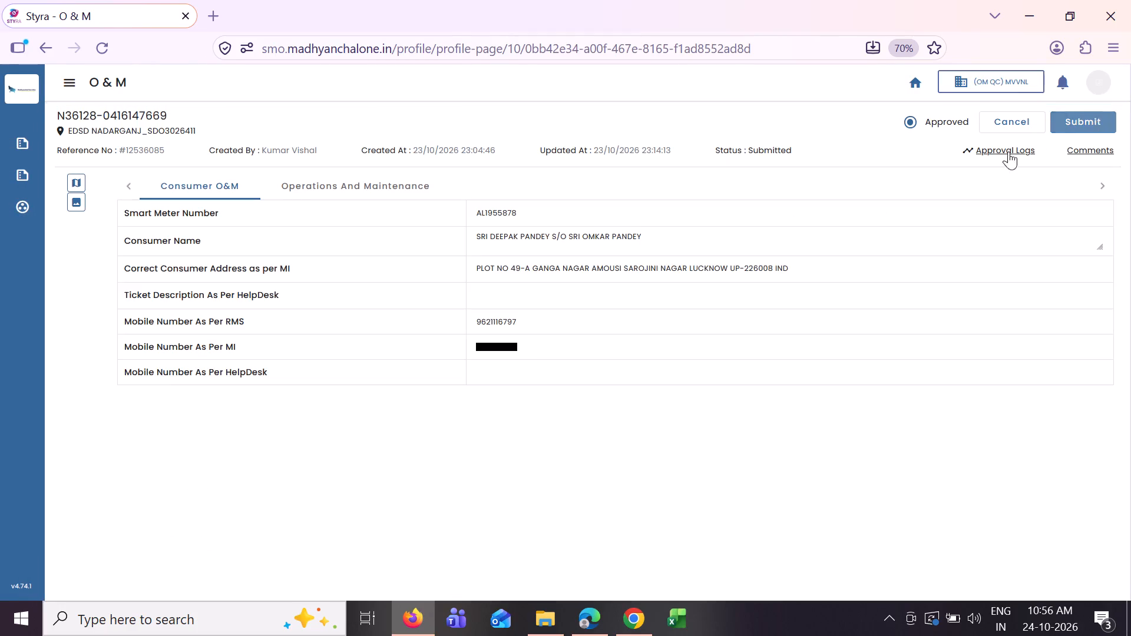
left_click(555, 287)
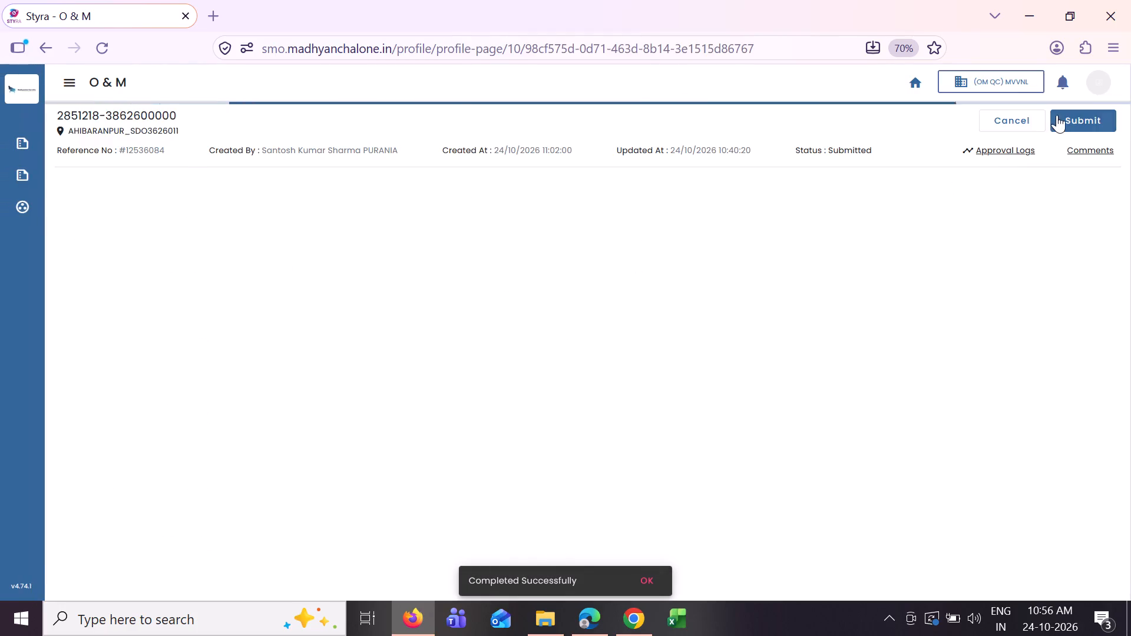
left_click(1077, 121)
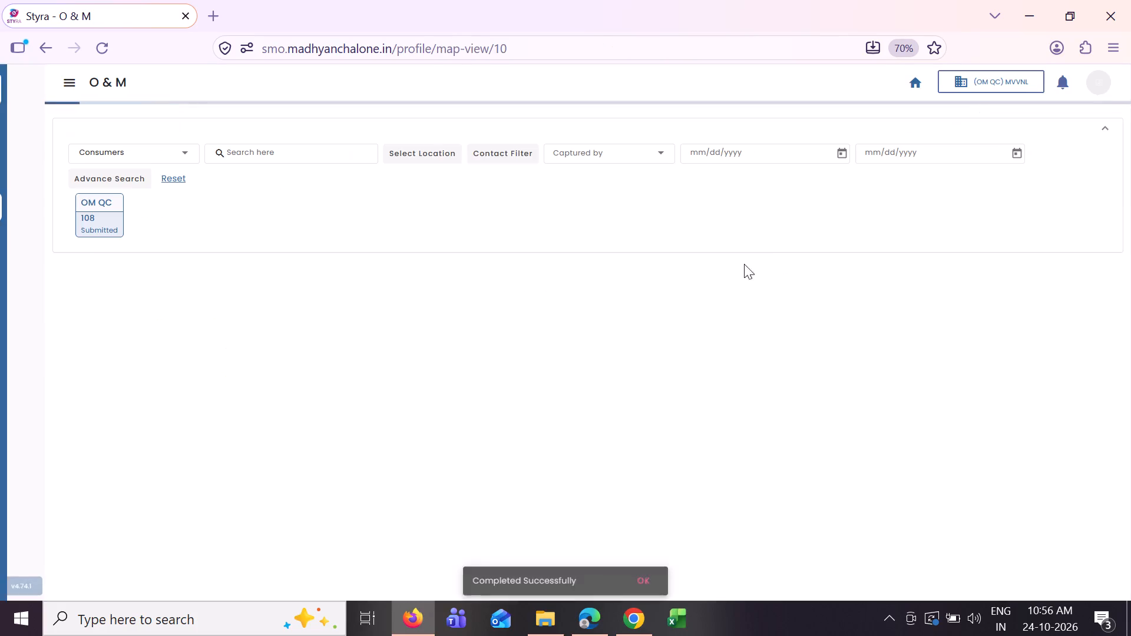
left_click(558, 277)
double_click(567, 286)
left_click(563, 288)
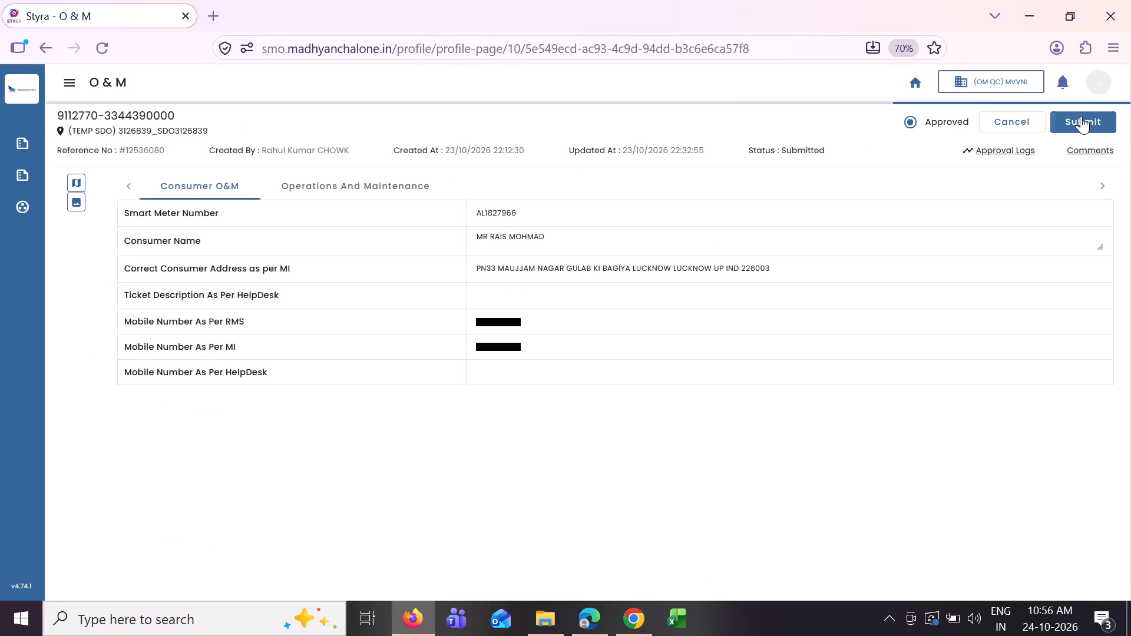
left_click(1081, 116)
left_click(561, 284)
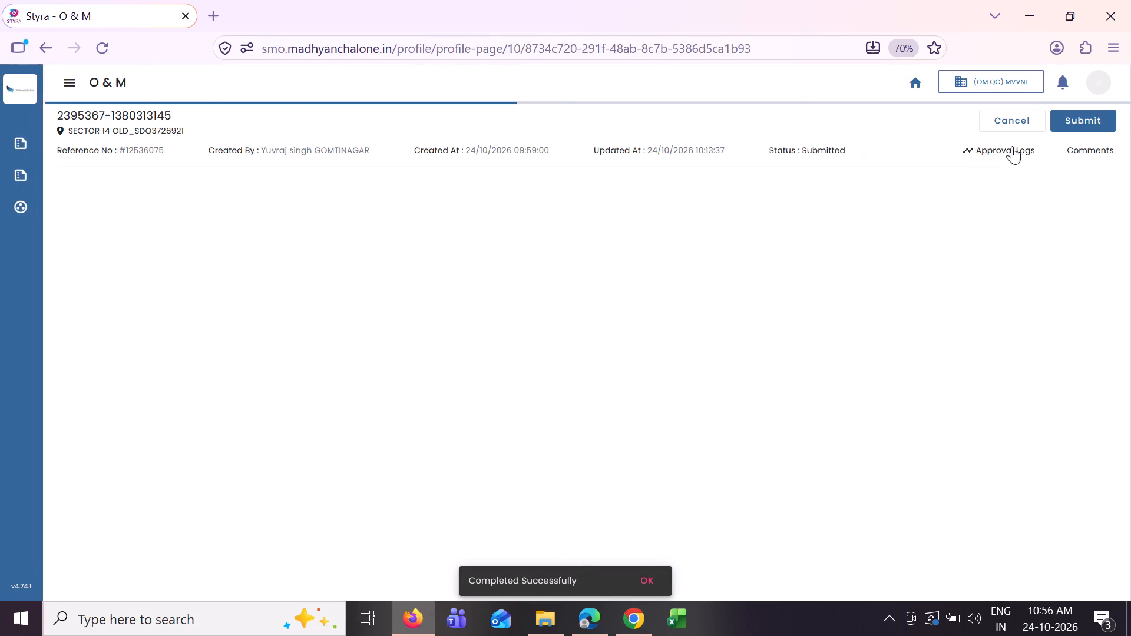
left_click(1093, 117)
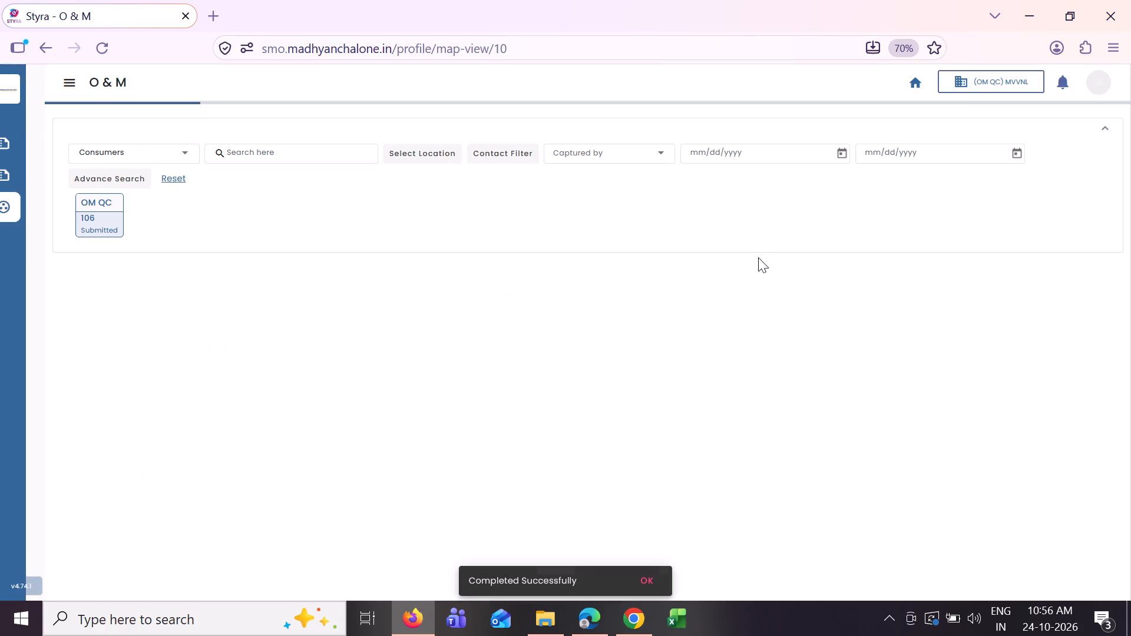
left_click(548, 282)
left_click(563, 280)
left_click(564, 285)
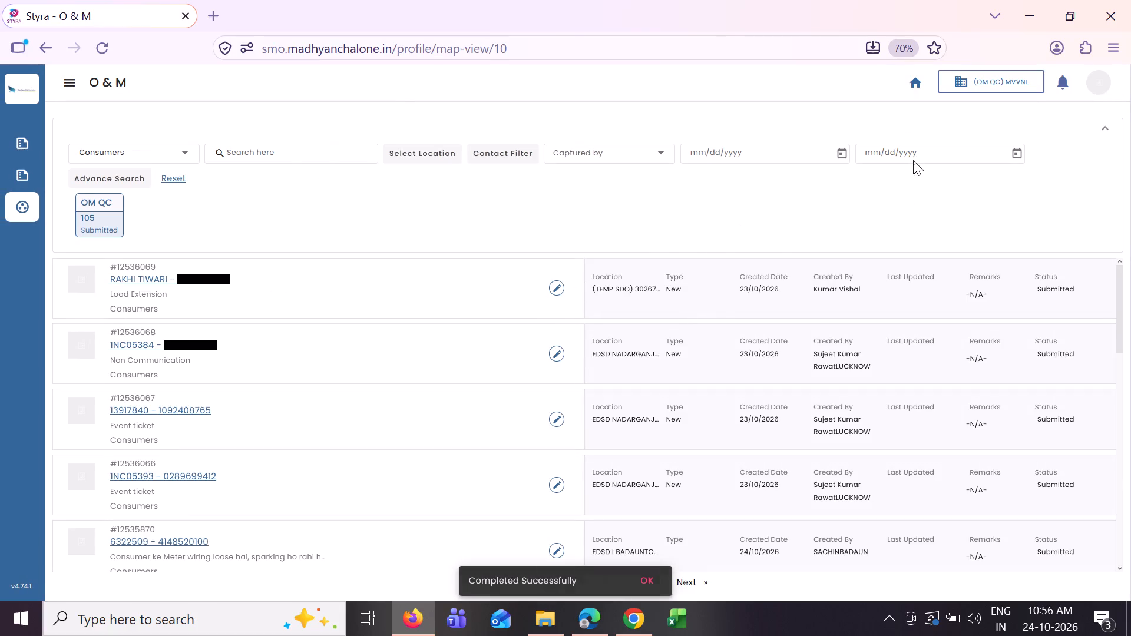
left_click(581, 282)
left_click(562, 286)
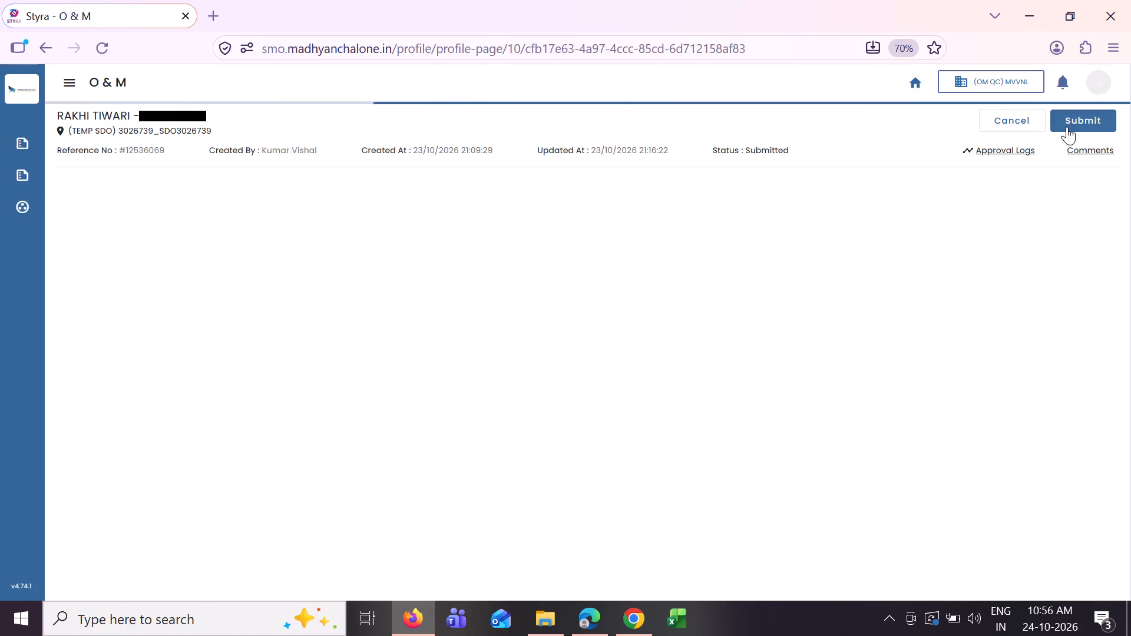
left_click(1079, 118)
left_click(416, 187)
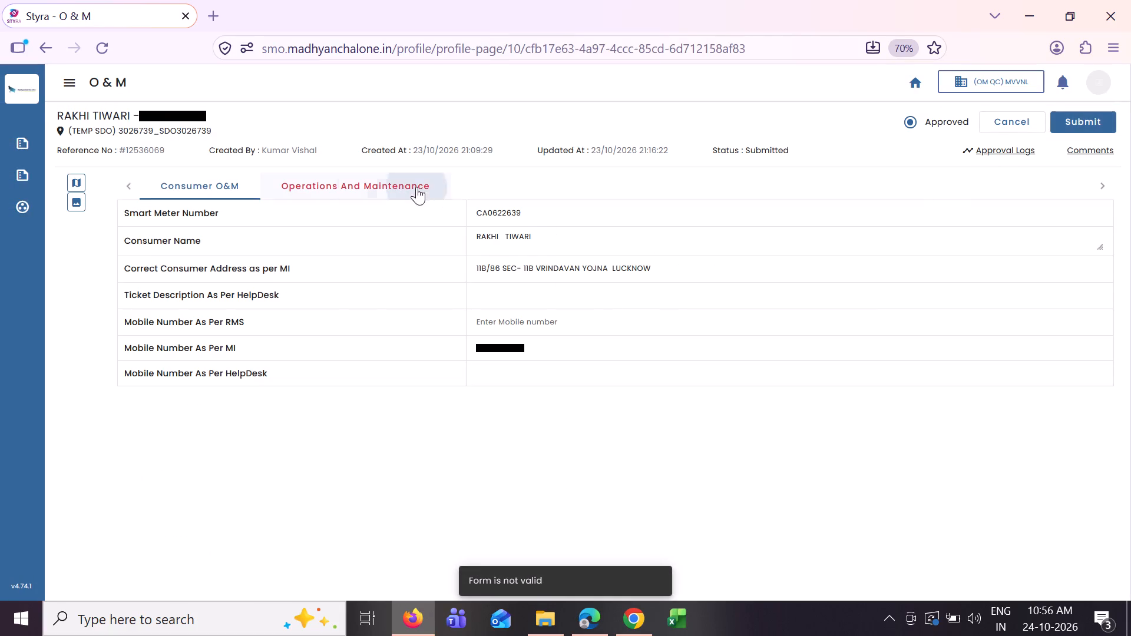
scroll(801, 350, "down", 17)
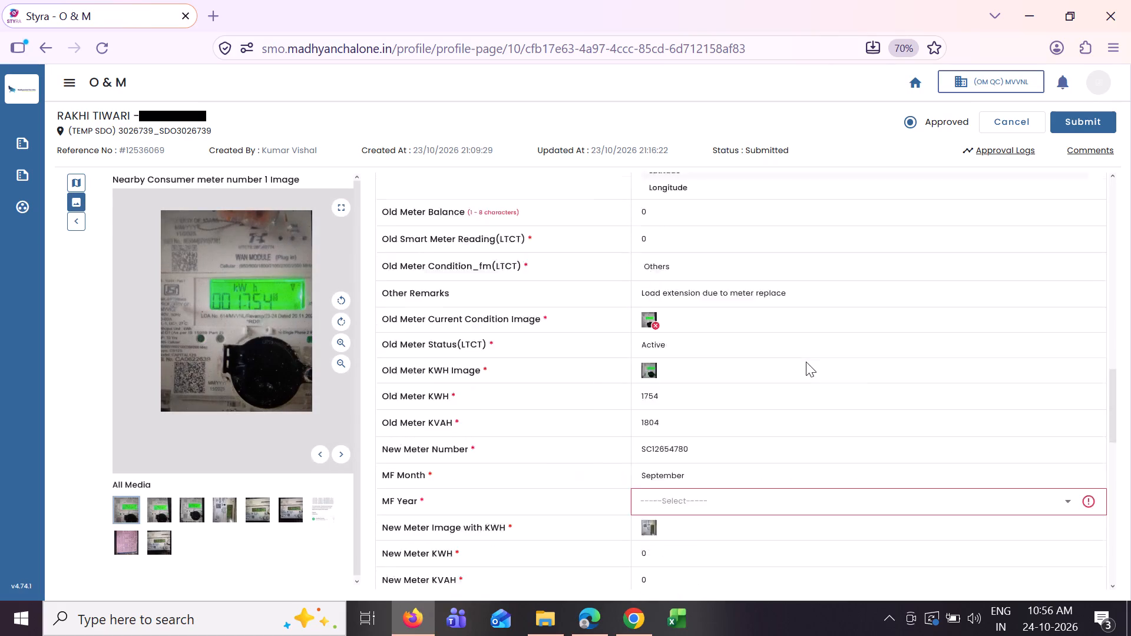
left_click(710, 296)
scroll(739, 391, "down", 6)
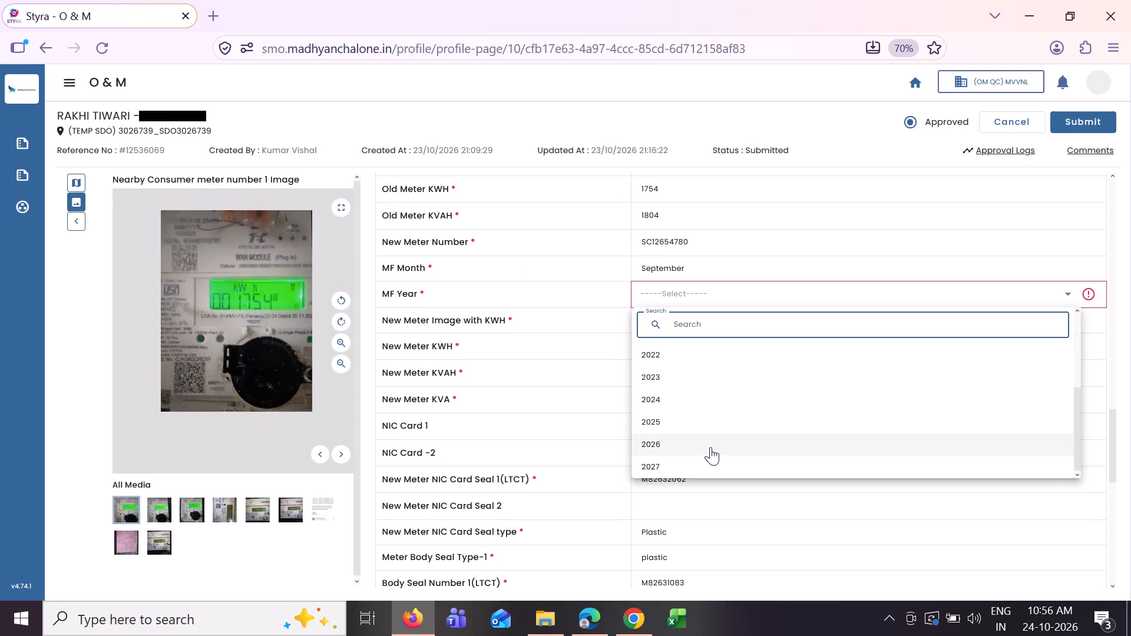
left_click(710, 447)
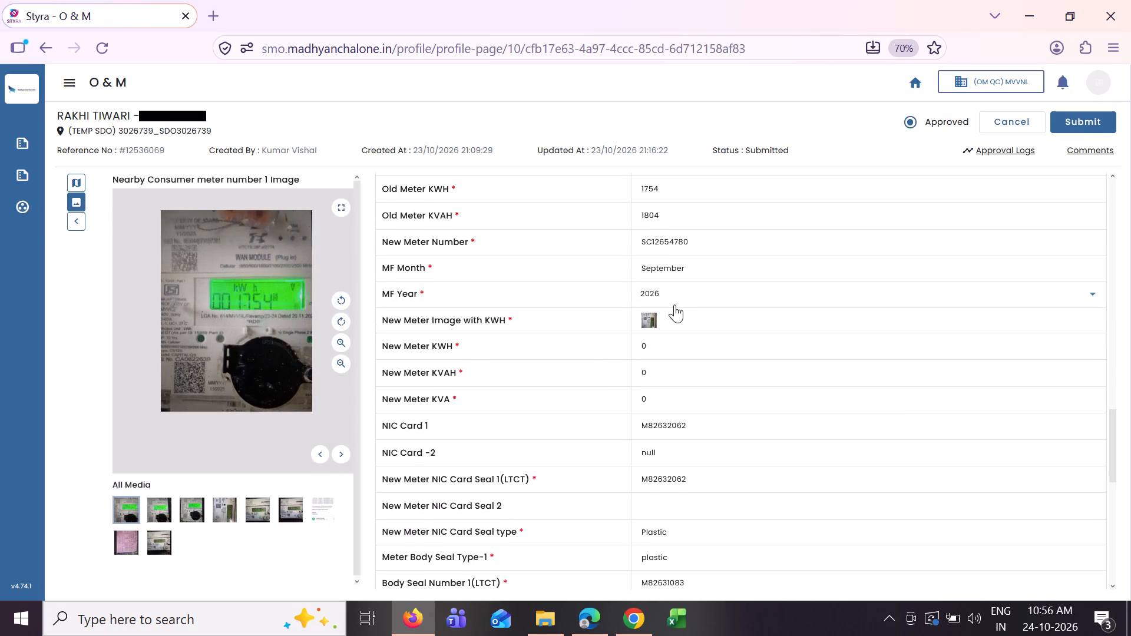
left_click(659, 316)
left_click(657, 319)
left_click(650, 325)
scroll(260, 361, "up", 8)
left_click(341, 297)
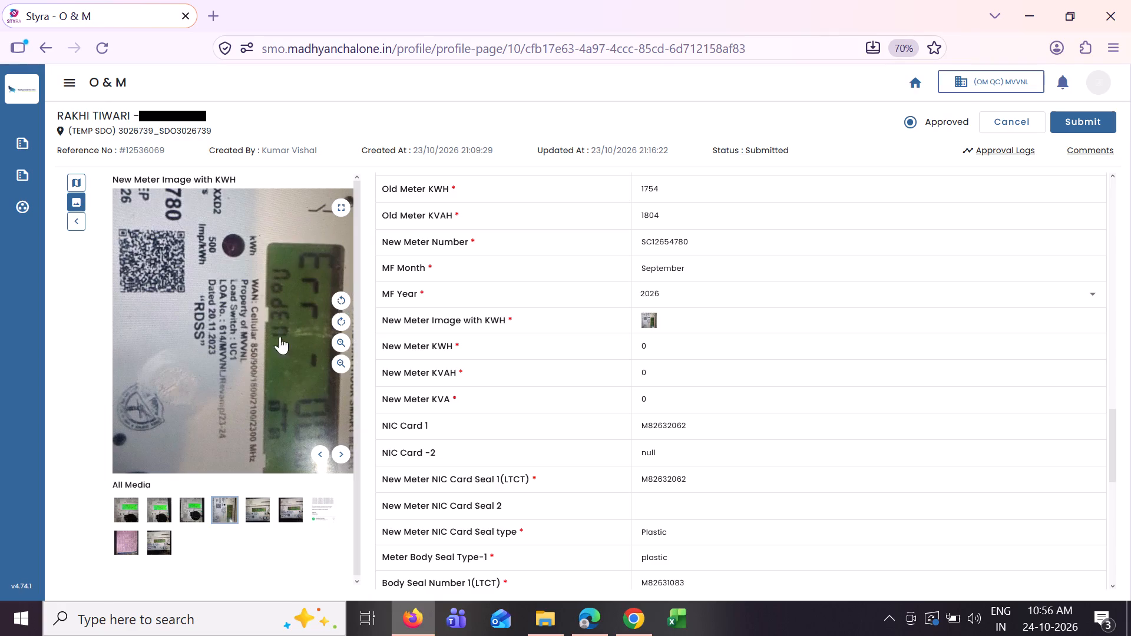
left_click_drag(280, 336, 392, 270)
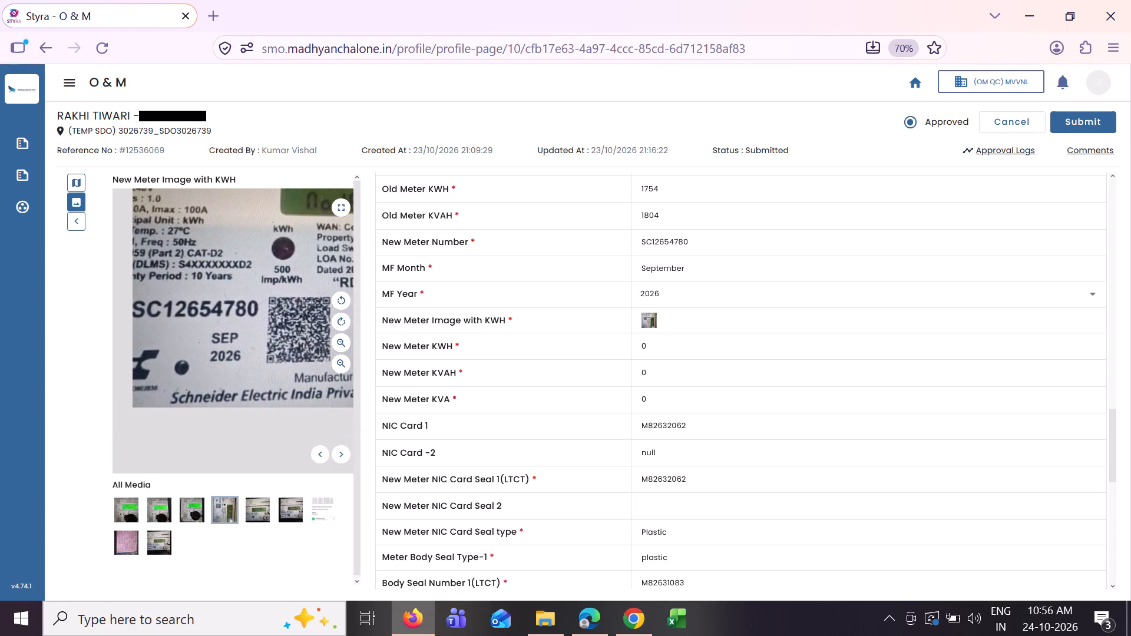
left_click(1103, 110)
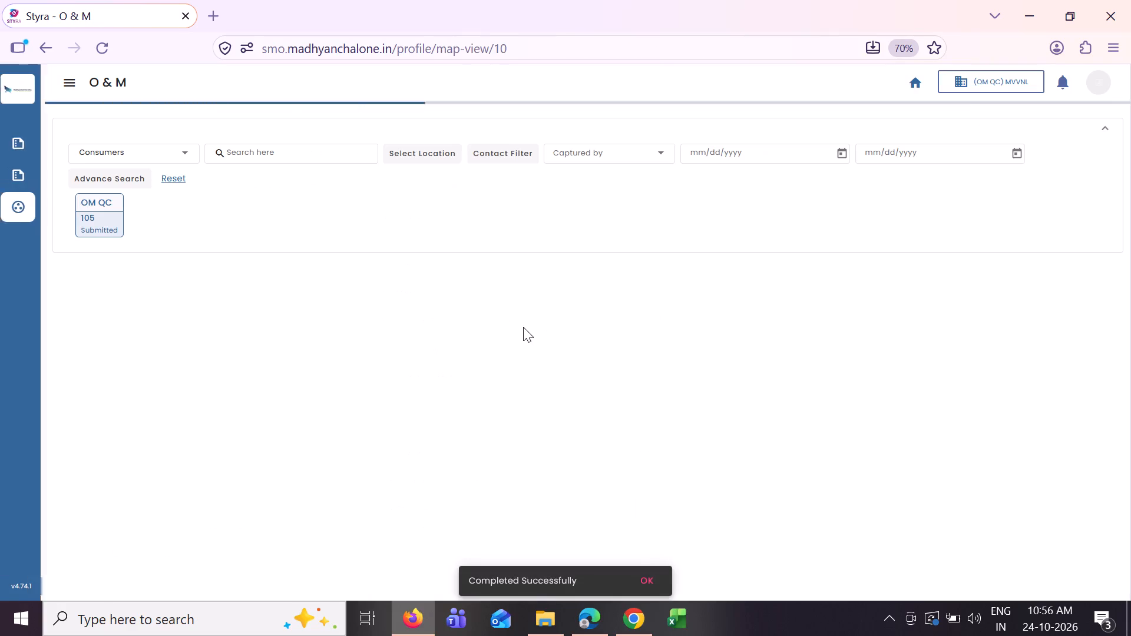
left_click(562, 287)
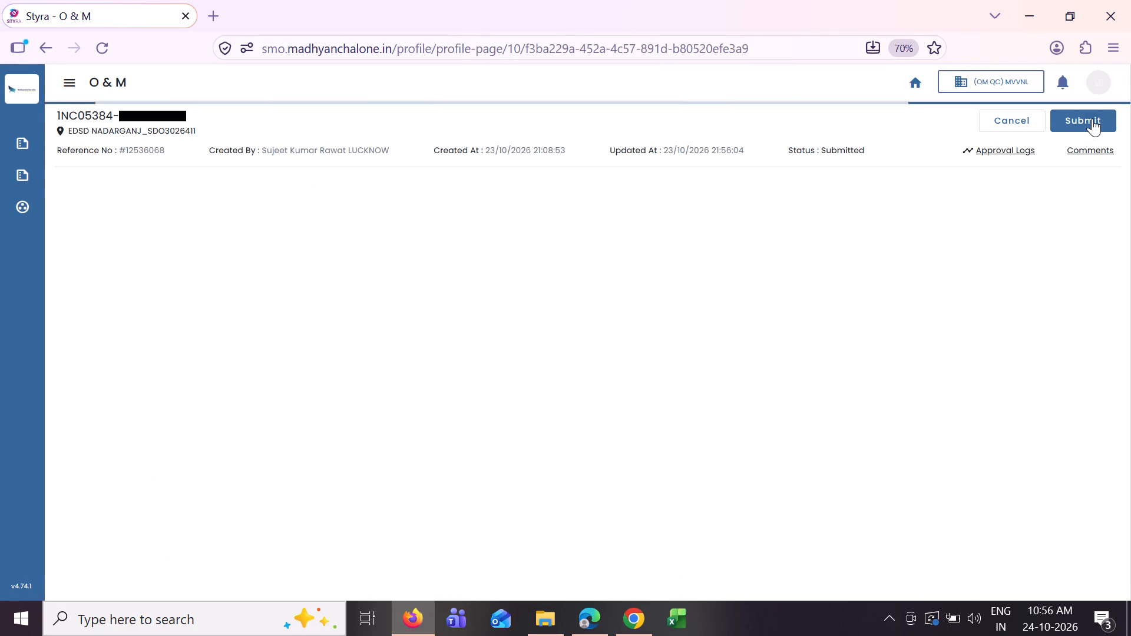
left_click(1092, 118)
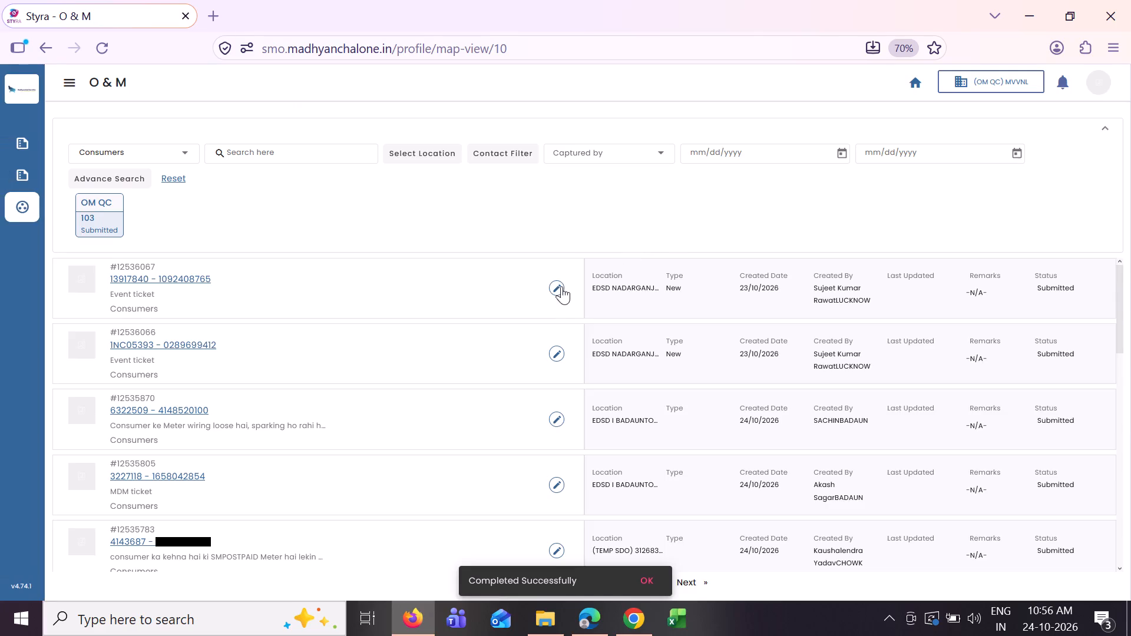
left_click(561, 286)
left_click(1095, 123)
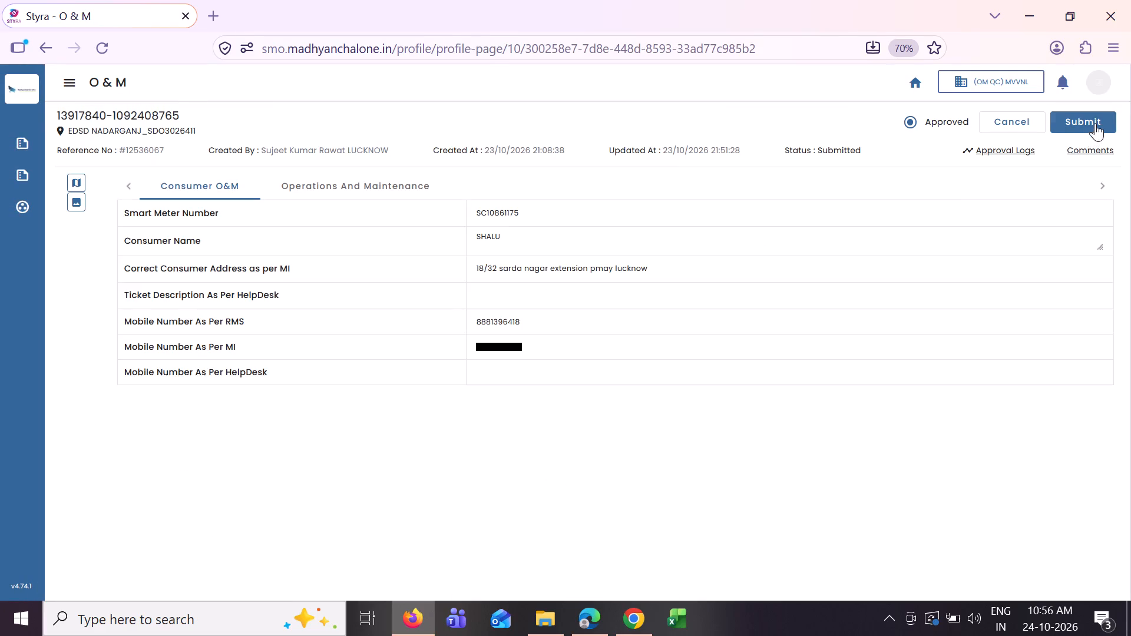
left_click(553, 287)
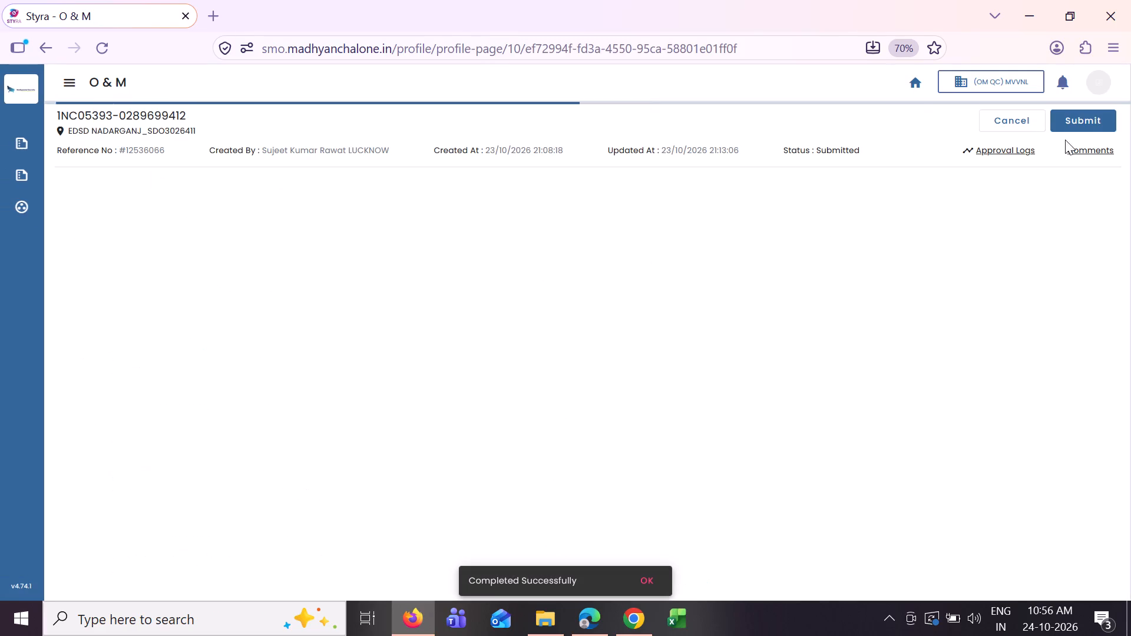
left_click(1086, 125)
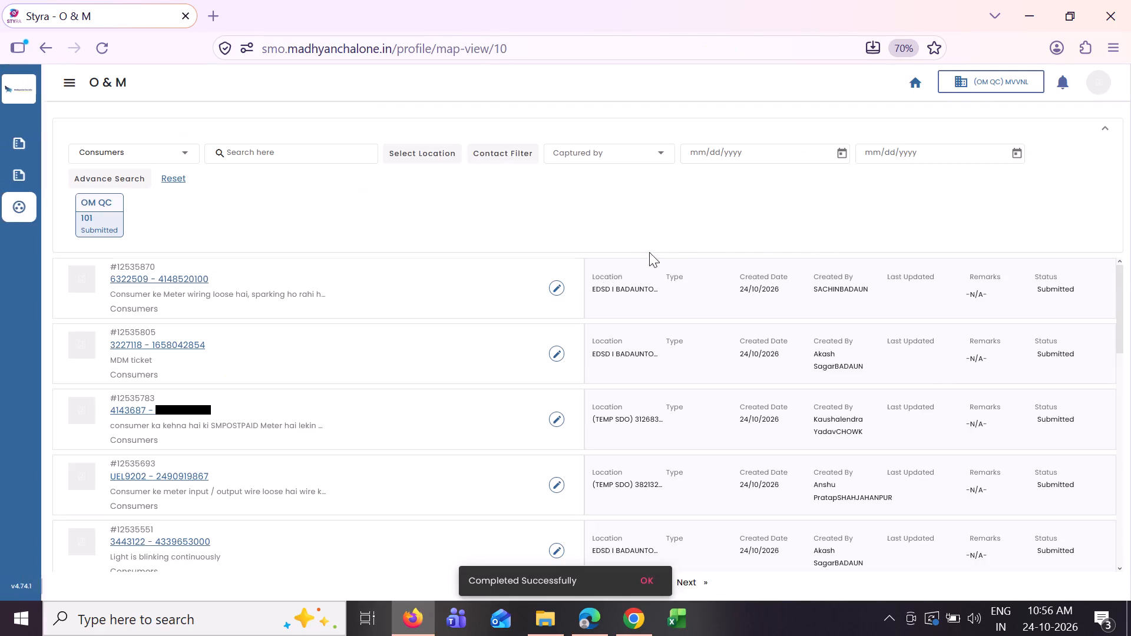
left_click(558, 285)
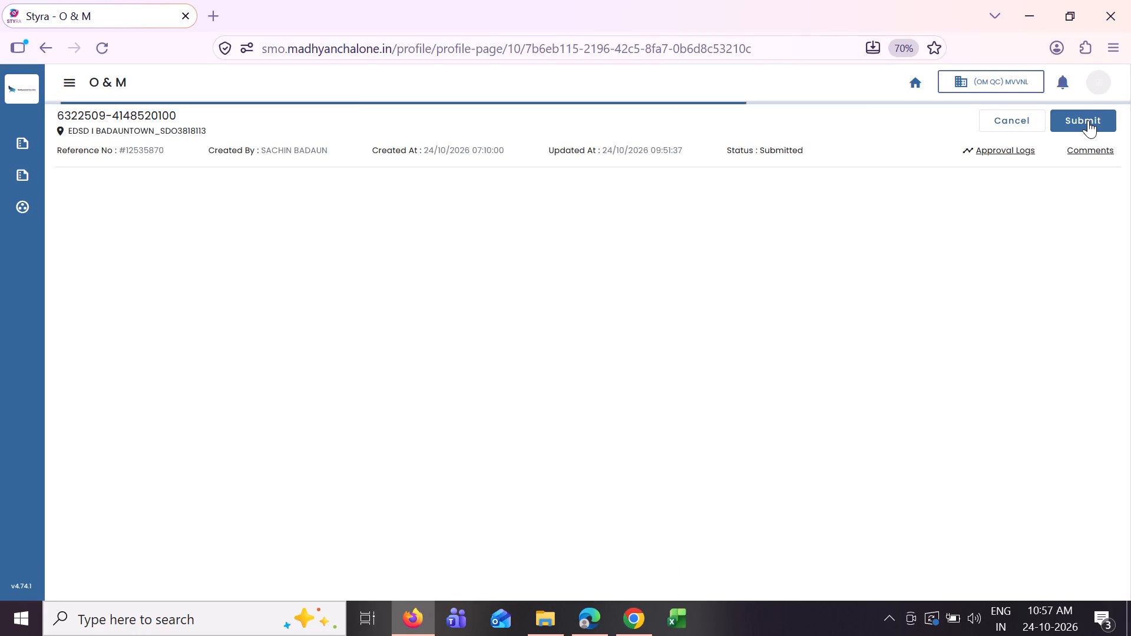
left_click(1088, 120)
left_click(553, 287)
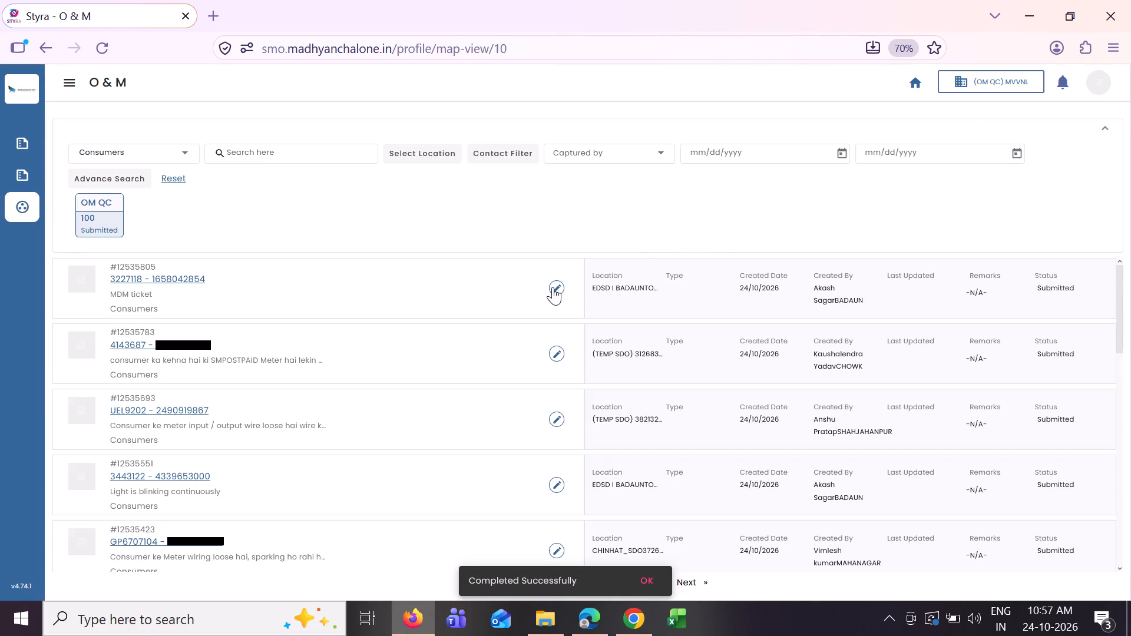
left_click(1086, 122)
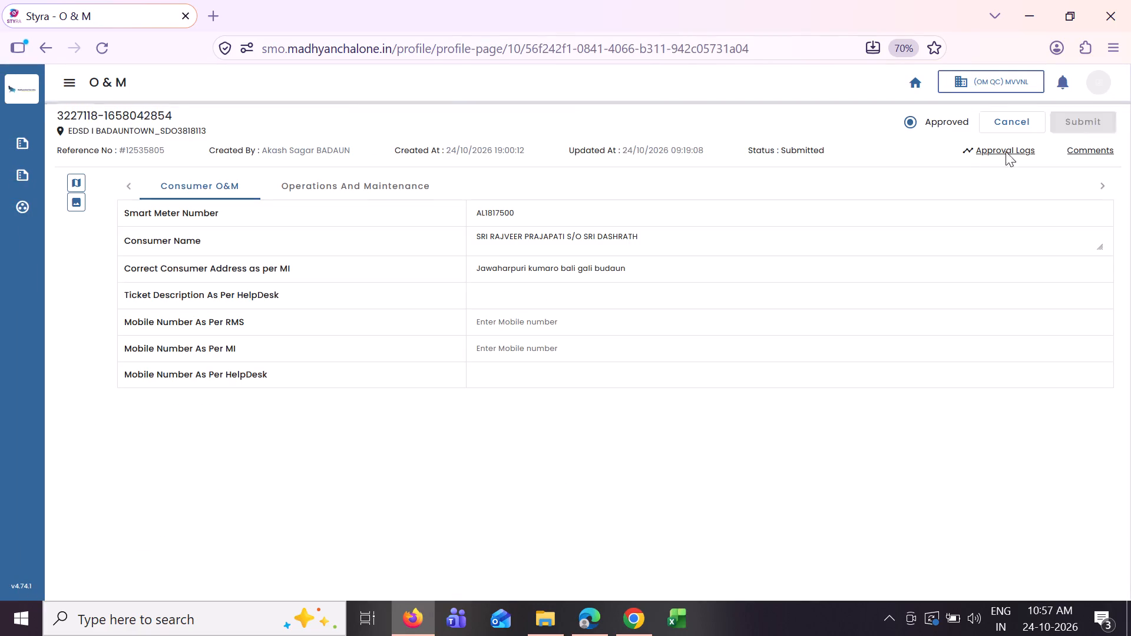
left_click(550, 294)
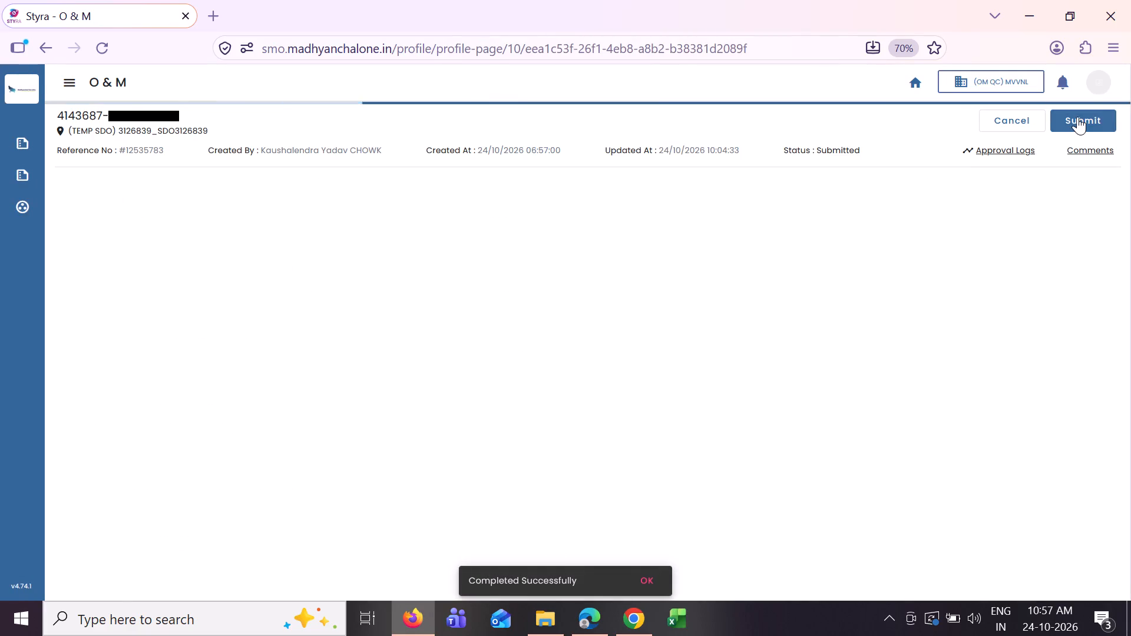
left_click(1077, 117)
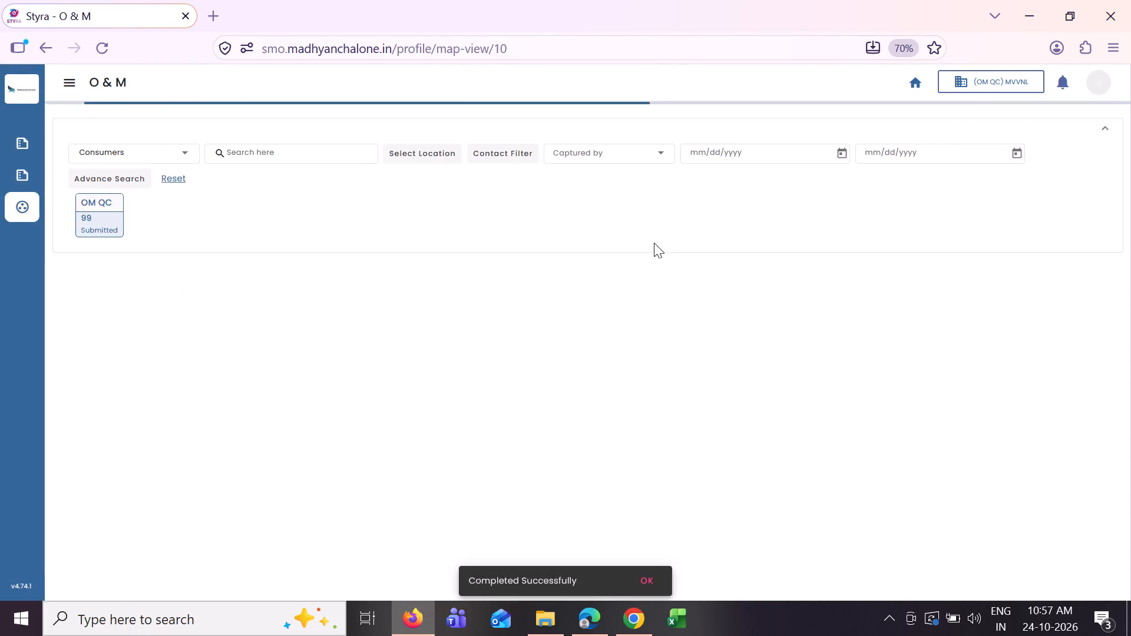
left_click(549, 283)
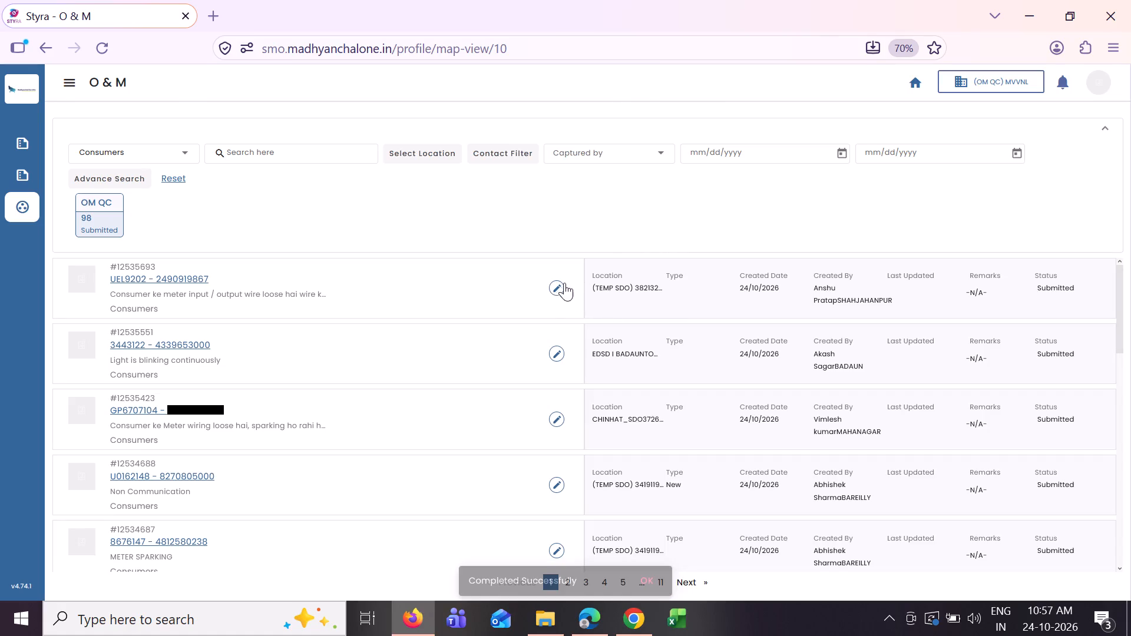
left_click(563, 281)
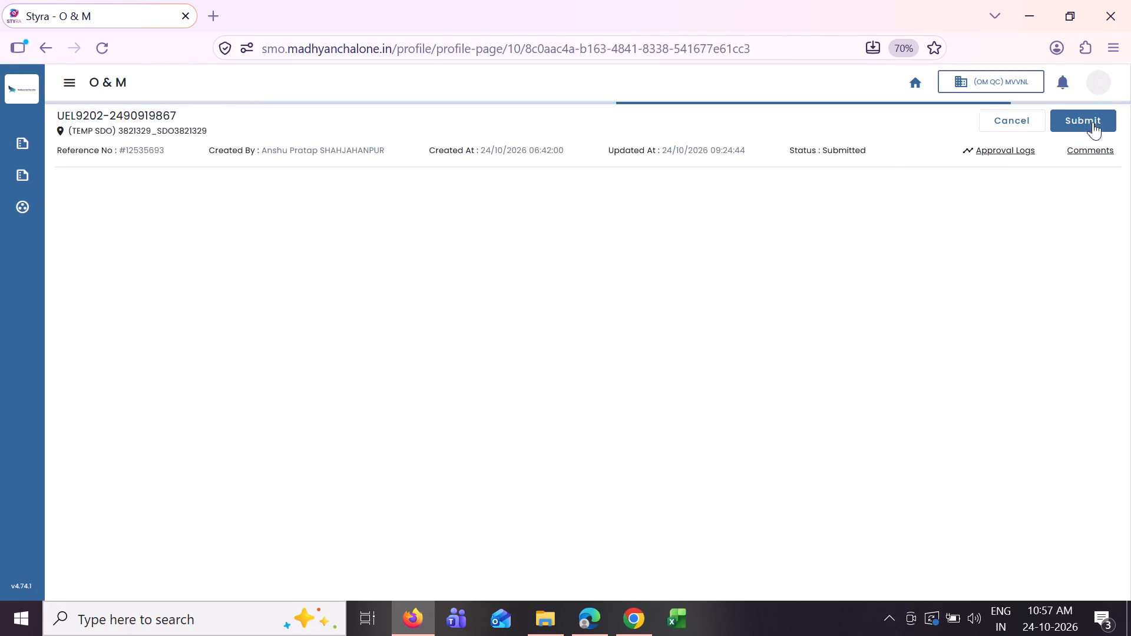
left_click(1103, 118)
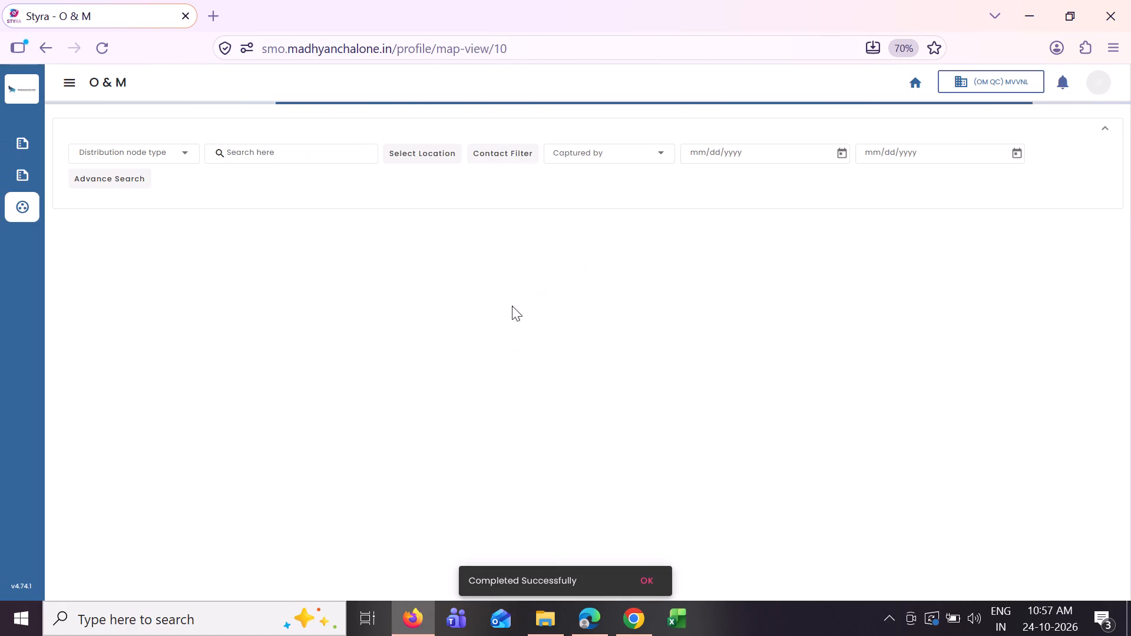
left_click(560, 286)
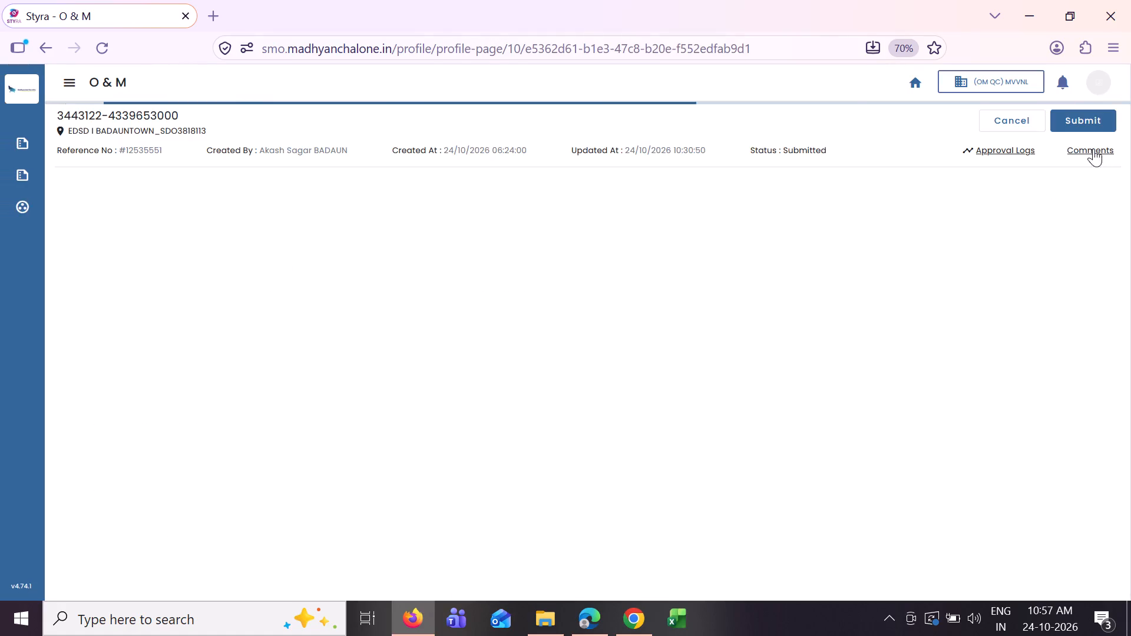
left_click(1077, 117)
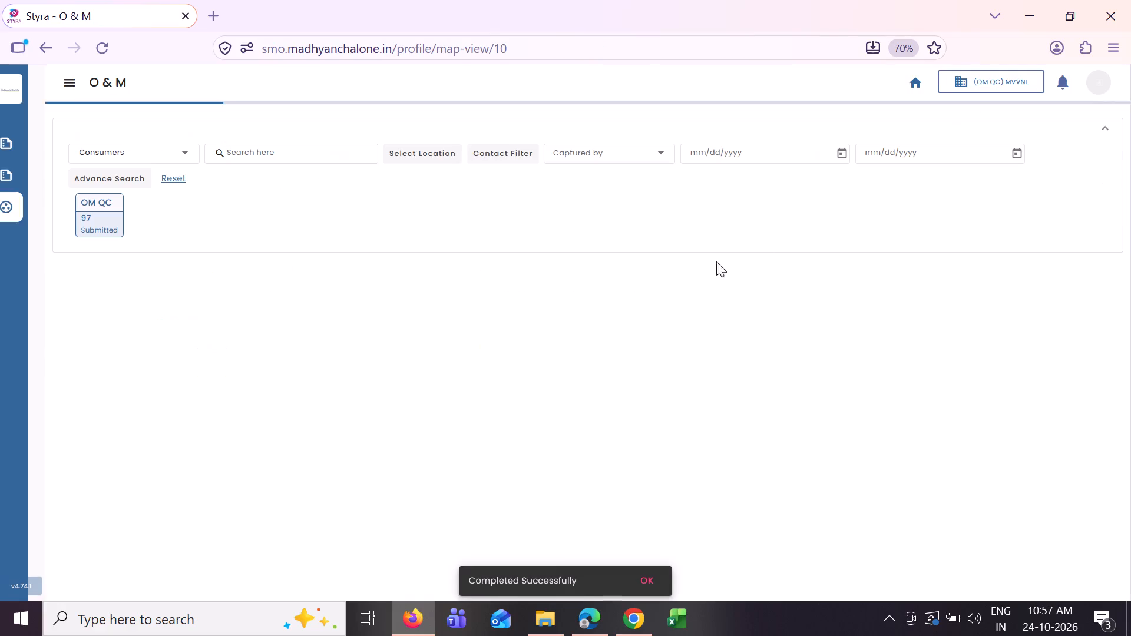
left_click_drag(563, 287, 557, 291)
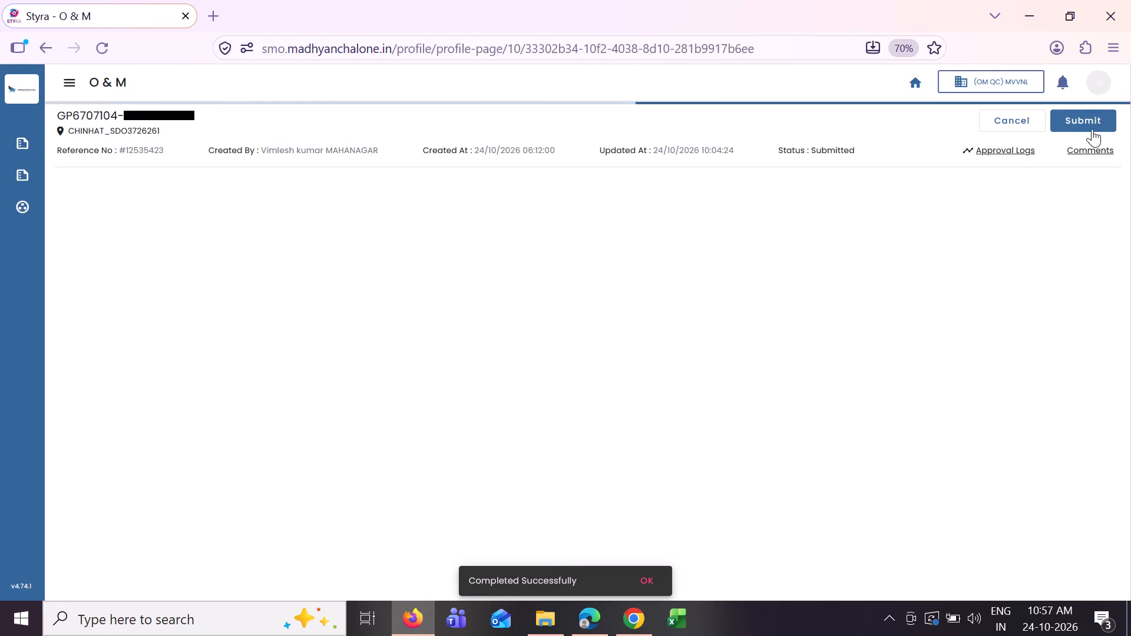
left_click(1093, 127)
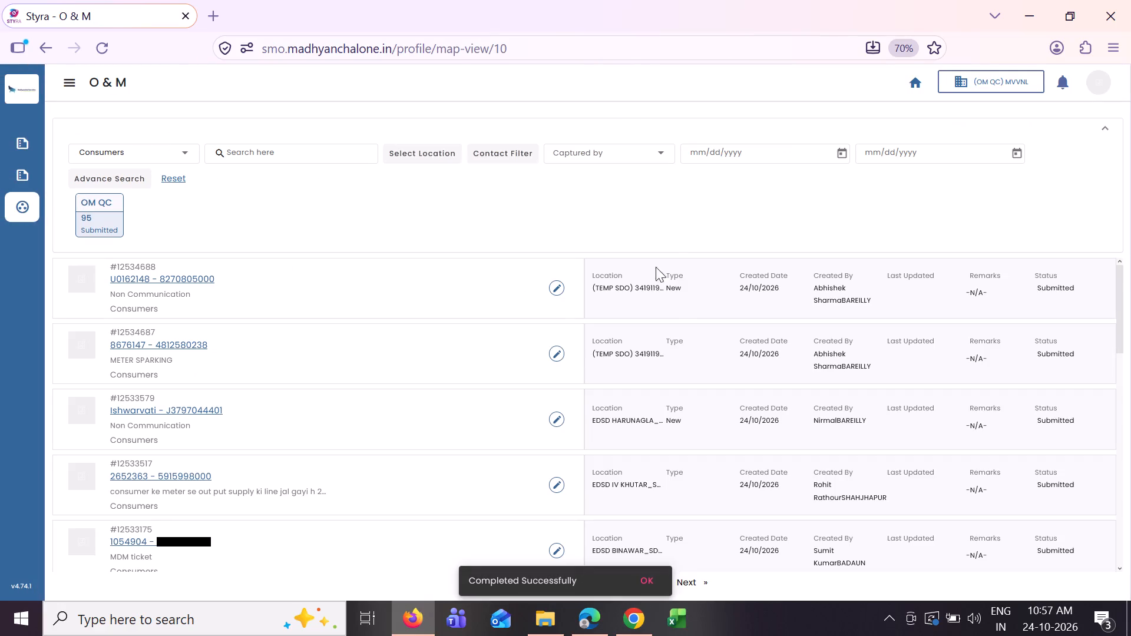
left_click(557, 293)
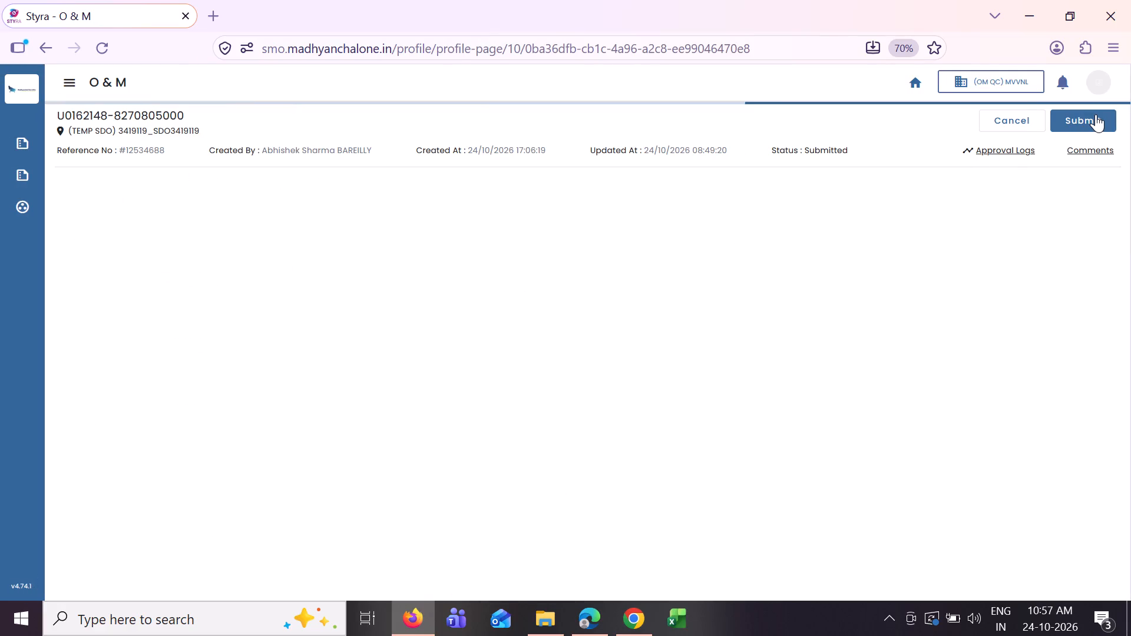
left_click(1096, 114)
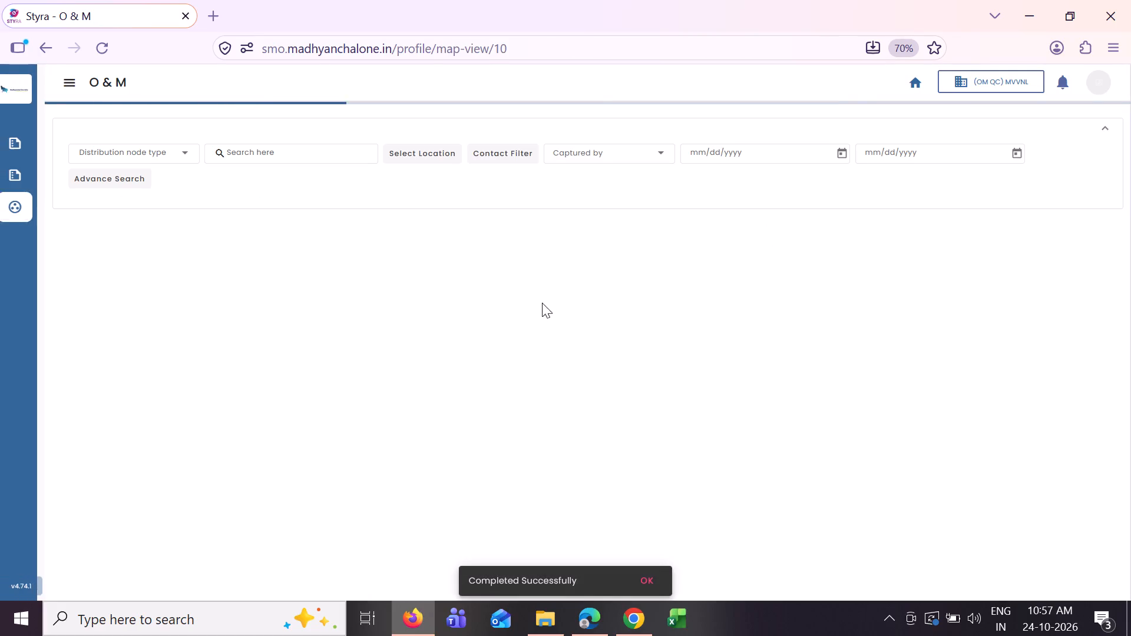
left_click(553, 293)
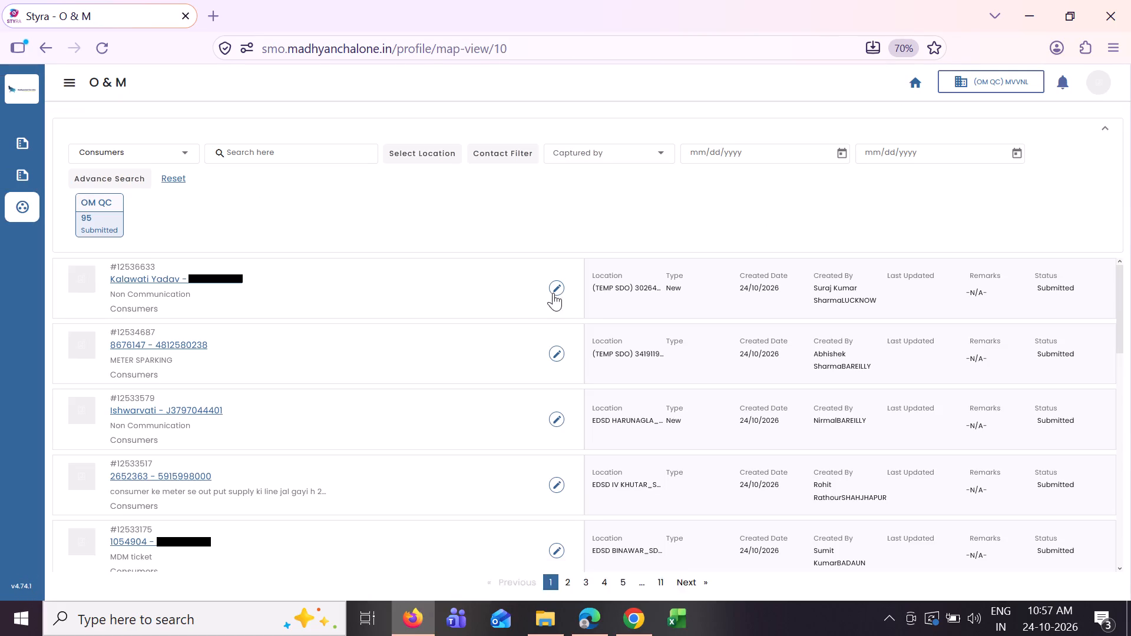
left_click(1062, 116)
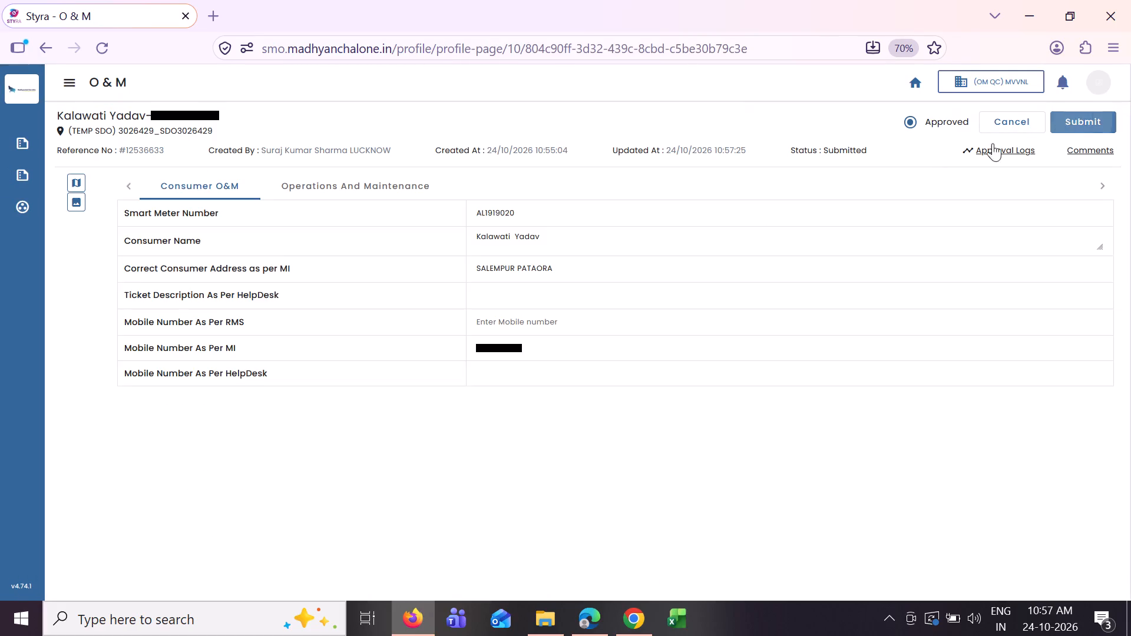
left_click(558, 287)
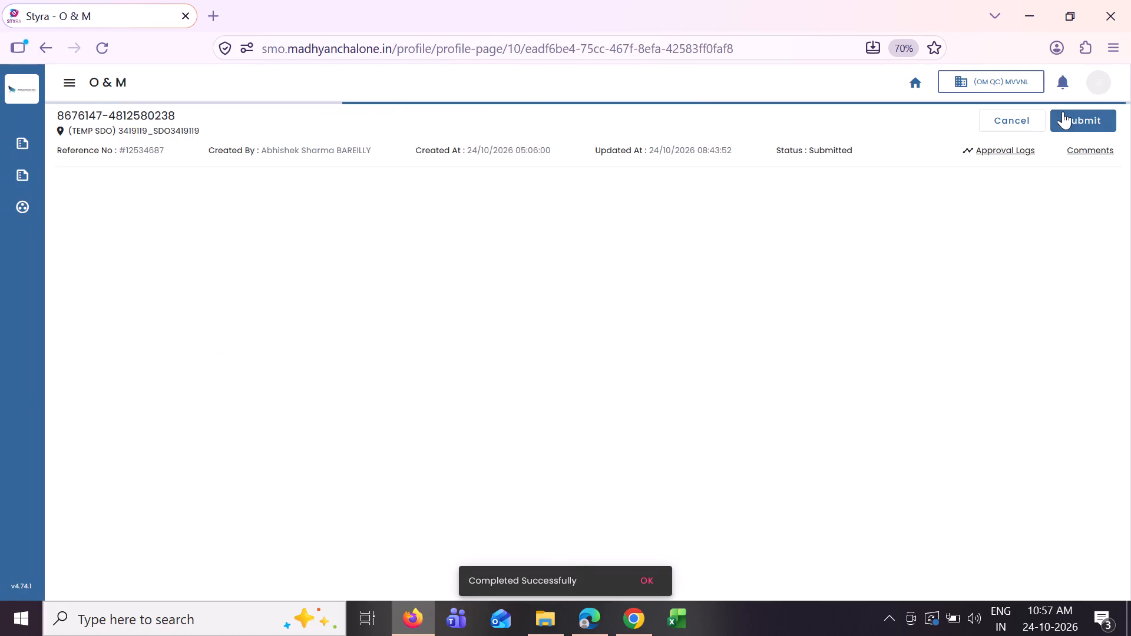
left_click(1063, 111)
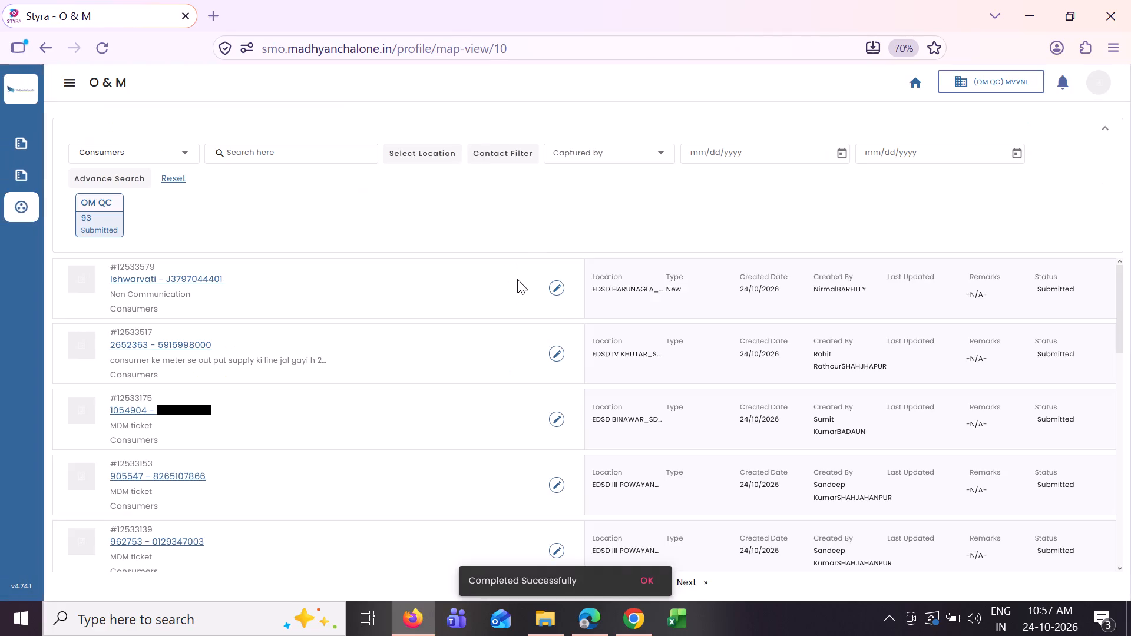
left_click(555, 286)
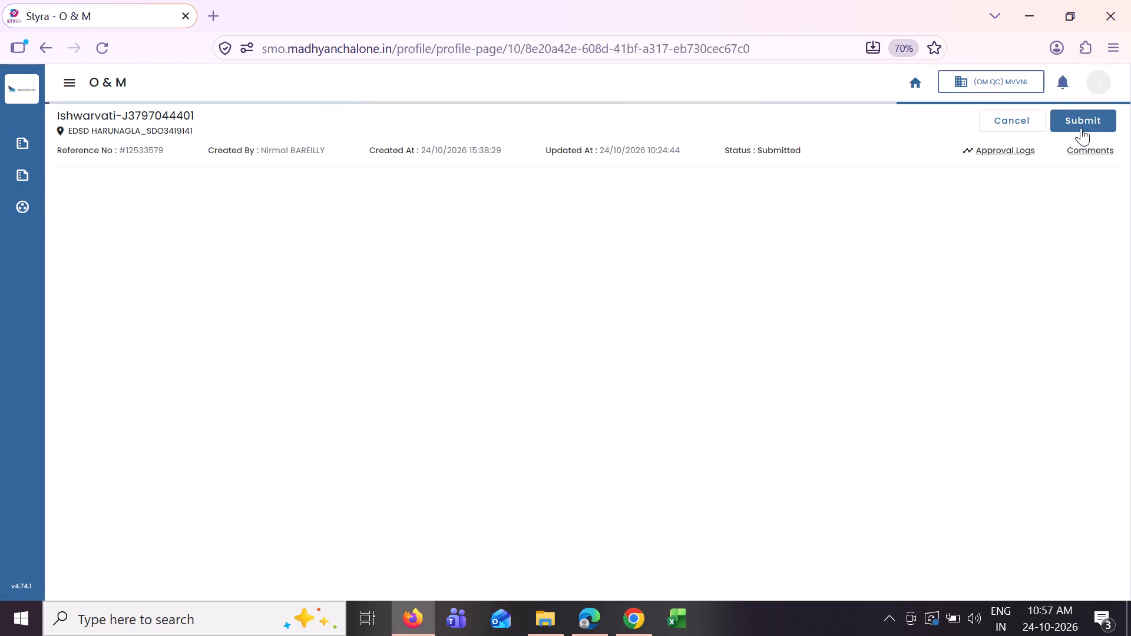
left_click(1084, 124)
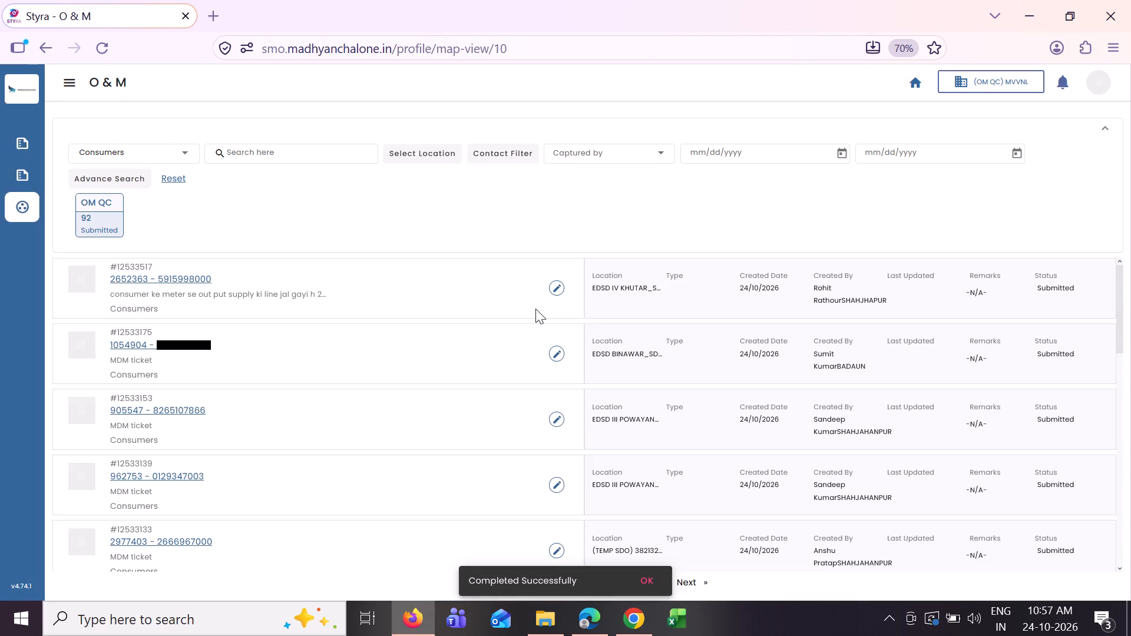
left_click(548, 289)
left_click(558, 283)
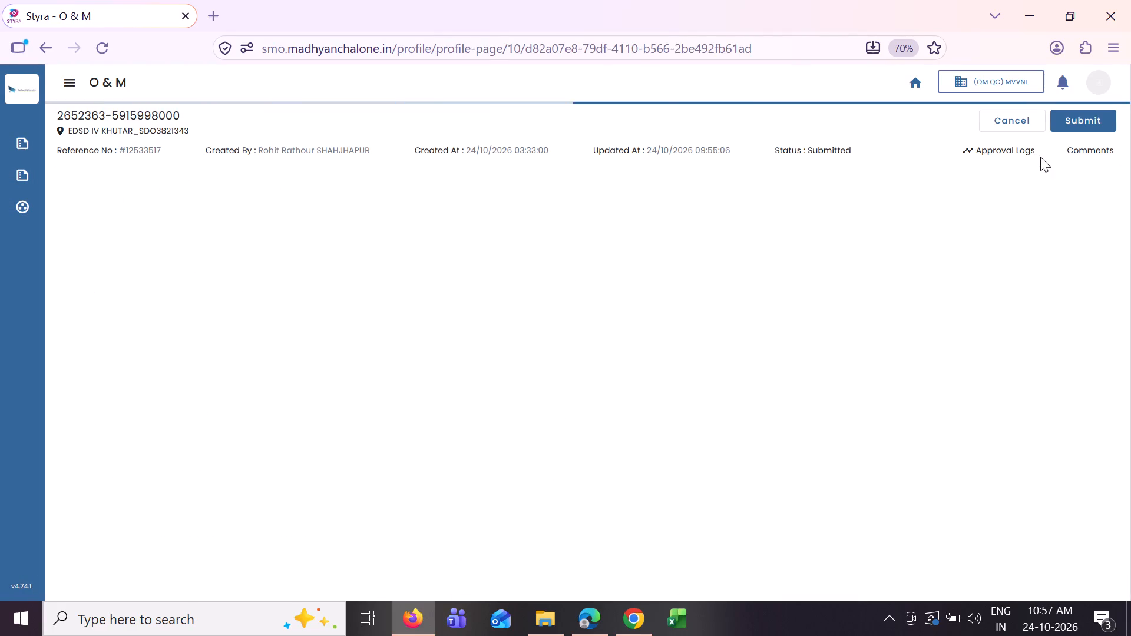
left_click(1077, 131)
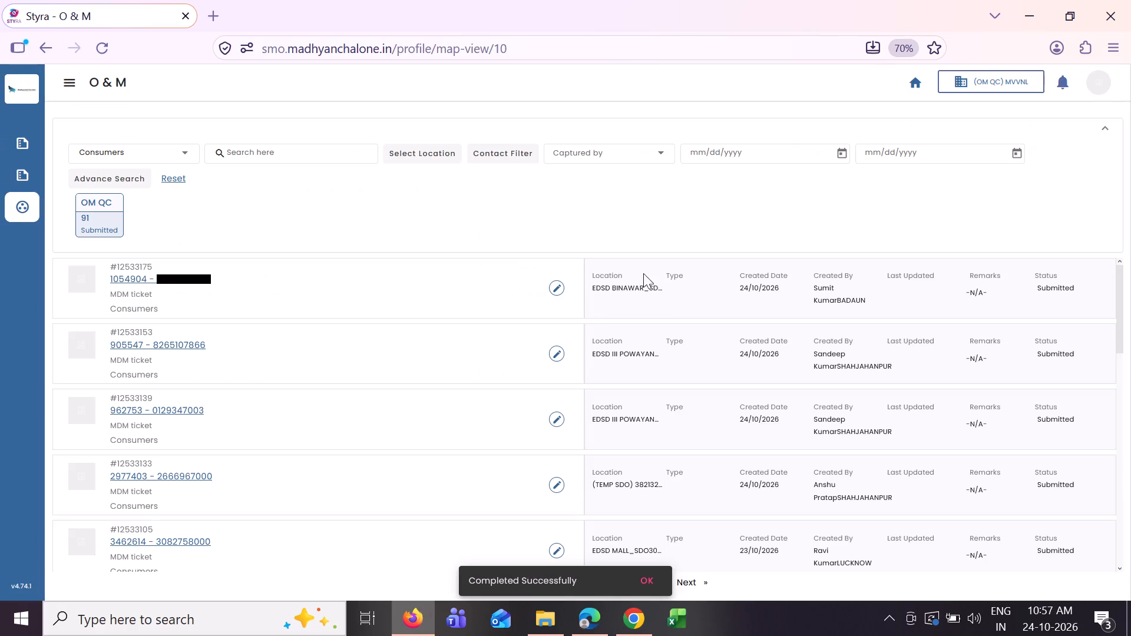
left_click(561, 291)
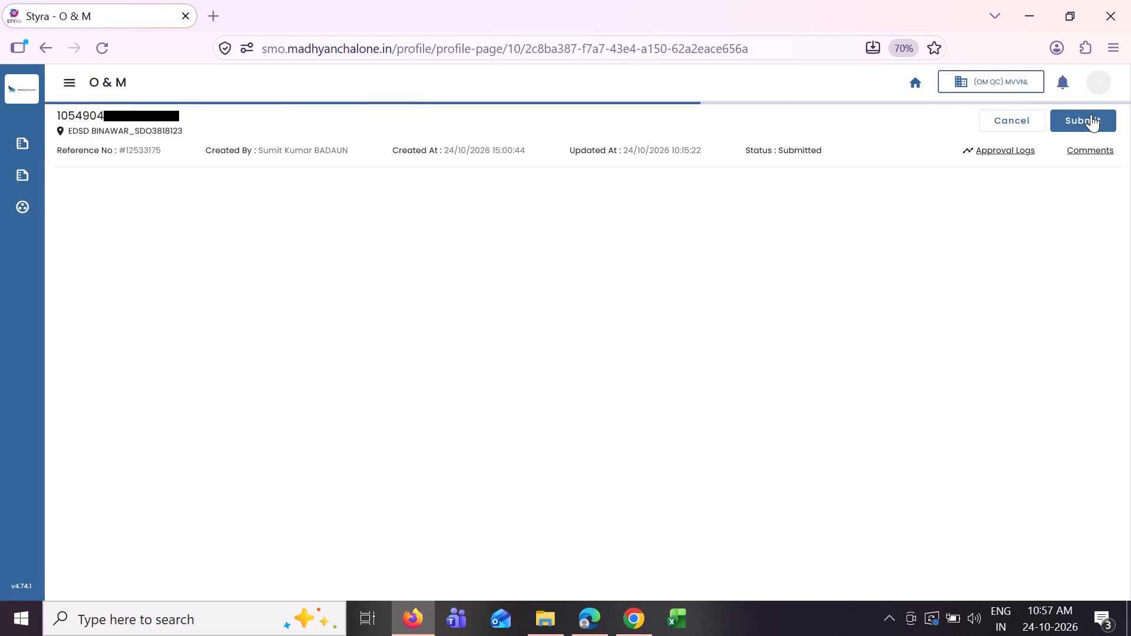
left_click(1092, 115)
left_click(560, 284)
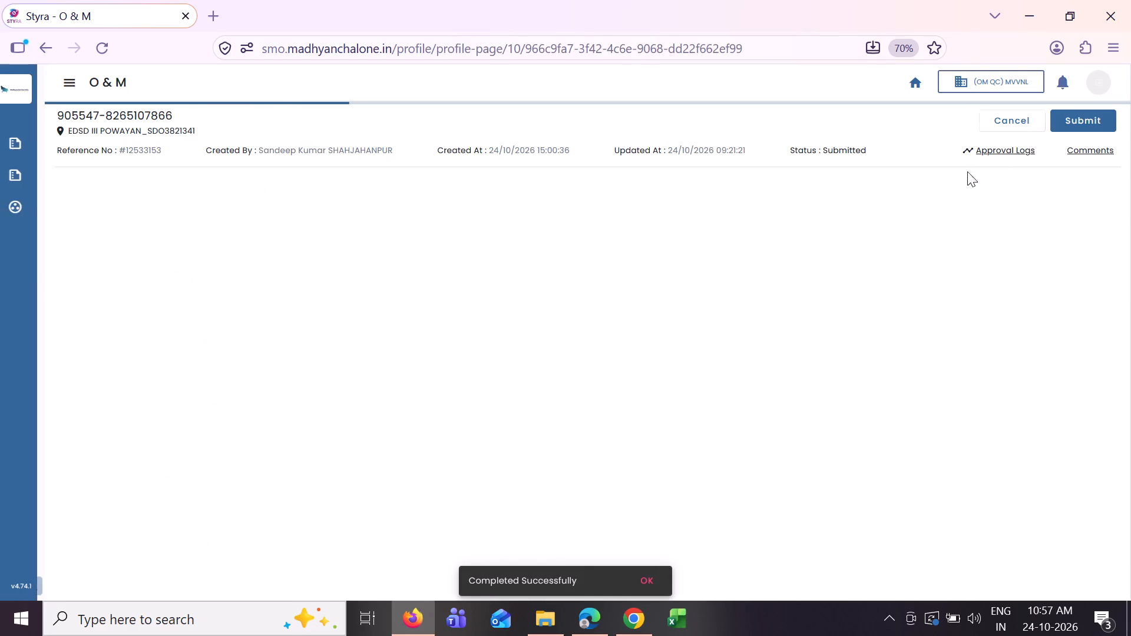
left_click(1079, 120)
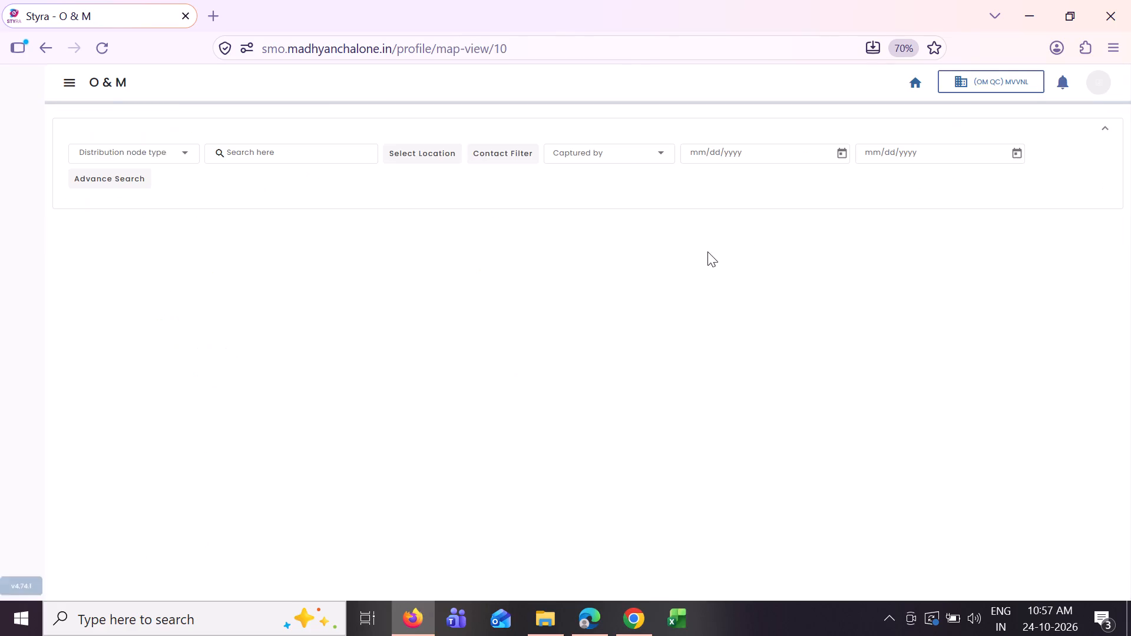
left_click(558, 290)
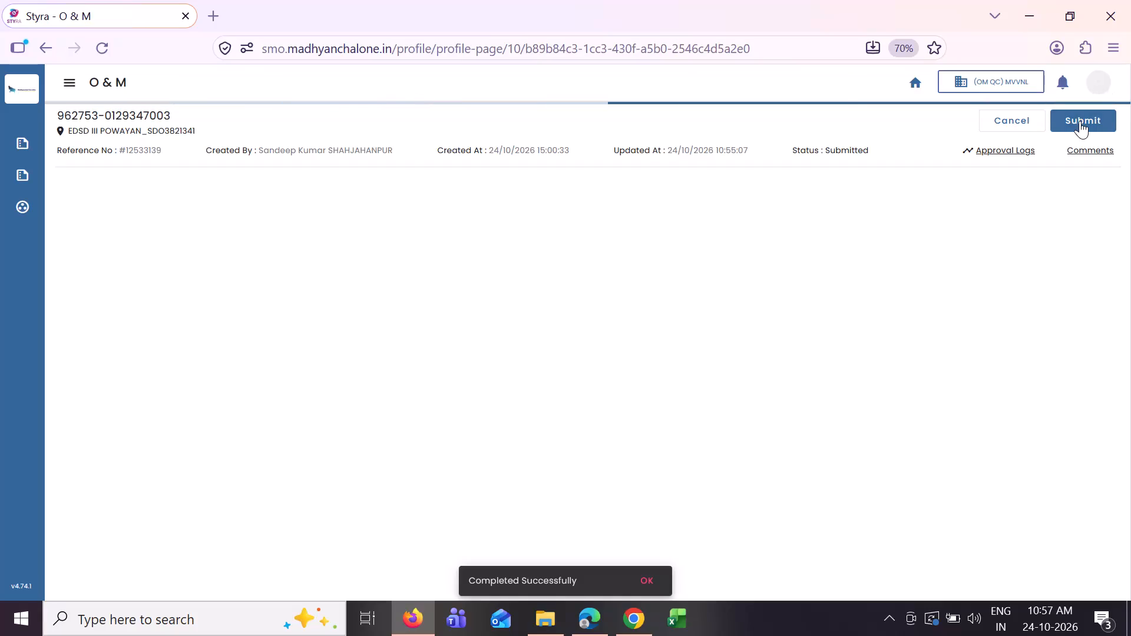
left_click(1080, 121)
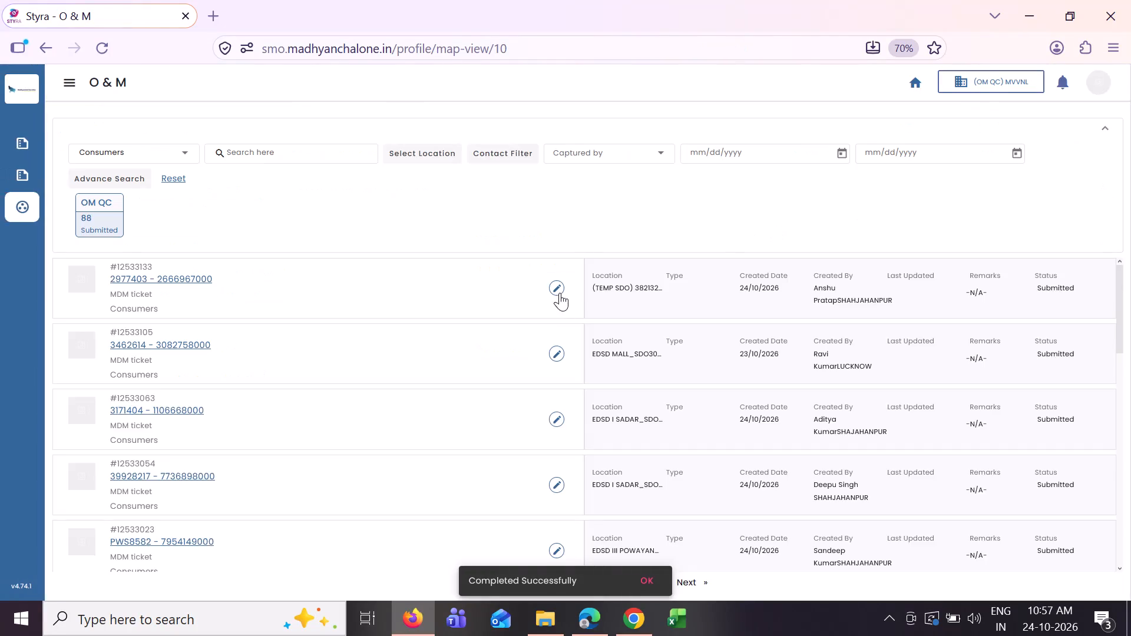
left_click(560, 293)
left_click(1081, 116)
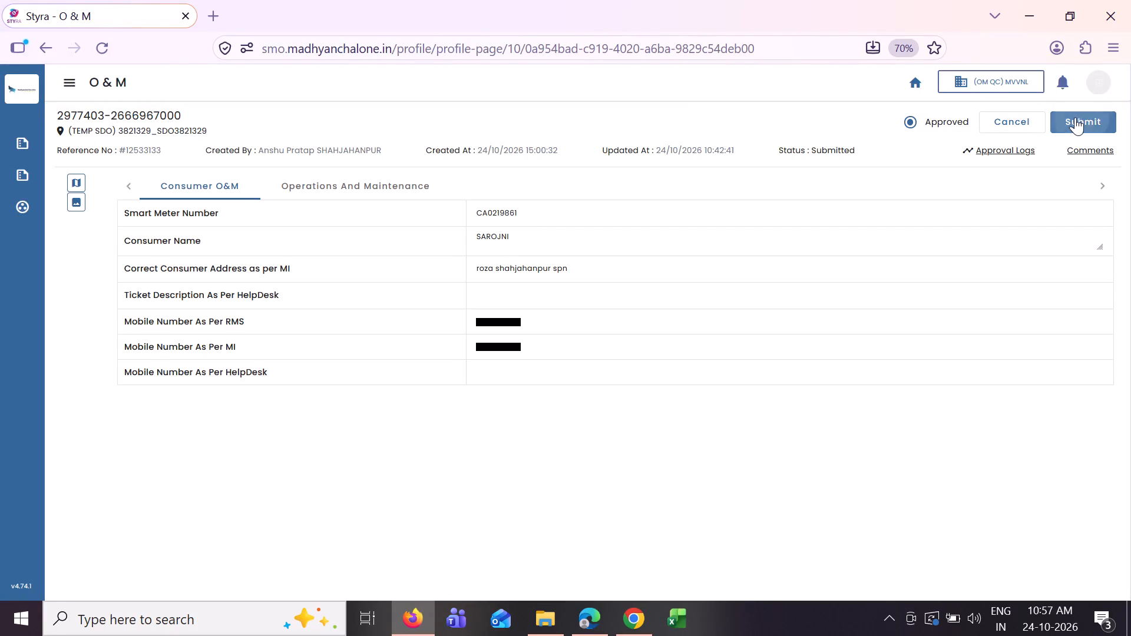
left_click(554, 288)
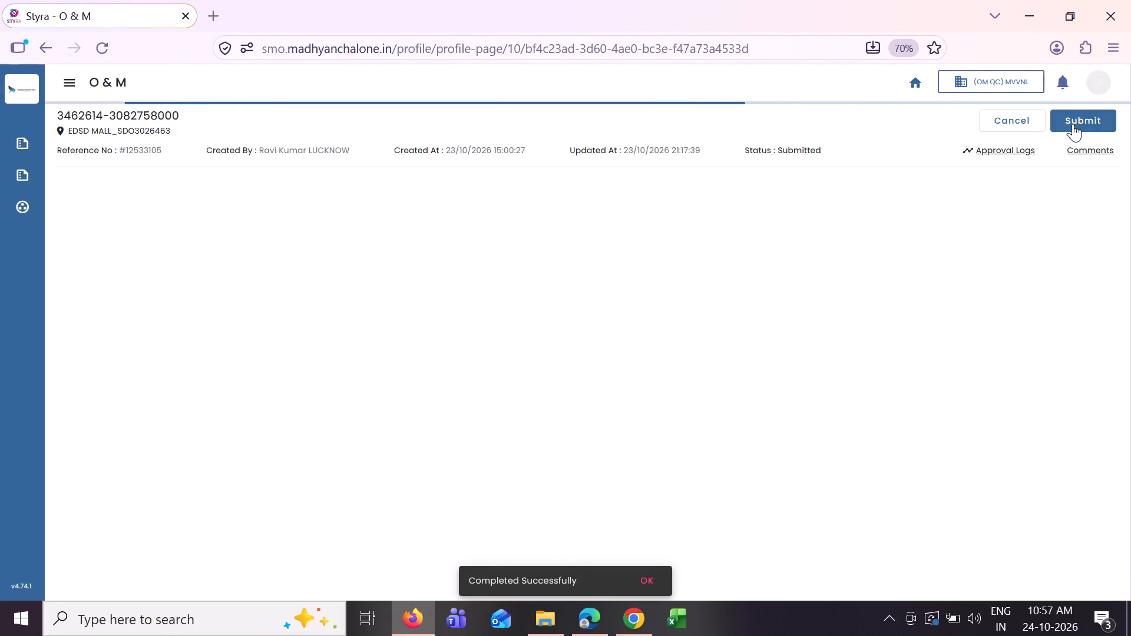
left_click(1088, 115)
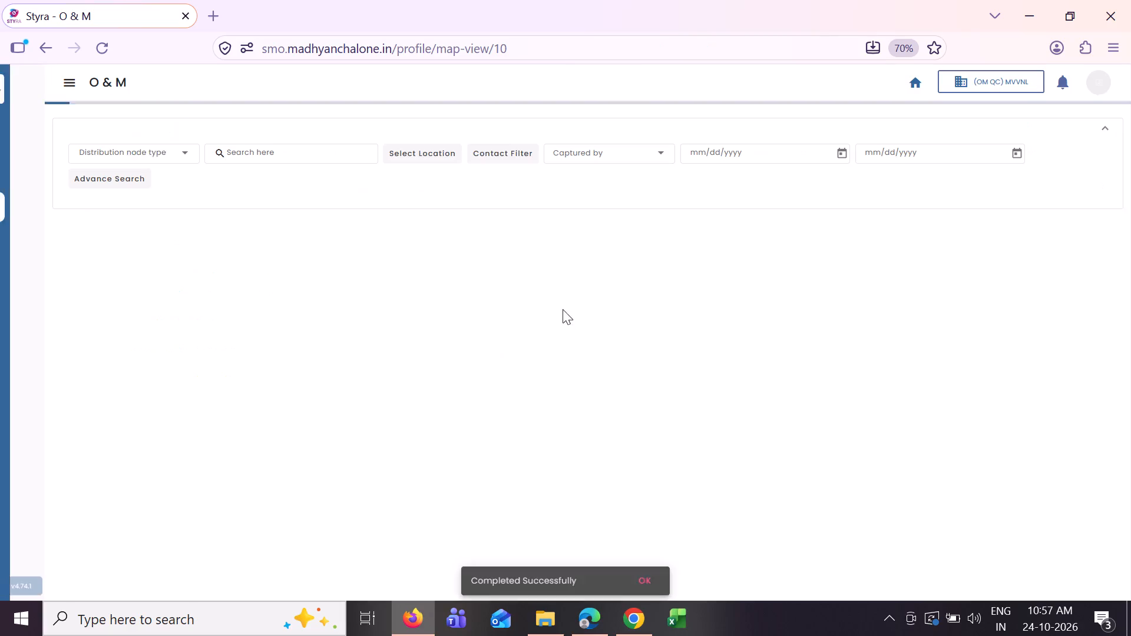
left_click(533, 290)
left_click(547, 289)
left_click(564, 296)
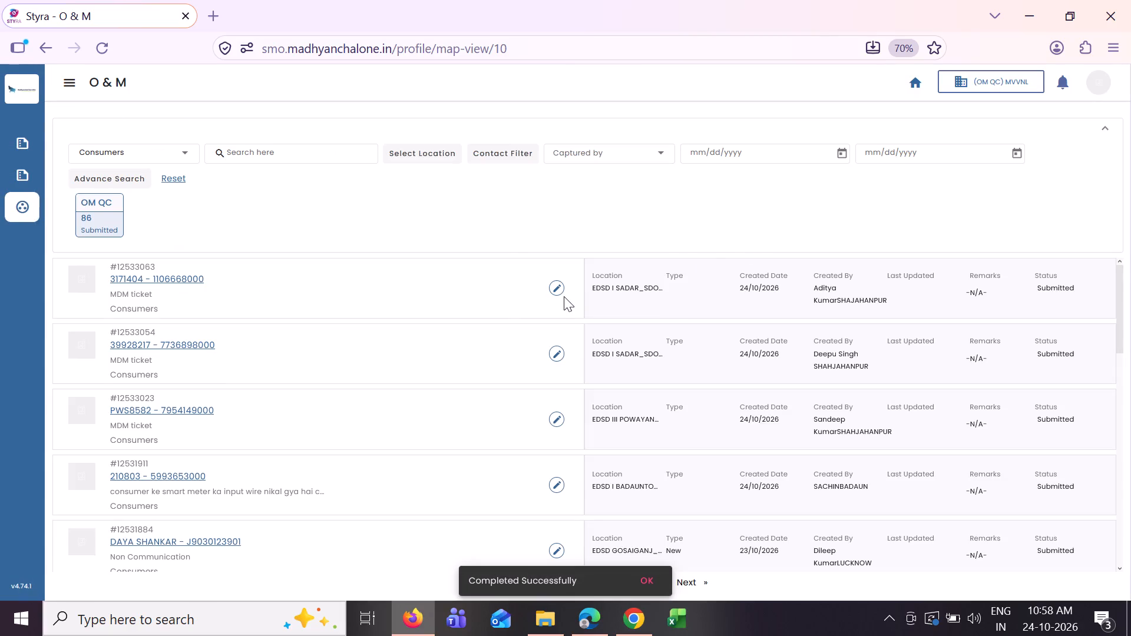
left_click(560, 290)
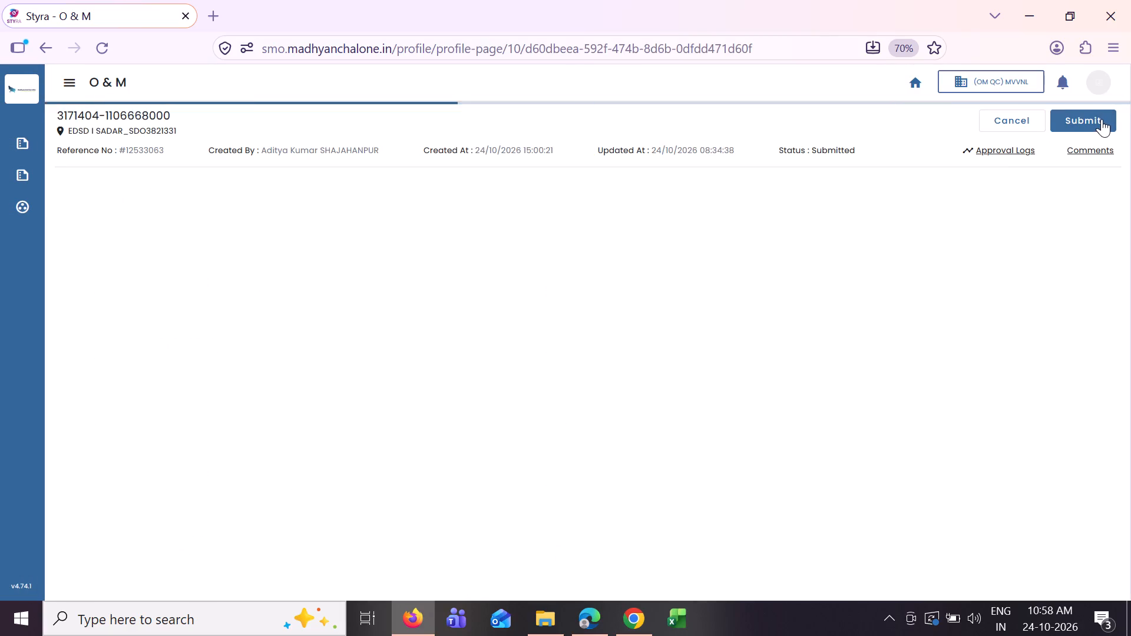
left_click(1102, 118)
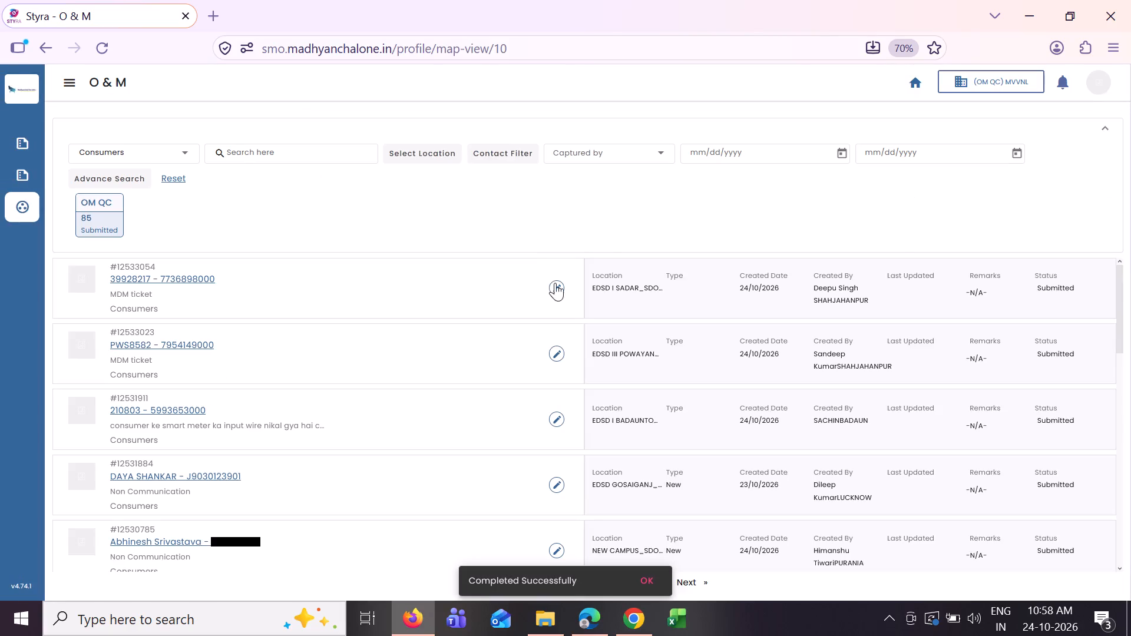
left_click(555, 283)
left_click(1089, 117)
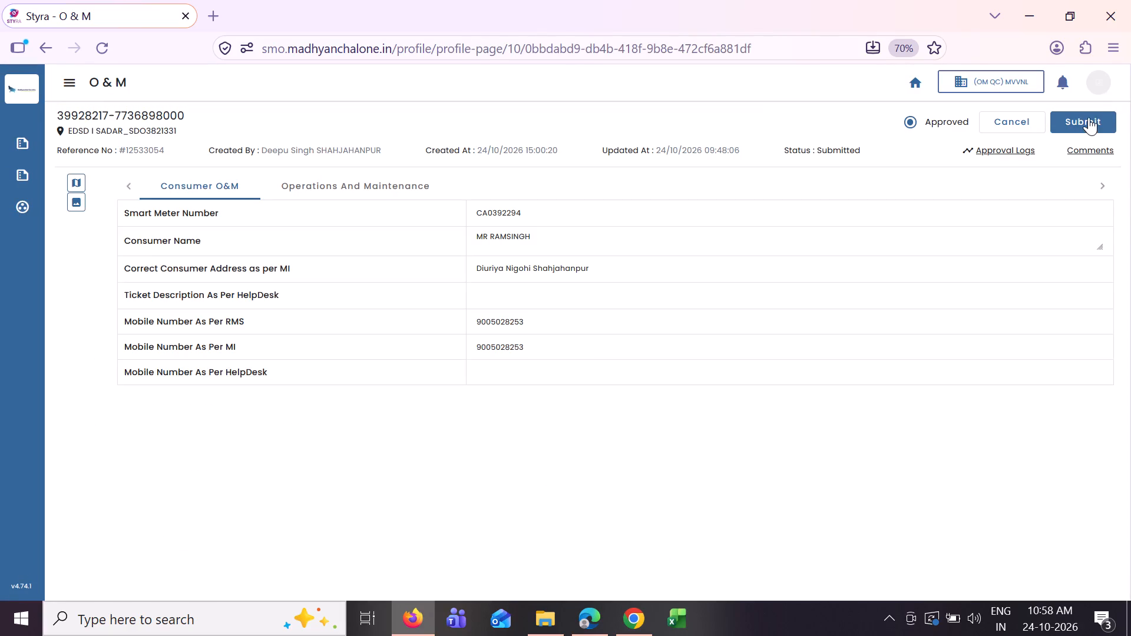
left_click(554, 287)
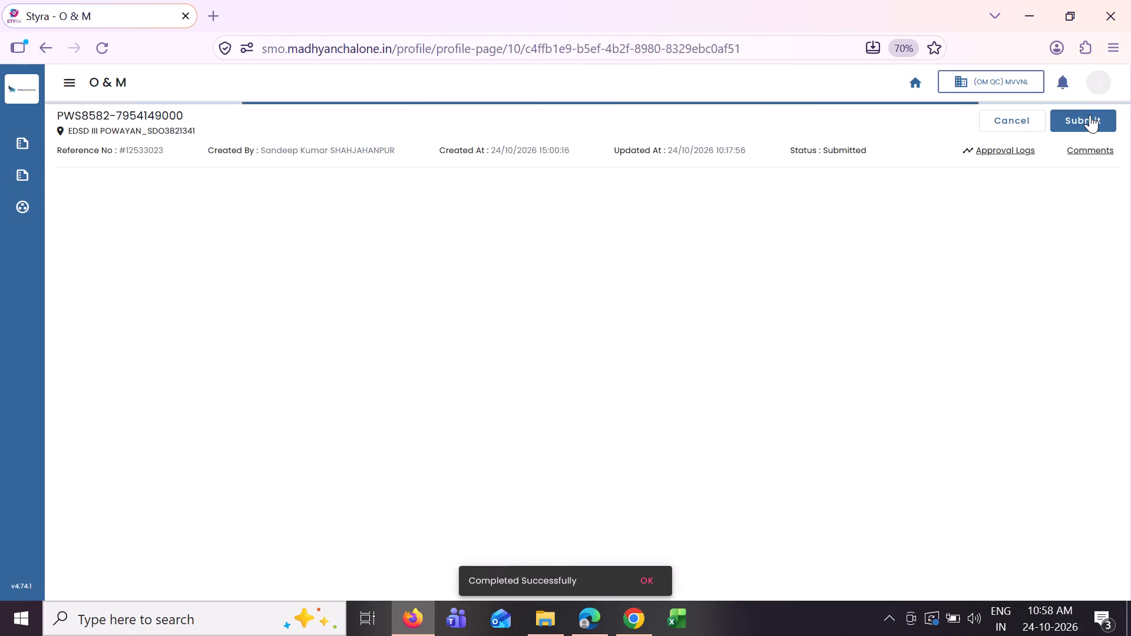
left_click(1090, 115)
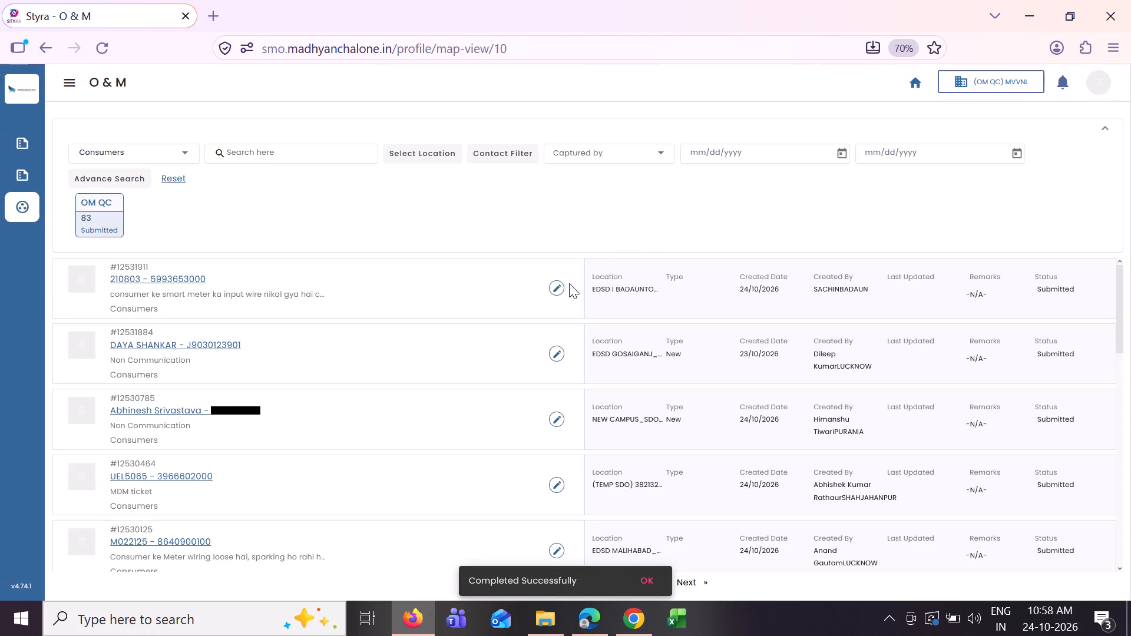
left_click(561, 284)
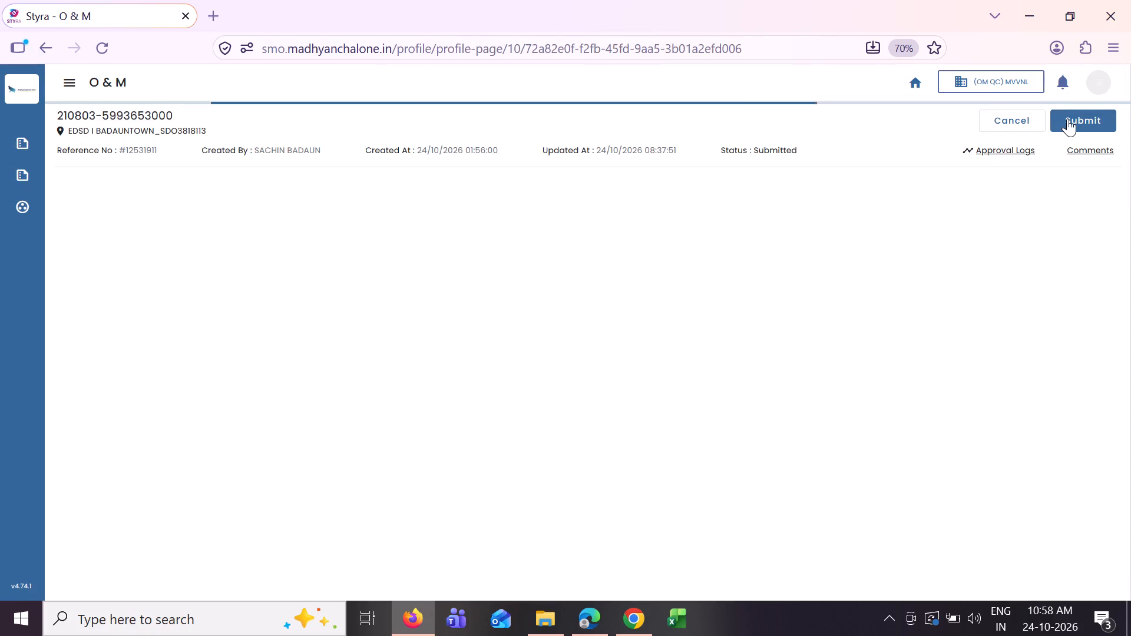
left_click(1068, 118)
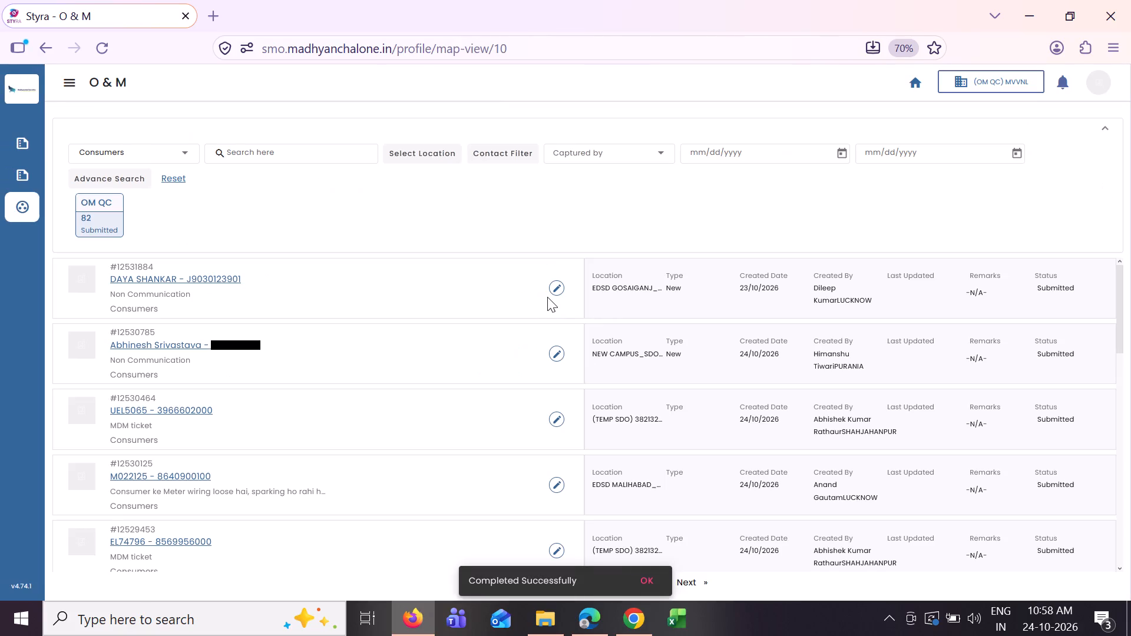
left_click(555, 288)
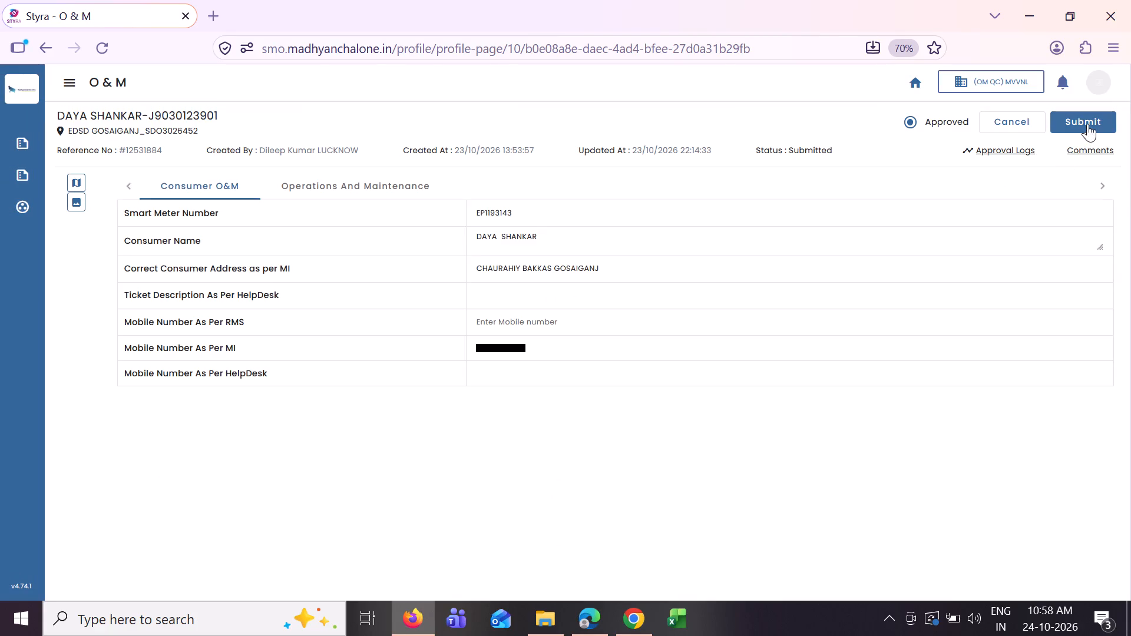
left_click(1087, 124)
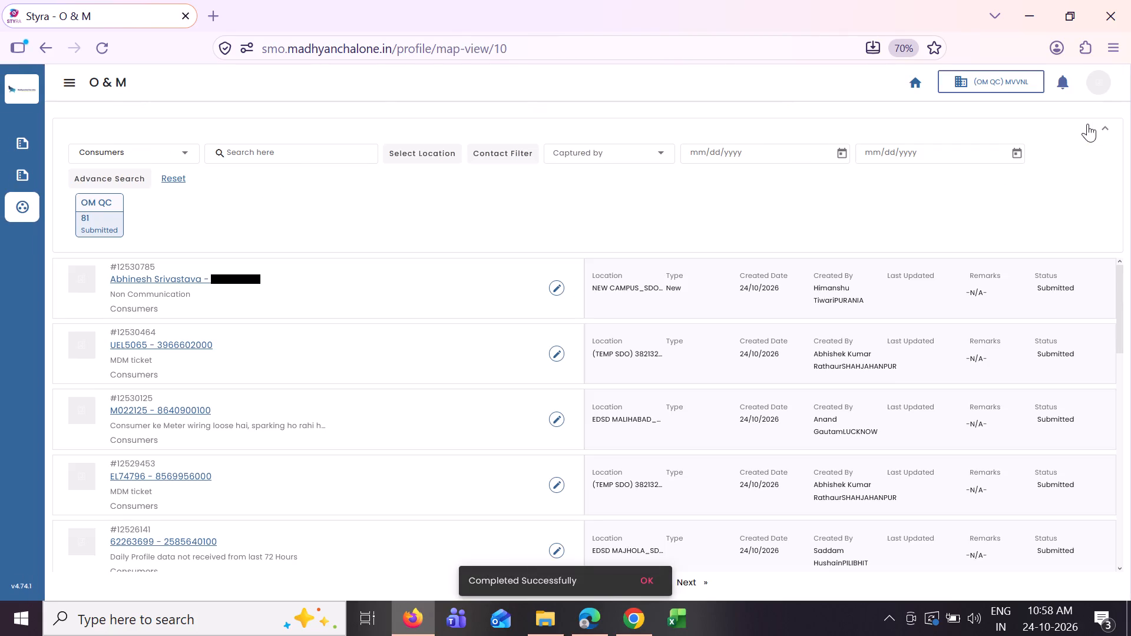
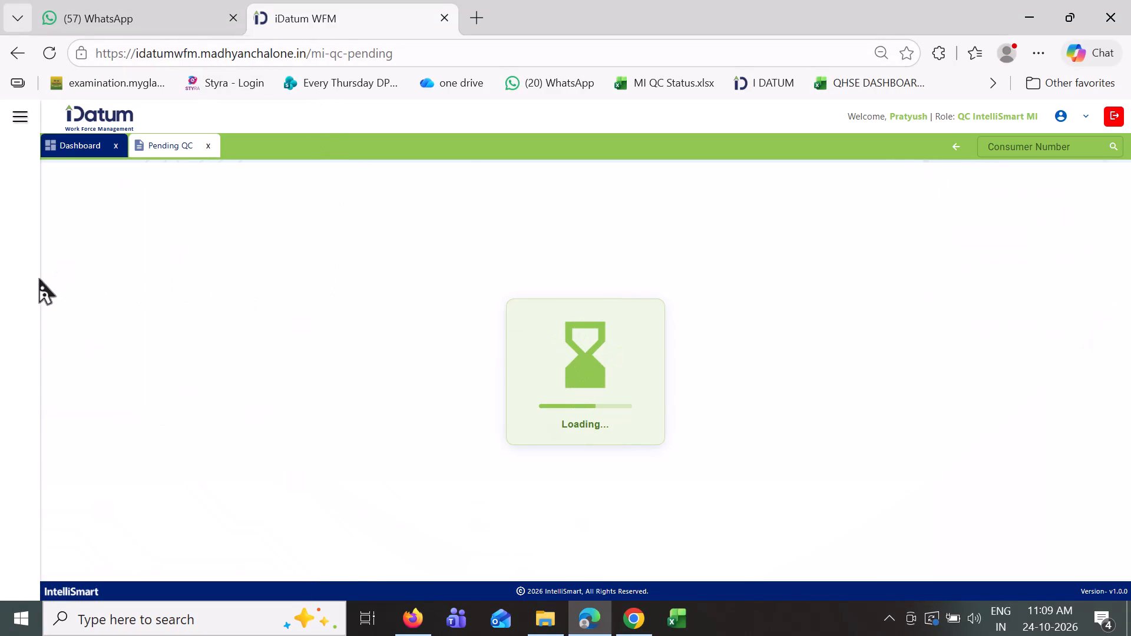
Open the MI Report page and bring up August 2026 in the calendar for the report's custom date range.
left_click(22, 312)
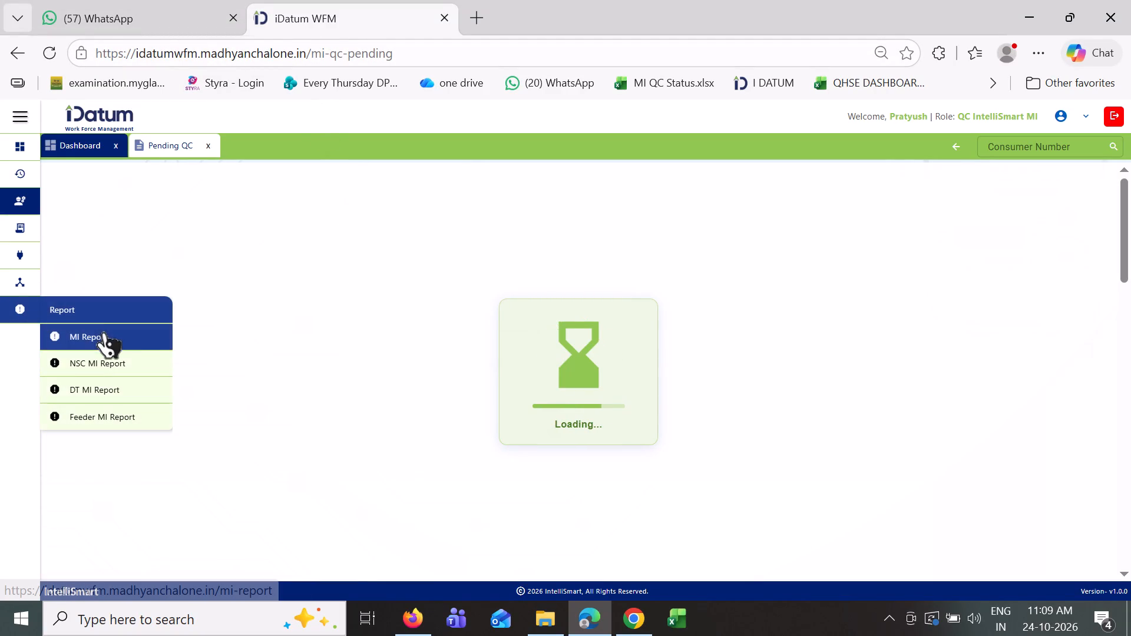
left_click(103, 332)
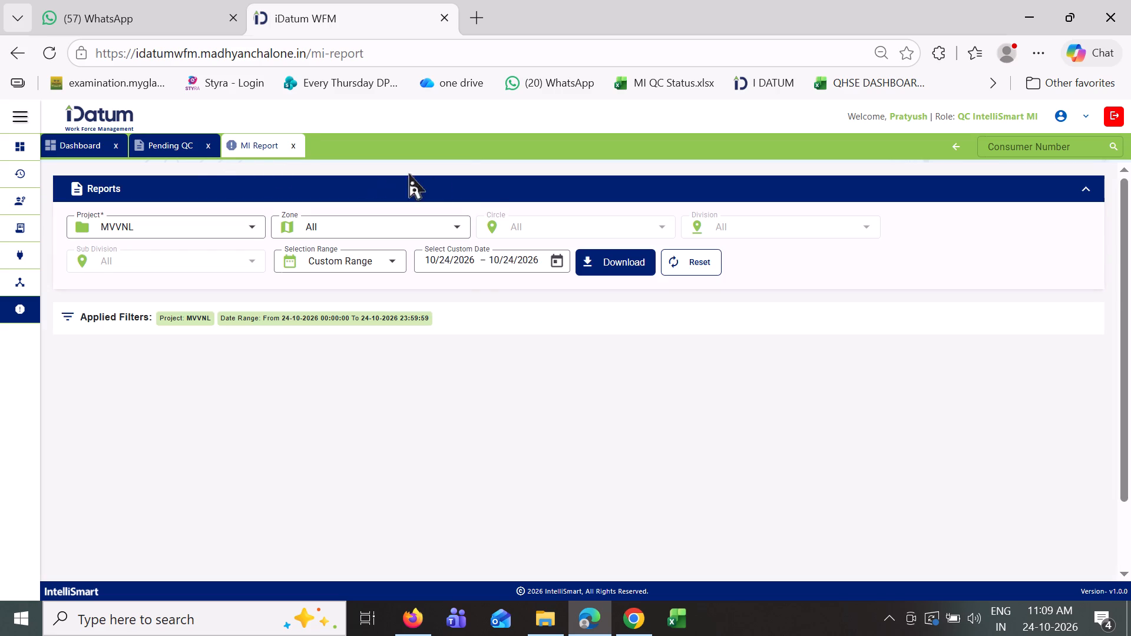
left_click(555, 260)
double_click(571, 304)
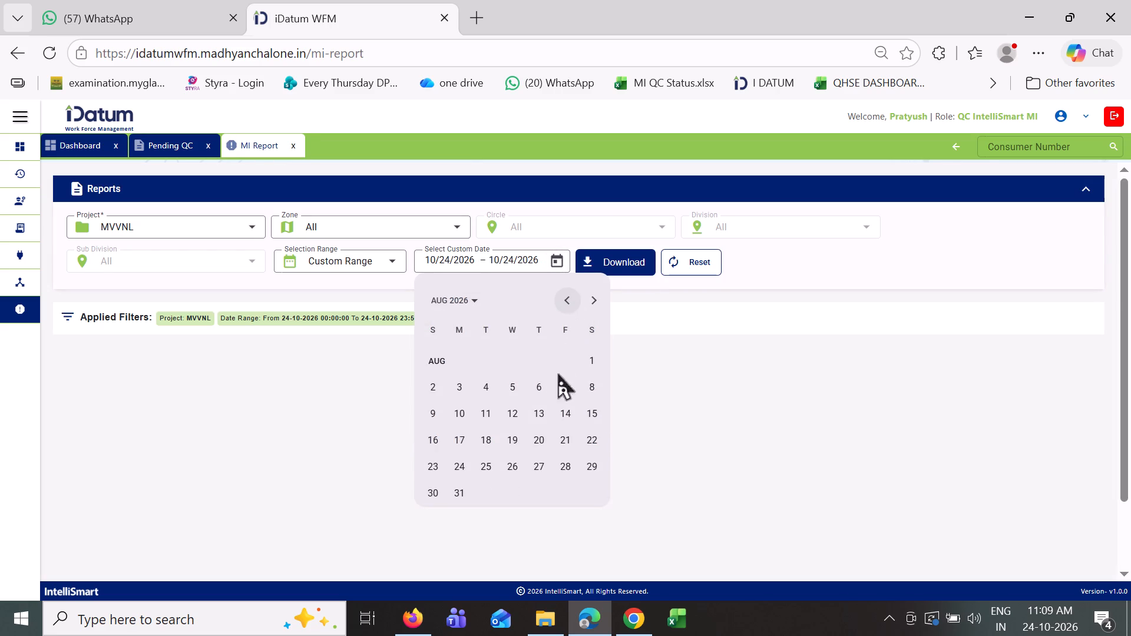
Set the MI report's custom date range to 9/1/2026 – 10/24/2026 for project MVVNL and download the report.
left_click(592, 301)
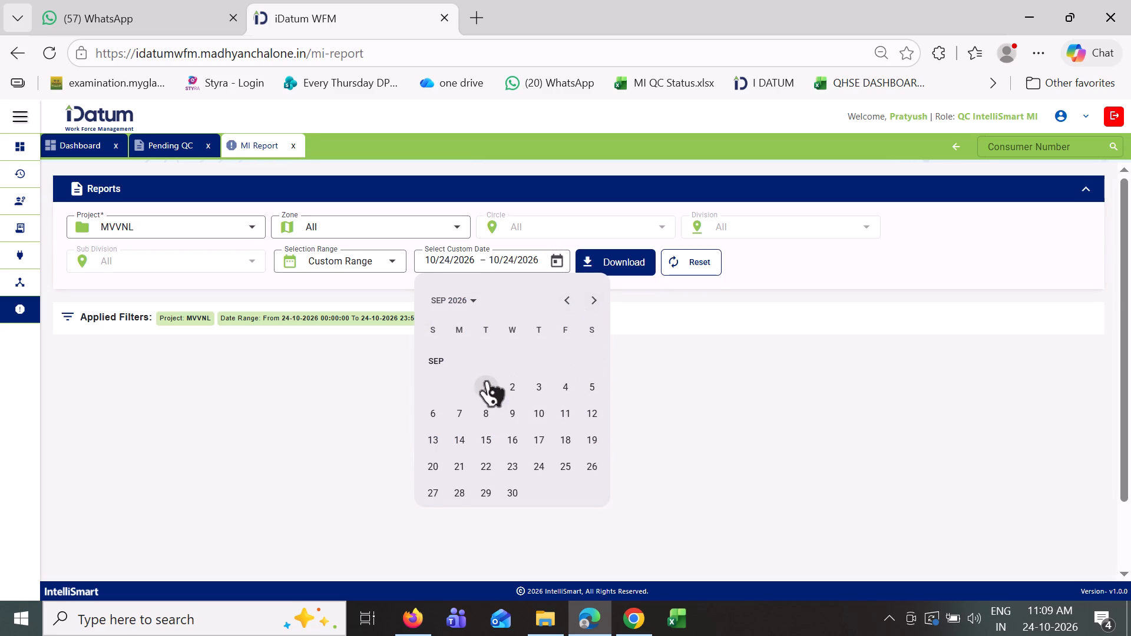
left_click(485, 381)
left_click(593, 295)
left_click(588, 437)
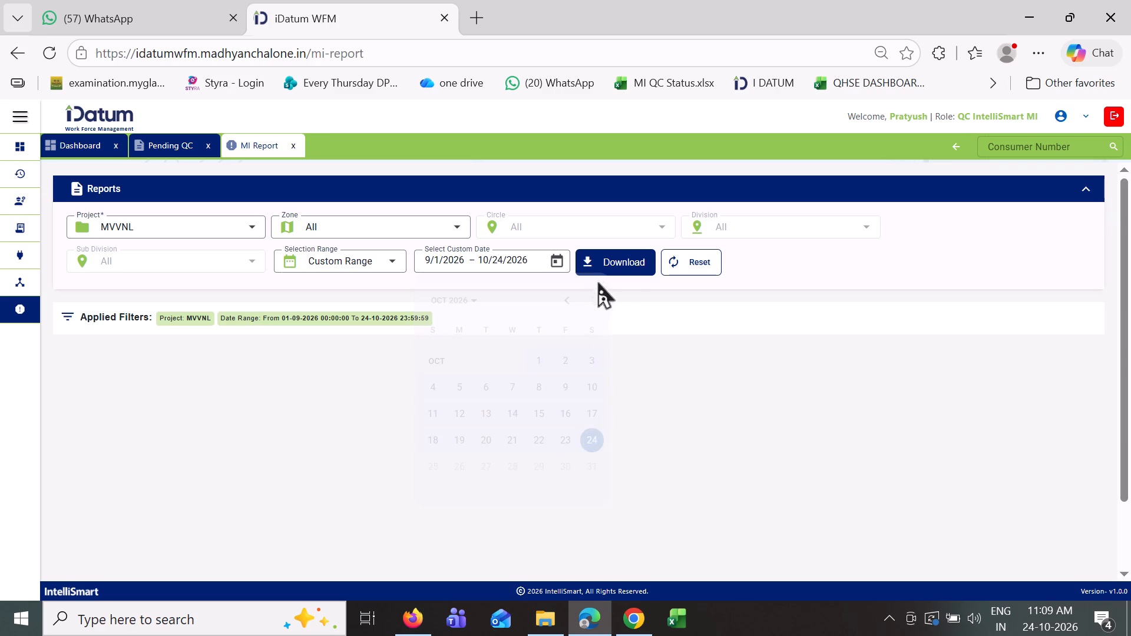
left_click(609, 254)
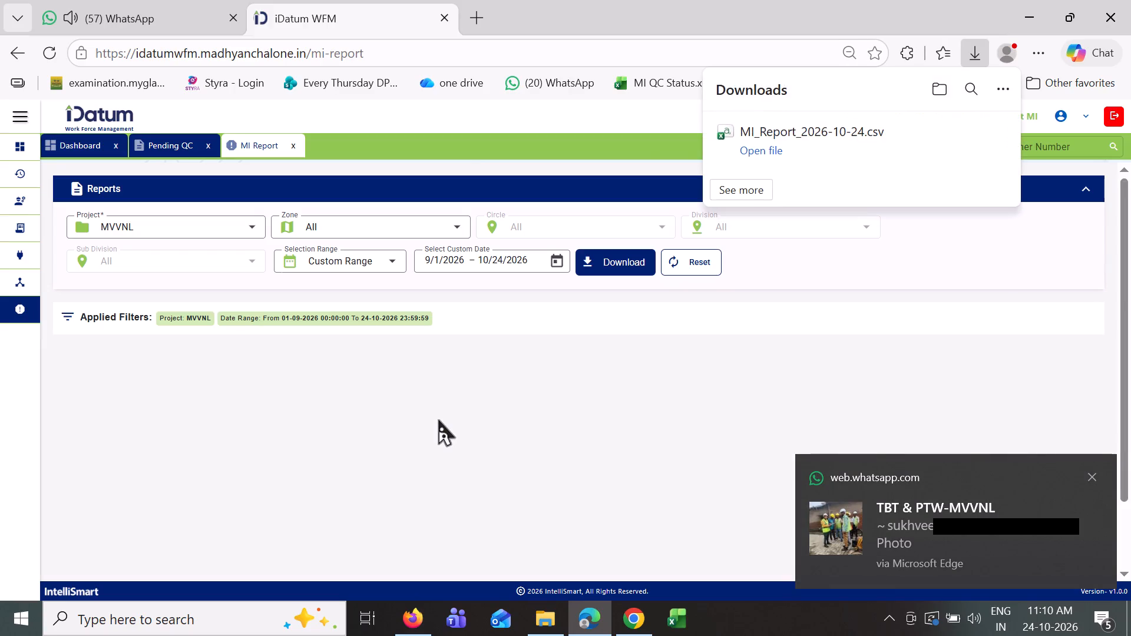
Open the downloaded MI_Report_2026-10-24.csv in Excel, dismiss the document recovery list, and create a PivotTable from all columns on a new worksheet.
left_click(777, 153)
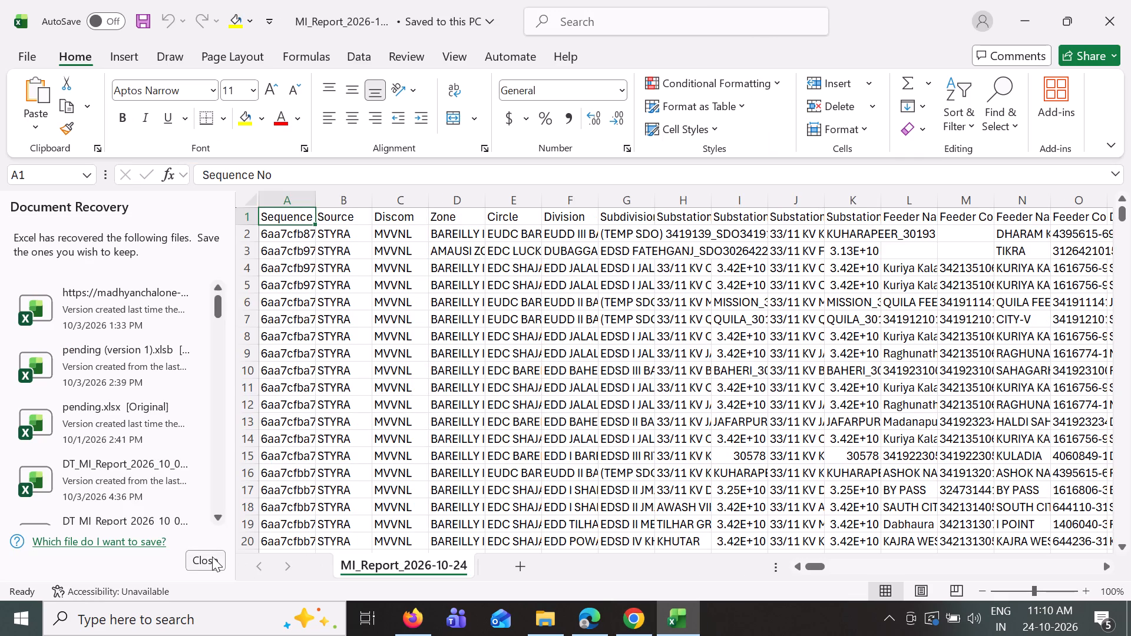
left_click(210, 556)
left_click(262, 242)
left_click(408, 303)
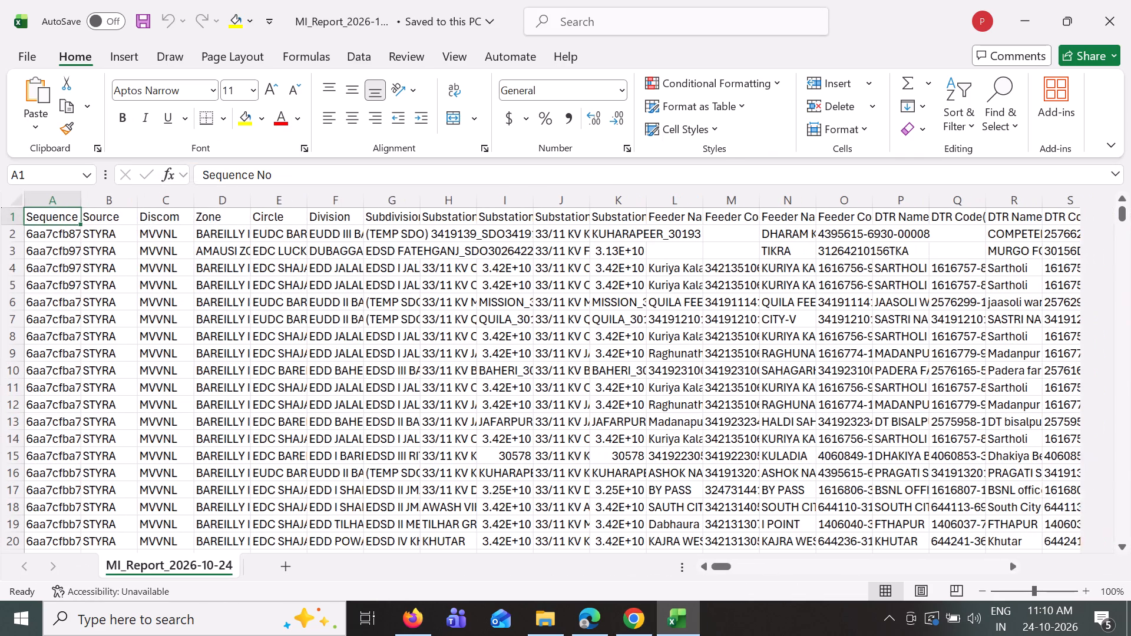
left_click_drag(9, 196, 9, 202)
left_click(114, 59)
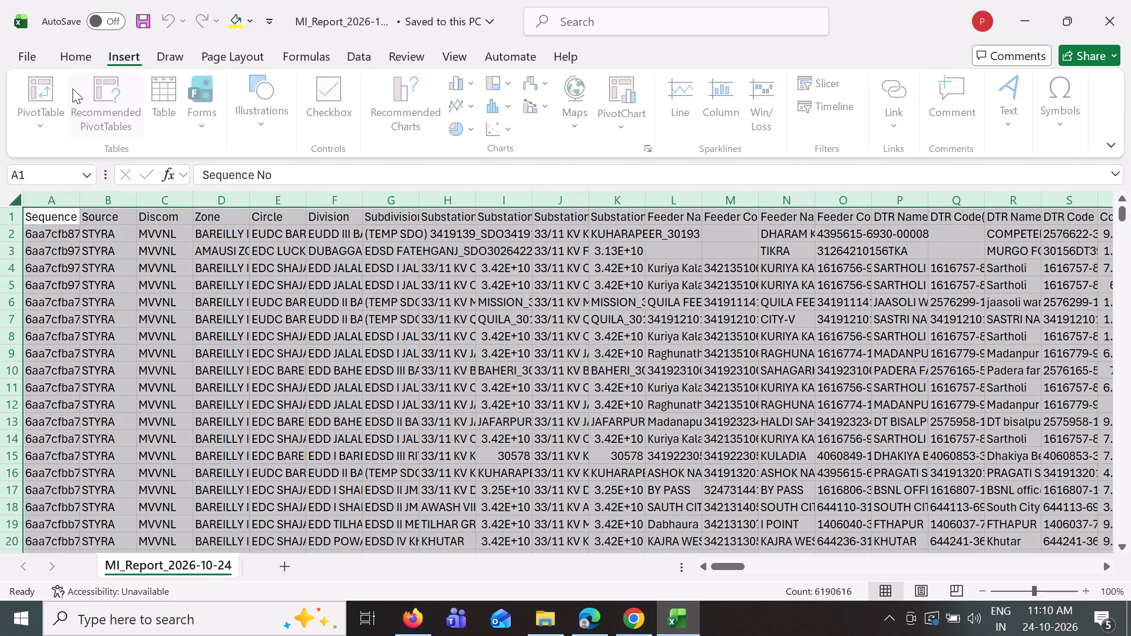
left_click(42, 91)
left_click_drag(722, 341, 722, 348)
left_click(725, 360)
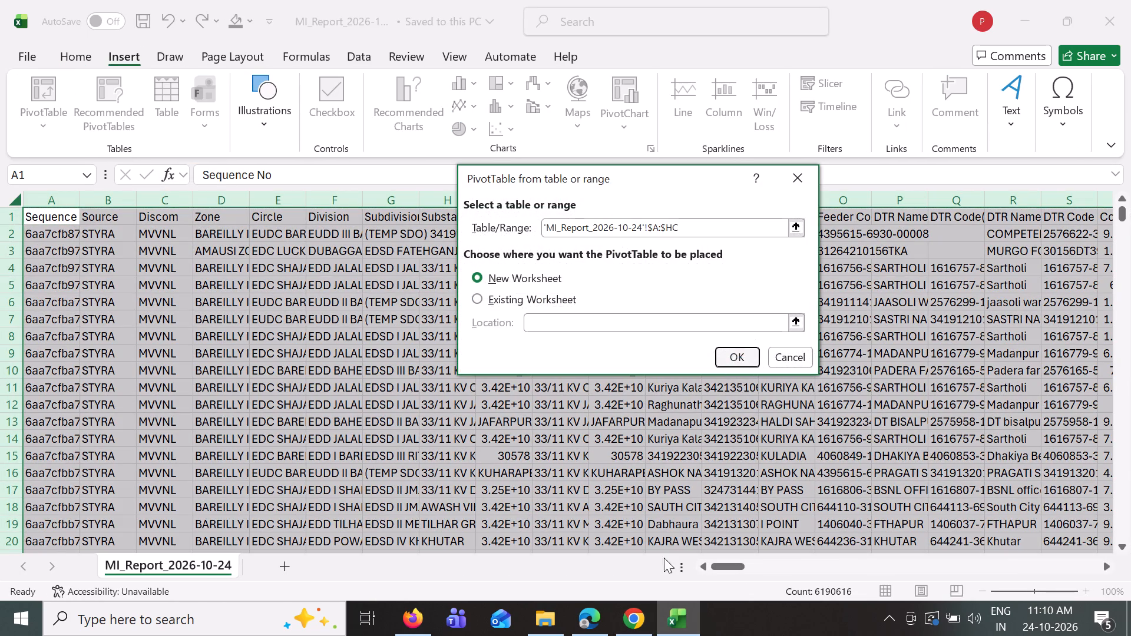
Switch to iDatum WFM in the browser and look over the Pending QC list.
left_click(586, 627)
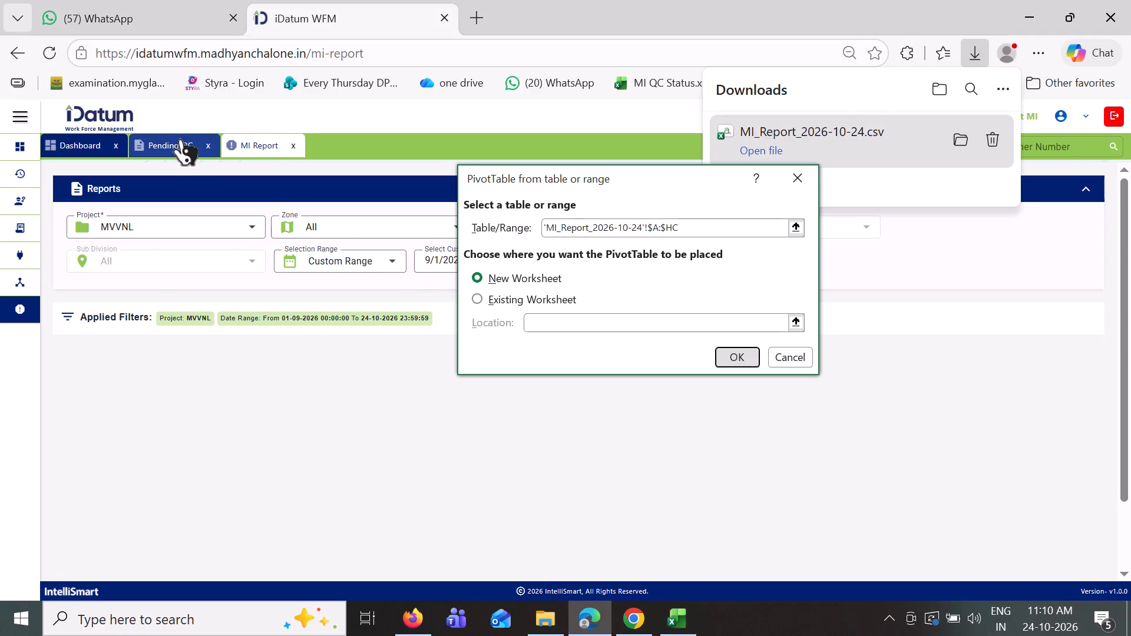
left_click(172, 137)
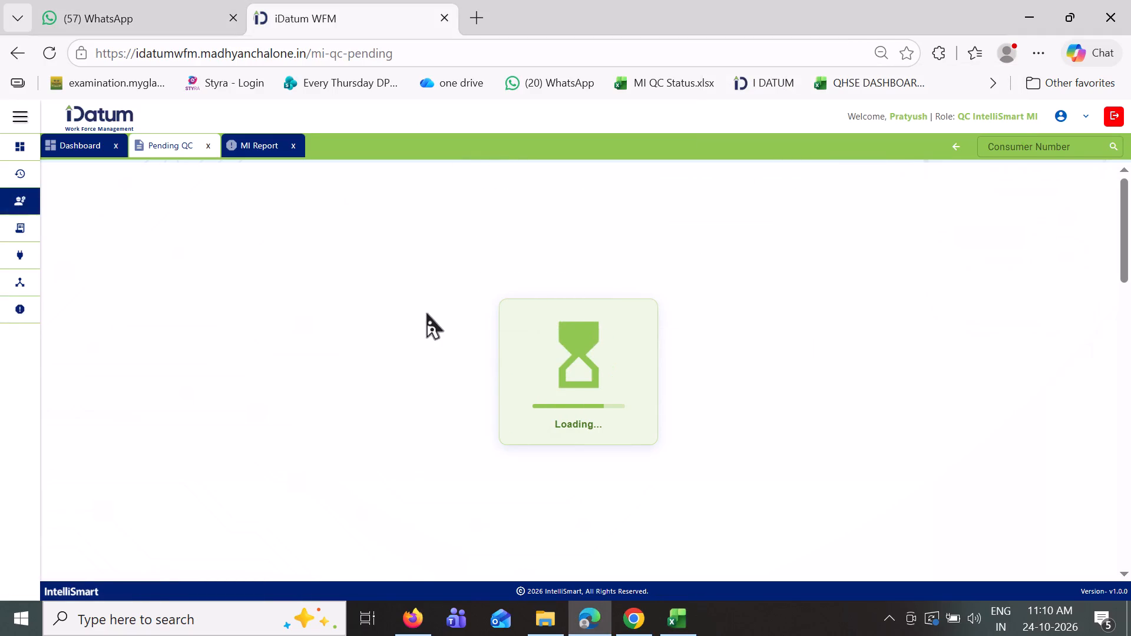
left_click_drag(1122, 252, 1123, 270)
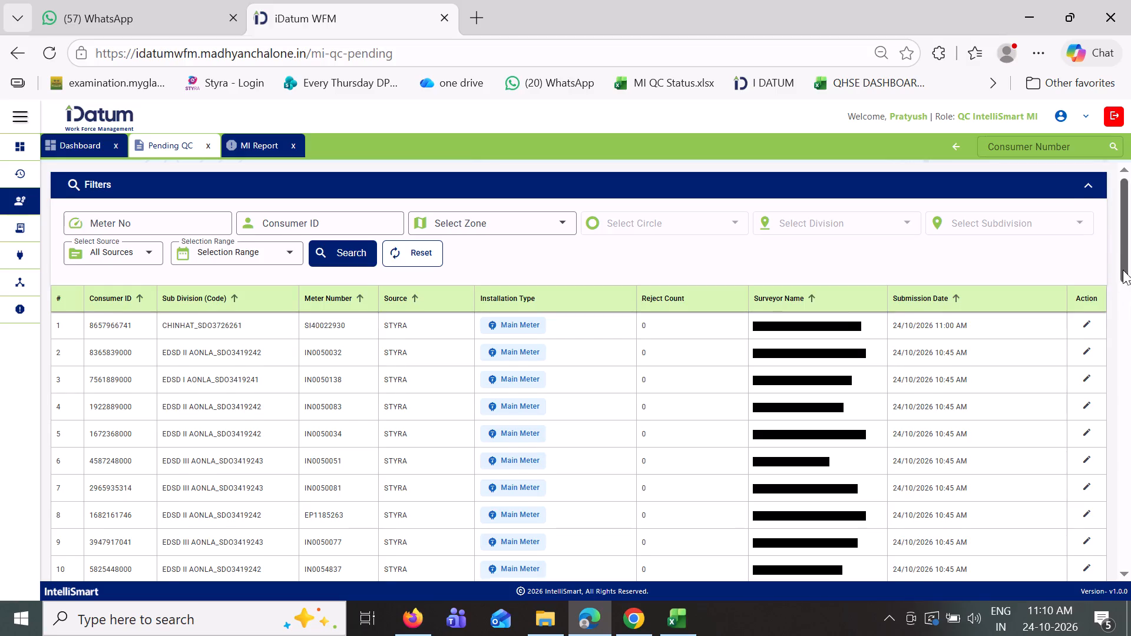
left_click_drag(1123, 270, 1098, 156)
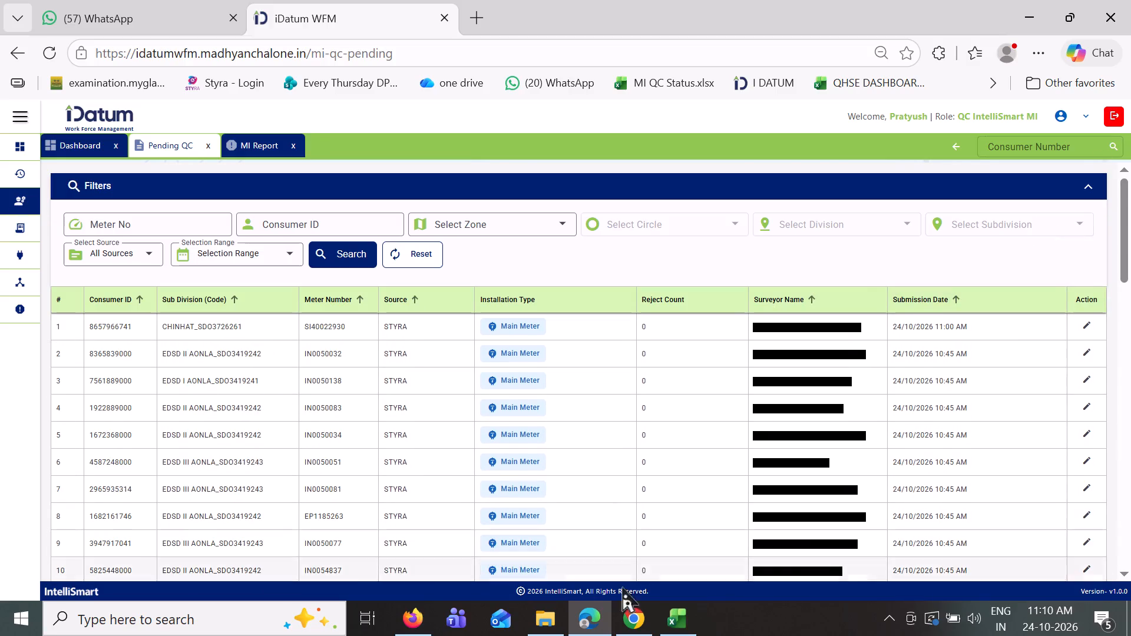
Back in Excel, add Consumer Number to the PivotTable values and summarize it by Count.
left_click(595, 635)
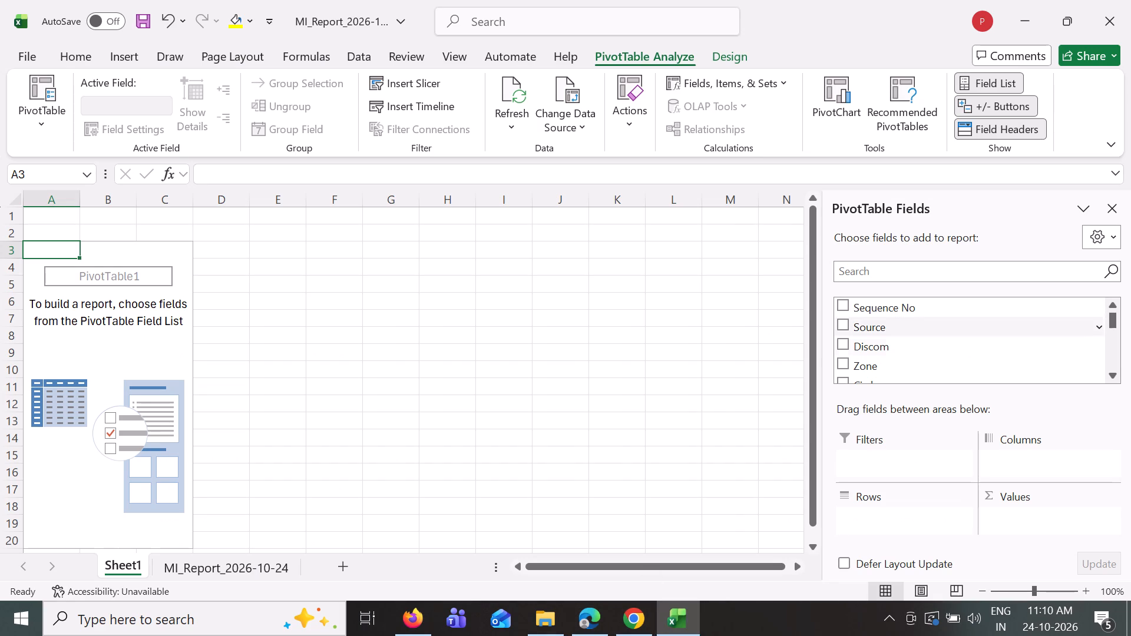
left_click(865, 277)
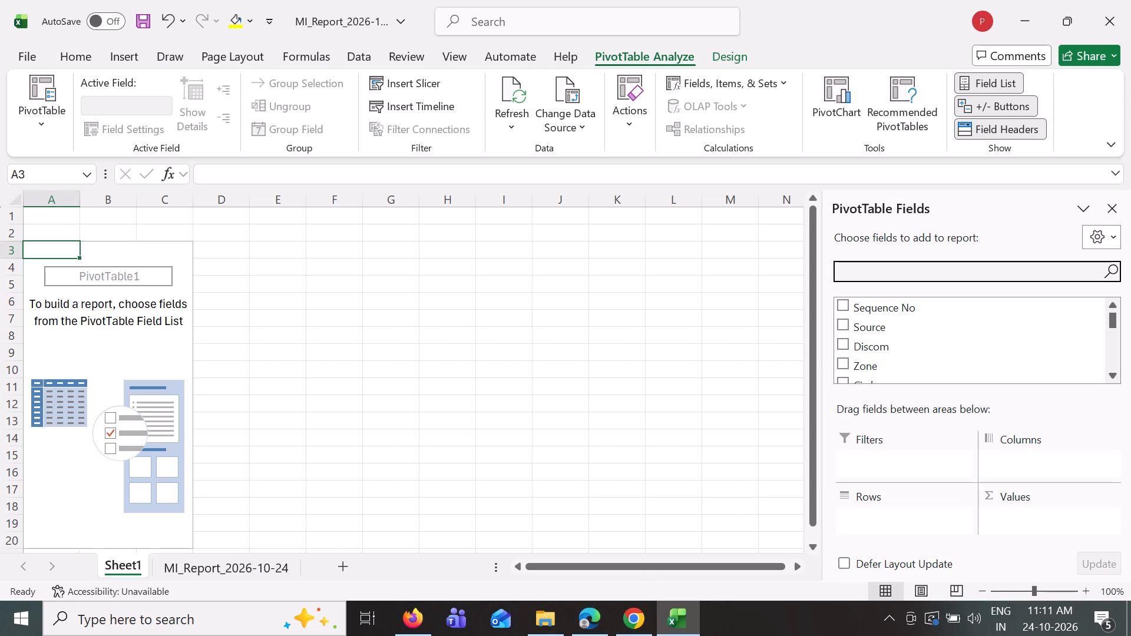
type("cons")
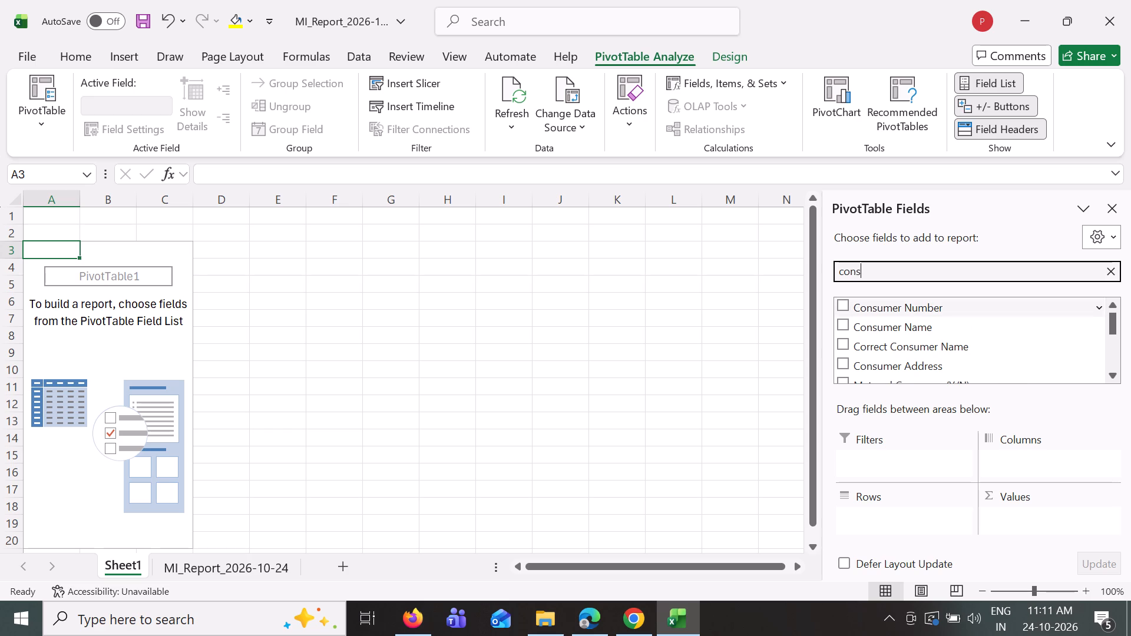
left_click_drag(953, 303, 1057, 515)
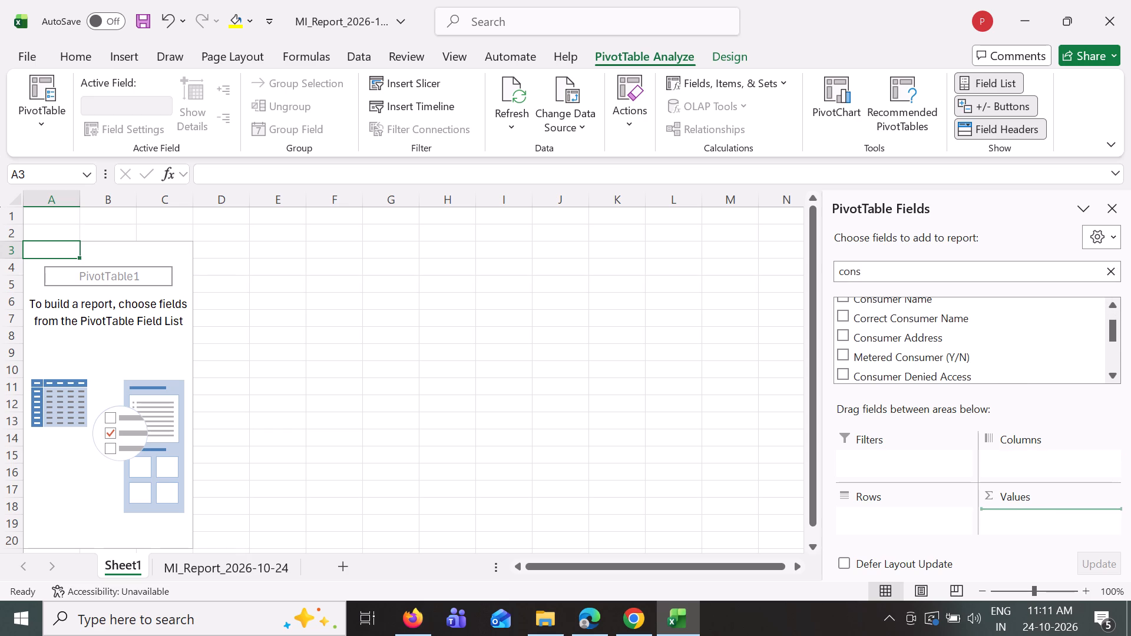
left_click_drag(1057, 515, 1056, 516)
left_click(1016, 516)
left_click(1008, 522)
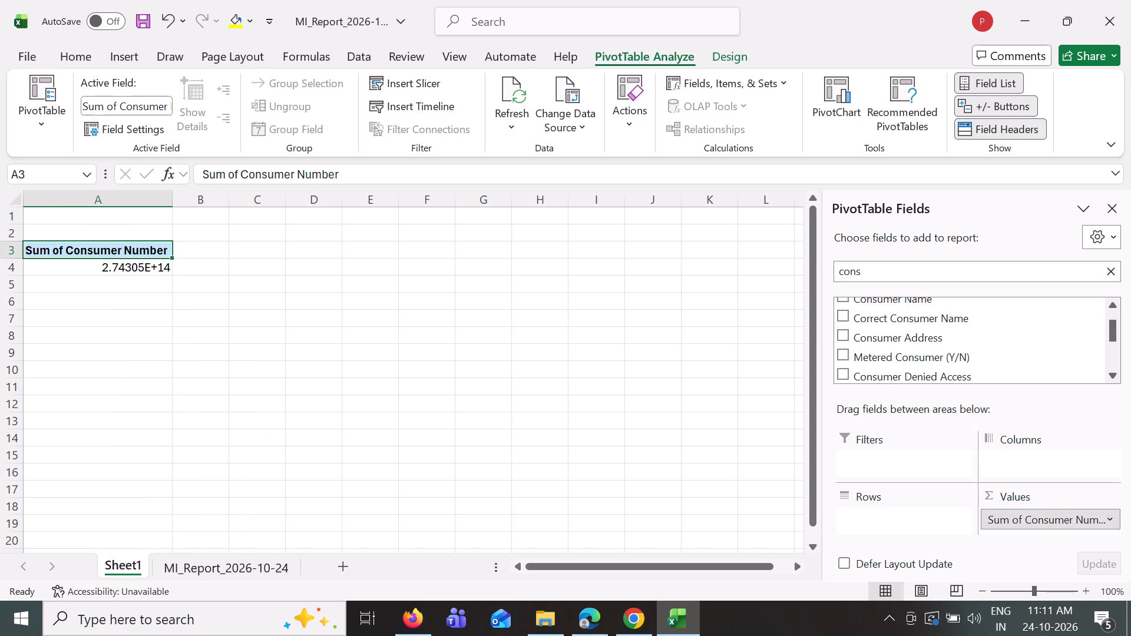
left_click(1011, 496)
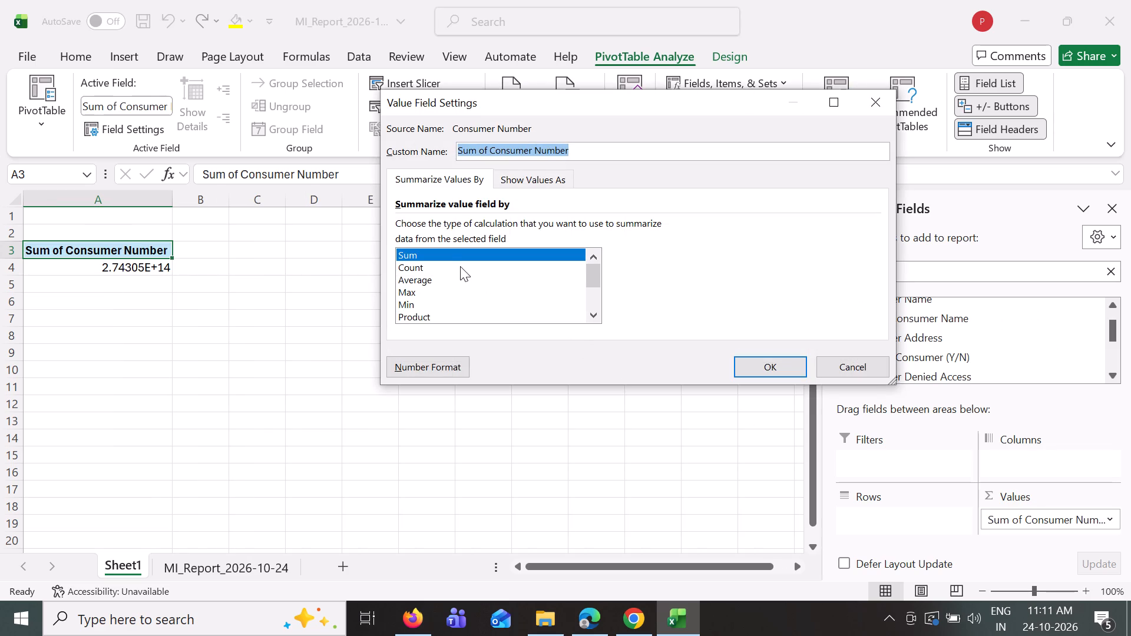
left_click(451, 259)
left_click(460, 266)
left_click(800, 365)
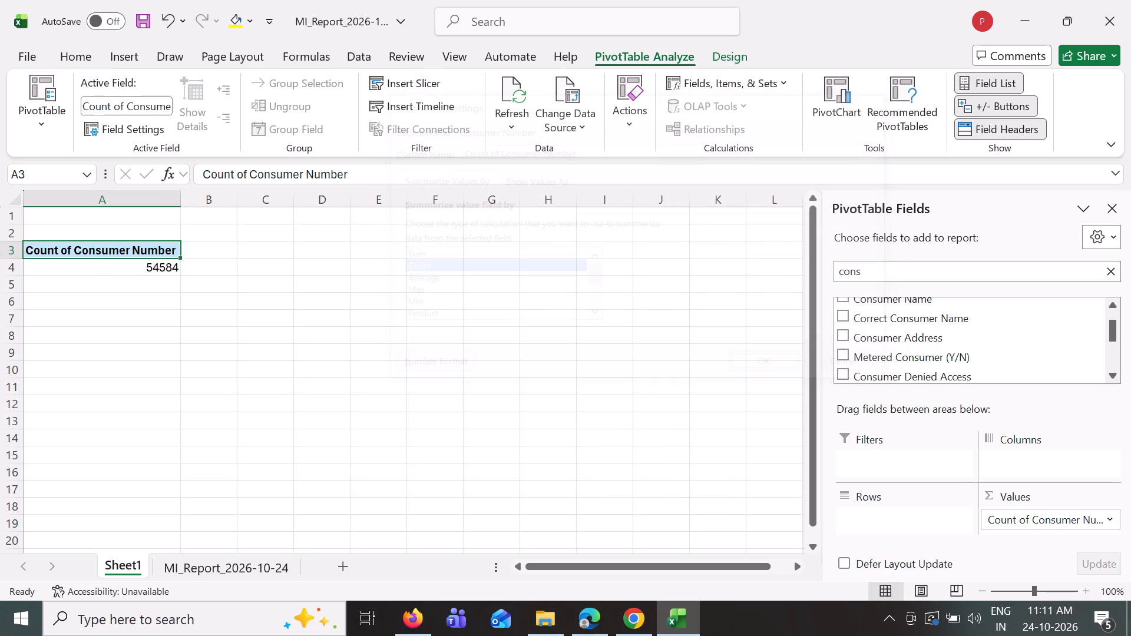
Search the PivotTable fields for "mi" and add MI Status to the columns to break down the consumer count by status.
left_click(865, 270)
key("BackSpace")
key("BackSpace")
key("BackSpace")
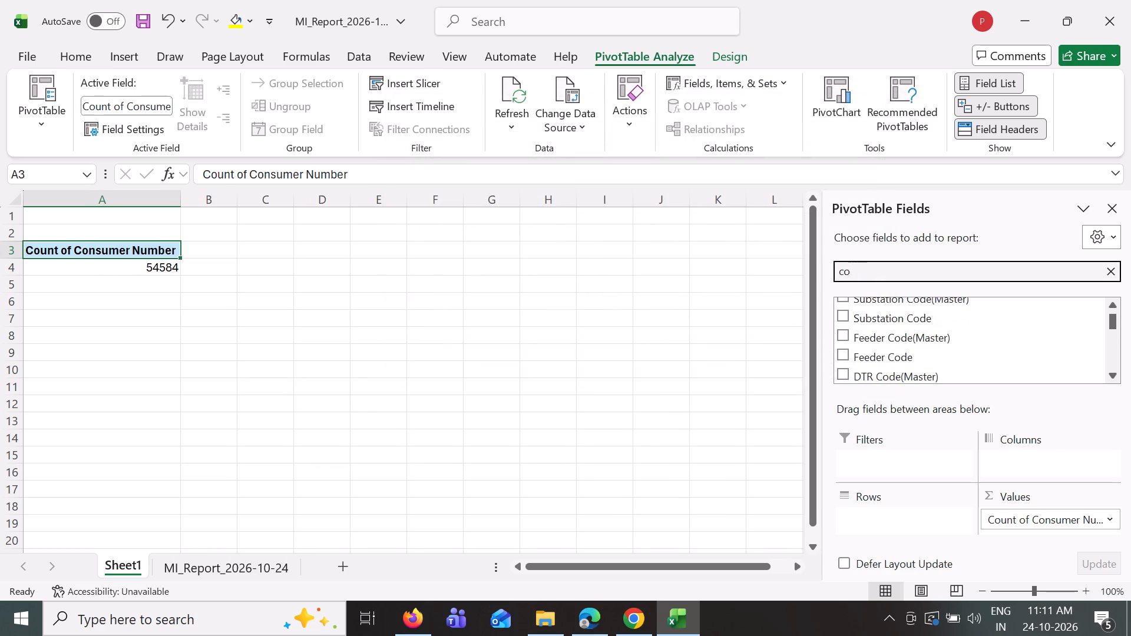
key("BackSpace")
key("BackSpace")
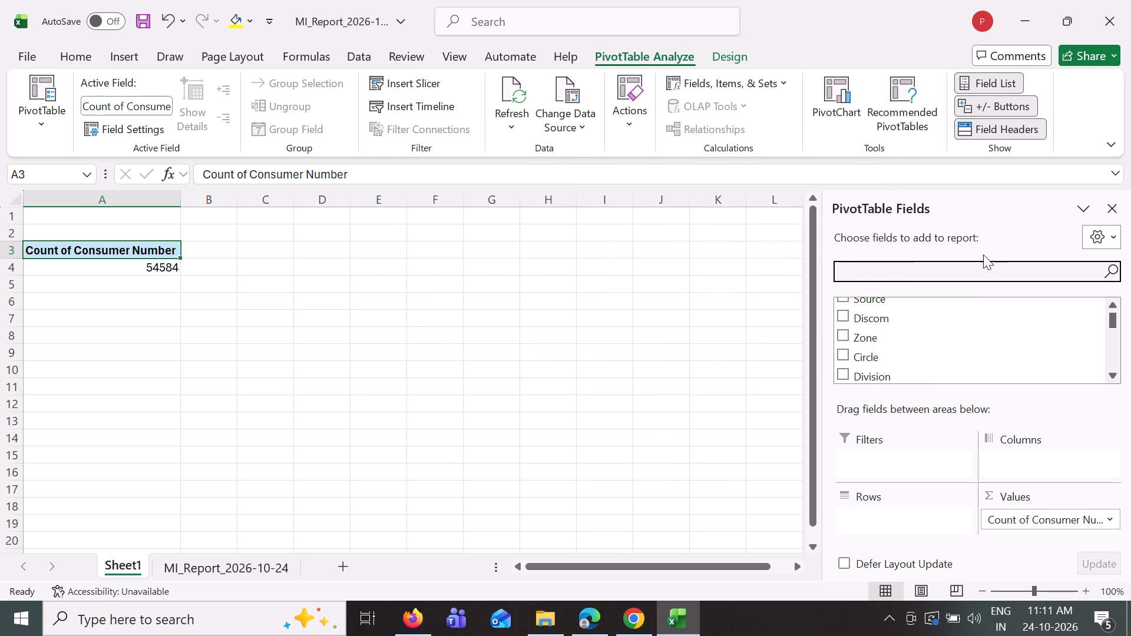
left_click(1000, 279)
type("mi")
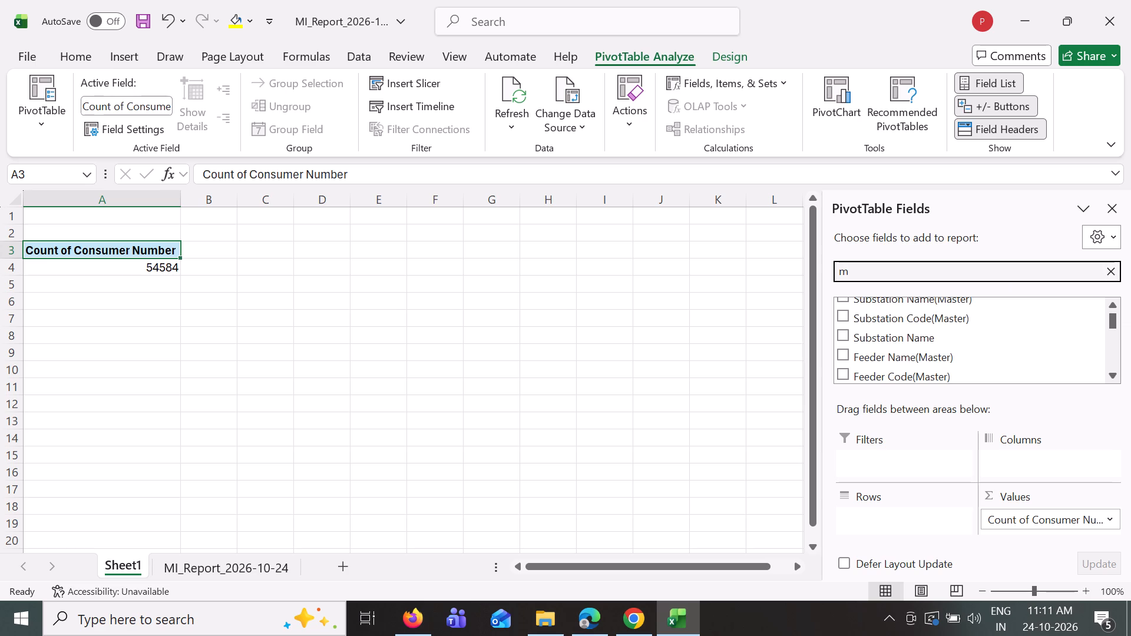
scroll(1022, 312, "down", 3)
scroll(960, 336, "up", 2)
scroll(959, 337, "down", 4)
left_click_drag(925, 360, 996, 381)
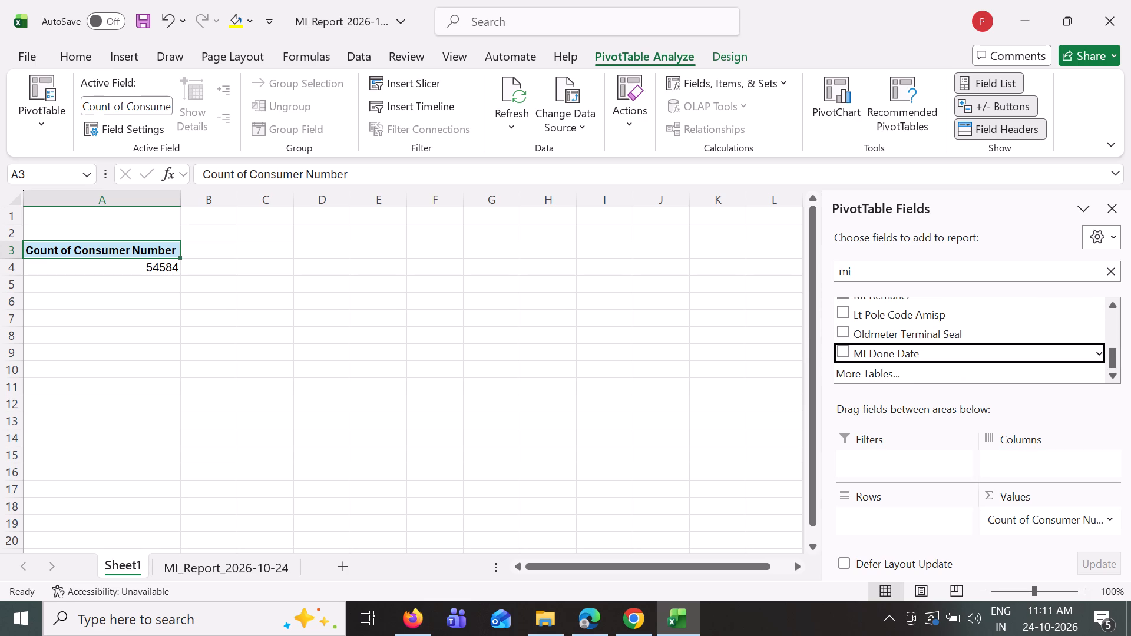
left_click_drag(996, 381, 973, 347)
scroll(968, 349, "up", 4)
scroll(912, 340, "down", 2)
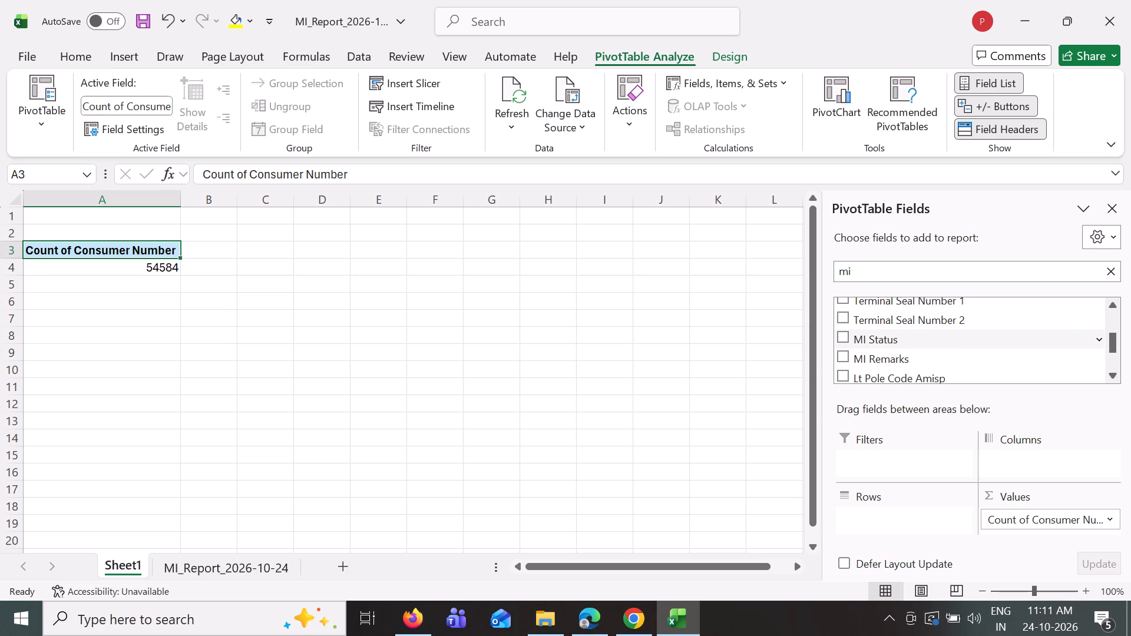
left_click_drag(913, 340, 1011, 459)
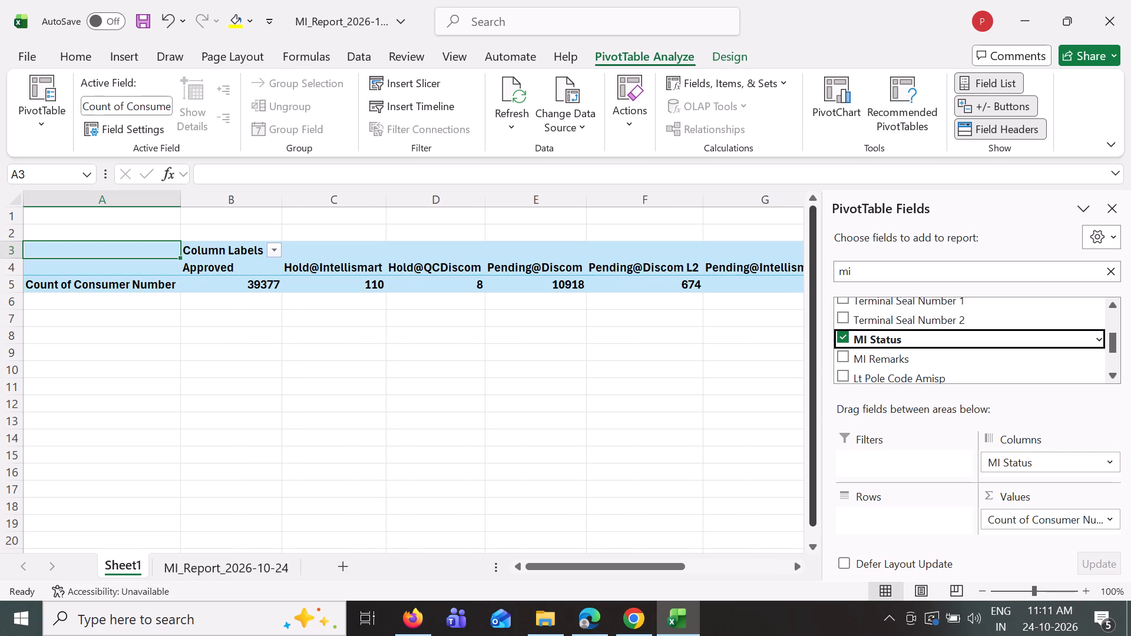
left_click_drag(609, 564, 610, 562)
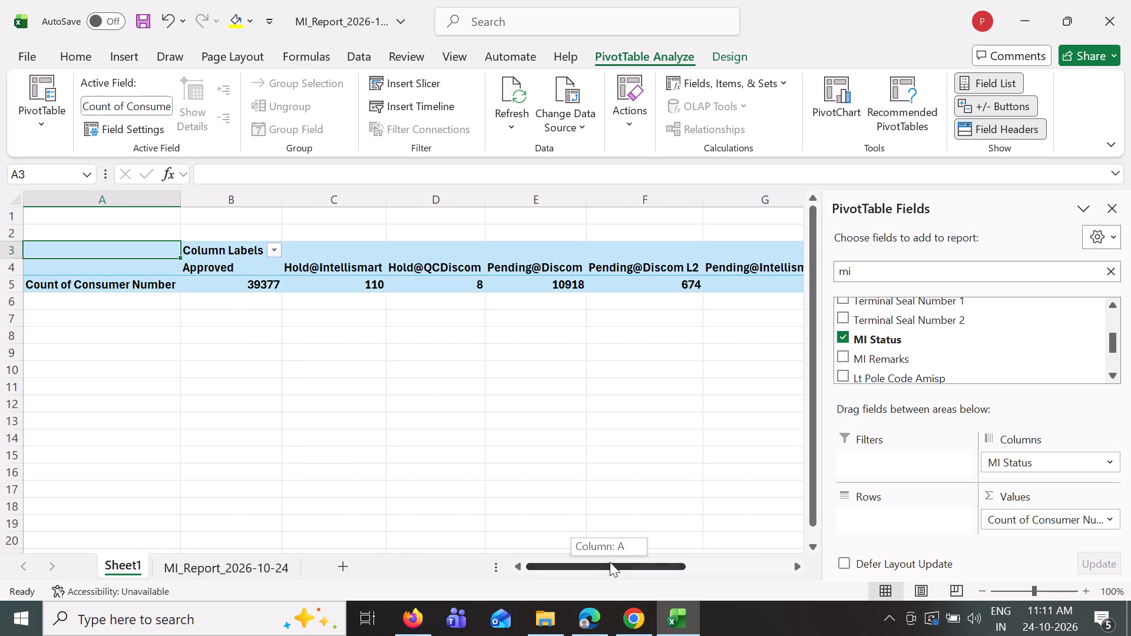
left_click_drag(610, 562, 652, 553)
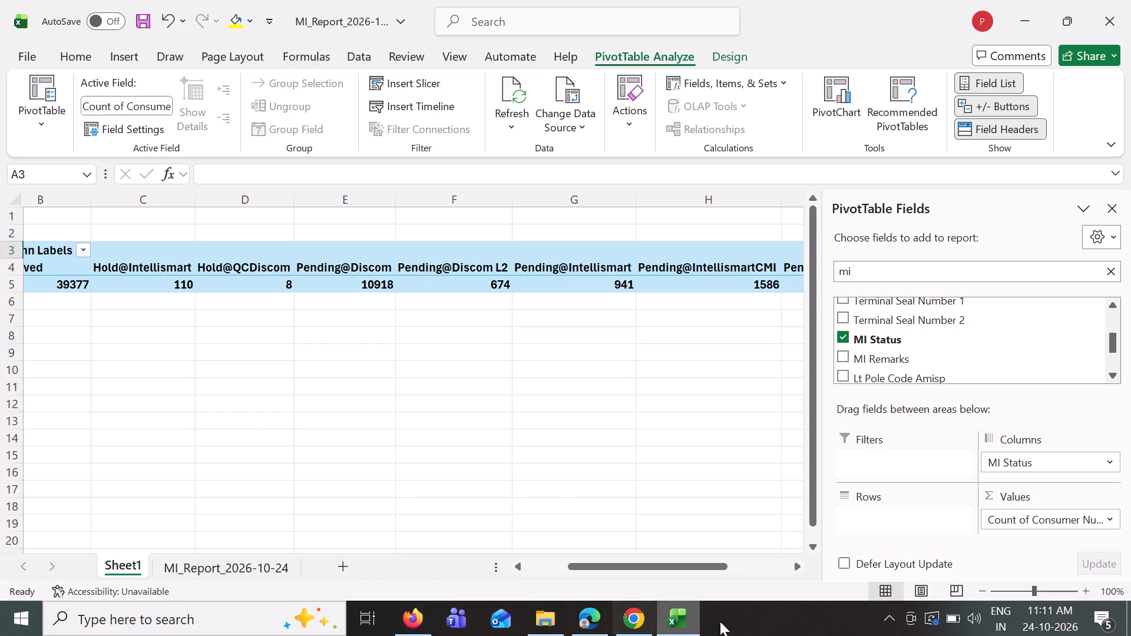
Switch to iDatum WFM in the browser and look over the Hold QC list.
left_click(577, 620)
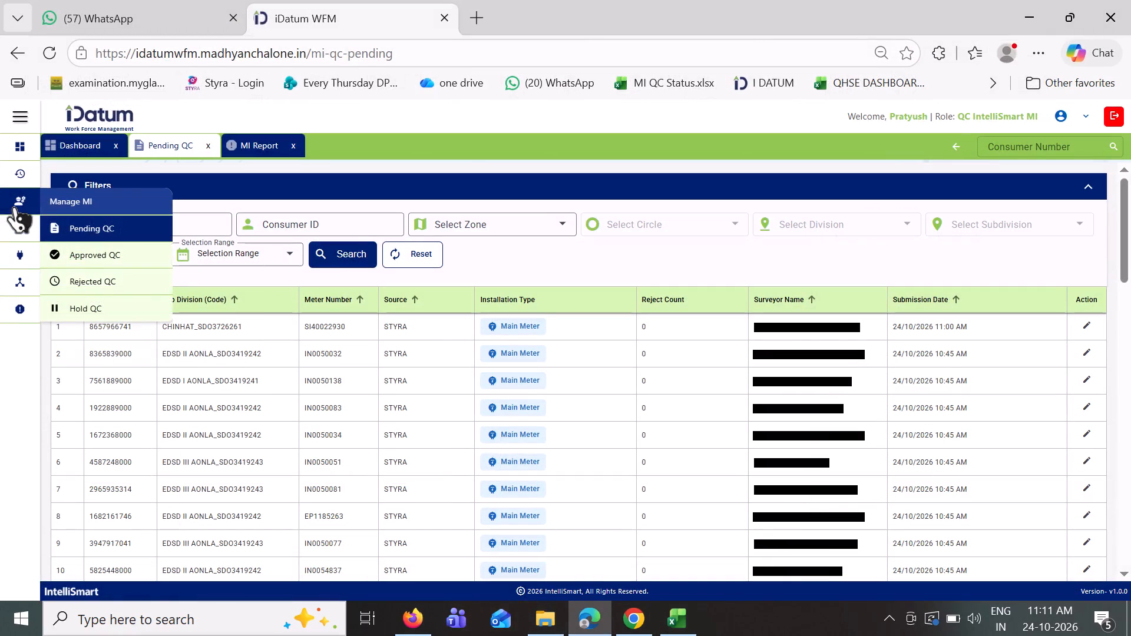
left_click(114, 309)
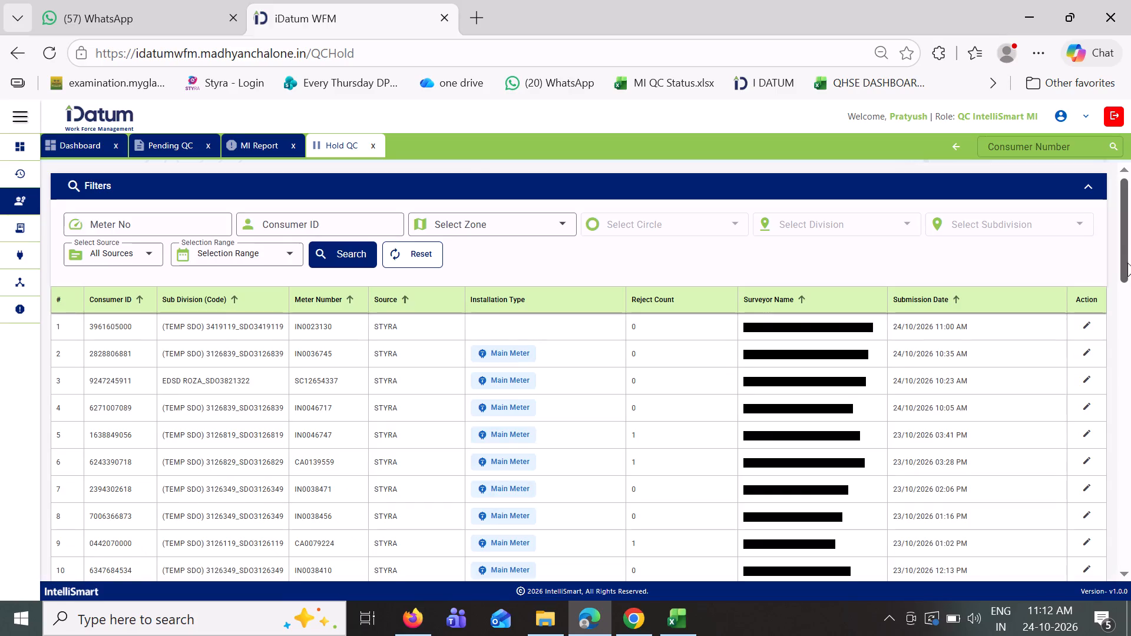
left_click_drag(1125, 257, 1103, 247)
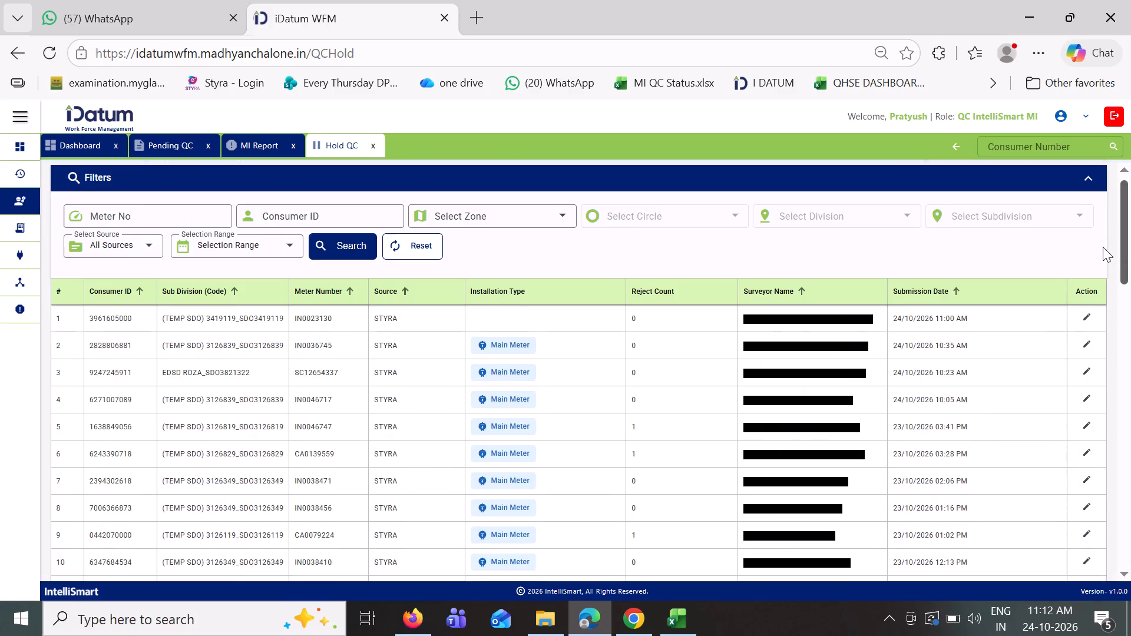
left_click_drag(1103, 247, 1100, 234)
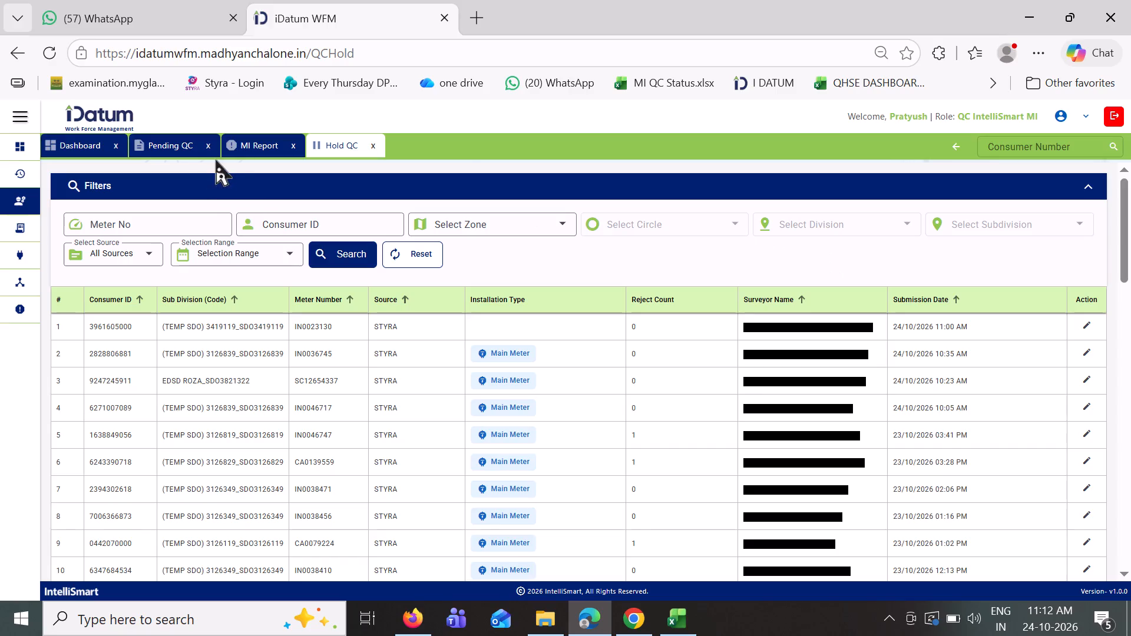
Return to the Pending QC list and review its records from first to last, including the item range at the end.
left_click(168, 148)
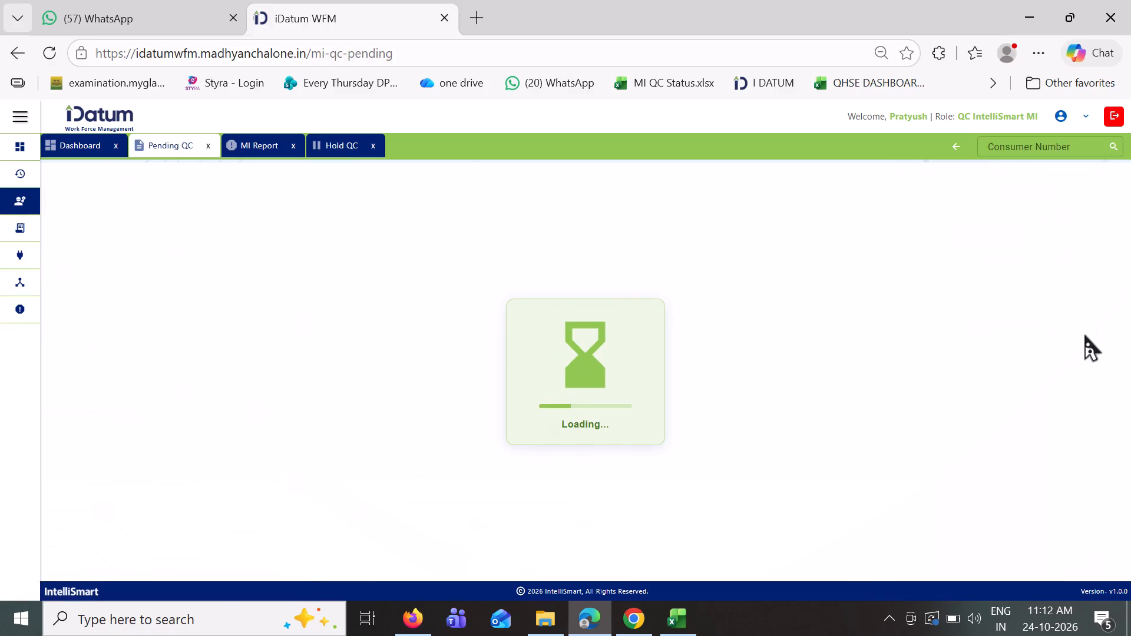
left_click_drag(1126, 252, 1130, 509)
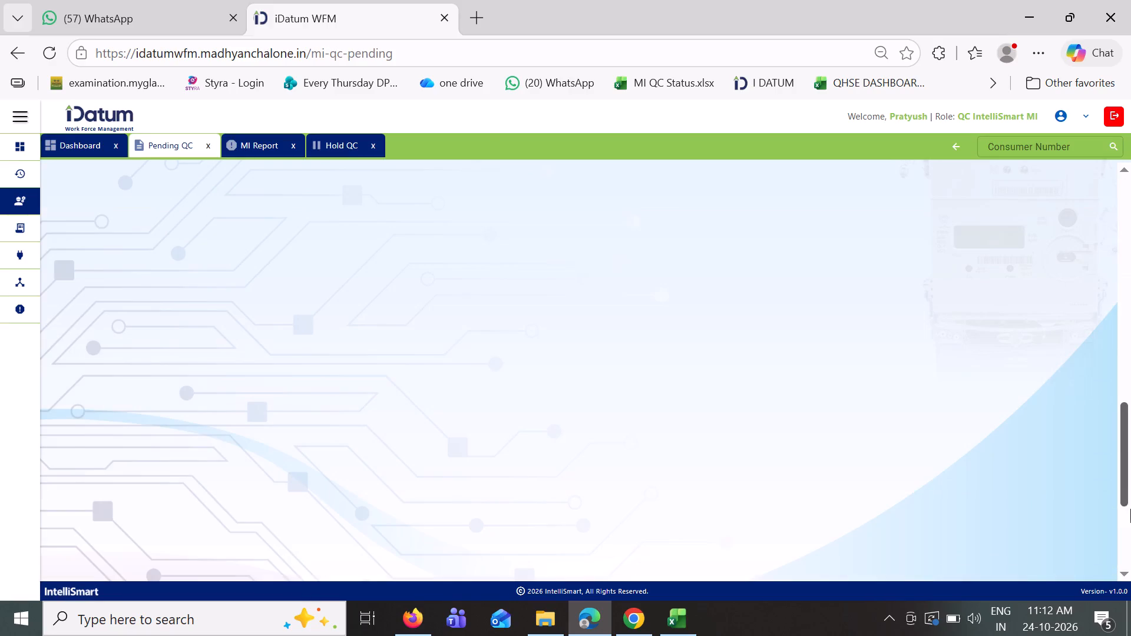
left_click_drag(1130, 509, 1097, 210)
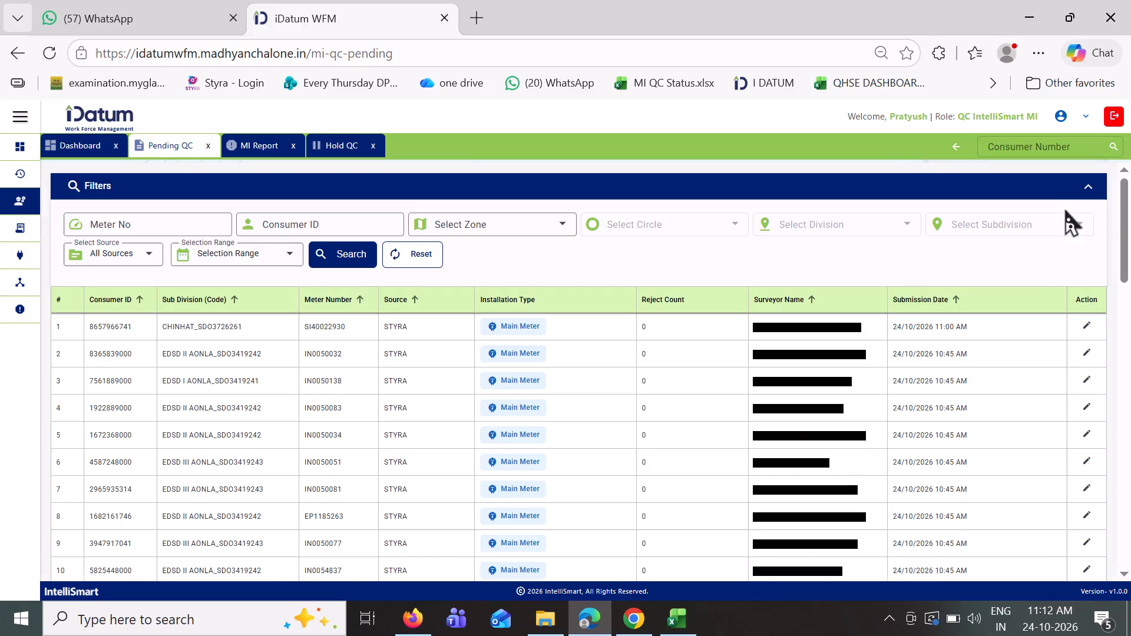
left_click_drag(1130, 221, 1130, 519)
left_click(920, 564)
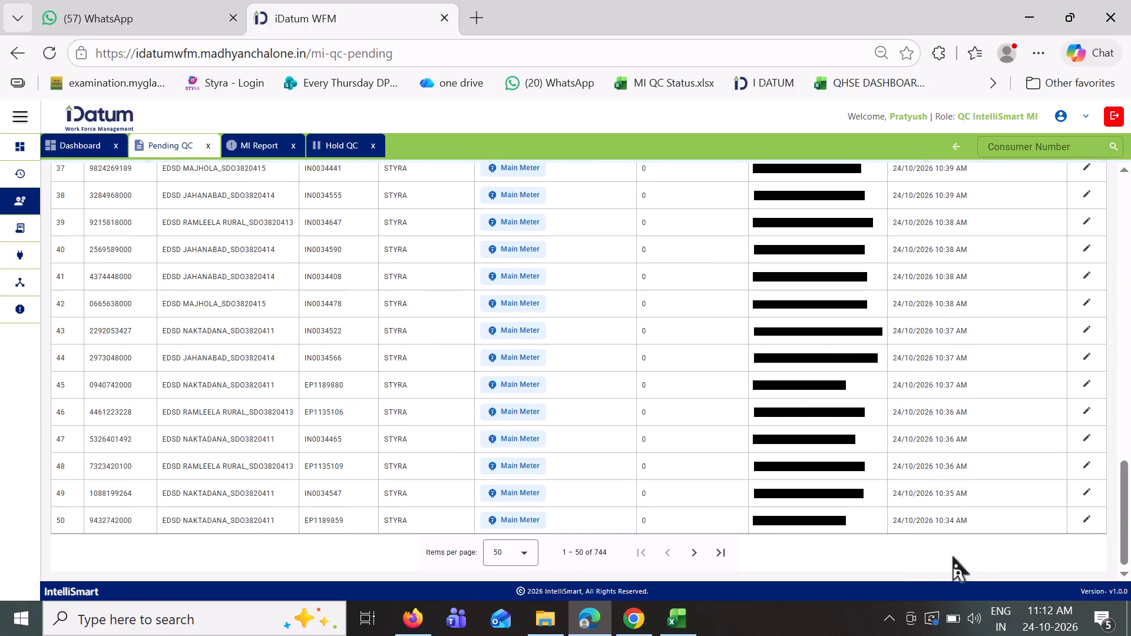
left_click_drag(1129, 494, 1130, 206)
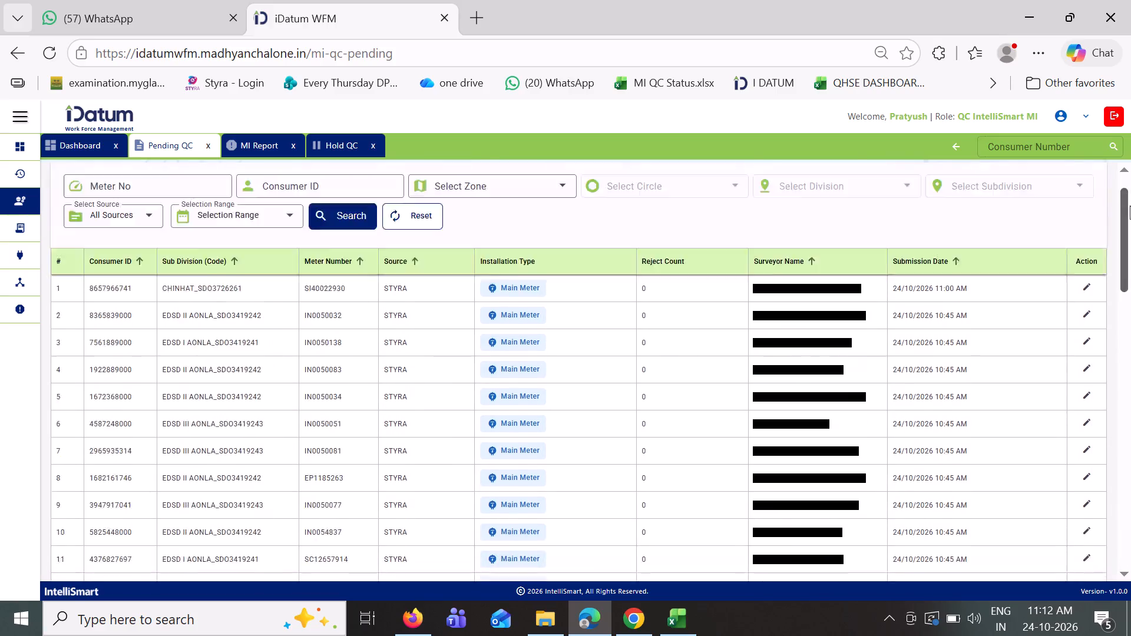
left_click_drag(1130, 206, 1129, 555)
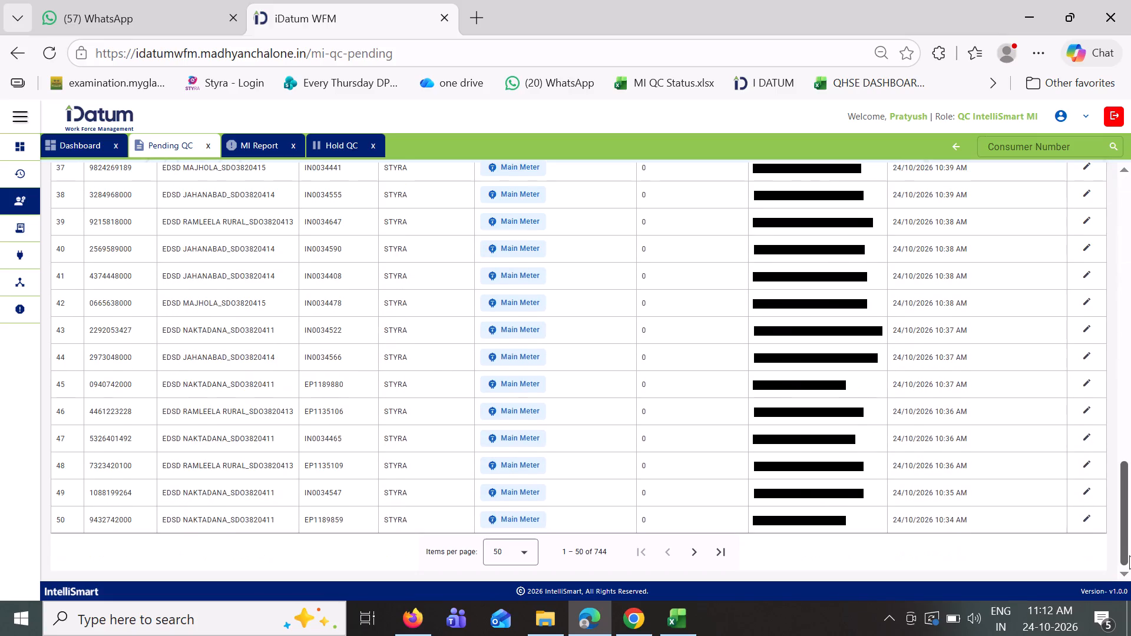
left_click_drag(1129, 555, 1130, 507)
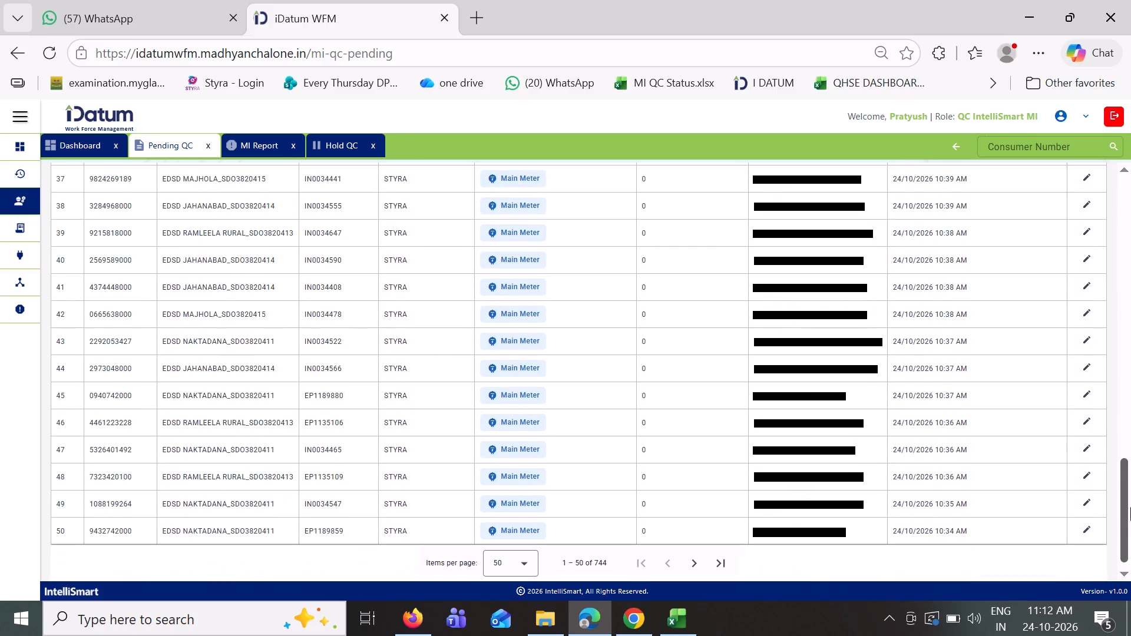
left_click_drag(1130, 507, 1104, 163)
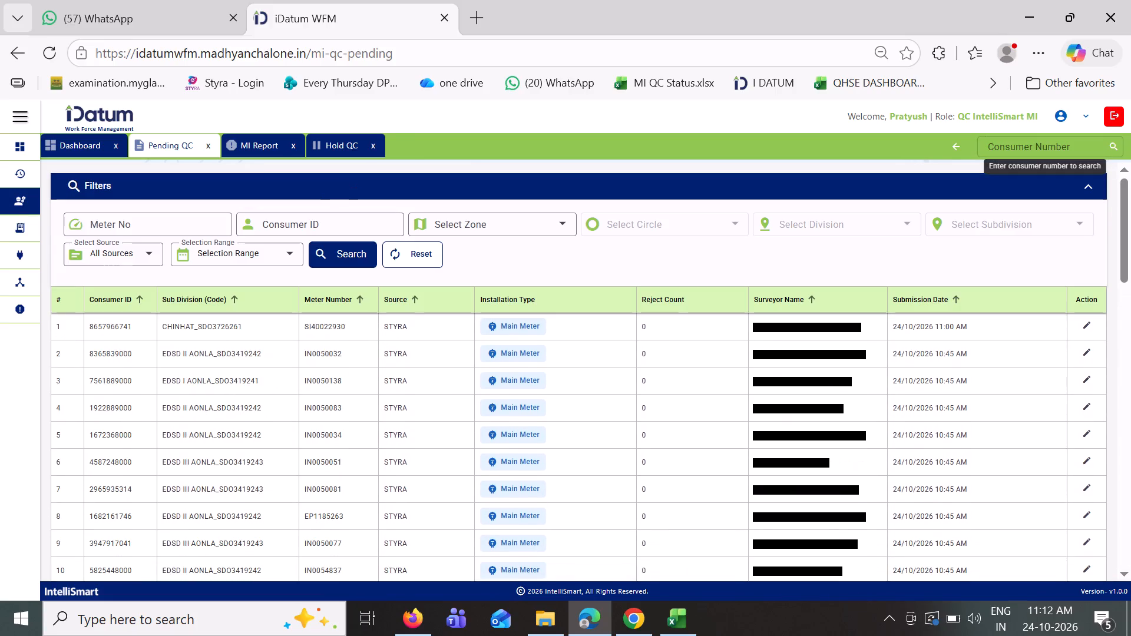
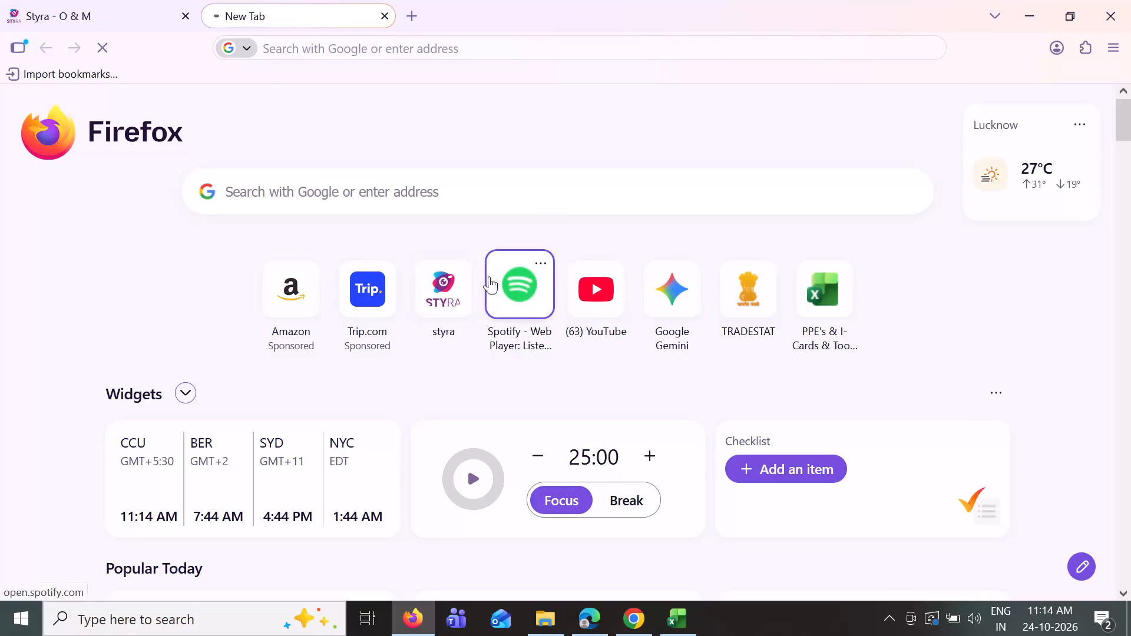
left_click(113, 0)
left_click(550, 289)
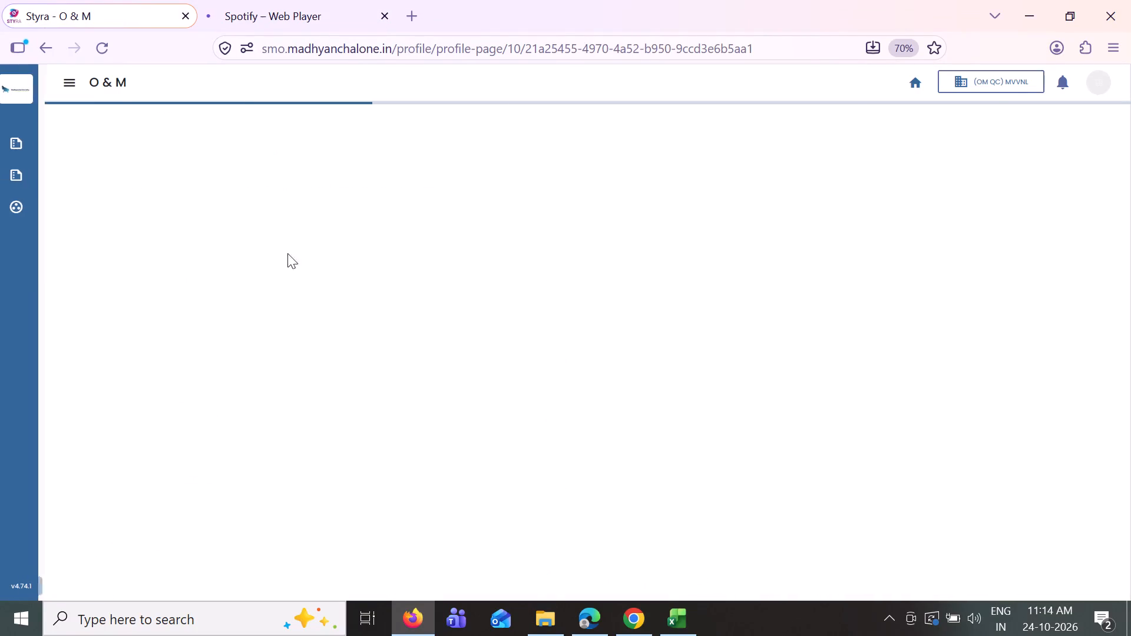
left_click(1070, 125)
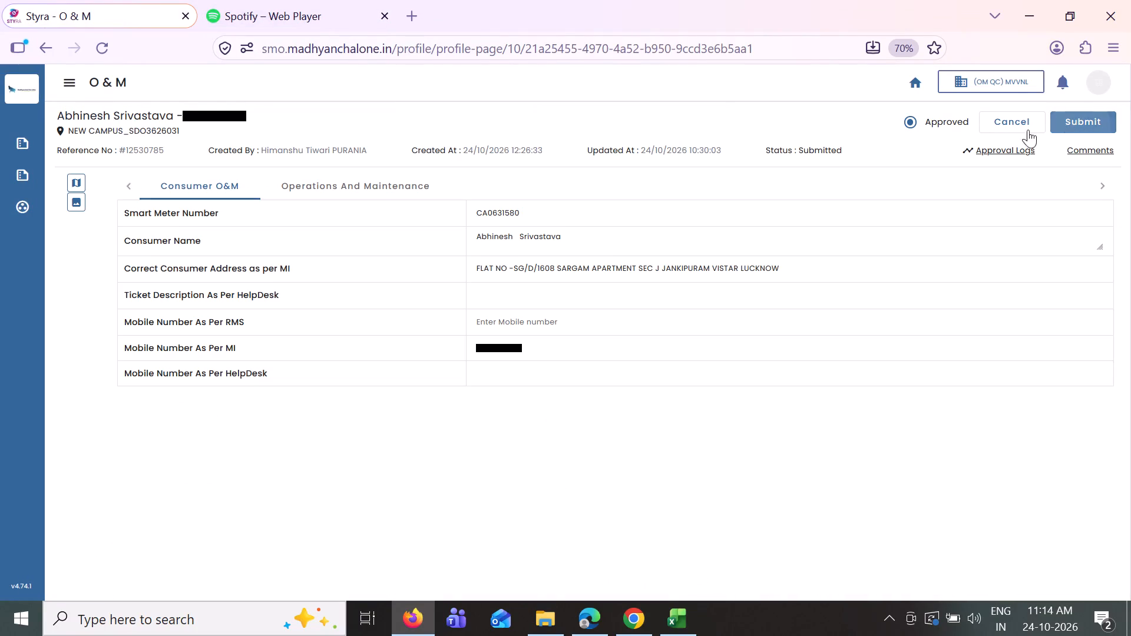
left_click(554, 287)
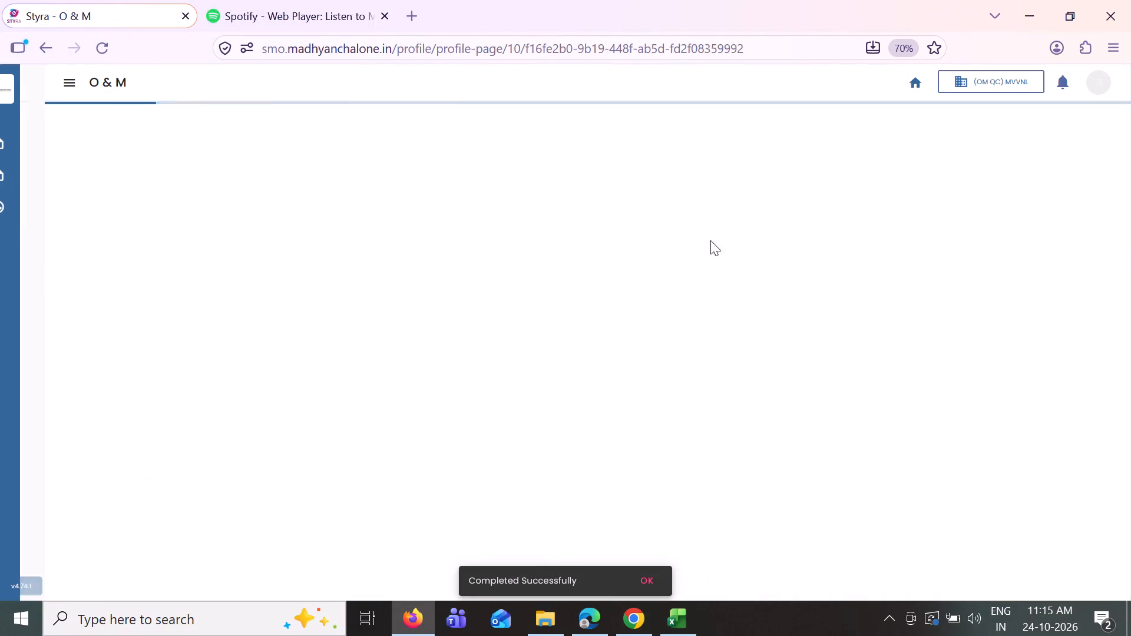
left_click(1070, 117)
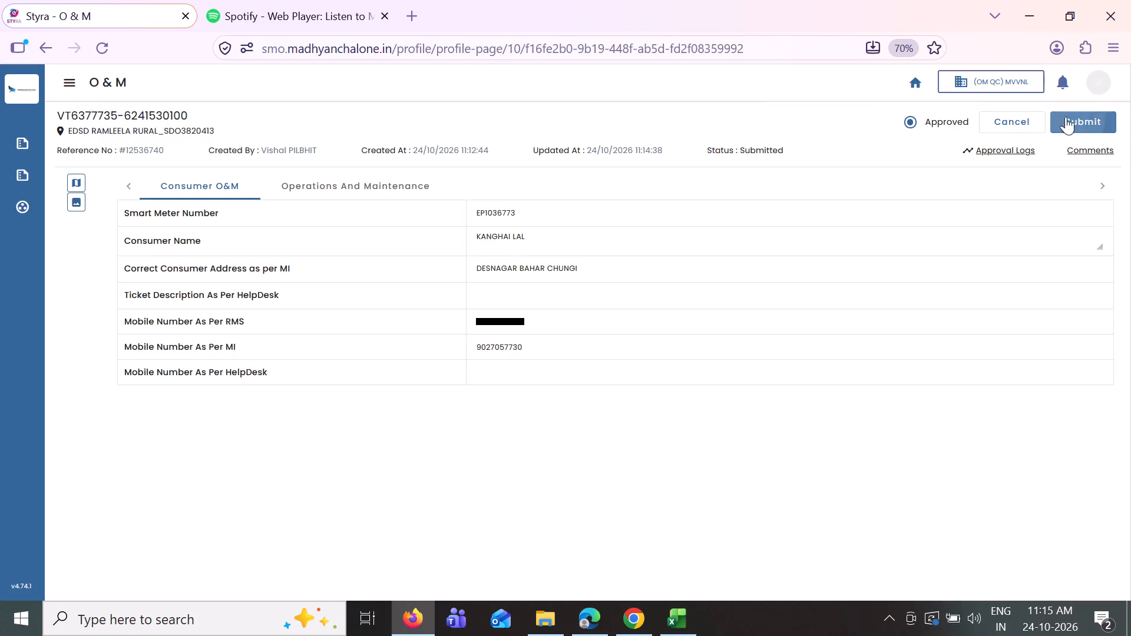
Switch to the Spotify web player and play Putaapu Gang.
left_click(268, 18)
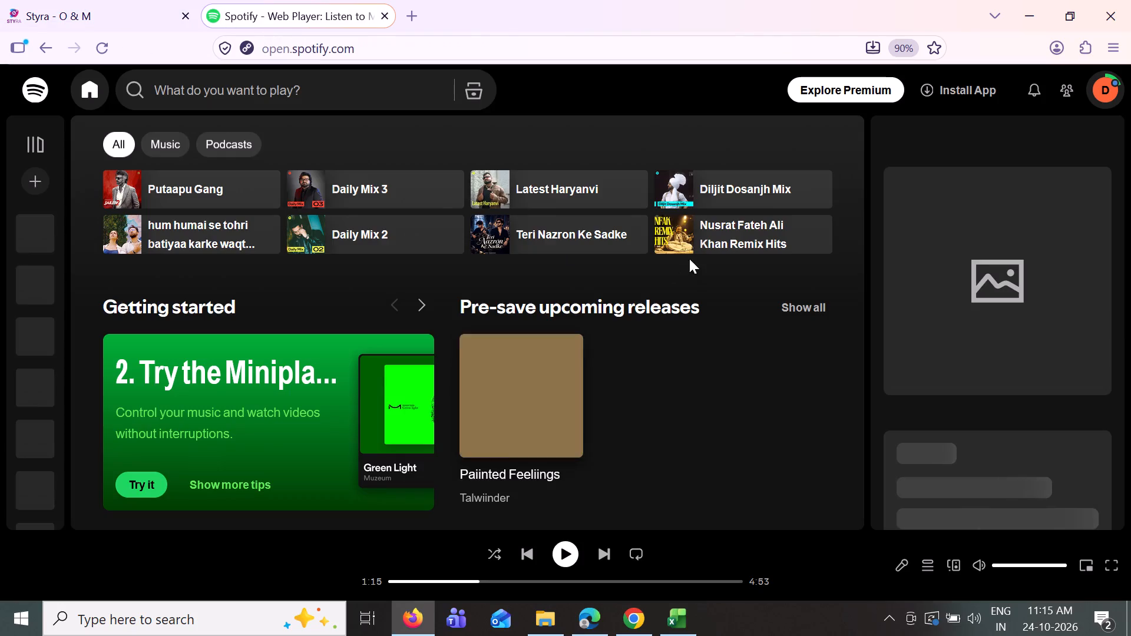
left_click(269, 191)
left_click(110, 26)
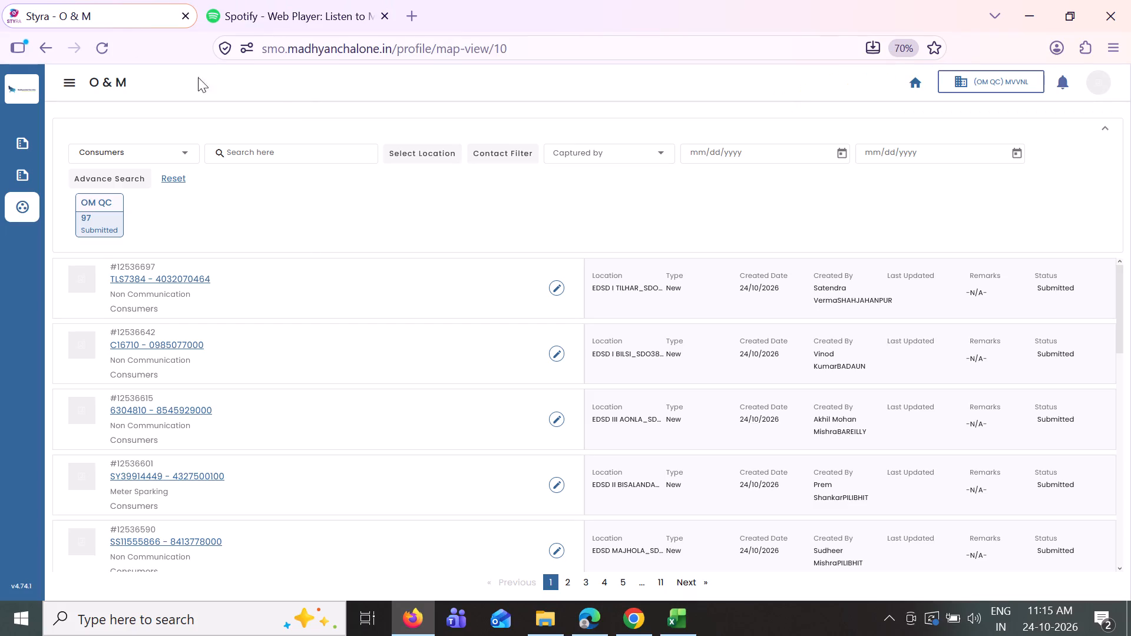
left_click(557, 288)
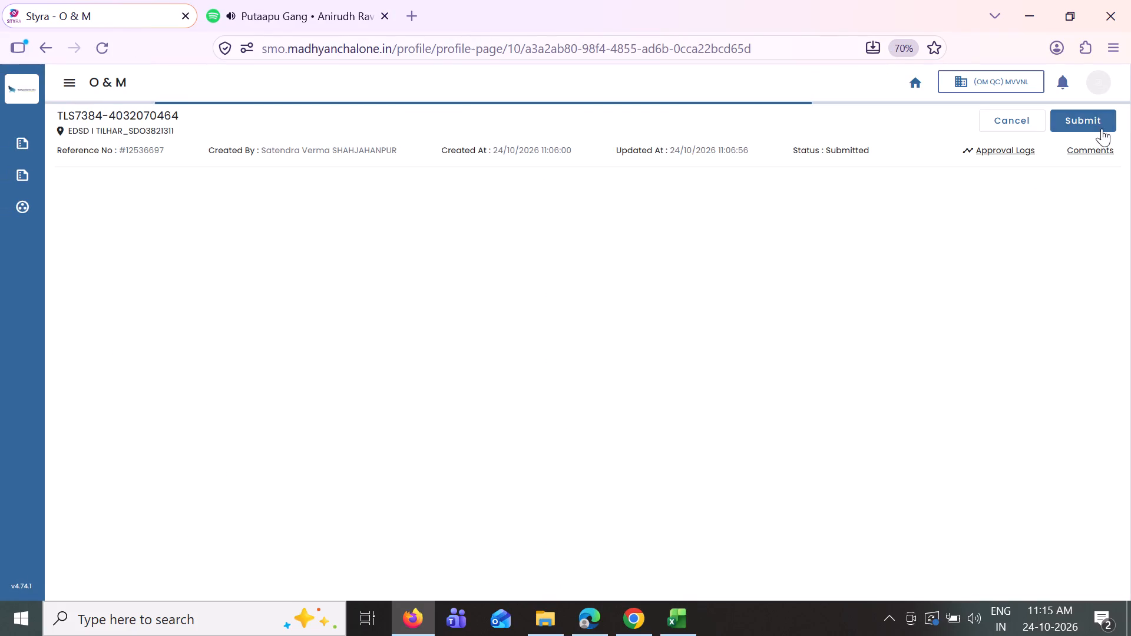
left_click(1090, 121)
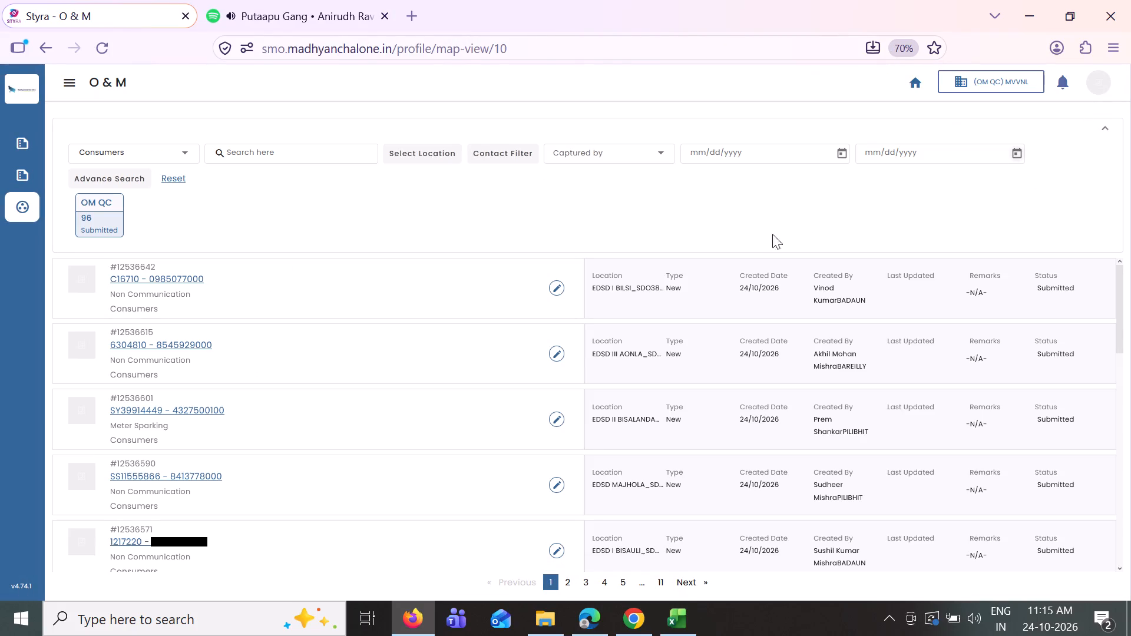
left_click(563, 284)
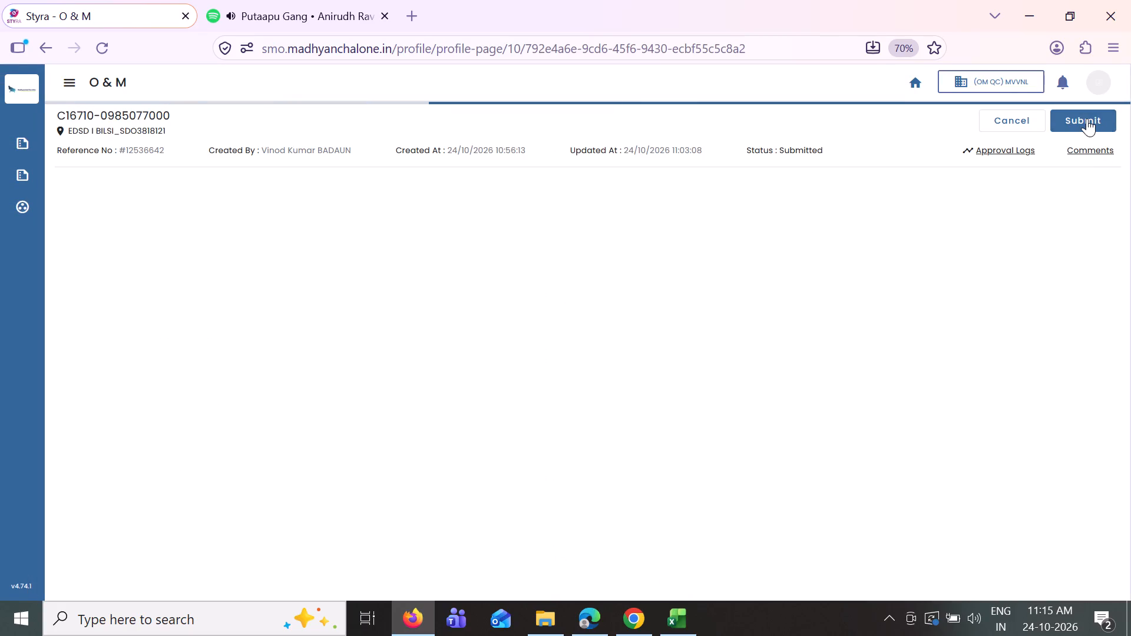
left_click(1087, 118)
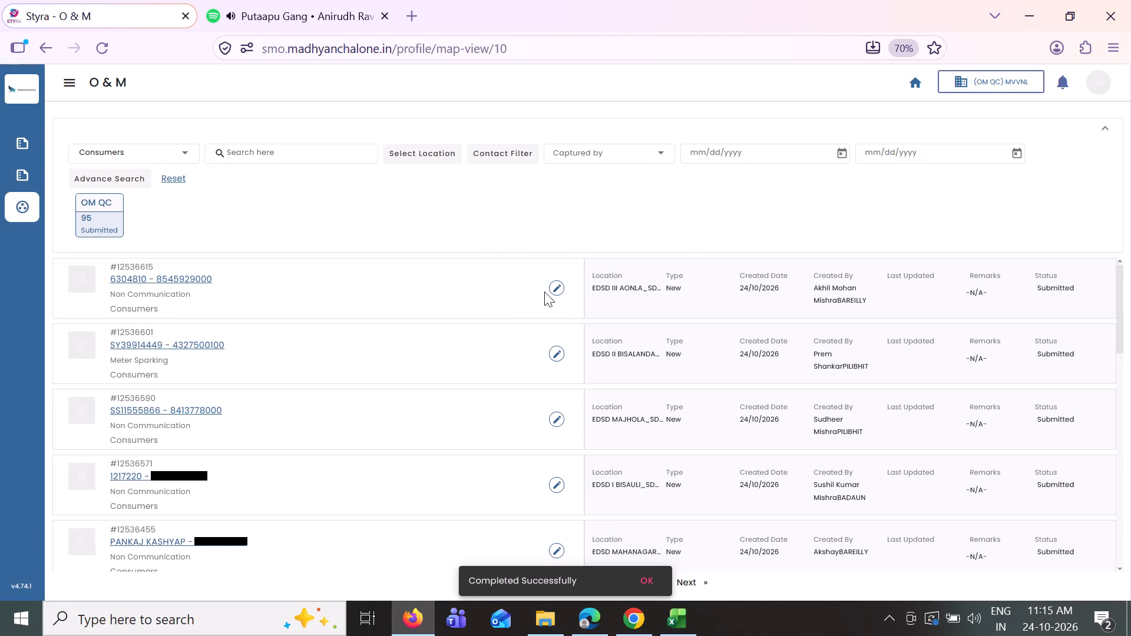
left_click(553, 291)
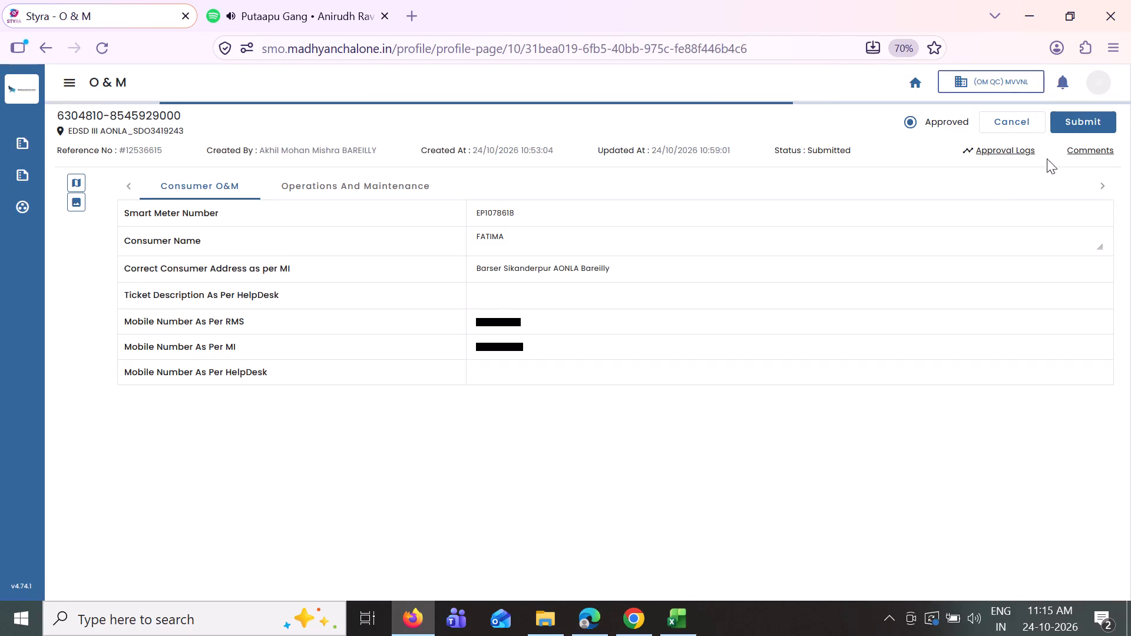
double_click(1072, 118)
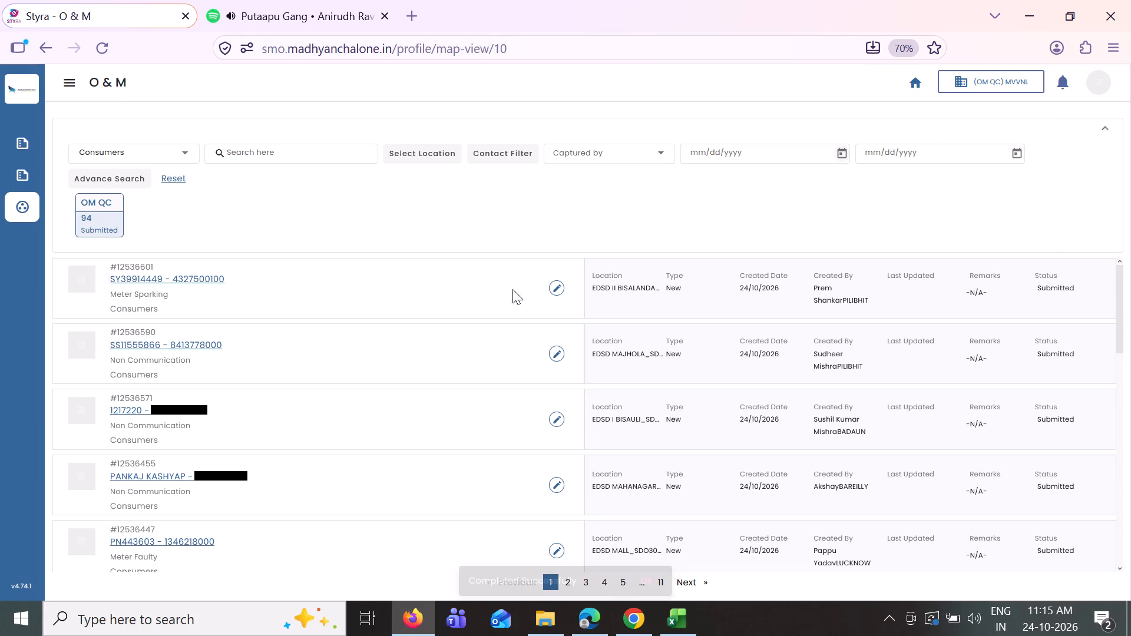
left_click(557, 287)
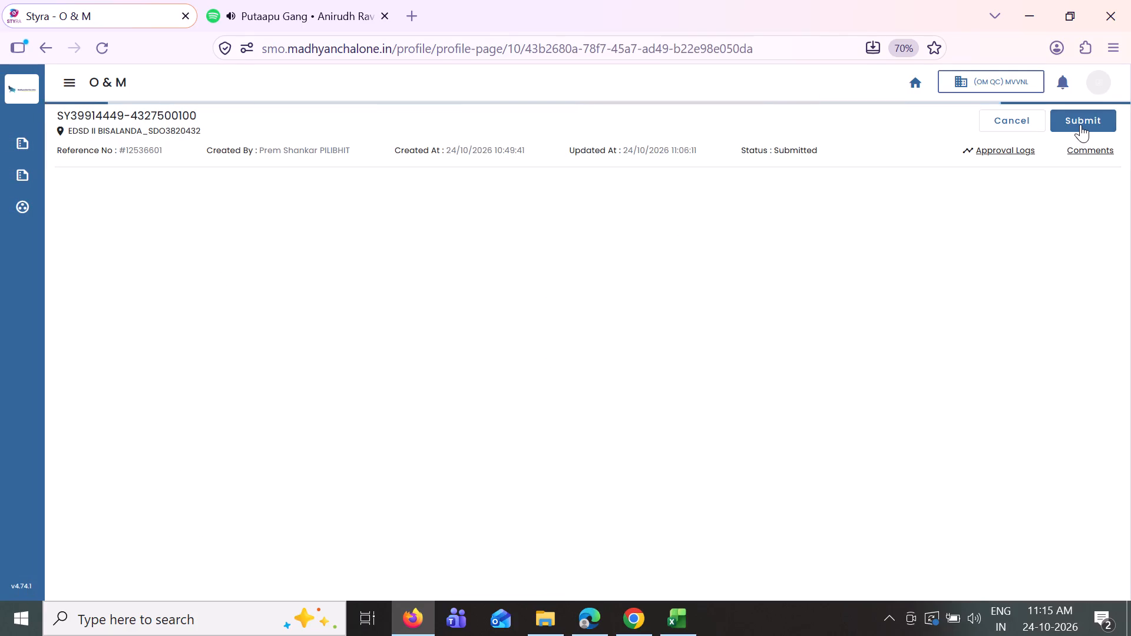
left_click(1080, 124)
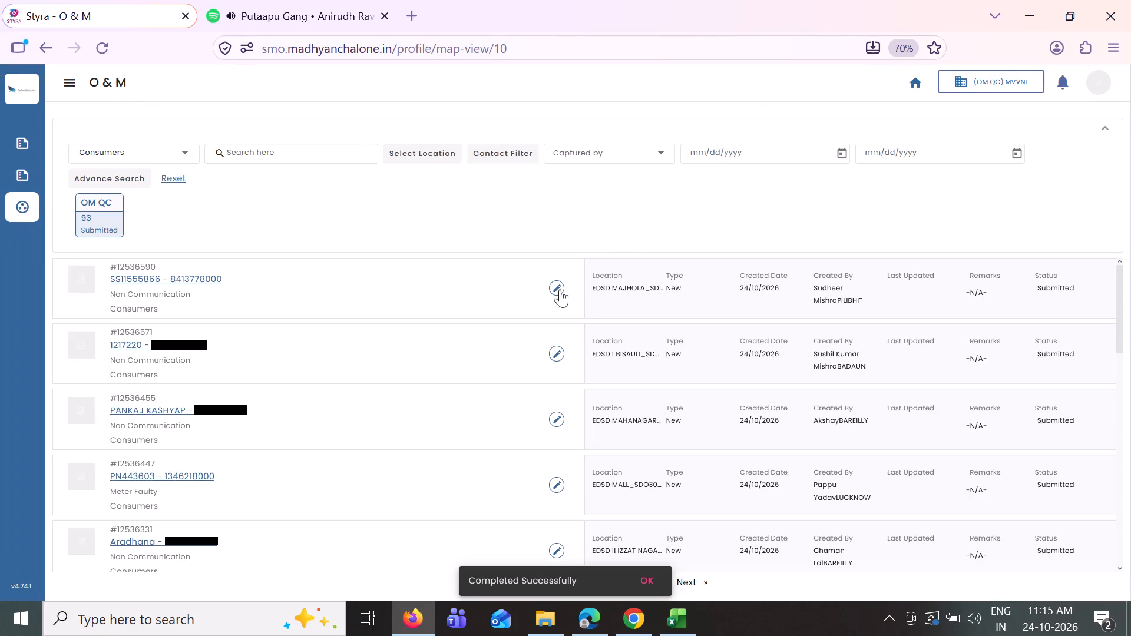
left_click(554, 291)
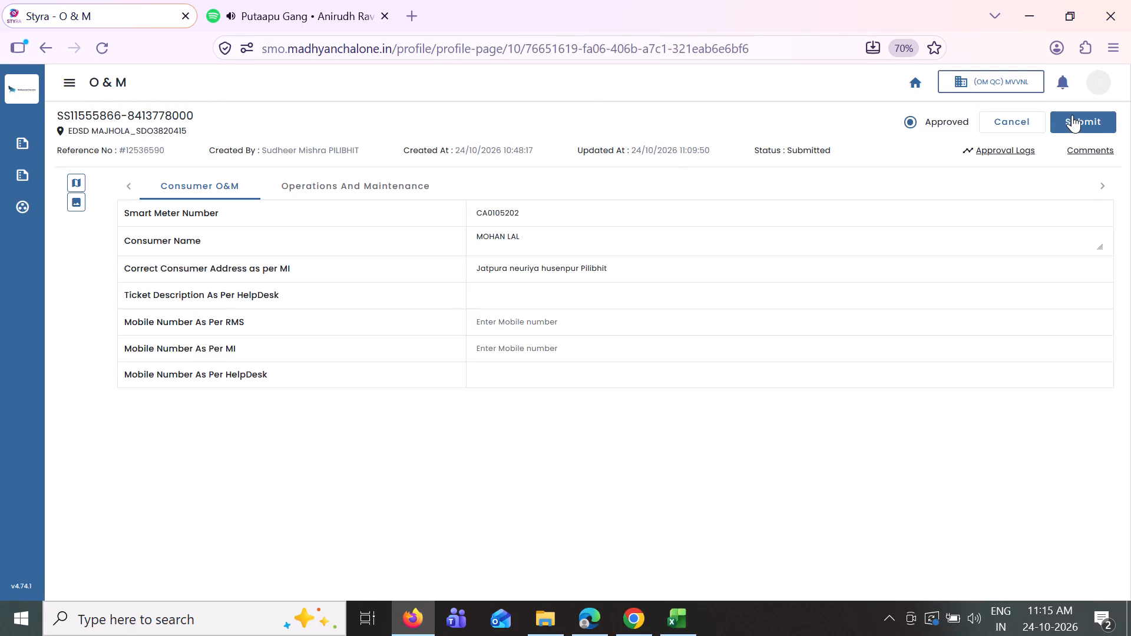
left_click(1072, 115)
left_click(560, 286)
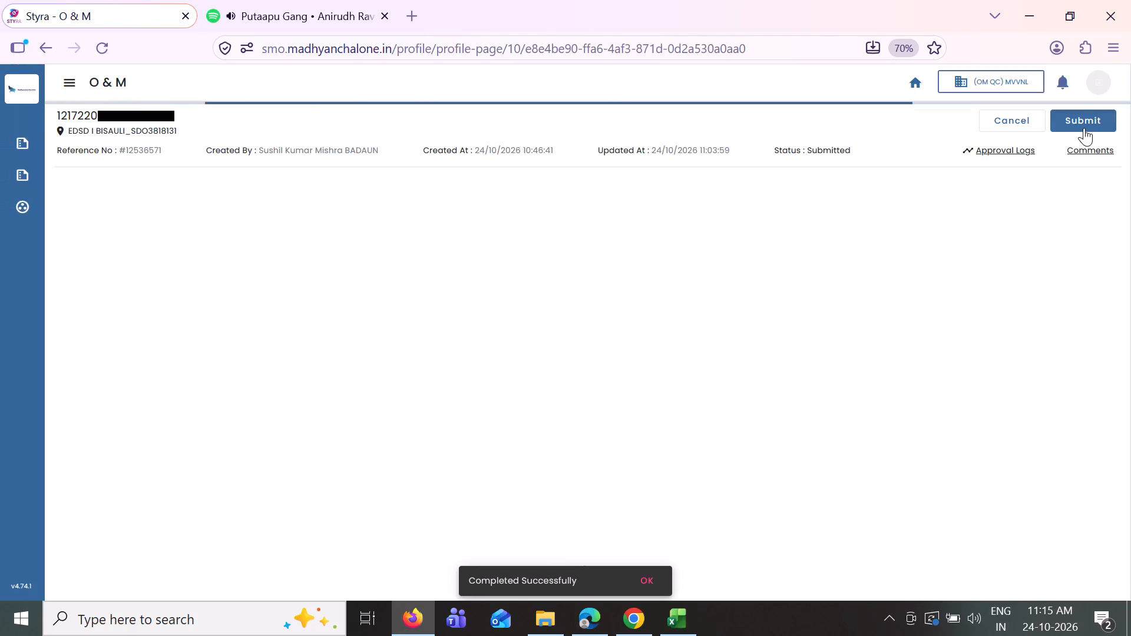
left_click(1083, 125)
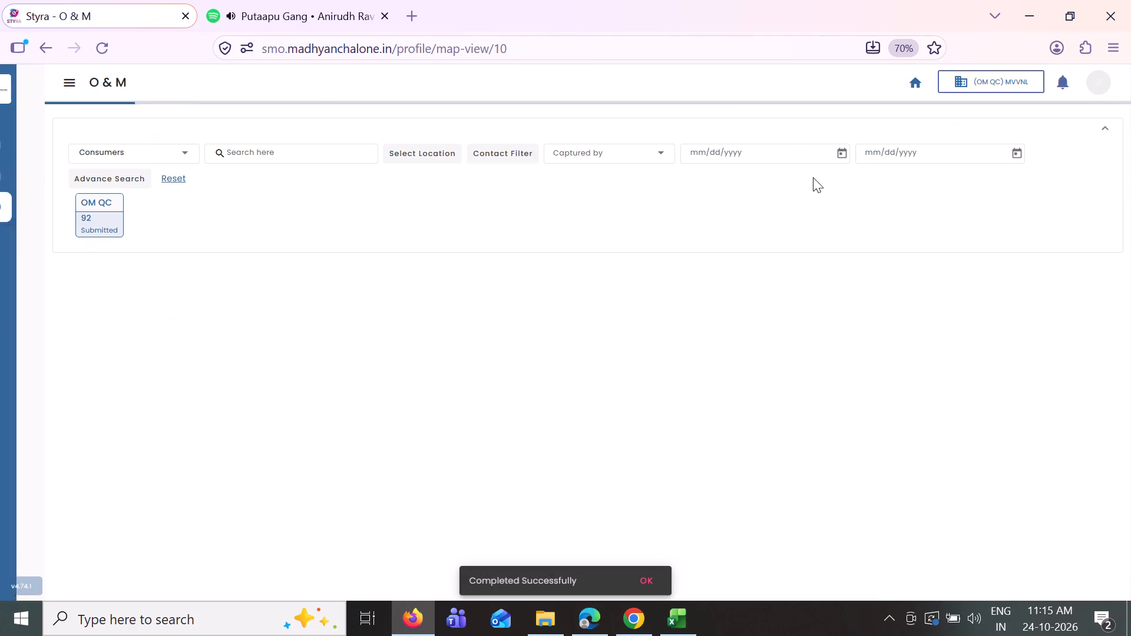
left_click(562, 289)
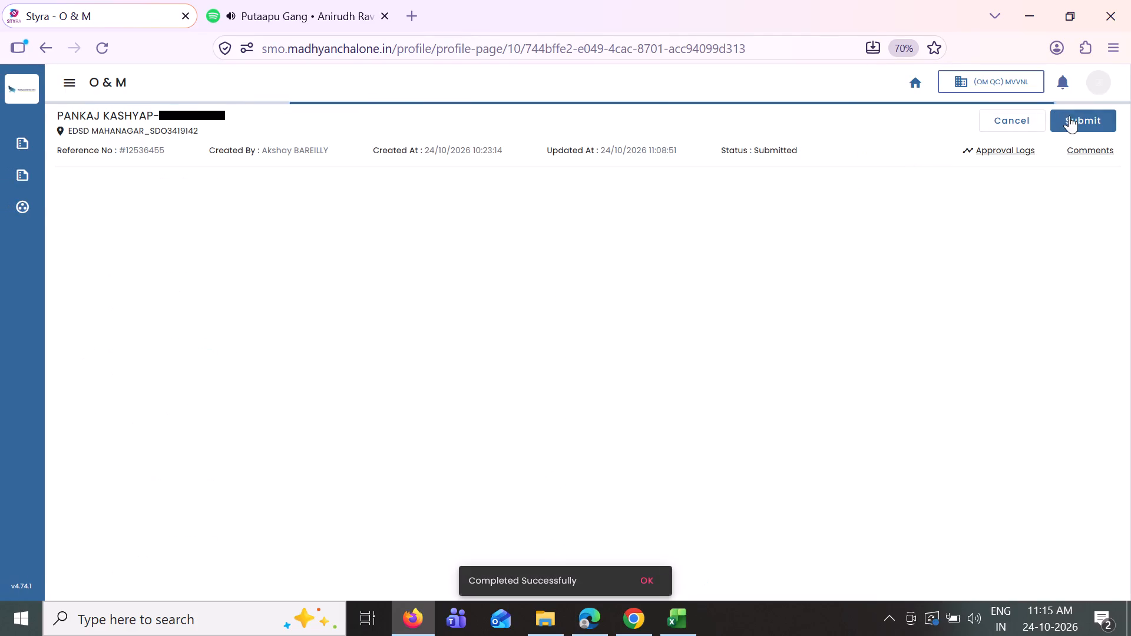
left_click(1072, 119)
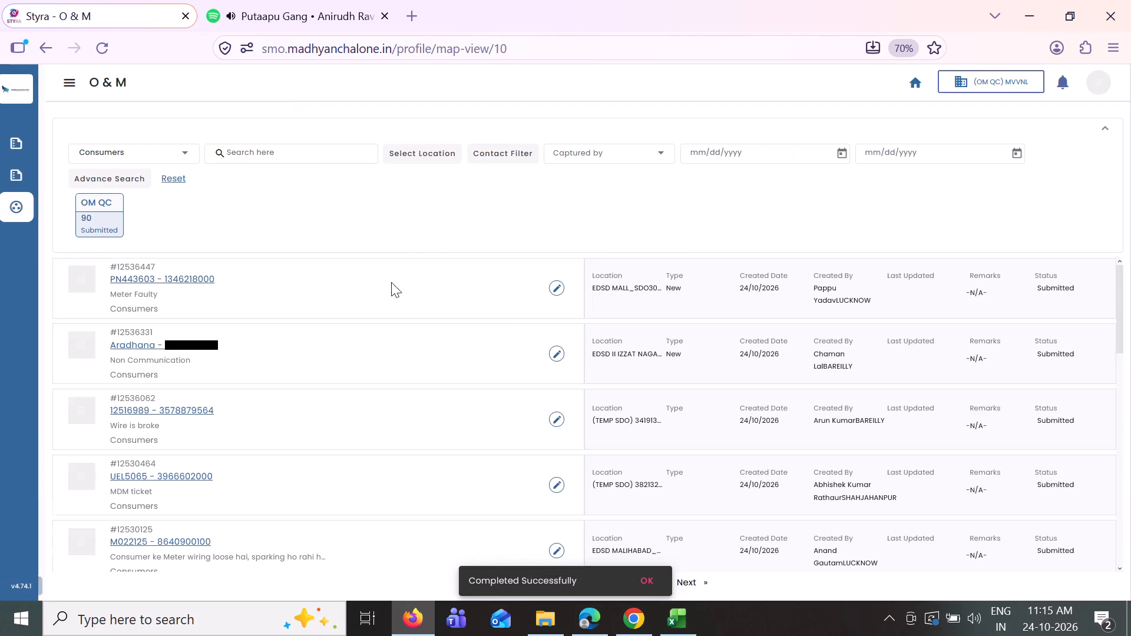
left_click(559, 293)
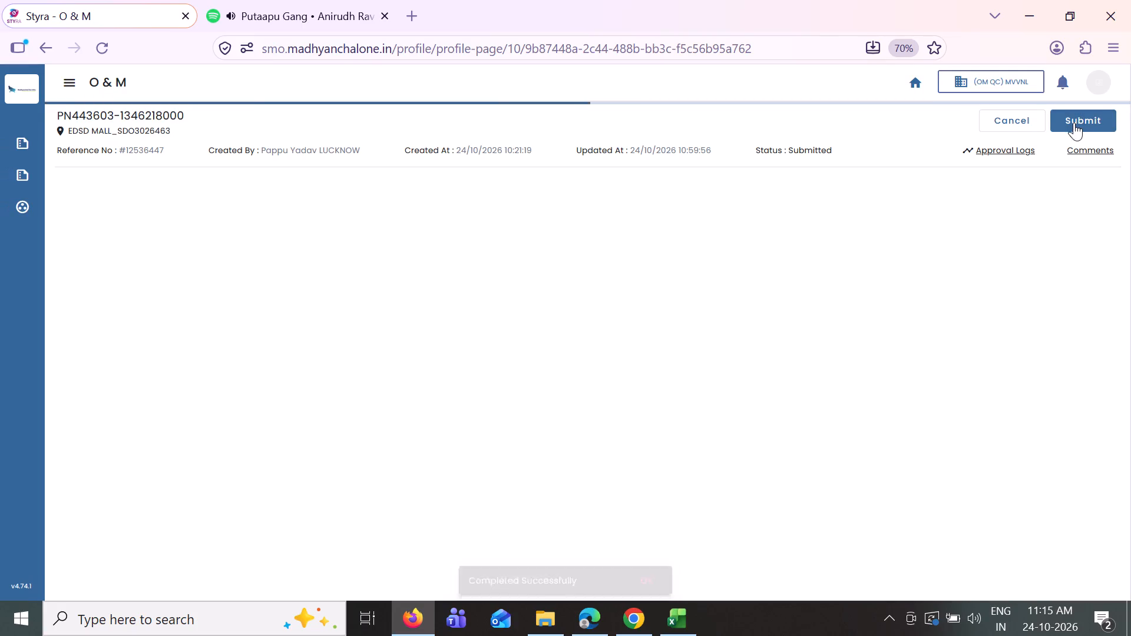
left_click(1073, 122)
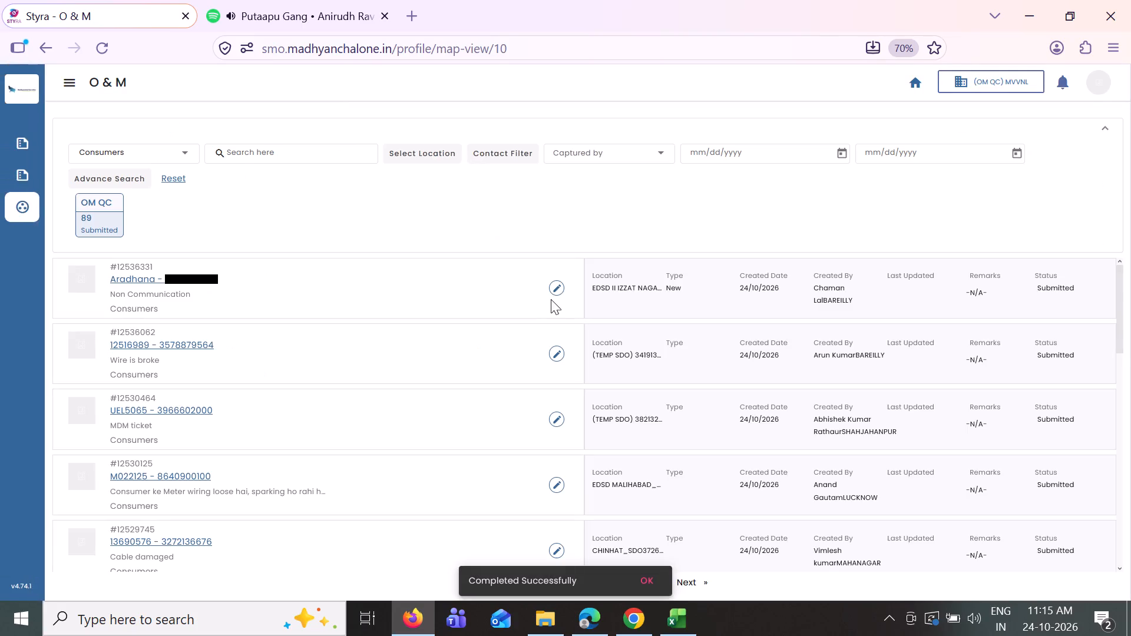
left_click(553, 296)
left_click(1090, 124)
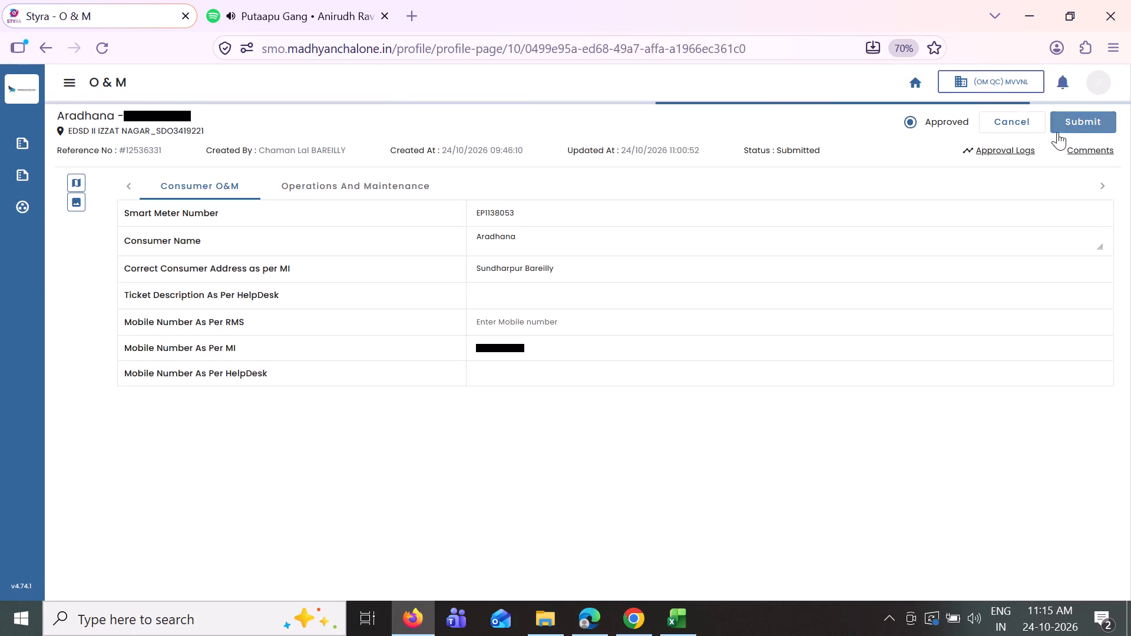
left_click(563, 294)
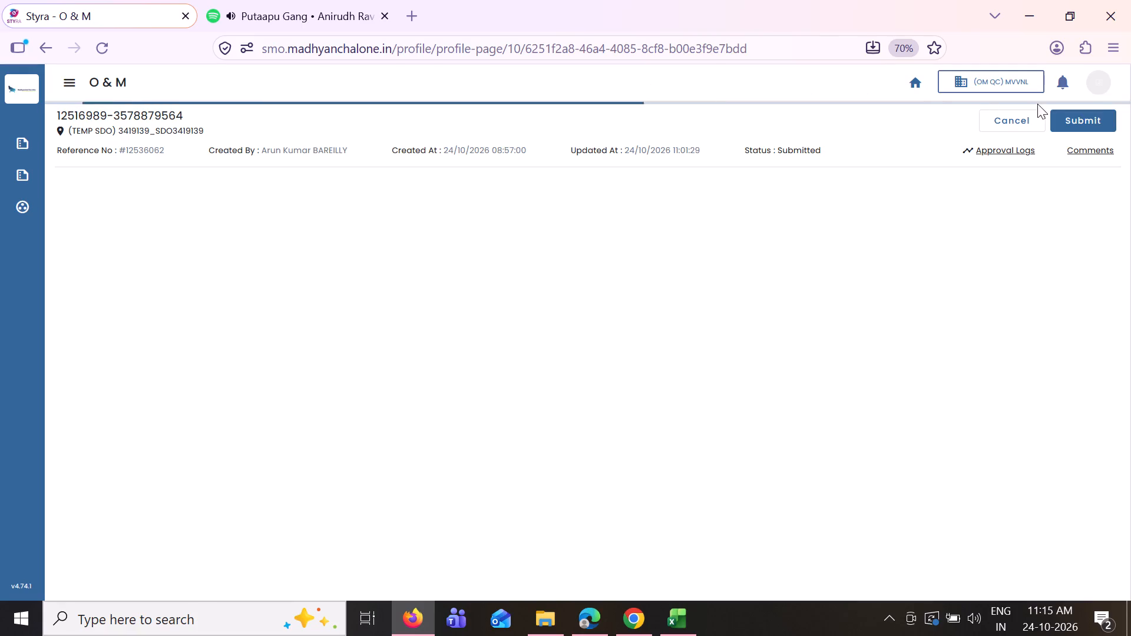
left_click(1073, 117)
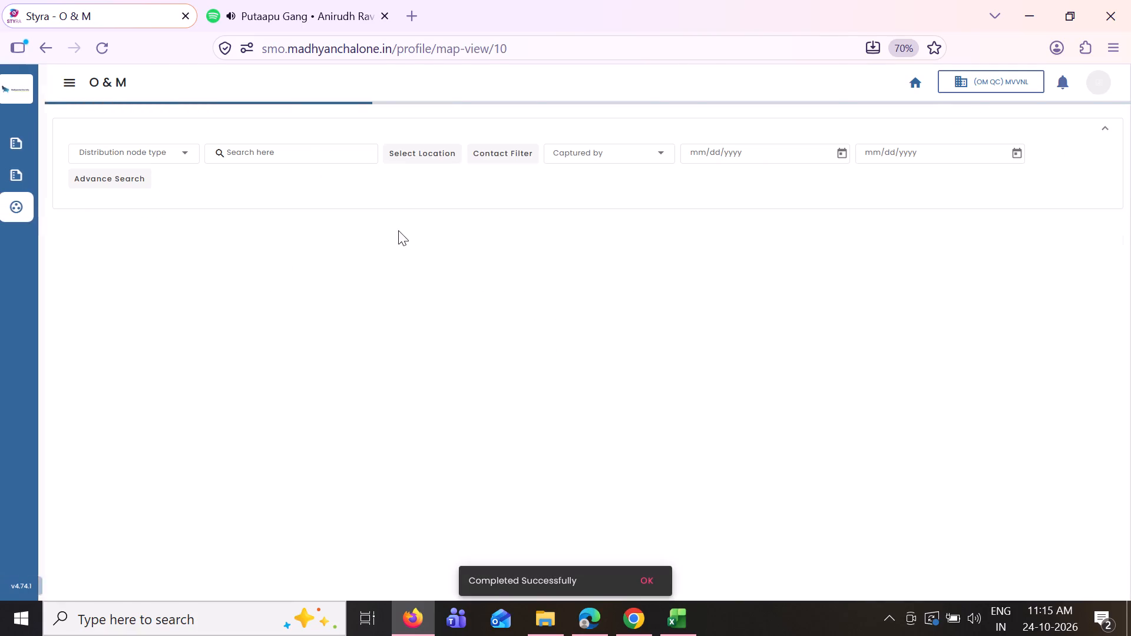
left_click(548, 296)
left_click(553, 288)
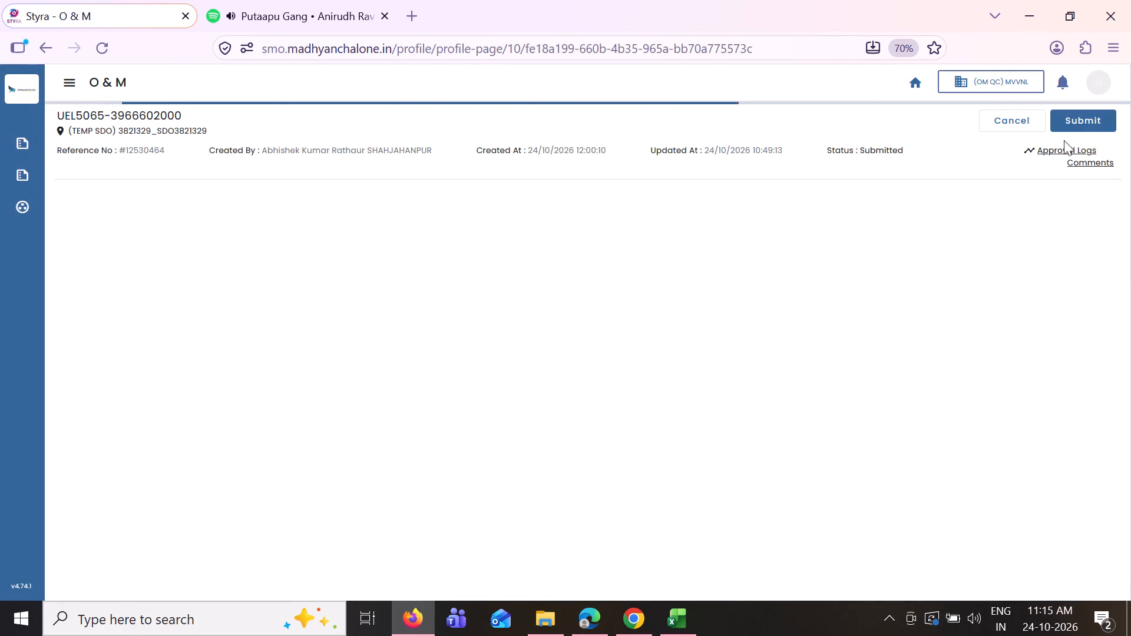
left_click(1074, 124)
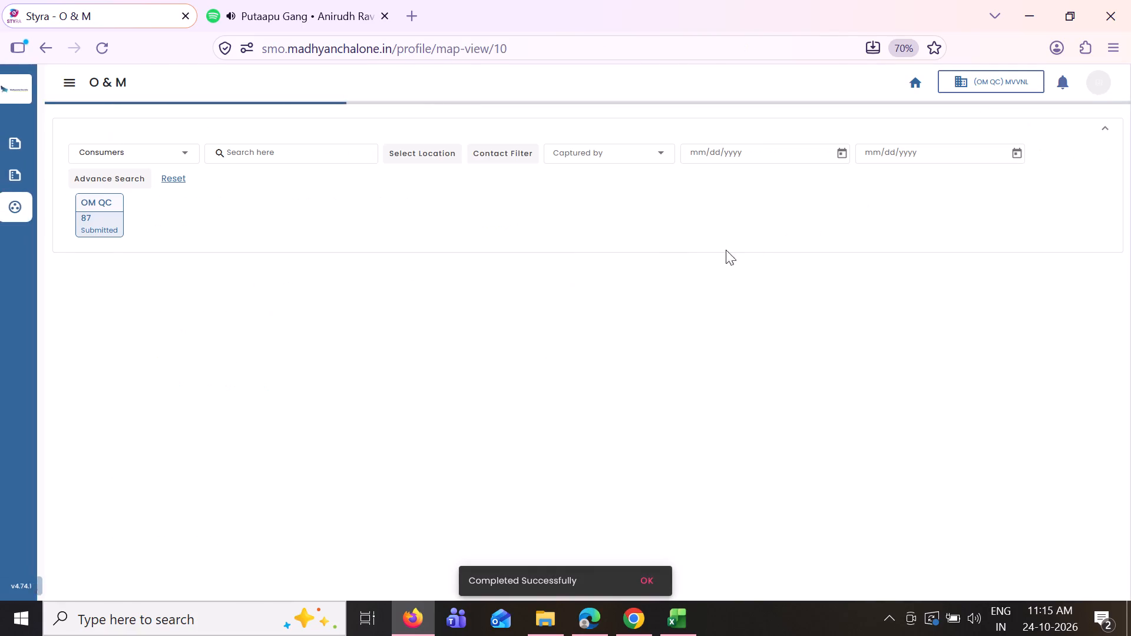
left_click(554, 293)
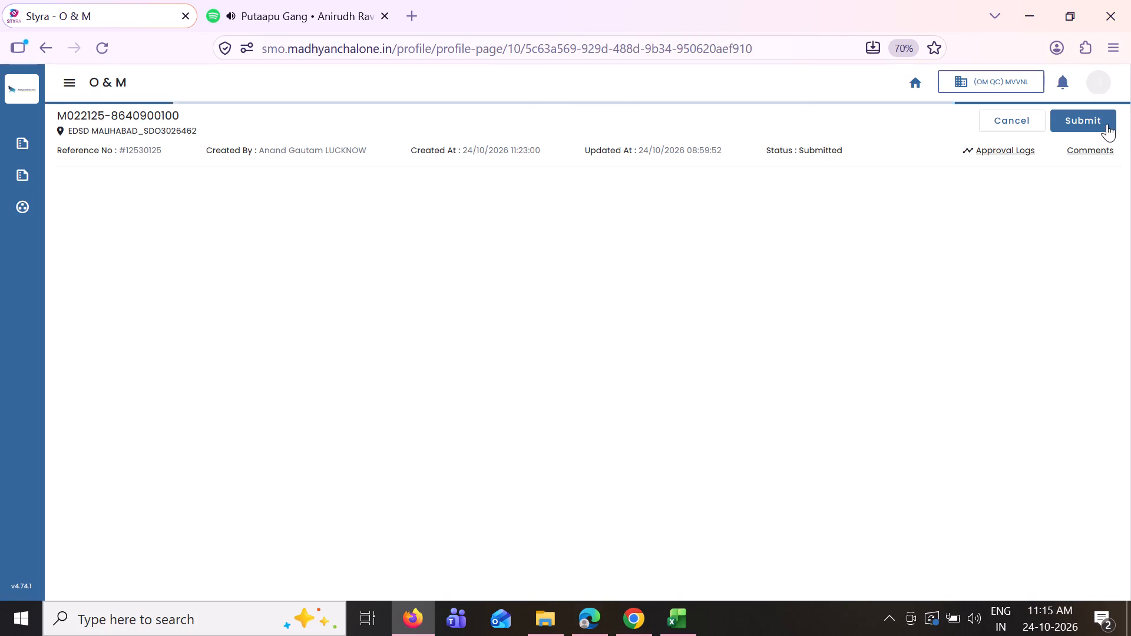
left_click(1104, 124)
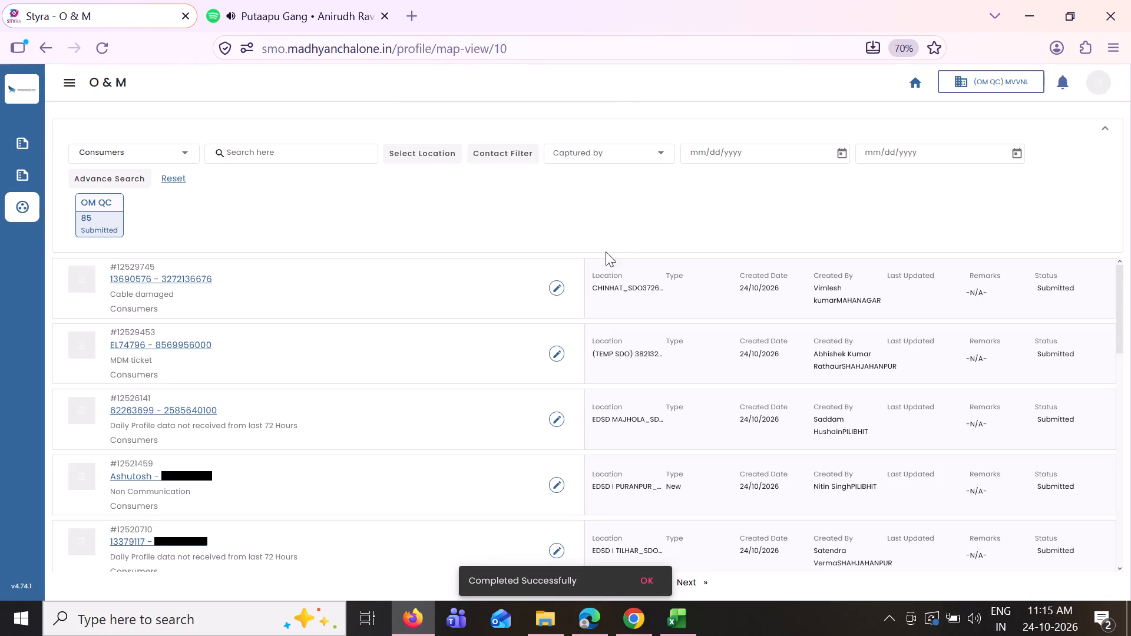
left_click(555, 290)
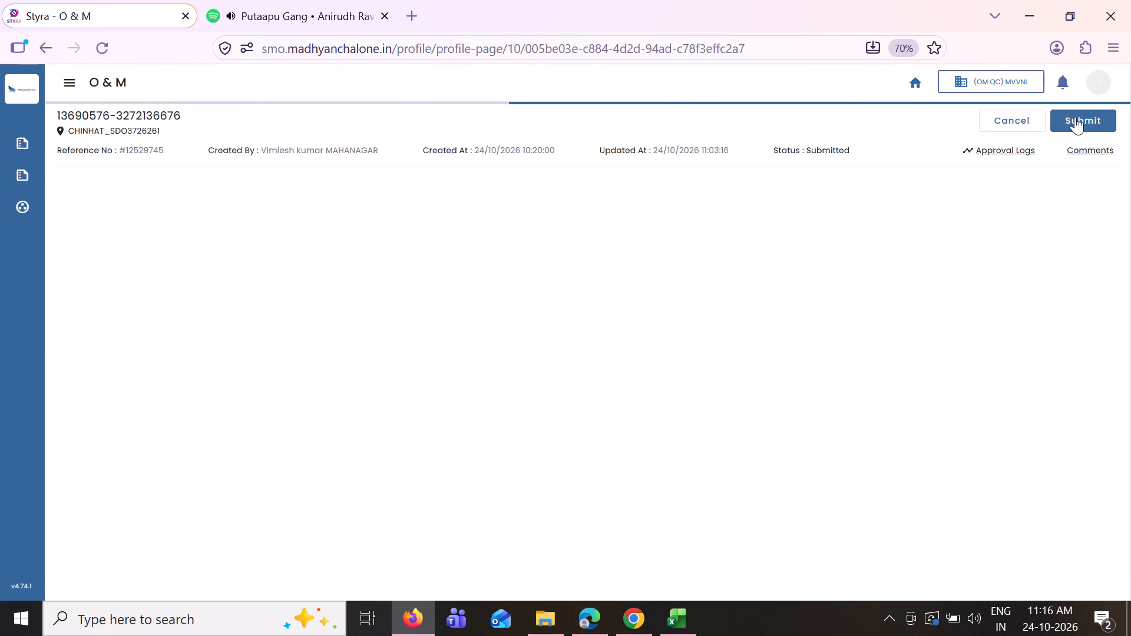
left_click(1076, 118)
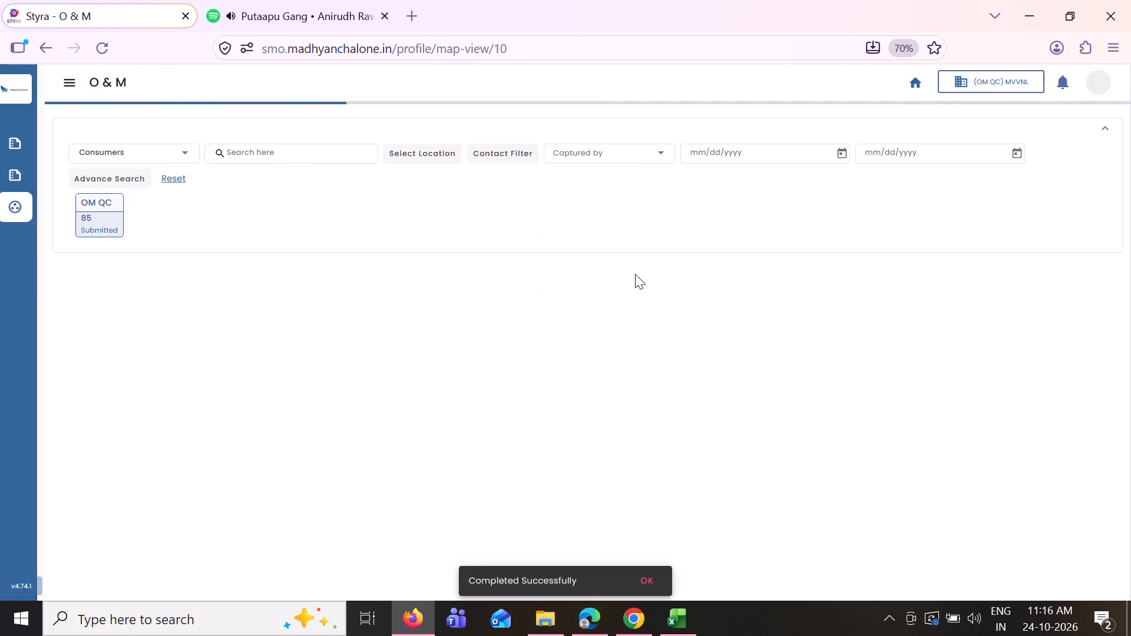
left_click(560, 287)
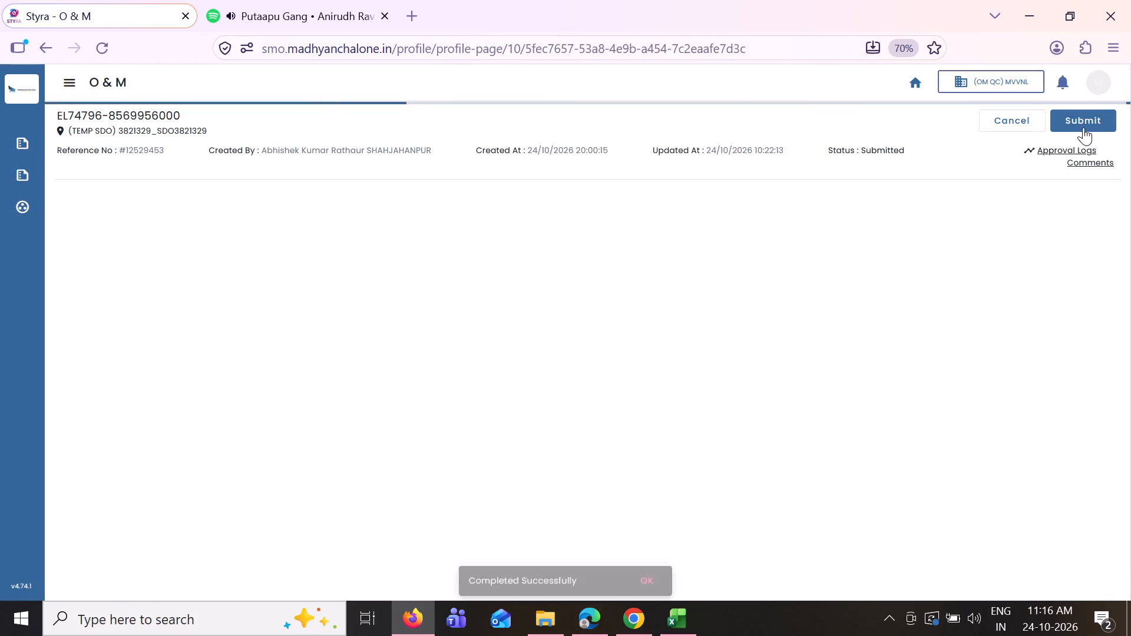
left_click(1082, 127)
left_click(560, 286)
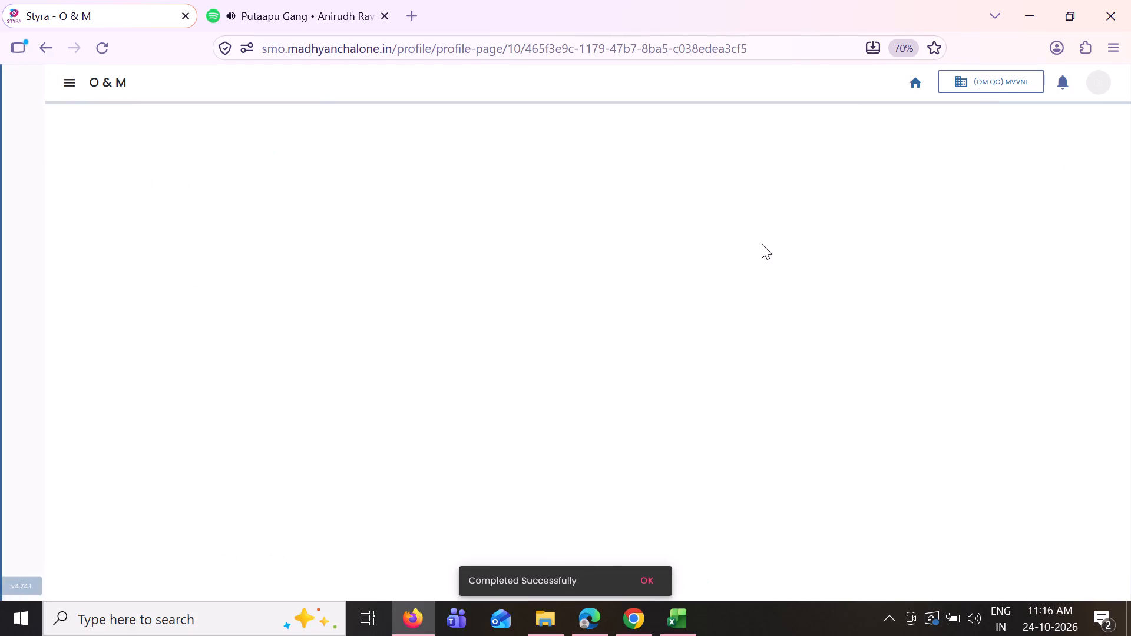
left_click(1070, 121)
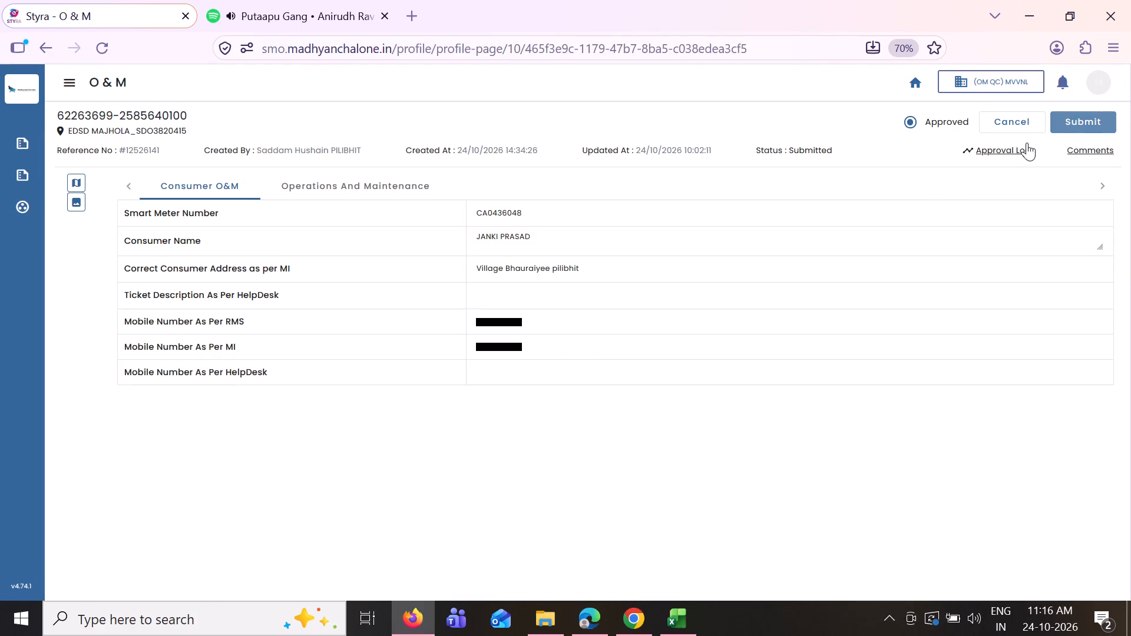
left_click(554, 293)
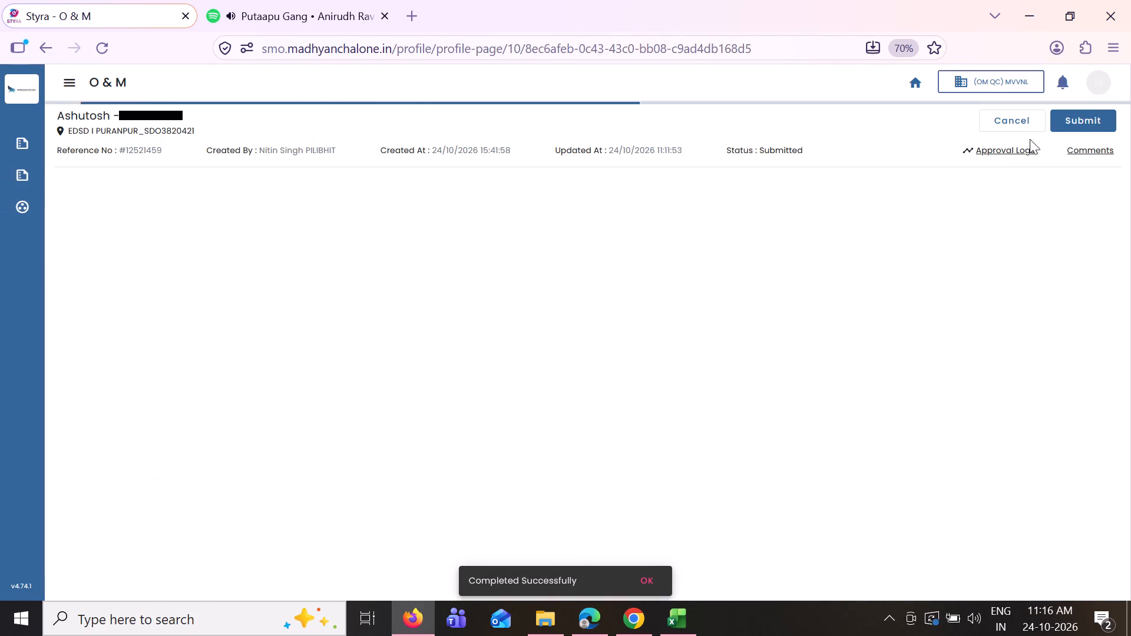
left_click(1090, 121)
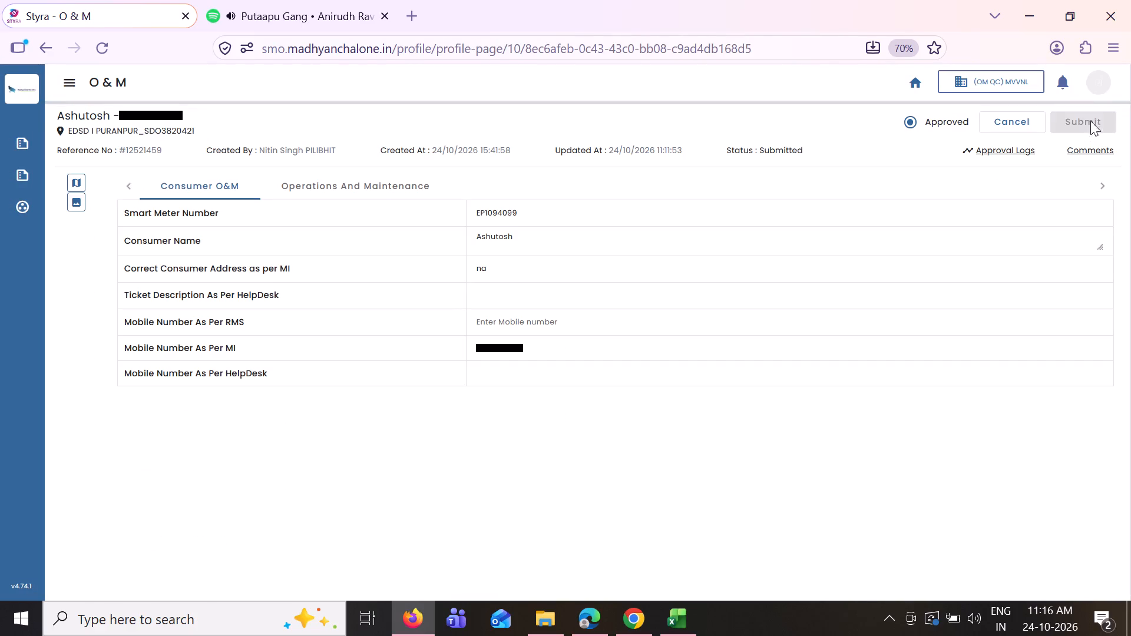
left_click(555, 286)
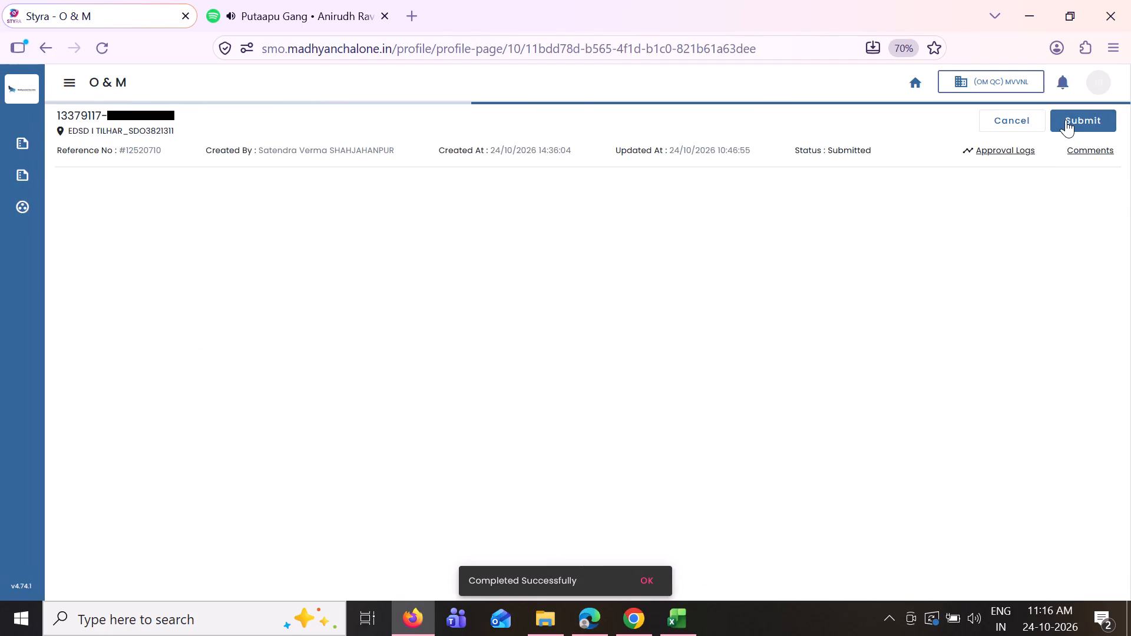
left_click(1066, 120)
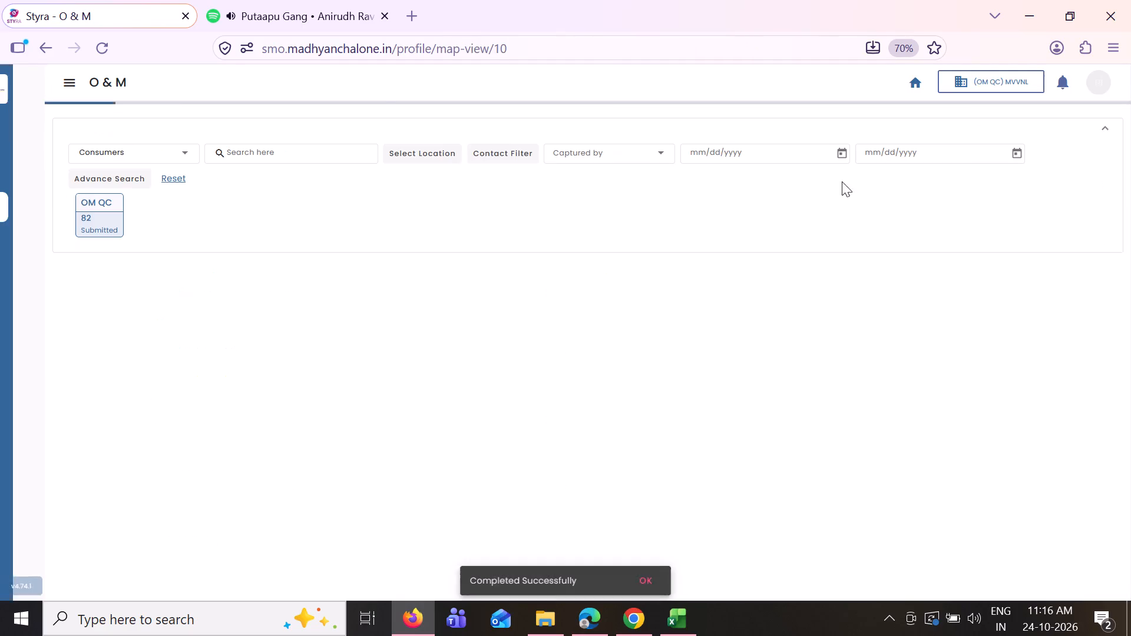
left_click(548, 290)
left_click(555, 291)
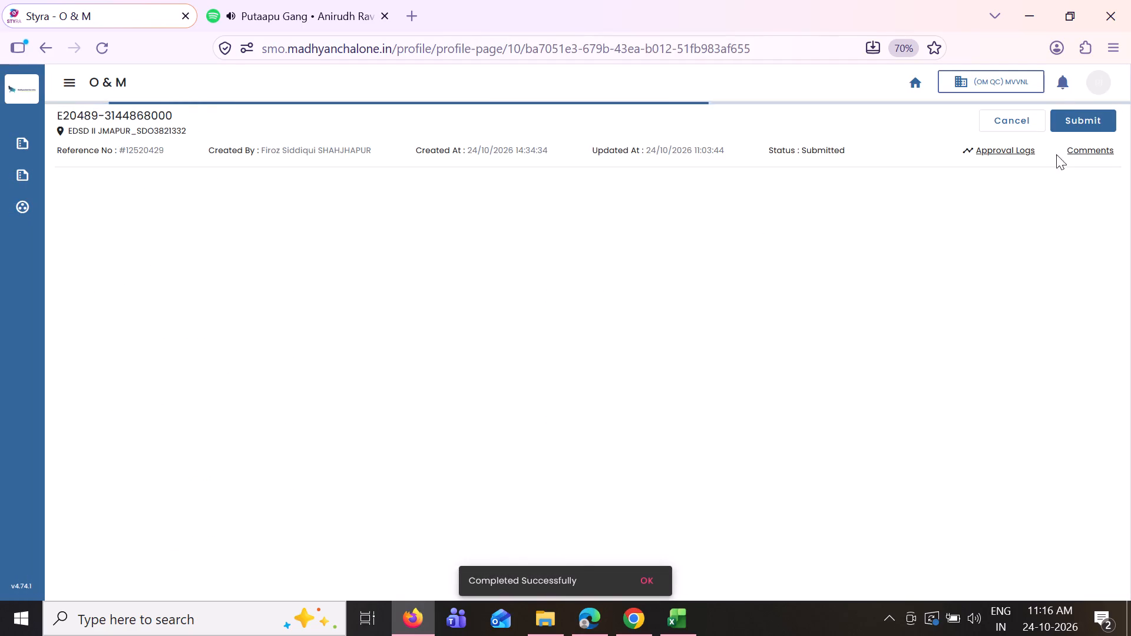
left_click(1076, 125)
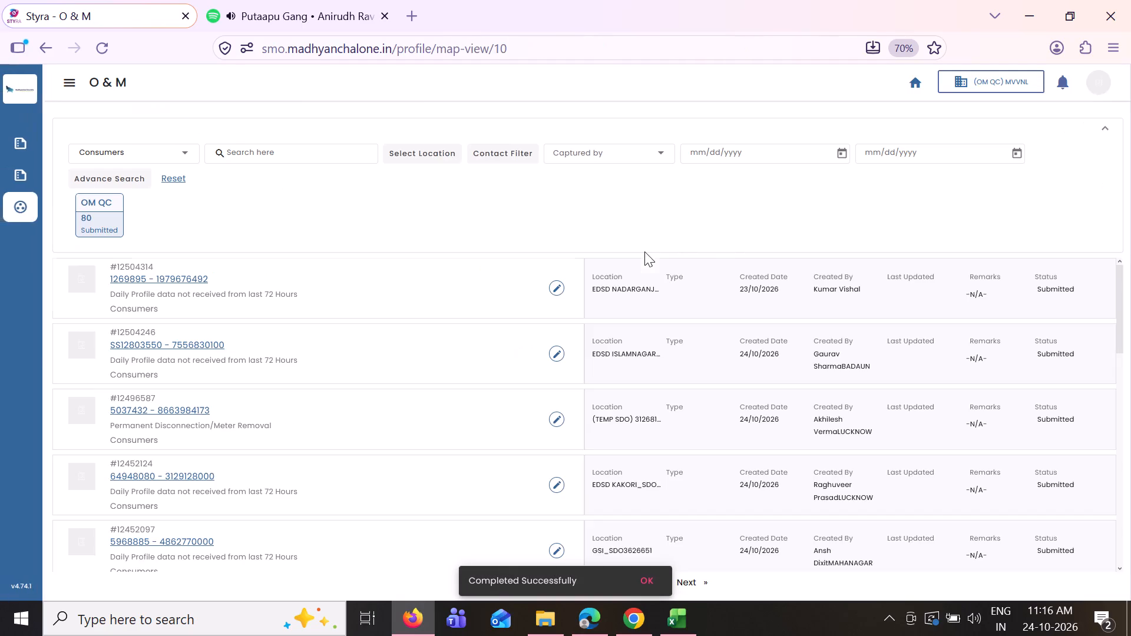
left_click(548, 287)
left_click(550, 296)
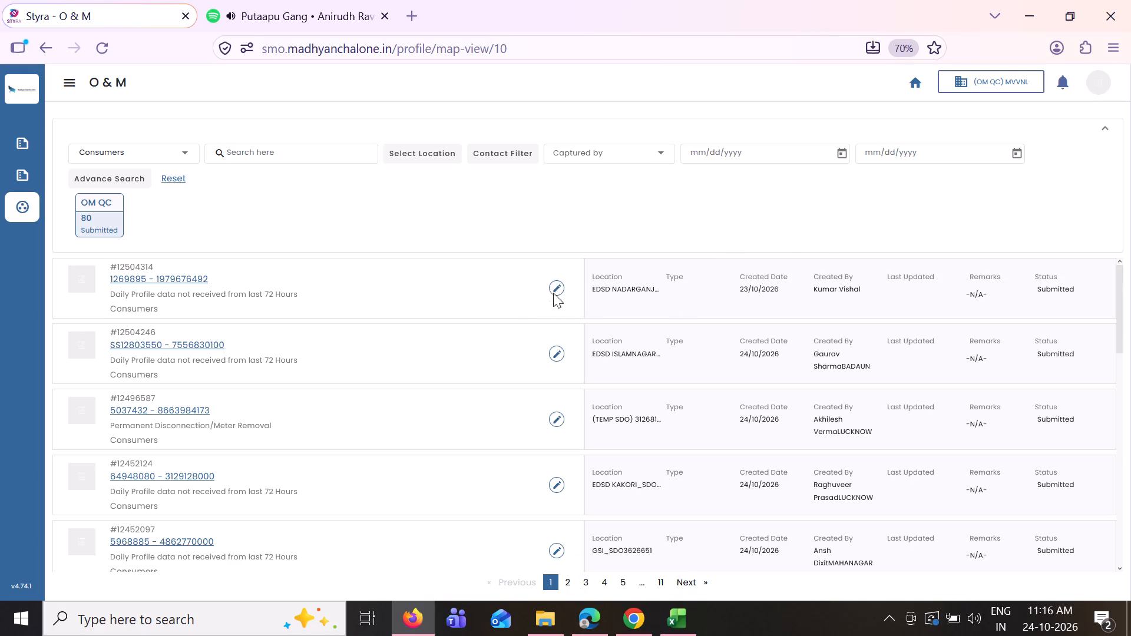
left_click(554, 291)
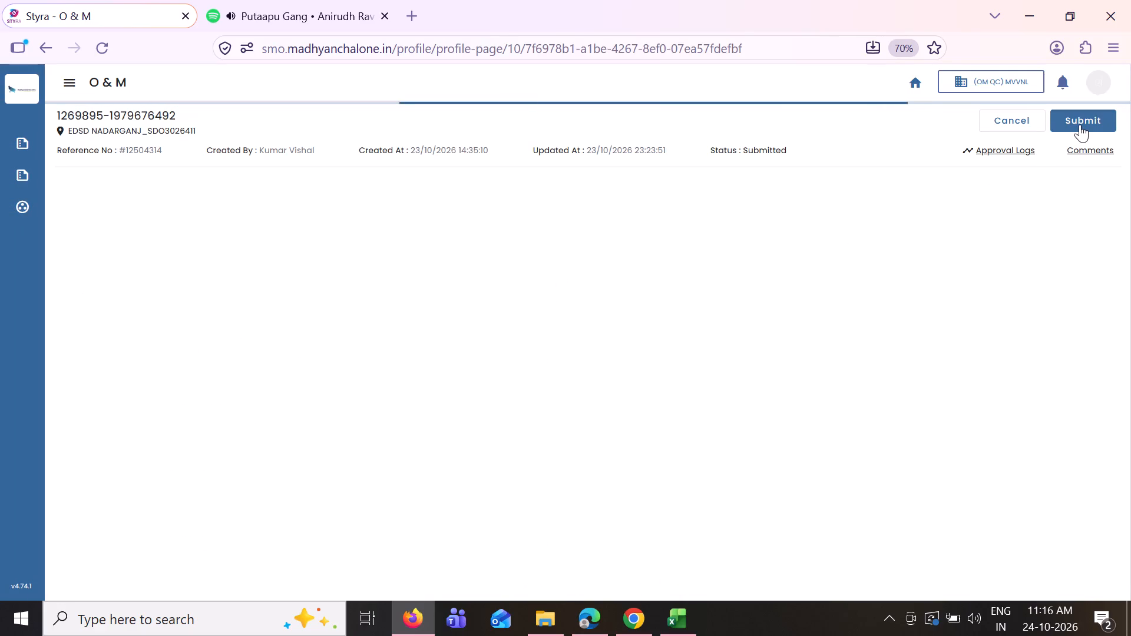
left_click(1080, 124)
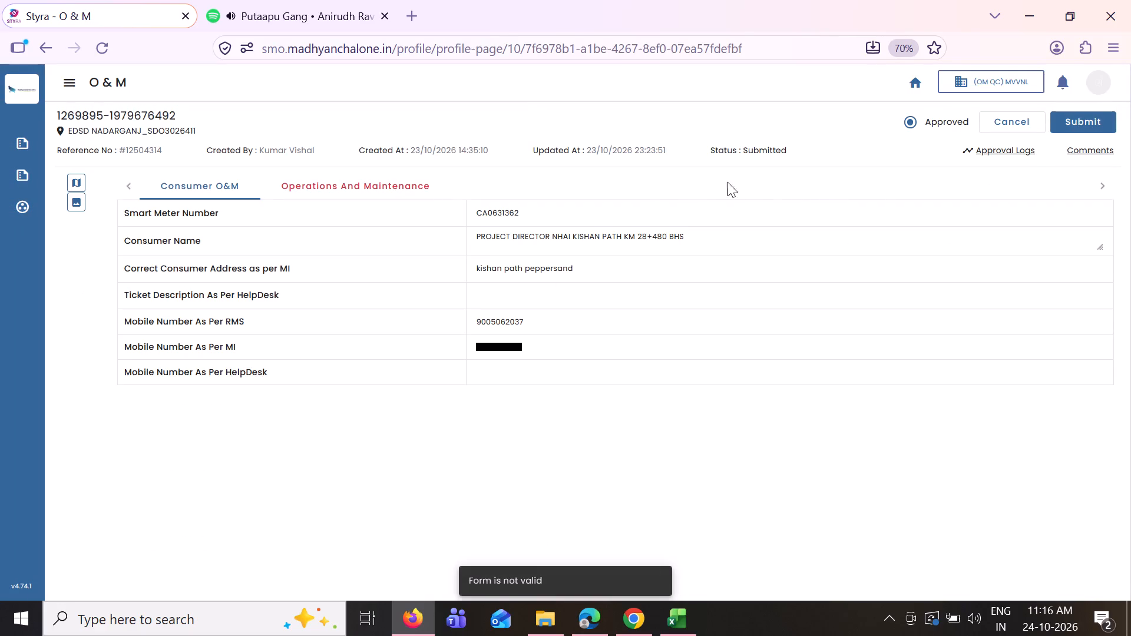
Go to the required MF Year field in the Operations And Maintenance details of record #12504314.
left_click(406, 192)
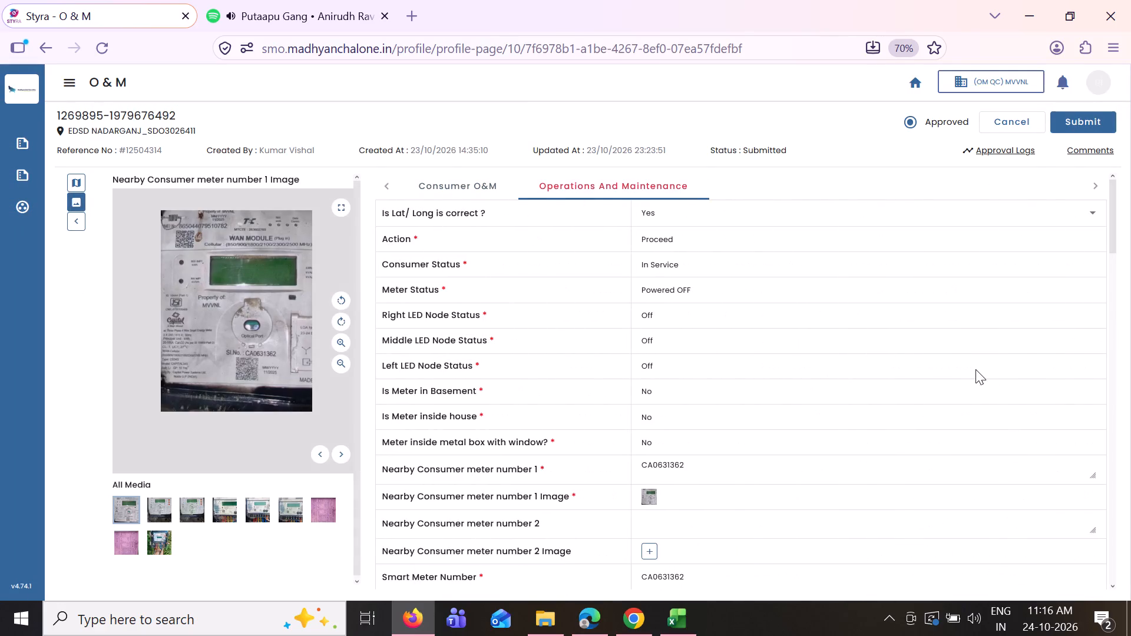
scroll(978, 371, "down", 6)
scroll(841, 396, "down", 12)
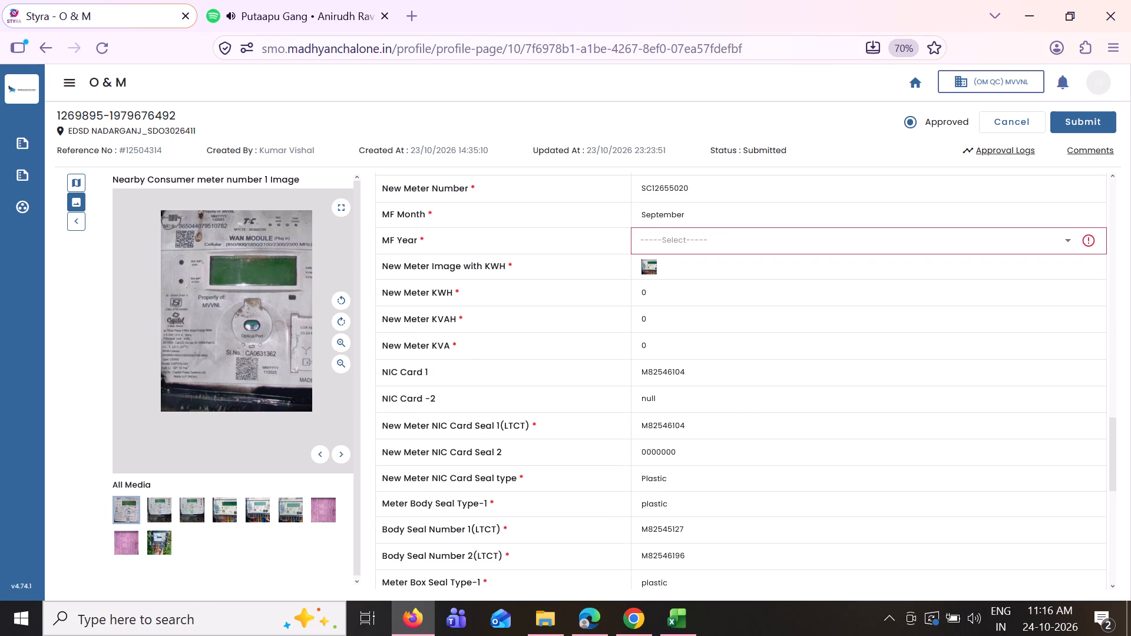
left_click(713, 193)
scroll(704, 310, "down", 6)
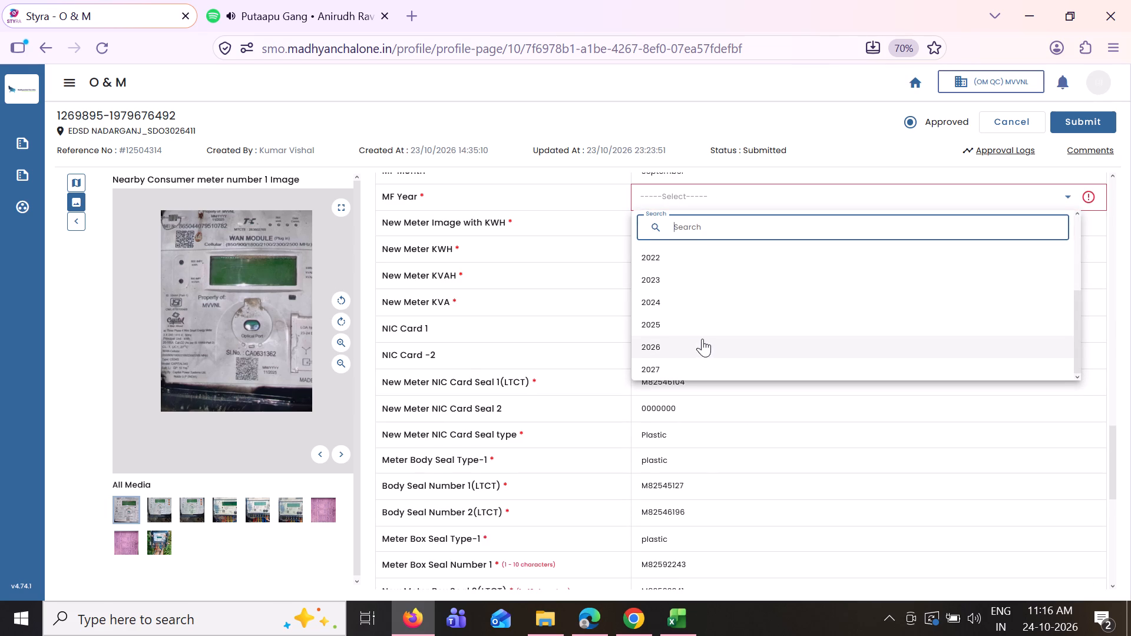
left_click(677, 342)
left_click(659, 228)
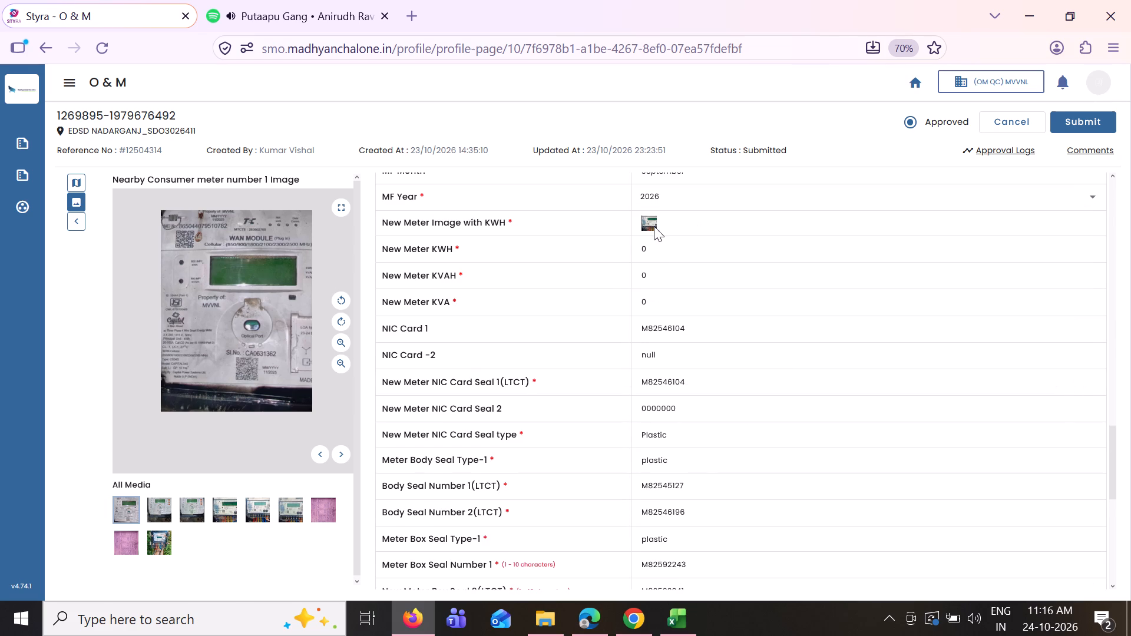
left_click(654, 226)
scroll(267, 327, "up", 9)
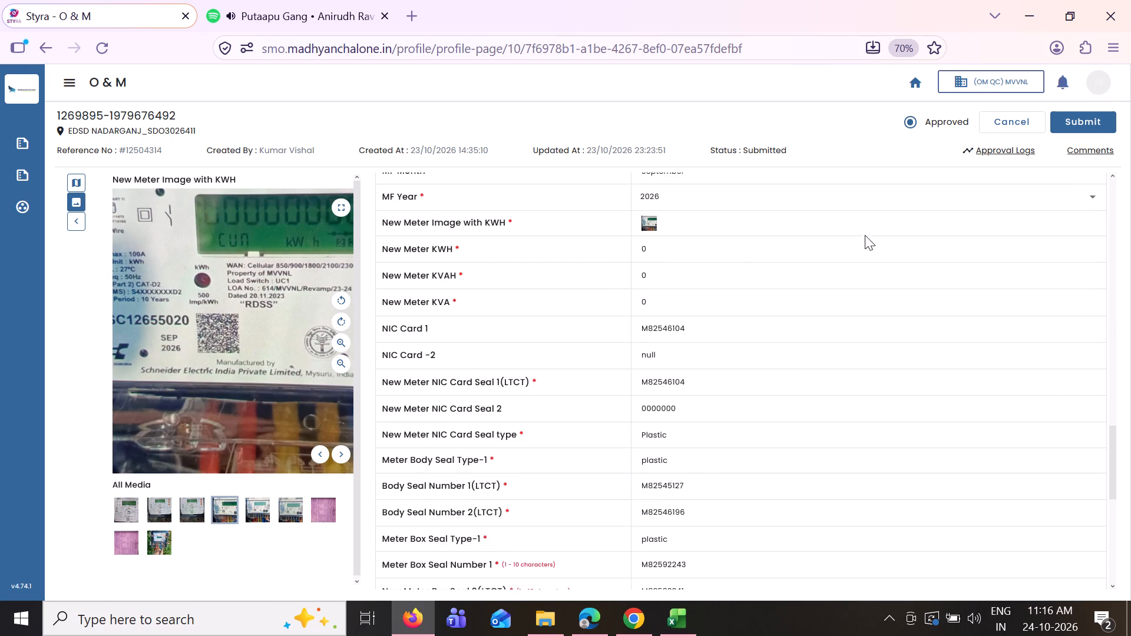
left_click(1085, 125)
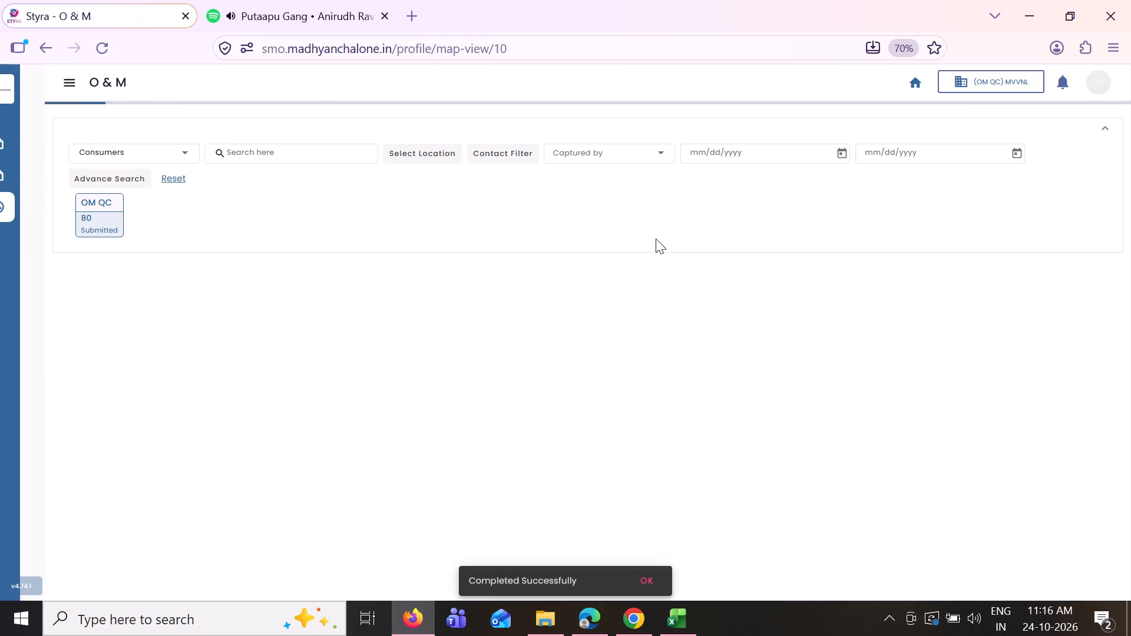
Open the top OM QC records #12504246, #12536738 and #12496587 one after another and submit each.
left_click(562, 291)
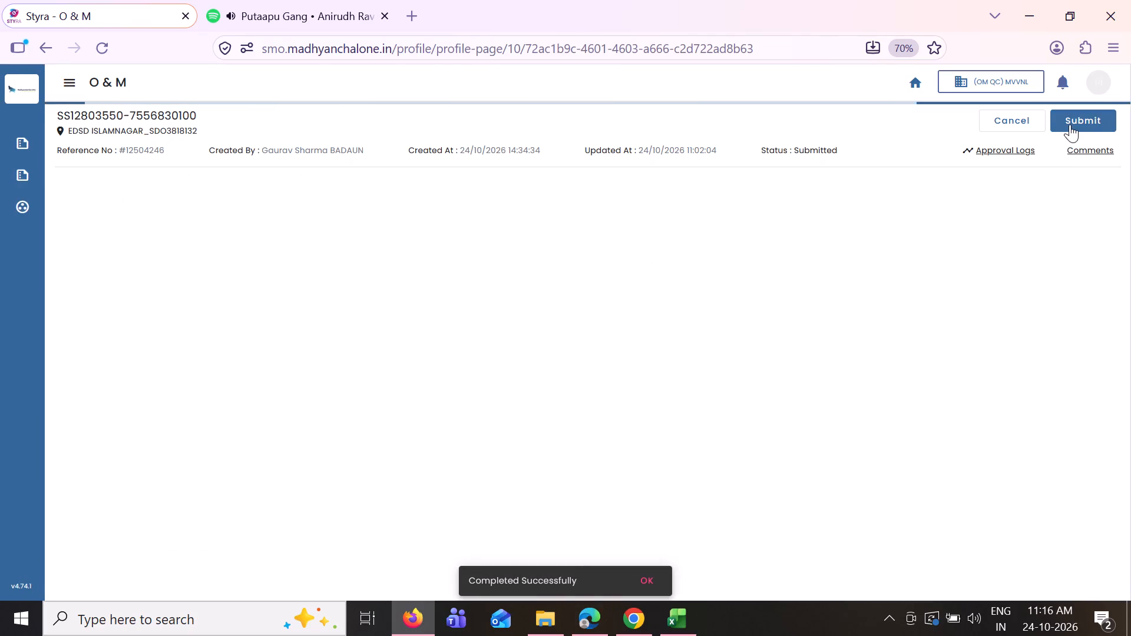
left_click(1080, 124)
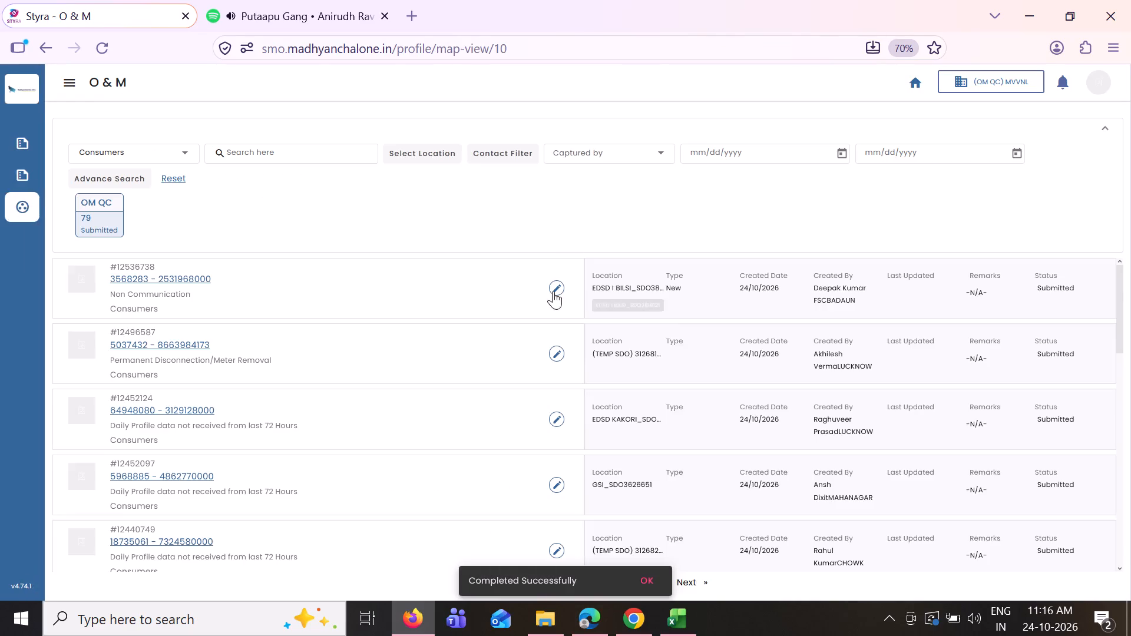
left_click(553, 291)
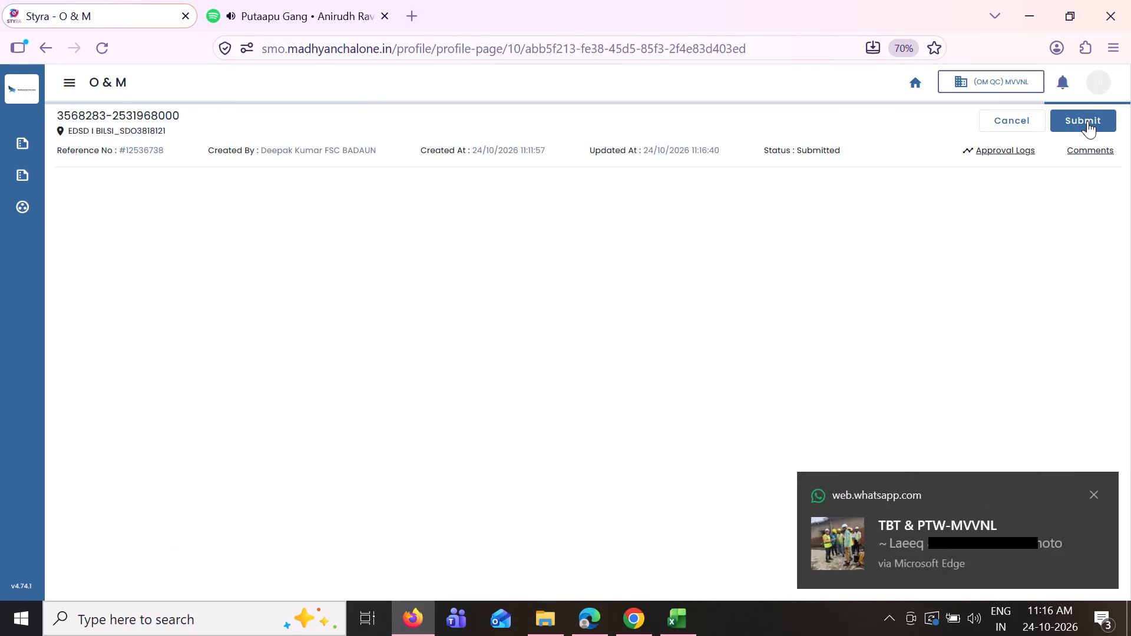
left_click(1087, 121)
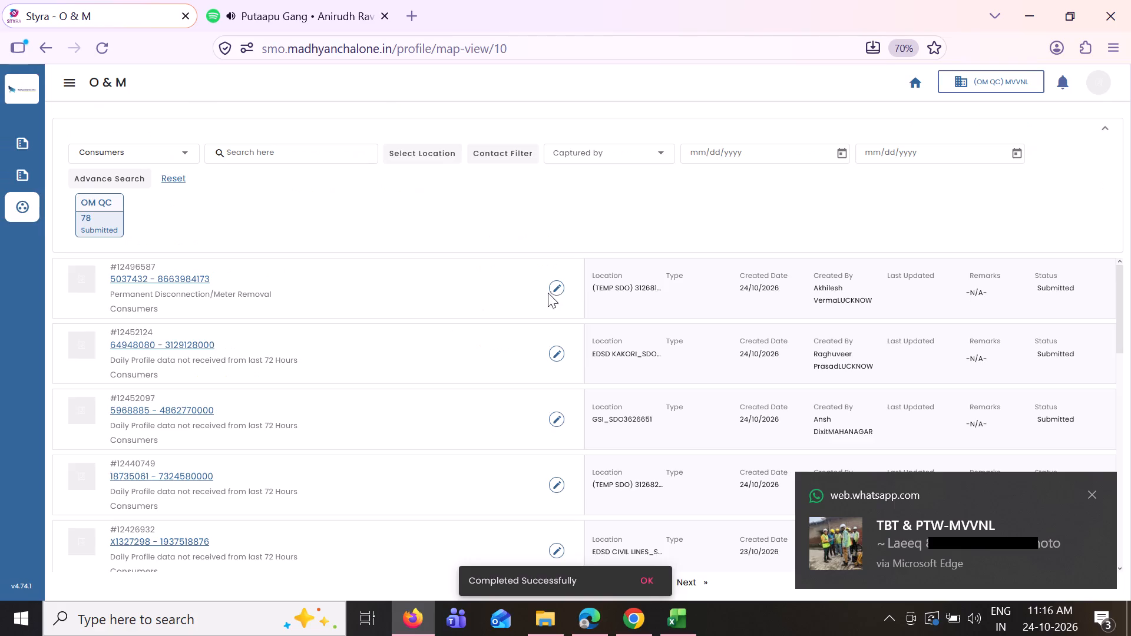
left_click(553, 293)
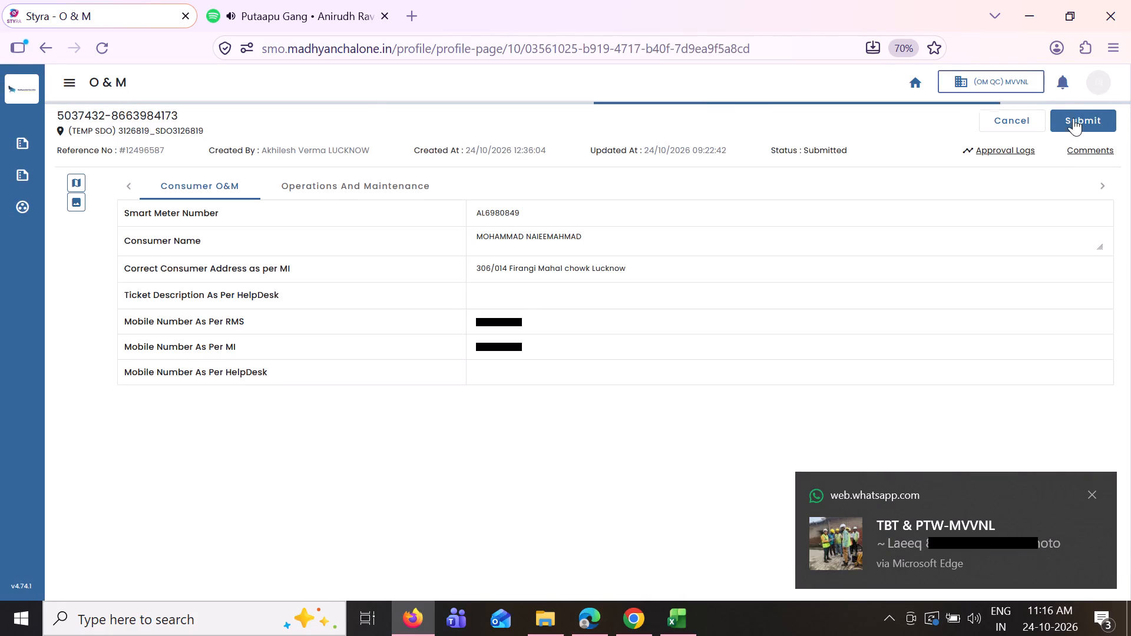
left_click(1077, 118)
Open the top OM QC records #12452124, #12536696 and #12452097 one after another and submit each.
left_click(561, 299)
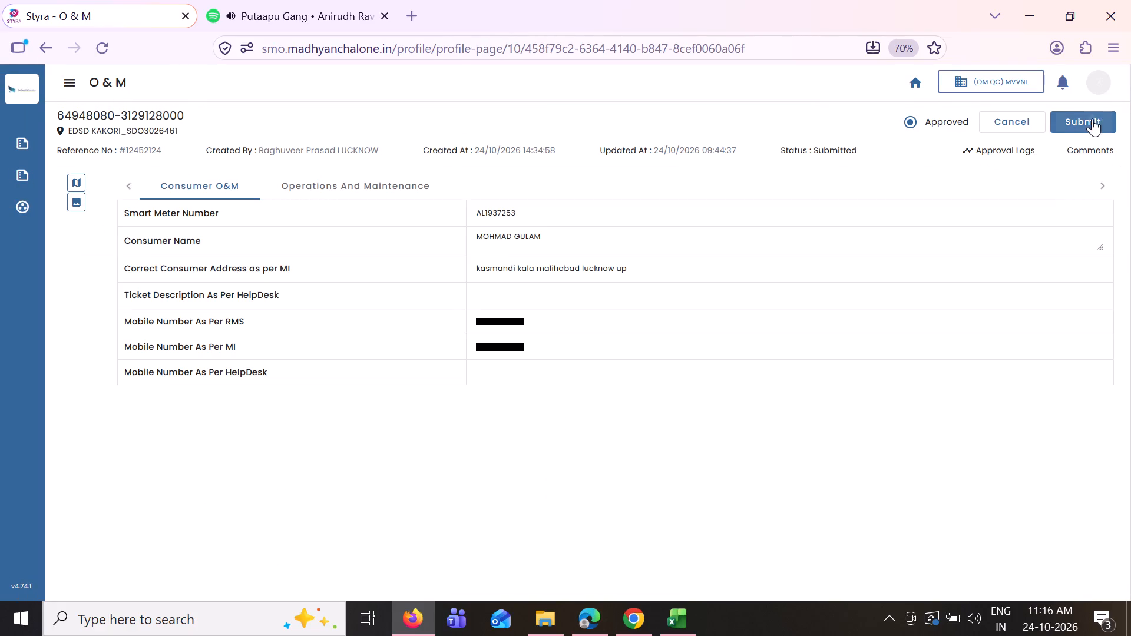
left_click(1092, 118)
left_click(554, 287)
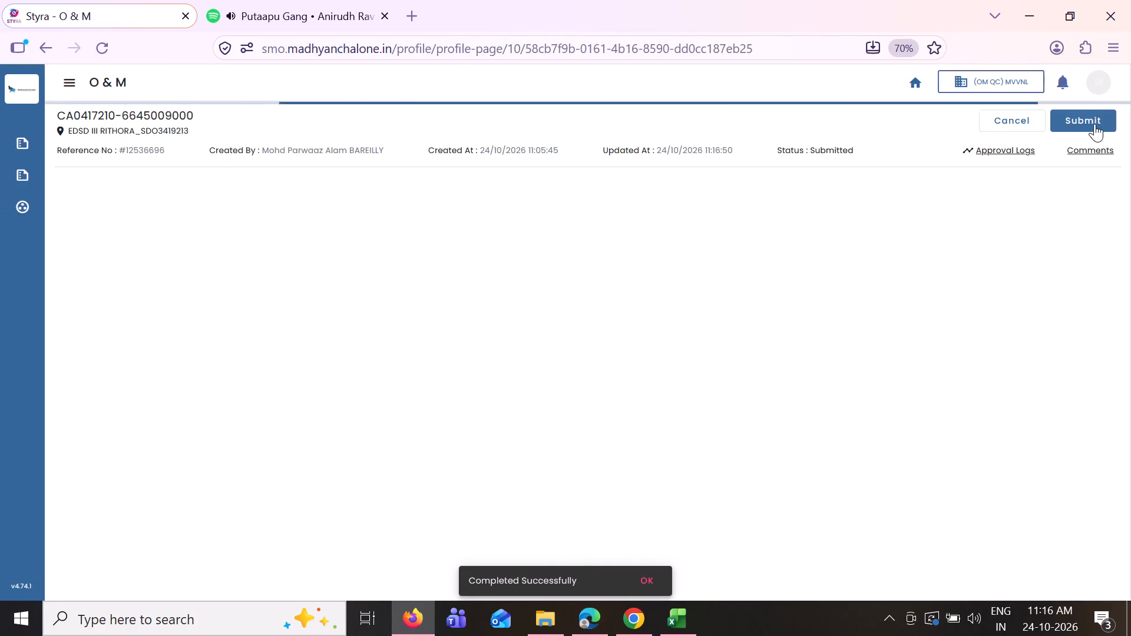
left_click(1092, 122)
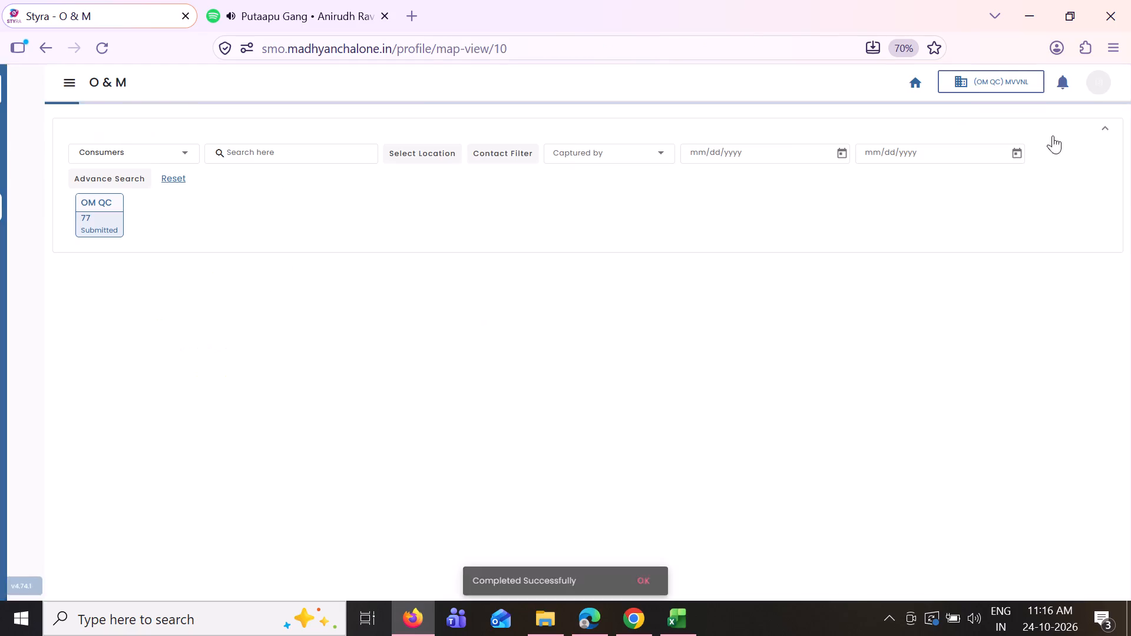
left_click(555, 287)
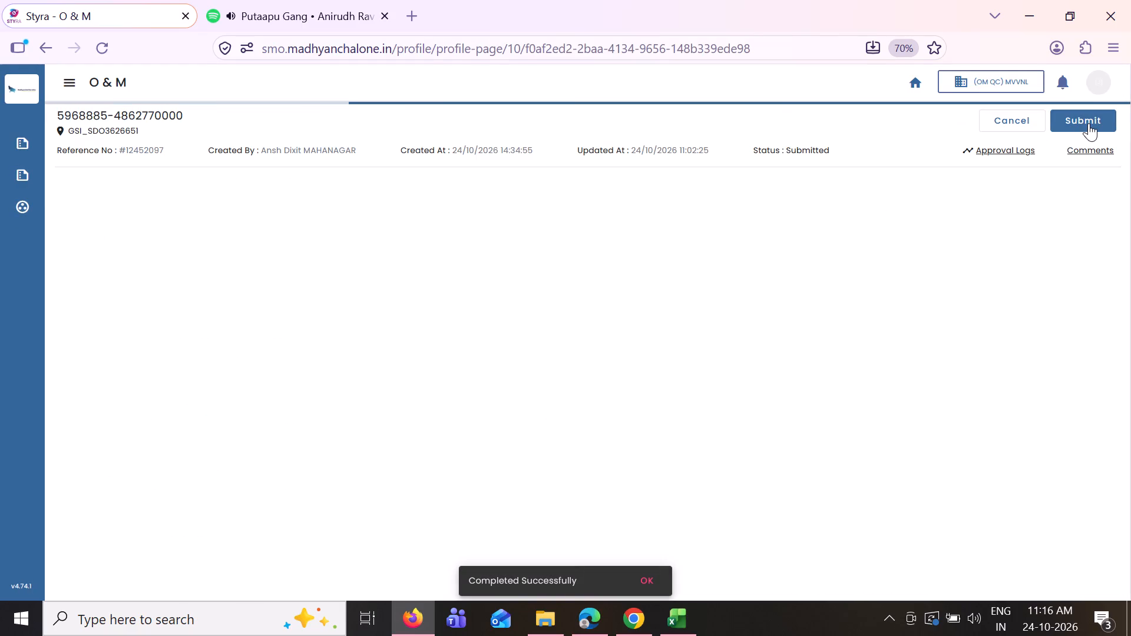
left_click(1089, 123)
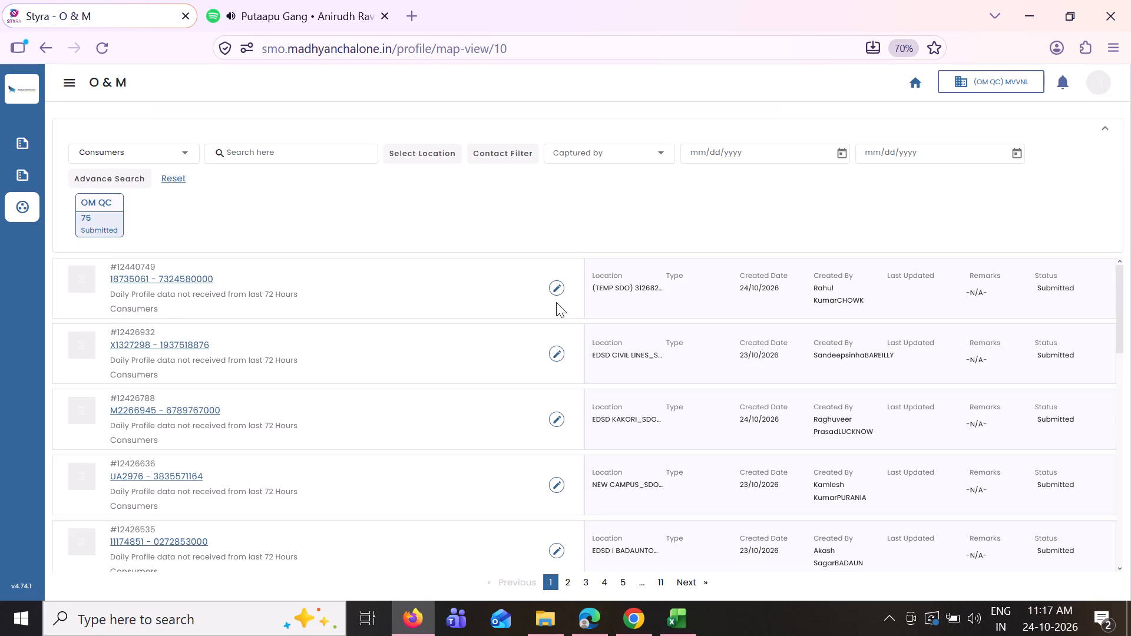
left_click(557, 293)
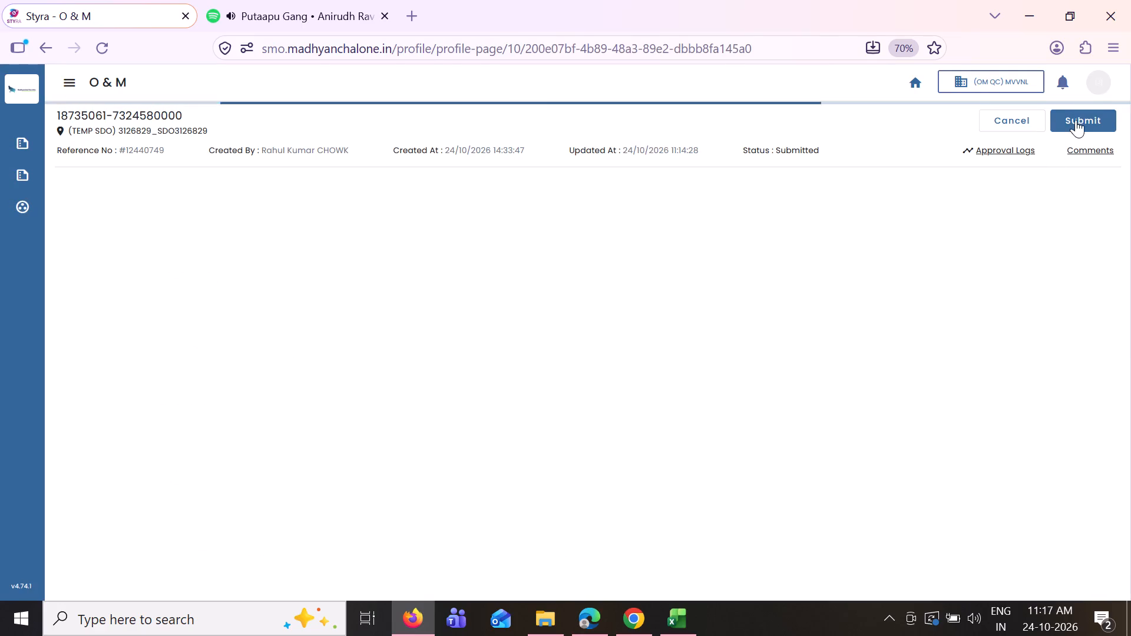
left_click(1077, 120)
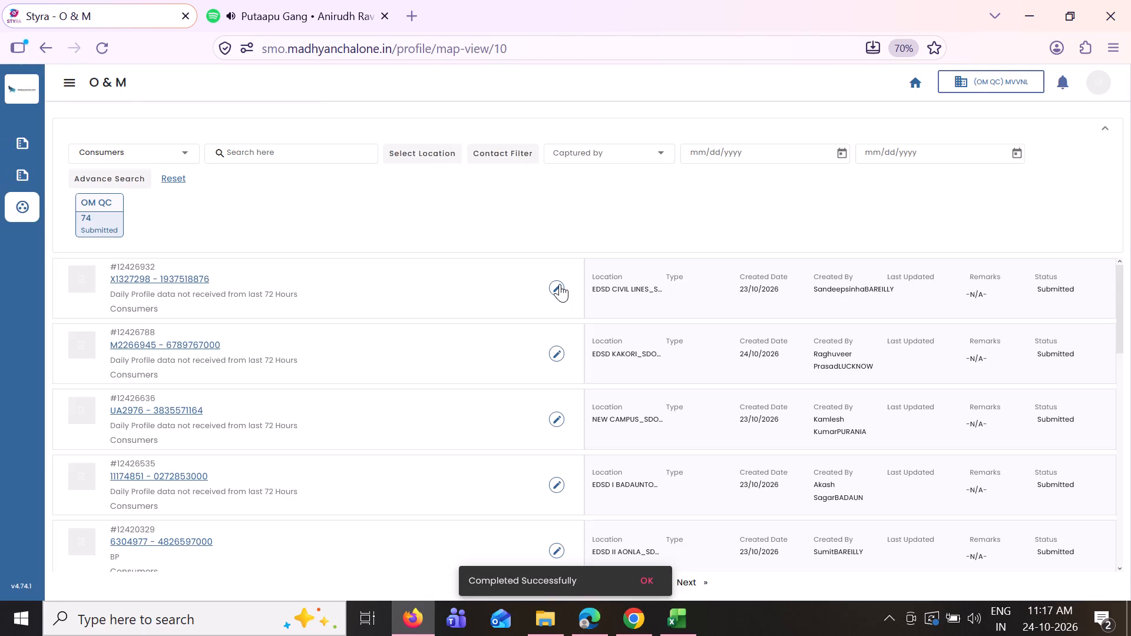
left_click(560, 284)
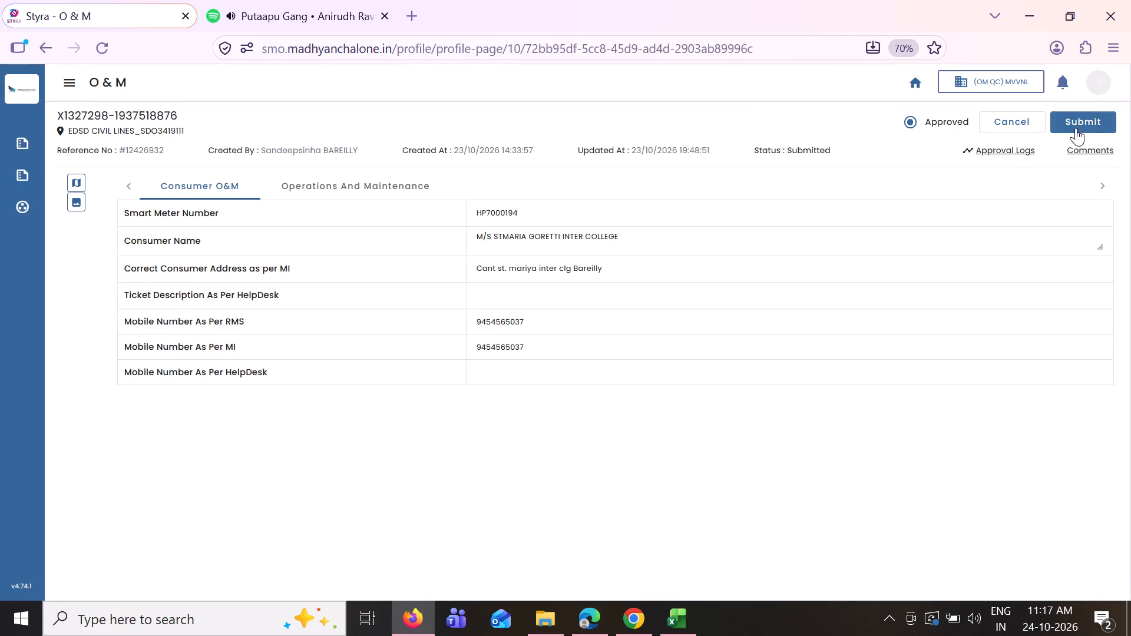
left_click(1076, 128)
left_click(555, 286)
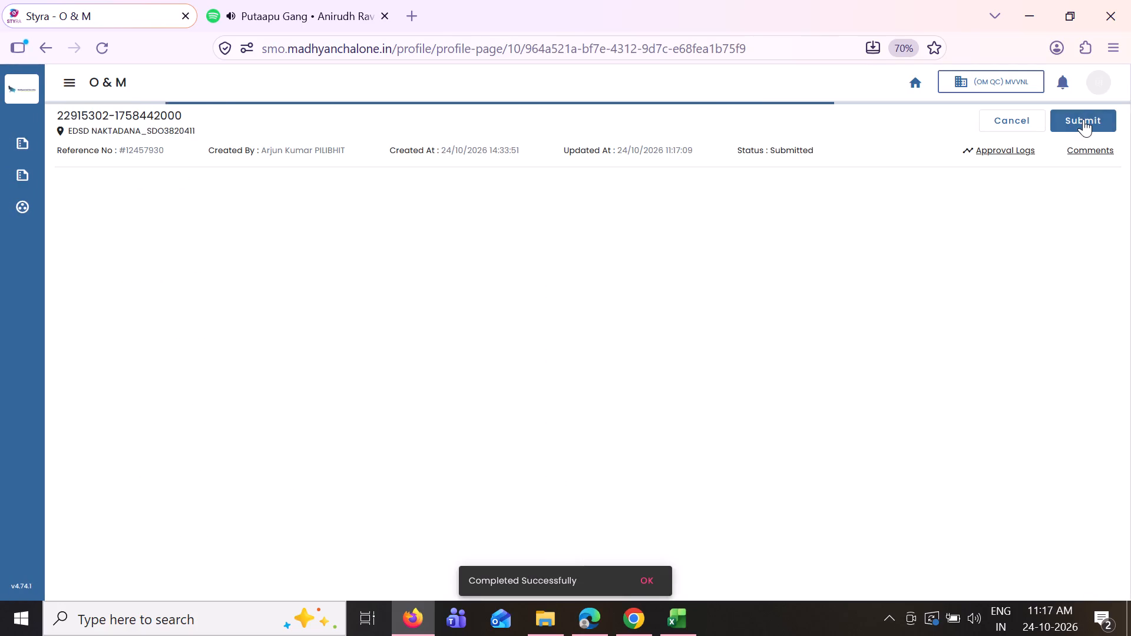
left_click(1083, 119)
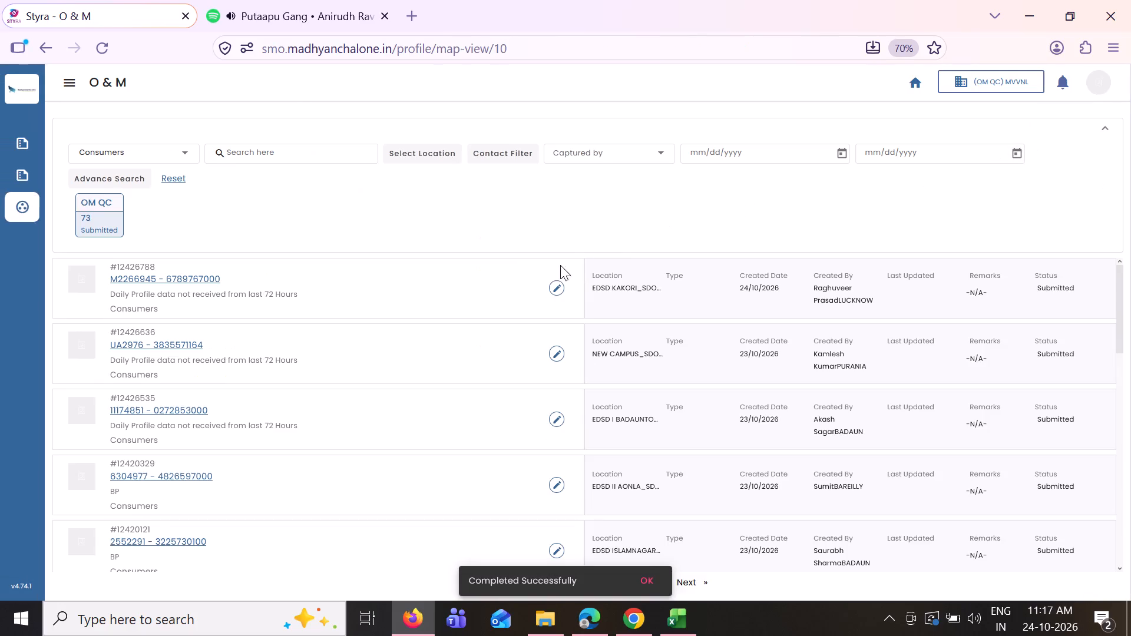
left_click(544, 287)
left_click(552, 287)
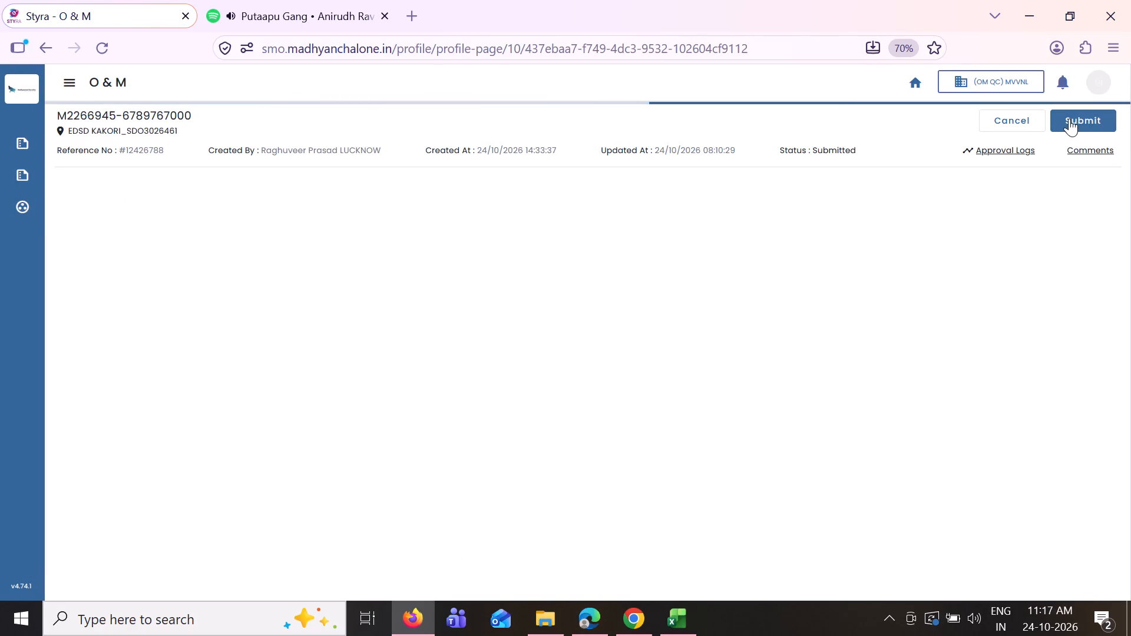
left_click(1069, 118)
left_click(557, 287)
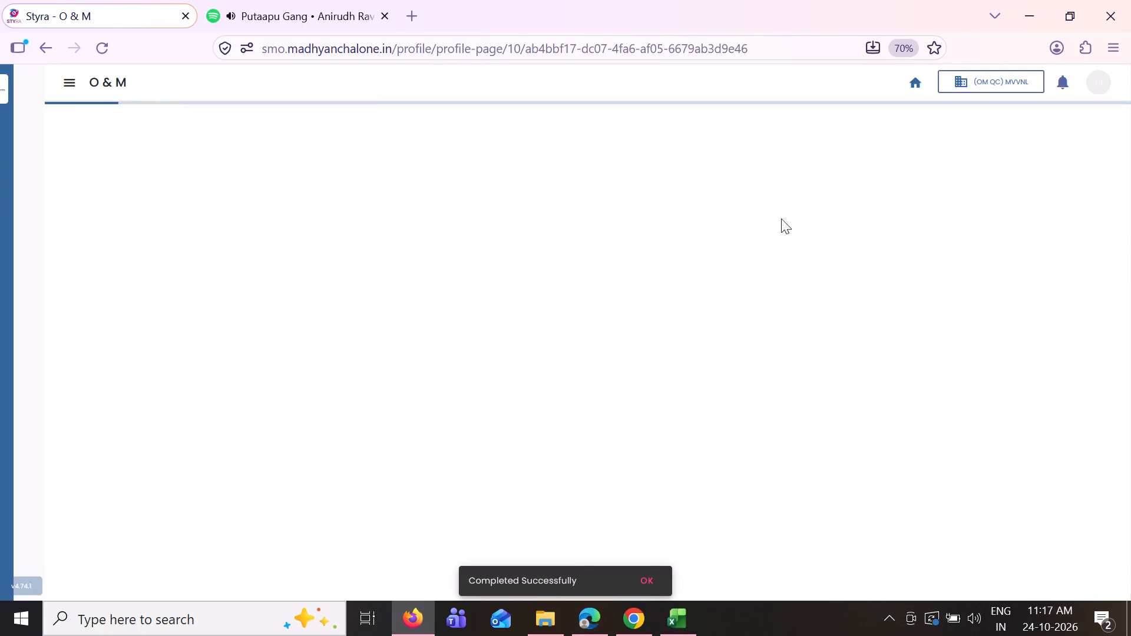
left_click(1076, 122)
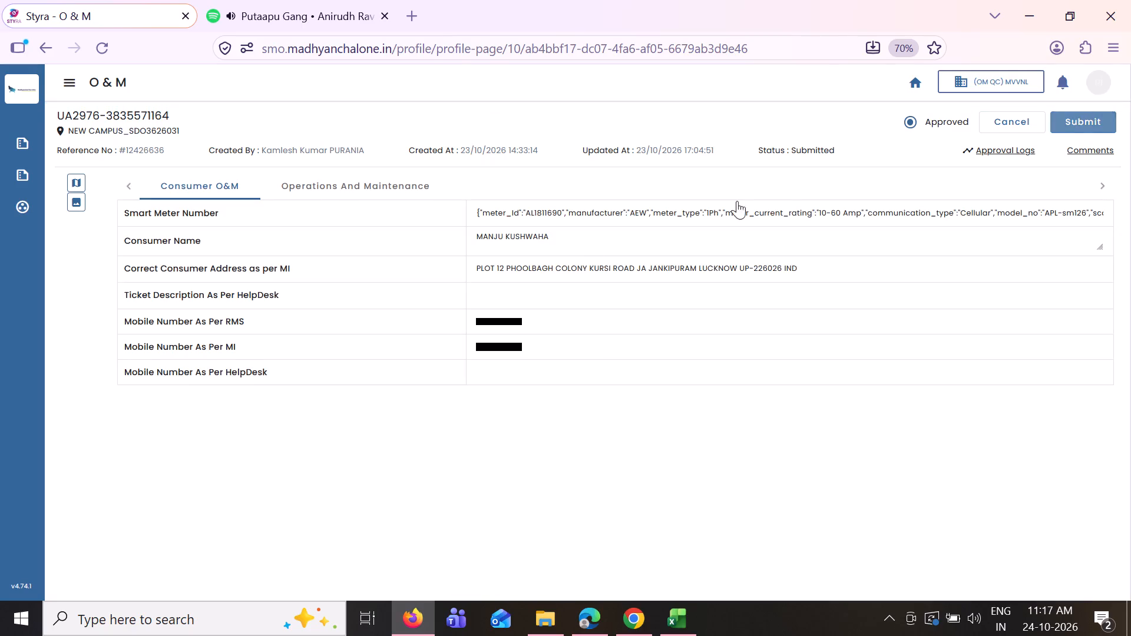
left_click(567, 291)
left_click(557, 286)
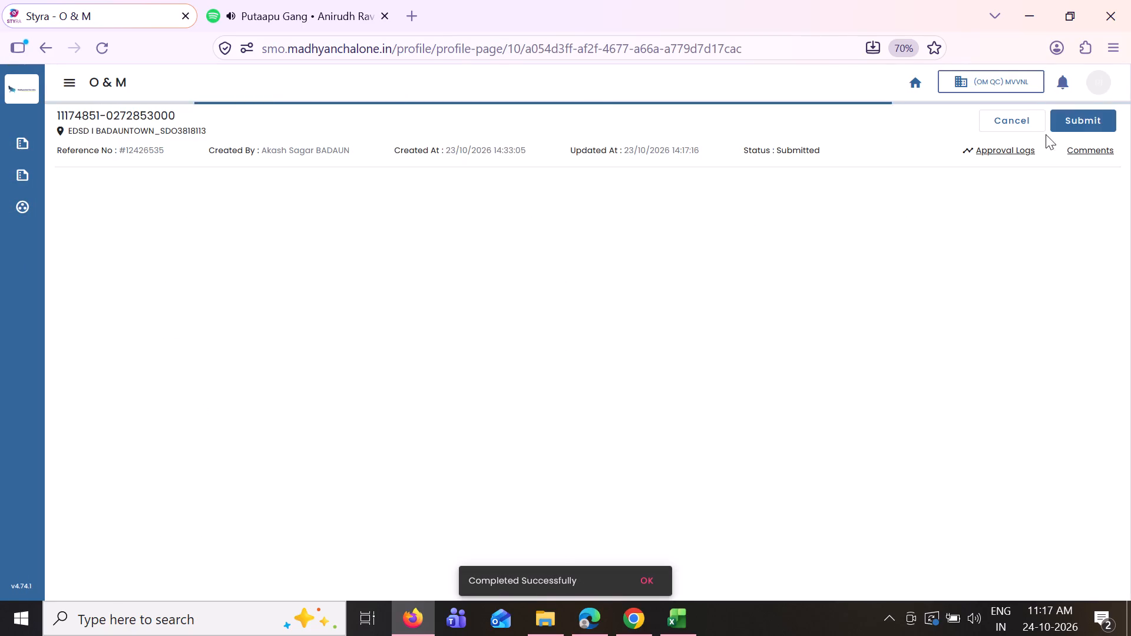
left_click(1089, 124)
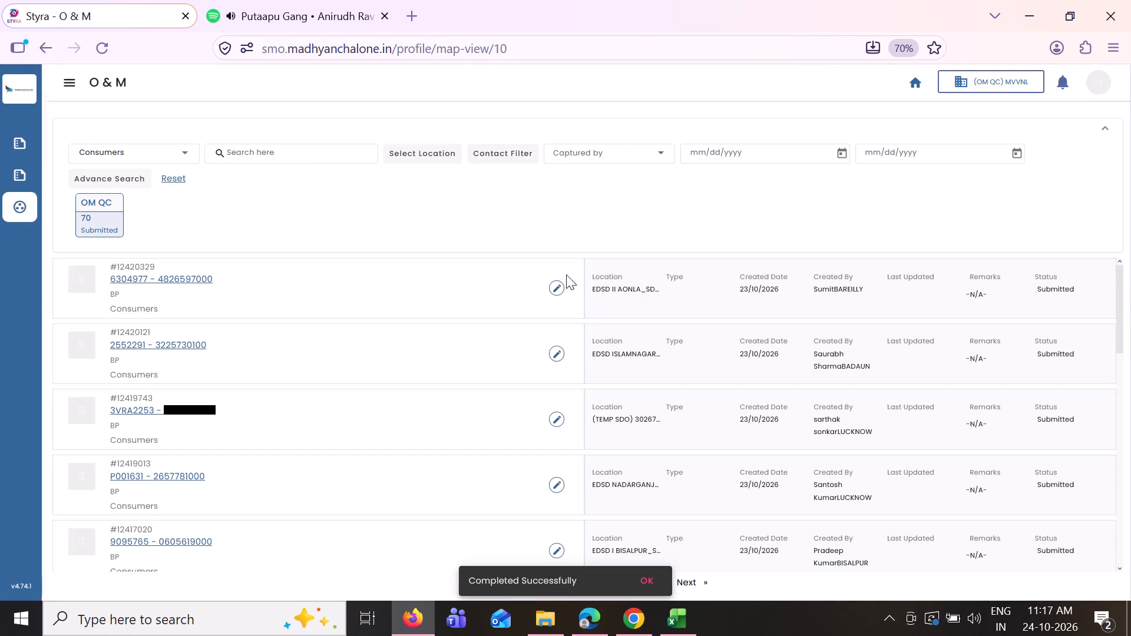
left_click(561, 290)
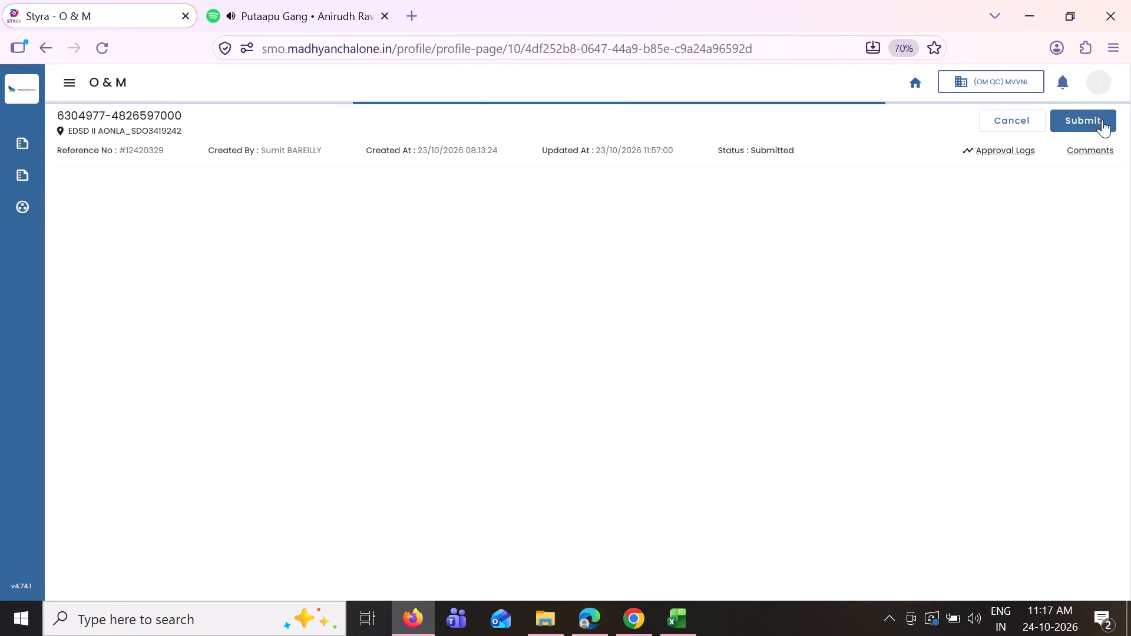
left_click(1102, 120)
left_click(555, 290)
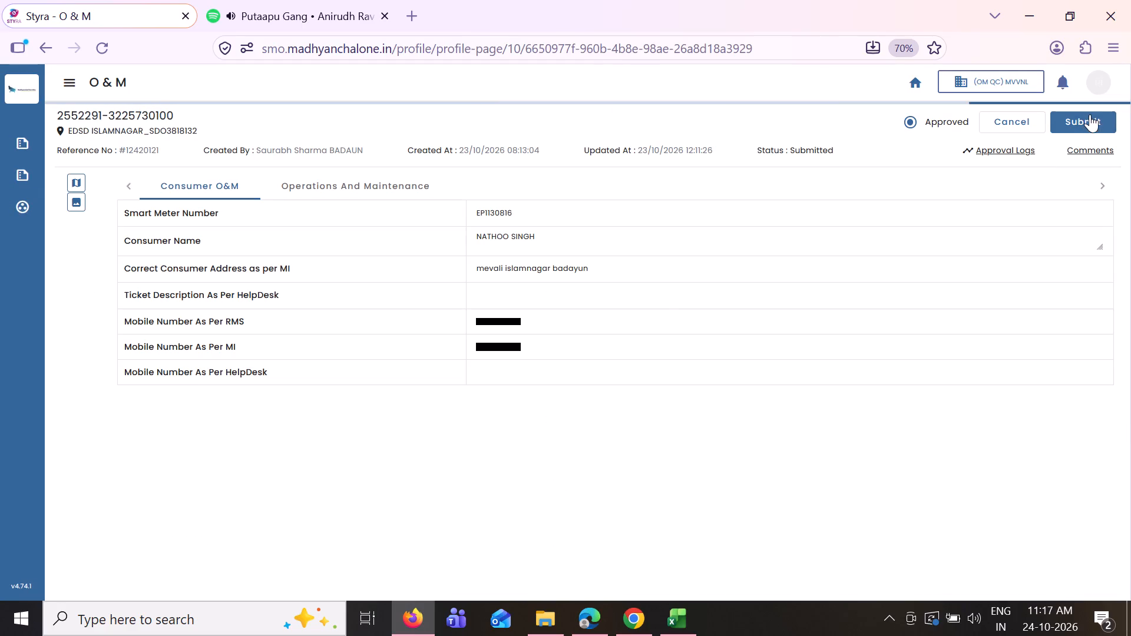
left_click(1090, 114)
left_click(560, 286)
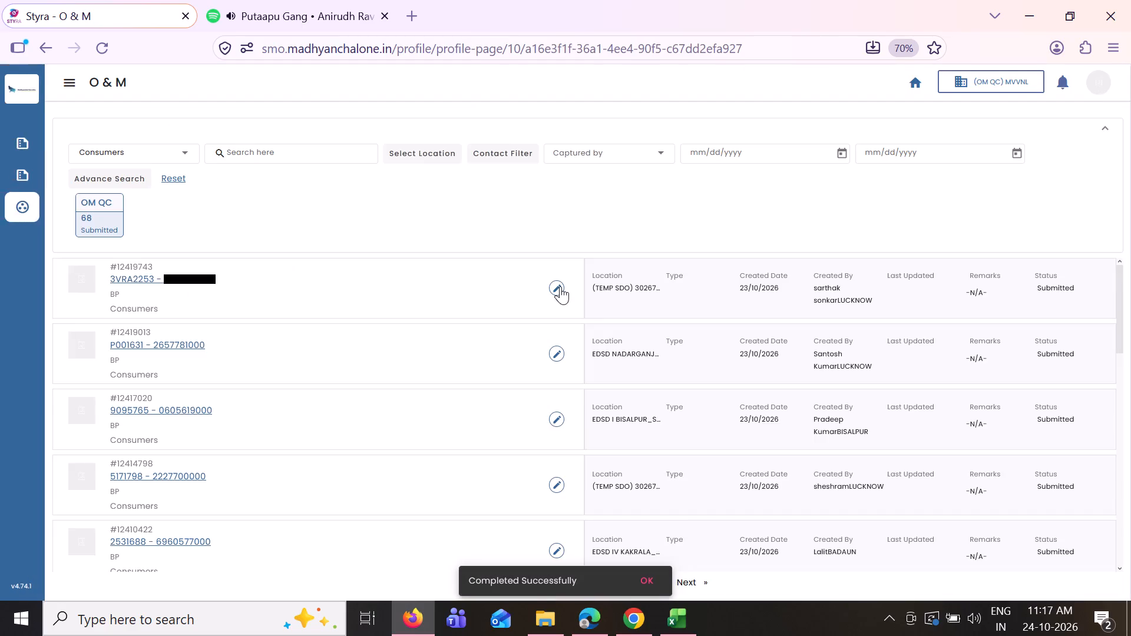
left_click(1090, 118)
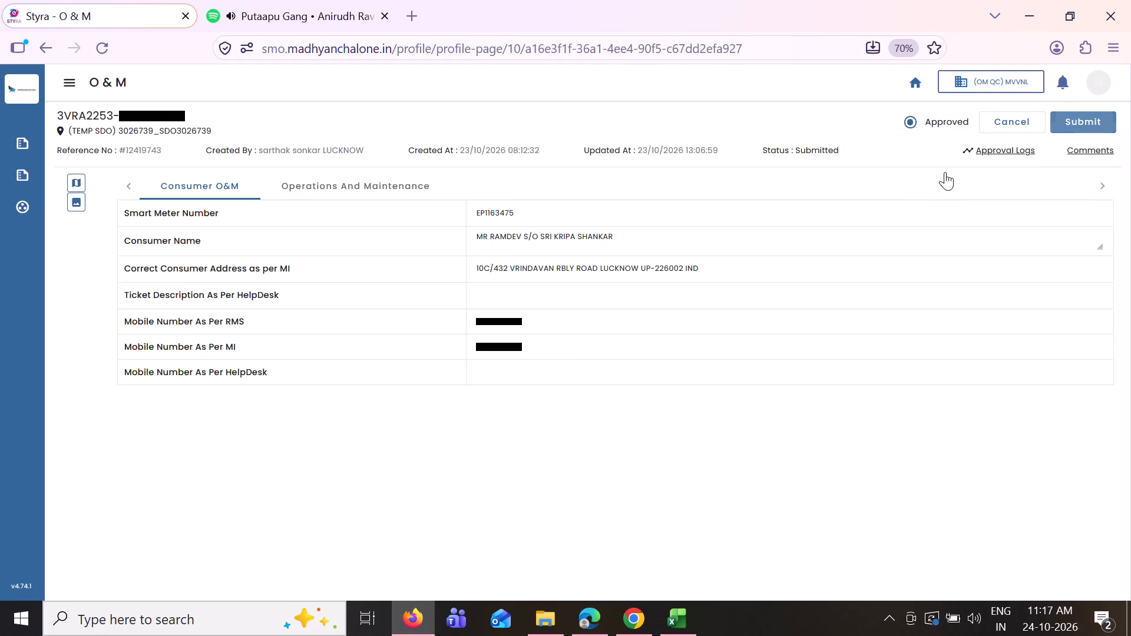
left_click(557, 287)
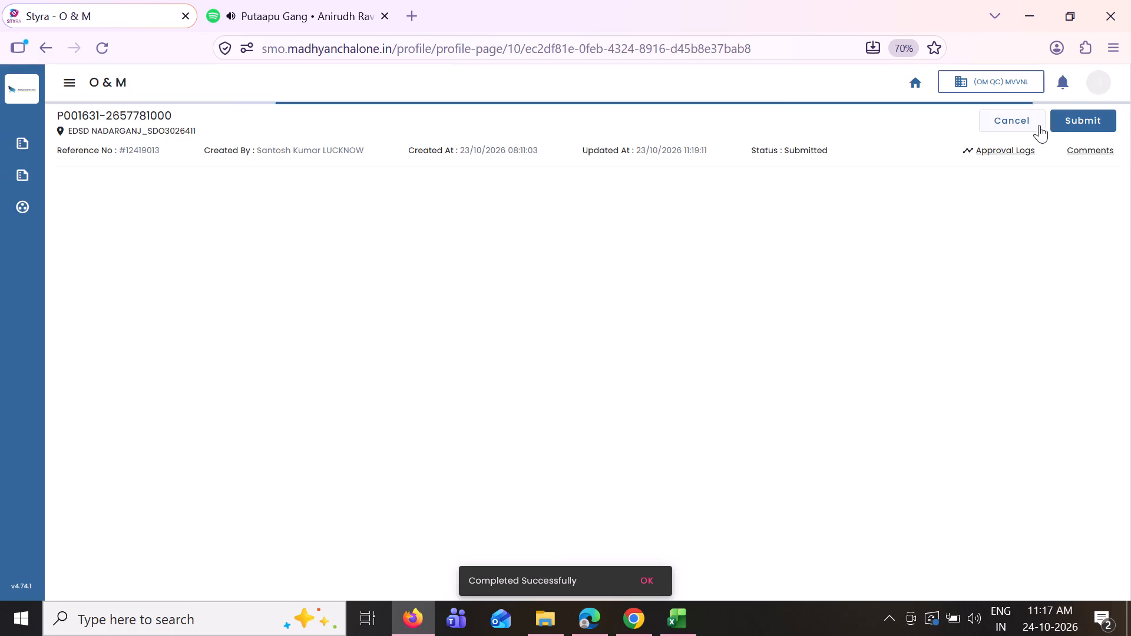
left_click(1083, 123)
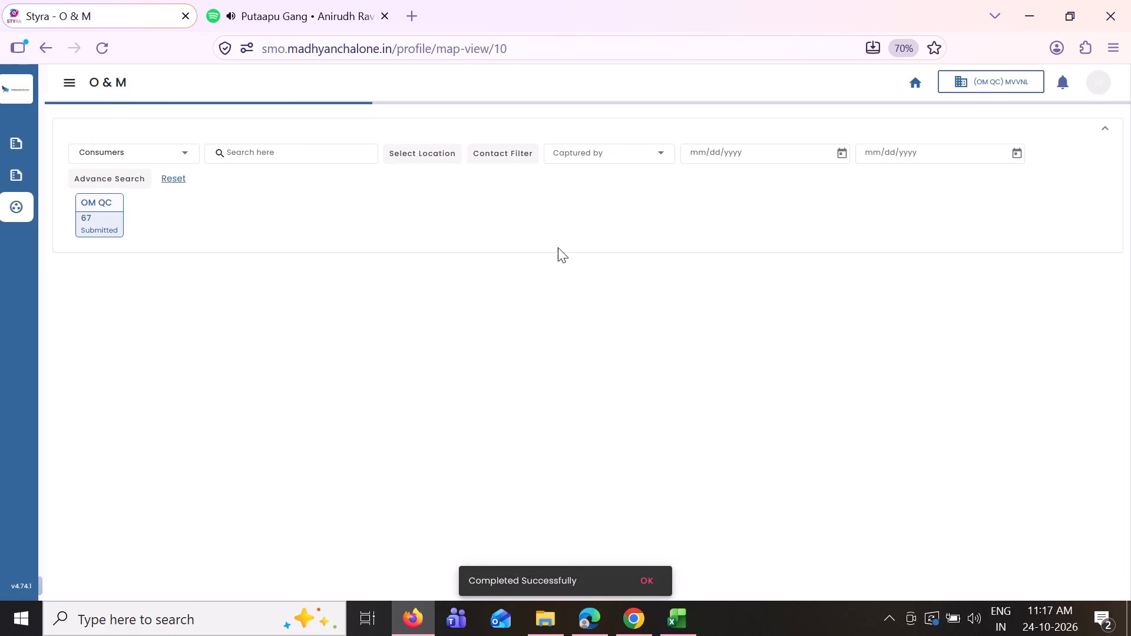
left_click(558, 284)
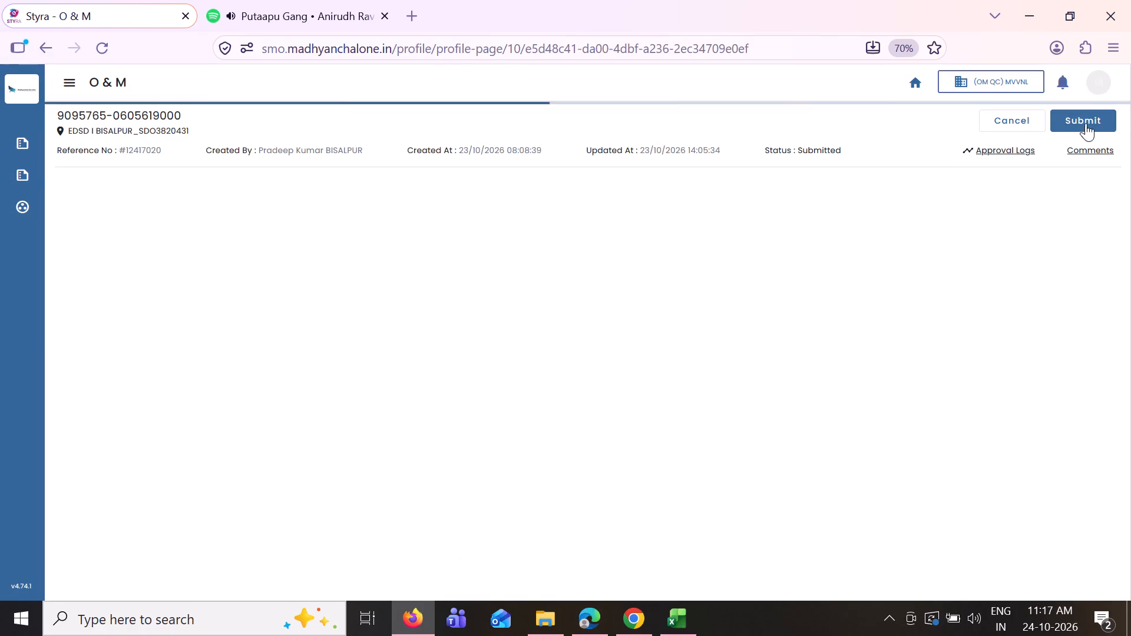
left_click(1088, 122)
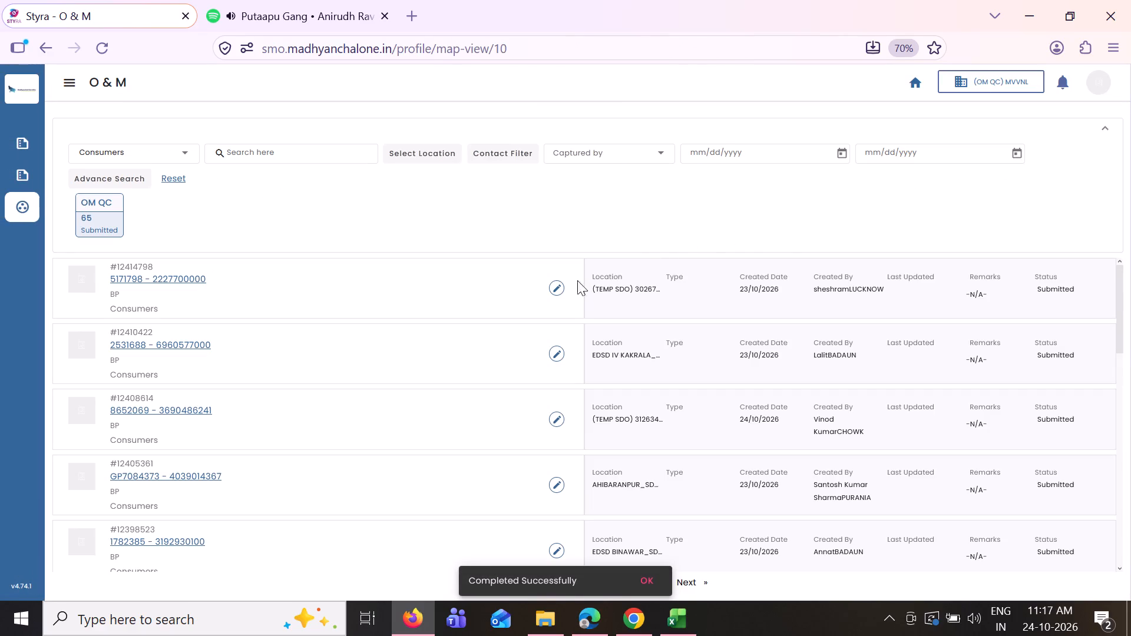
left_click(561, 287)
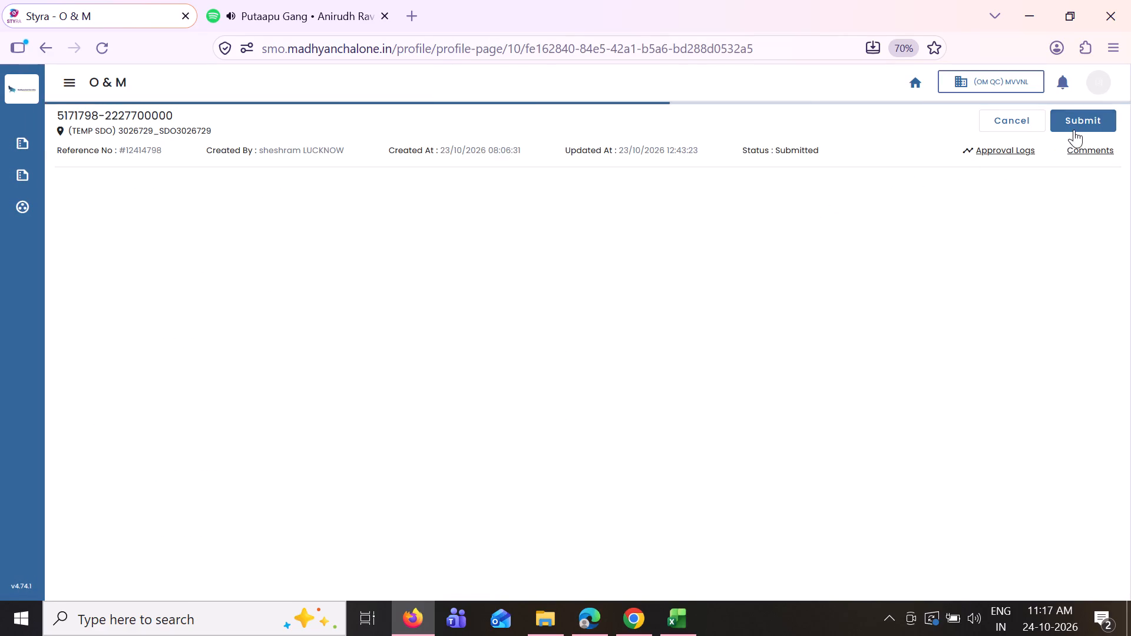
left_click(1061, 127)
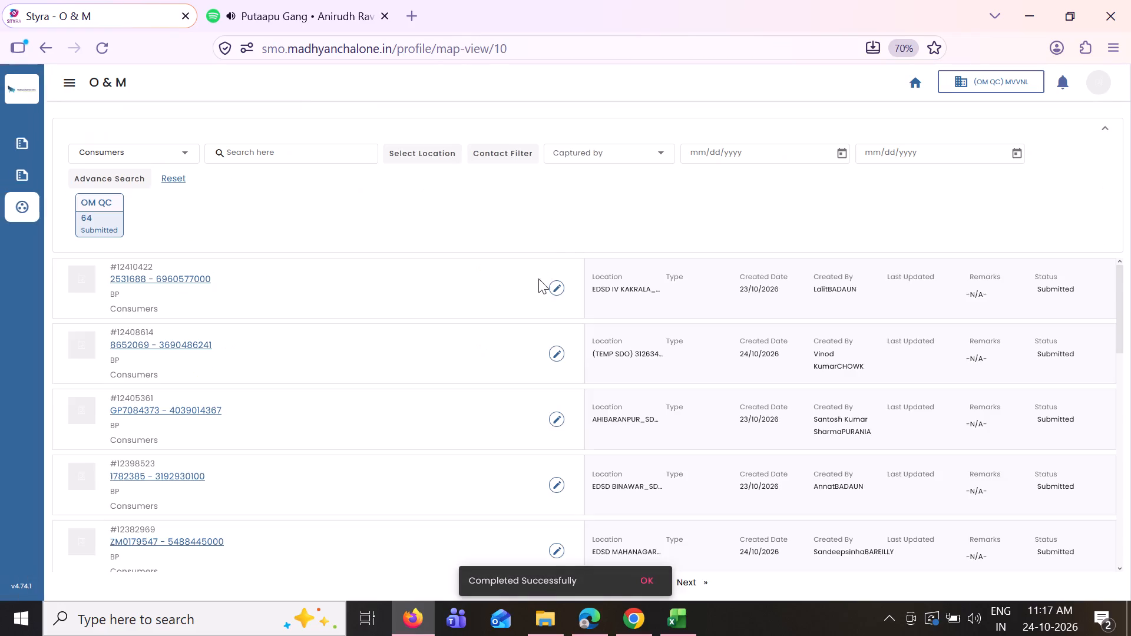
left_click(560, 296)
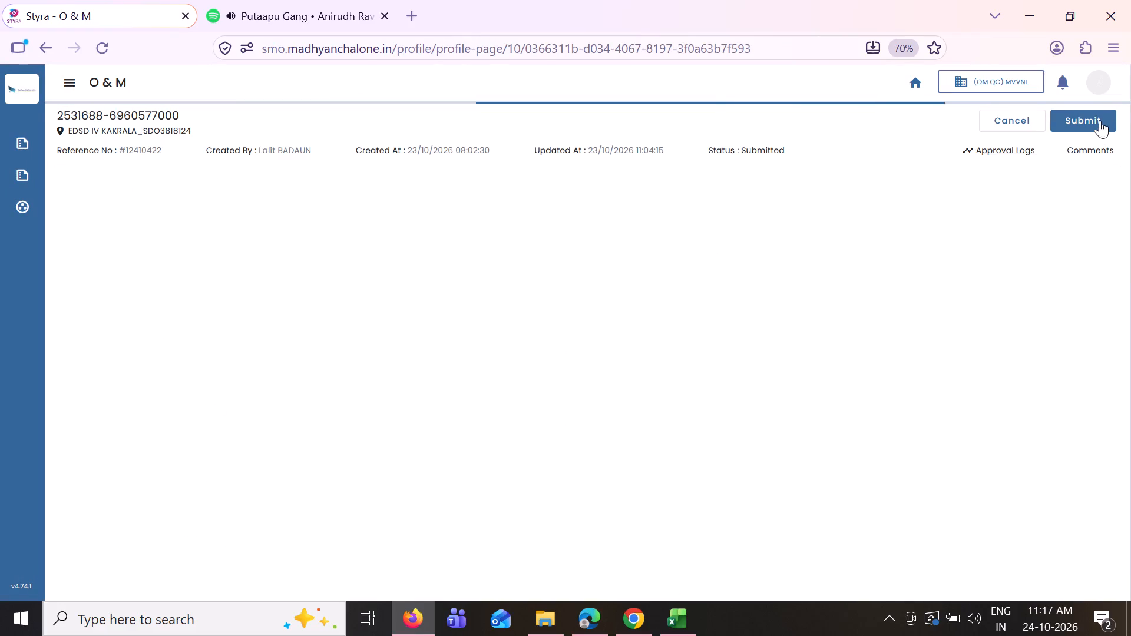
left_click(1100, 120)
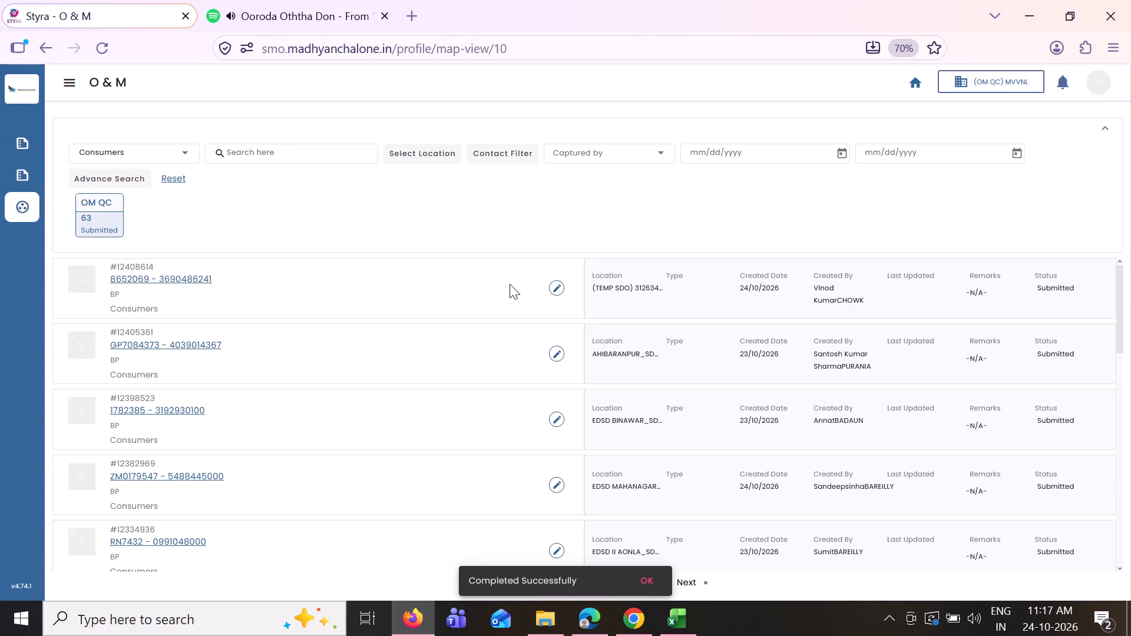
left_click(556, 286)
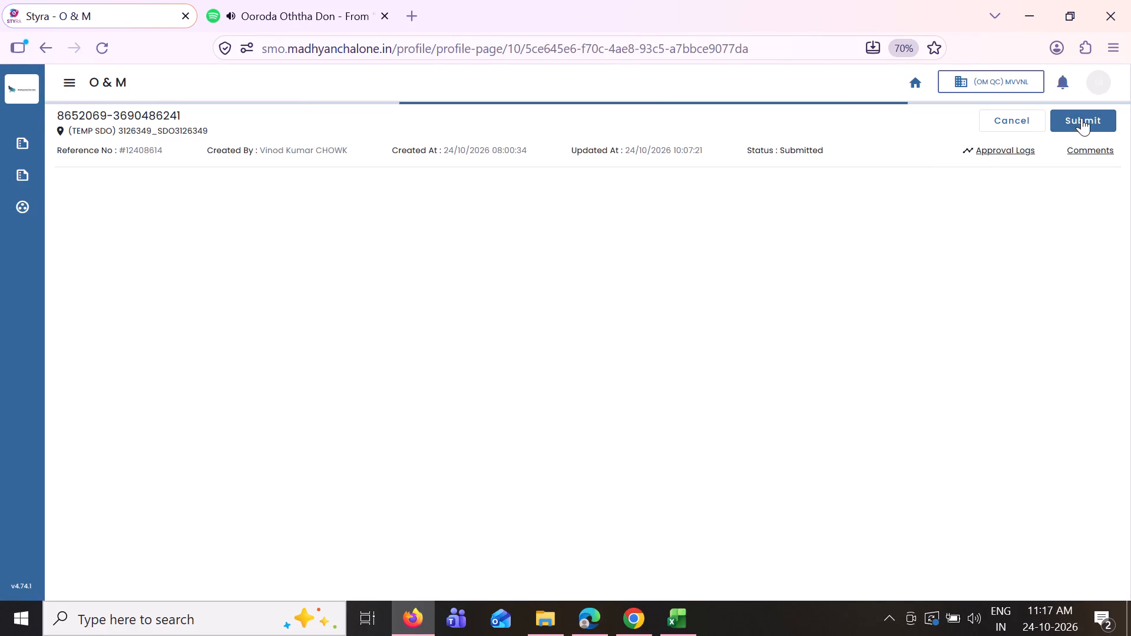
left_click(1083, 115)
left_click(553, 286)
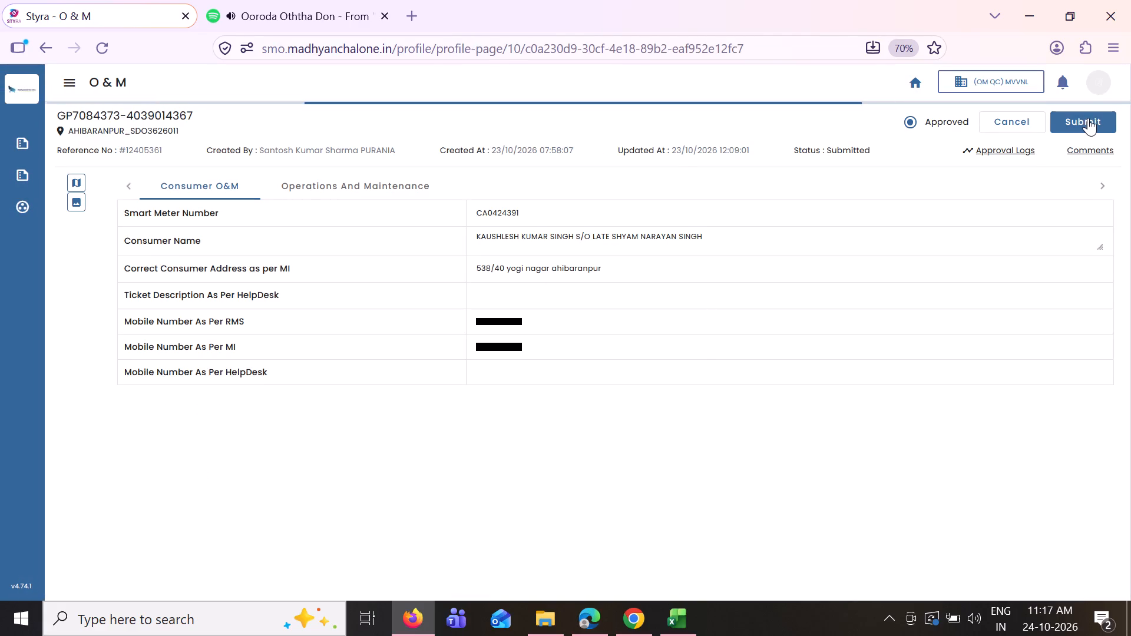
left_click(1088, 118)
left_click(558, 294)
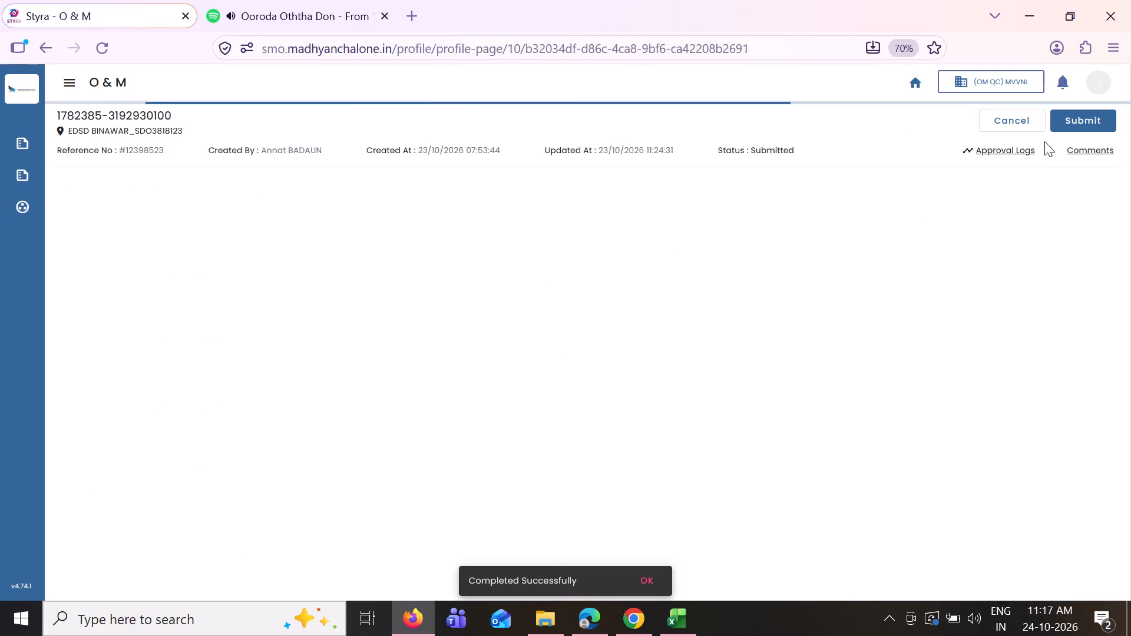
left_click(1100, 120)
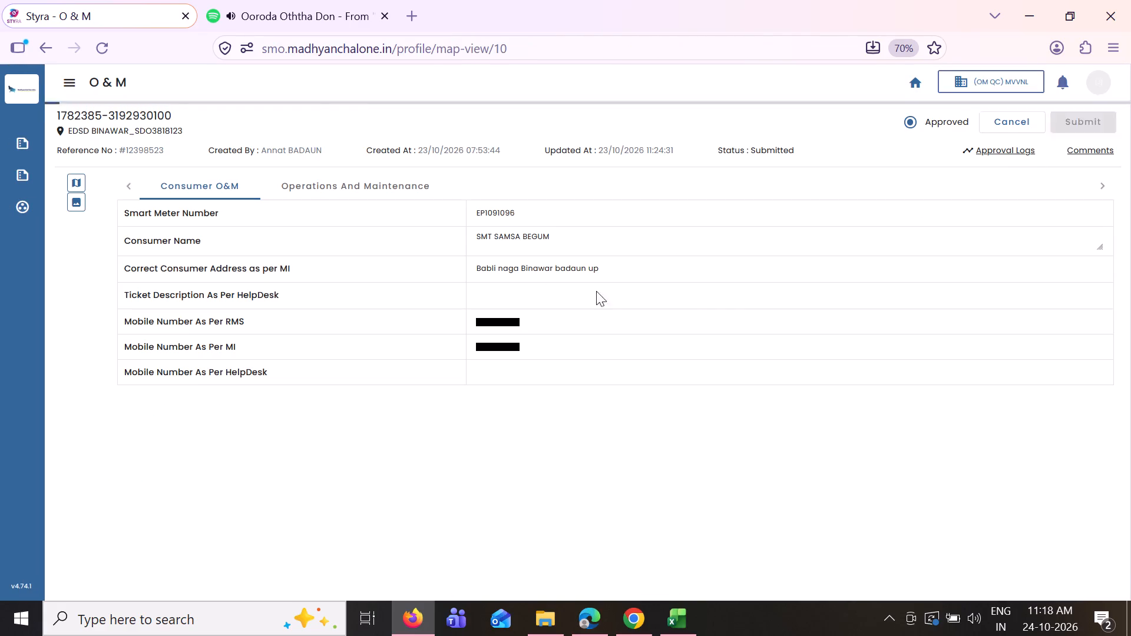
left_click(556, 290)
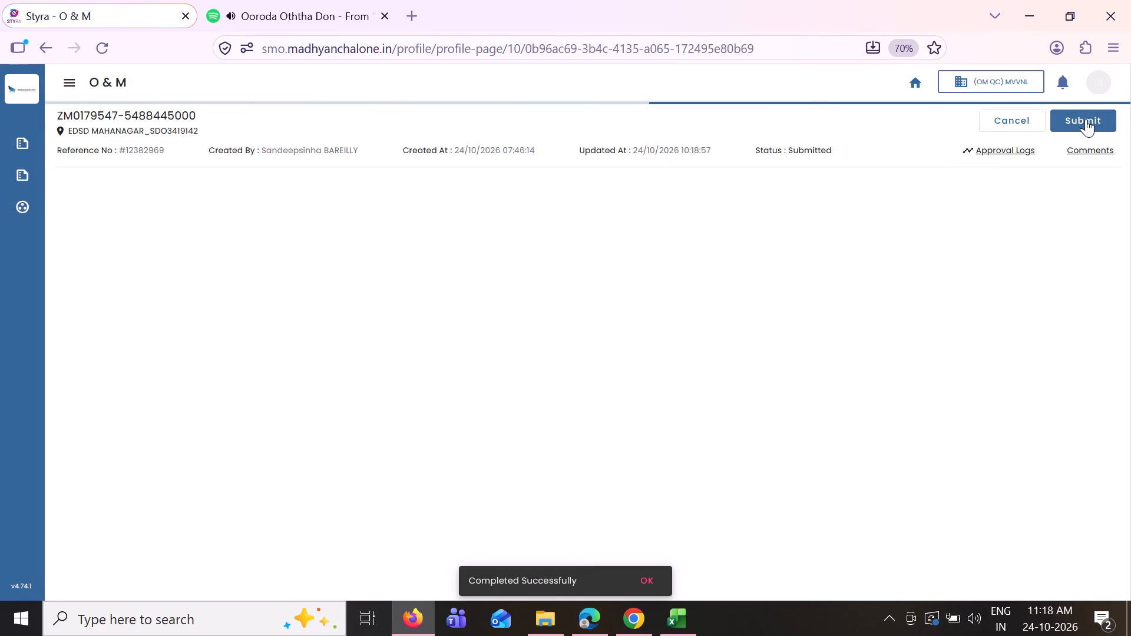
left_click(1088, 121)
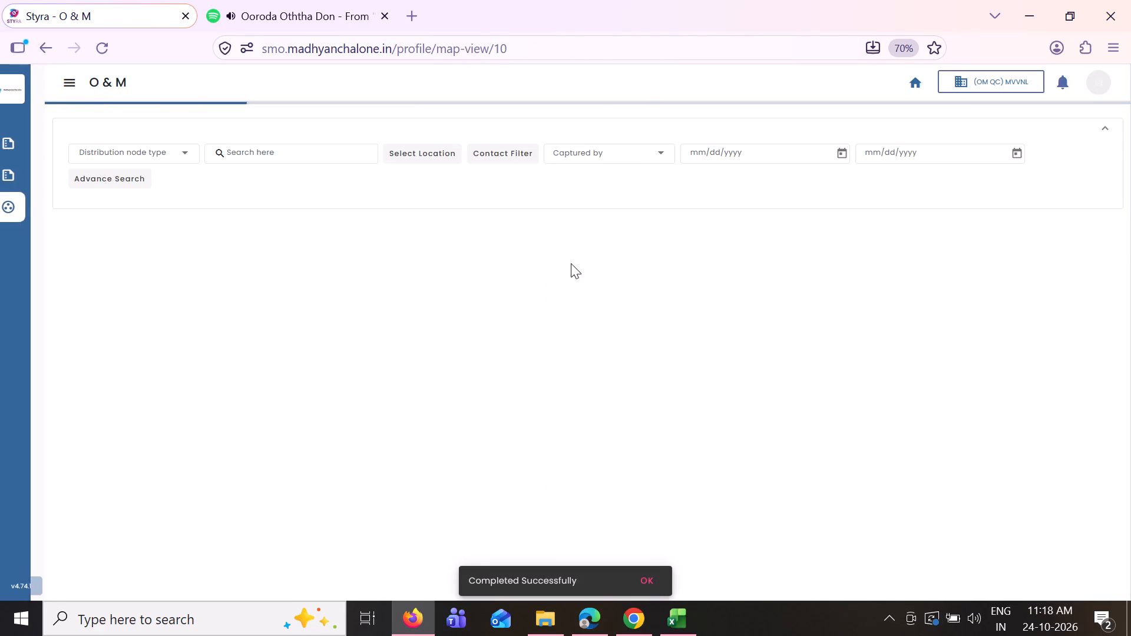
left_click(560, 287)
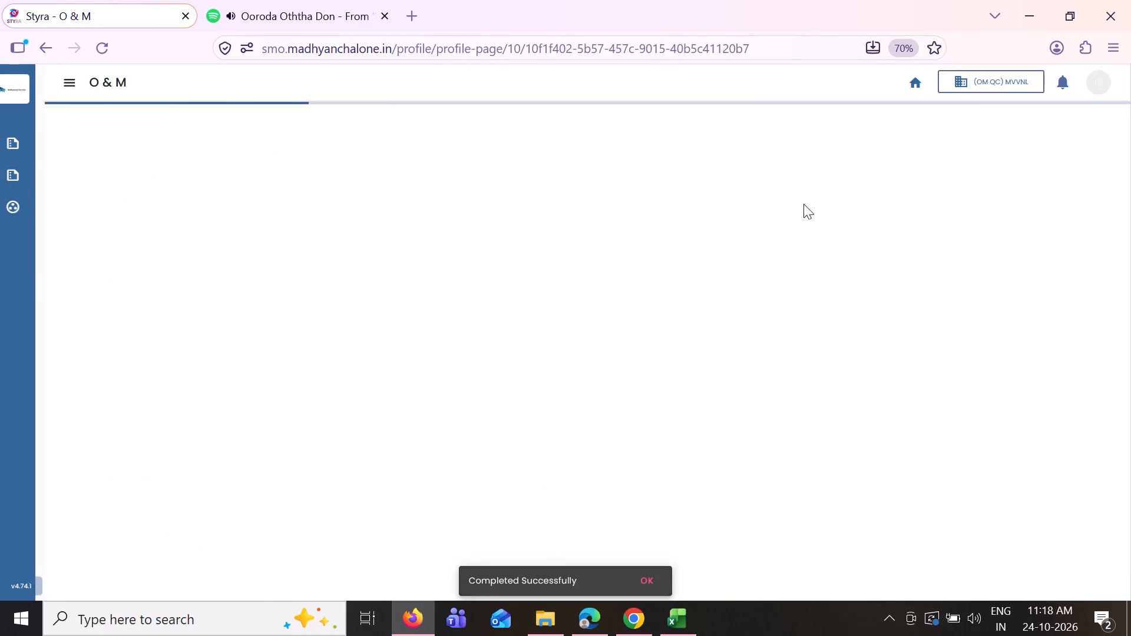
left_click(1094, 115)
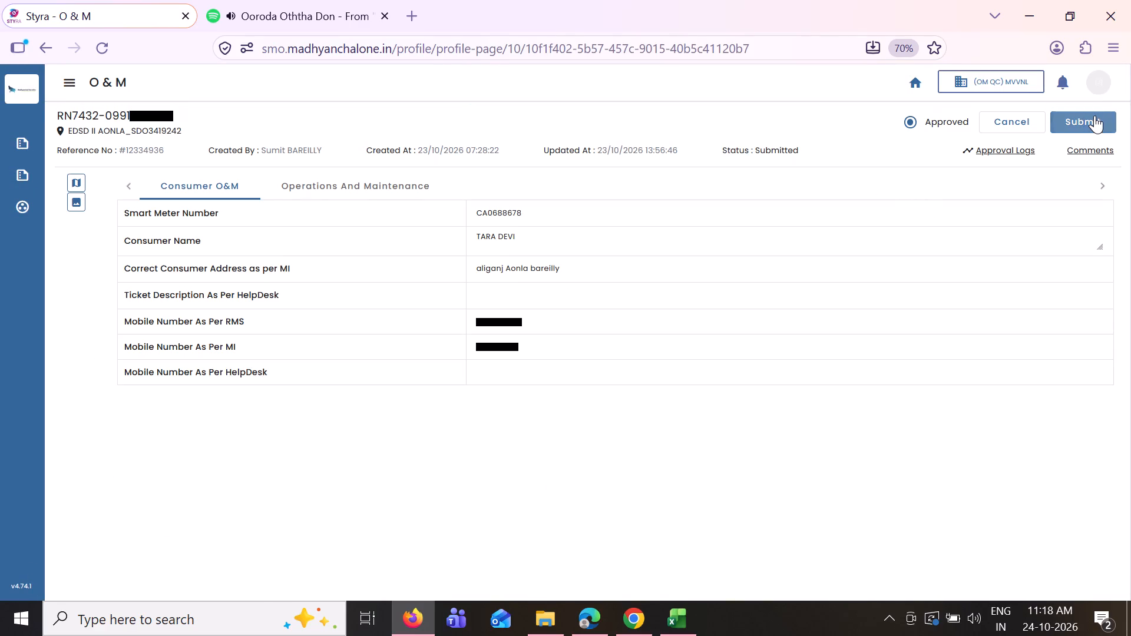
left_click(560, 290)
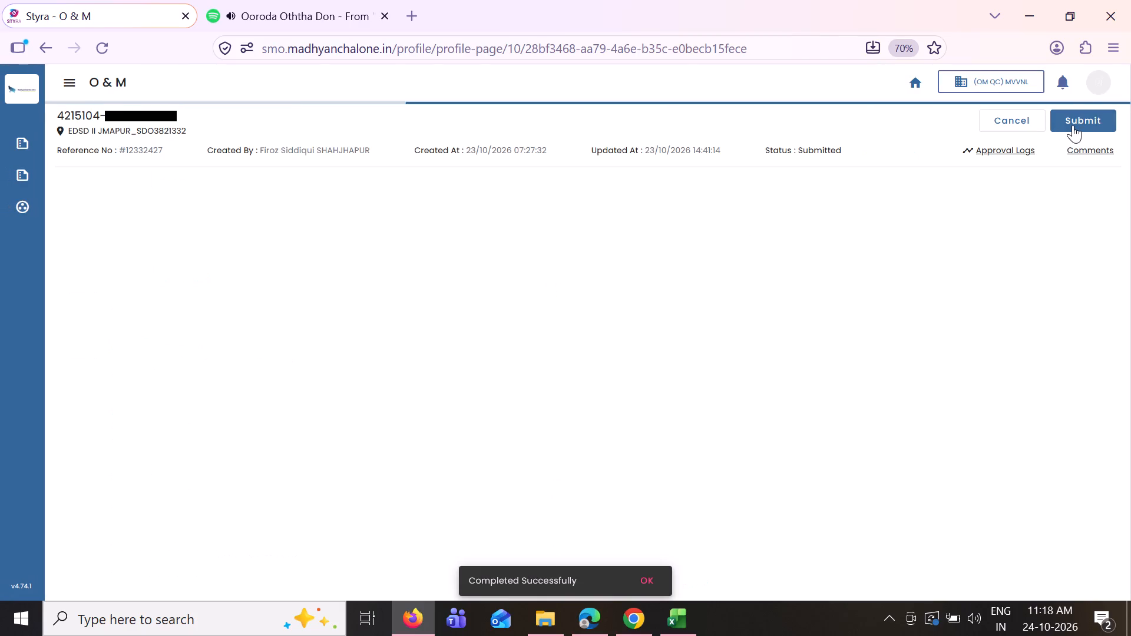
left_click(1074, 124)
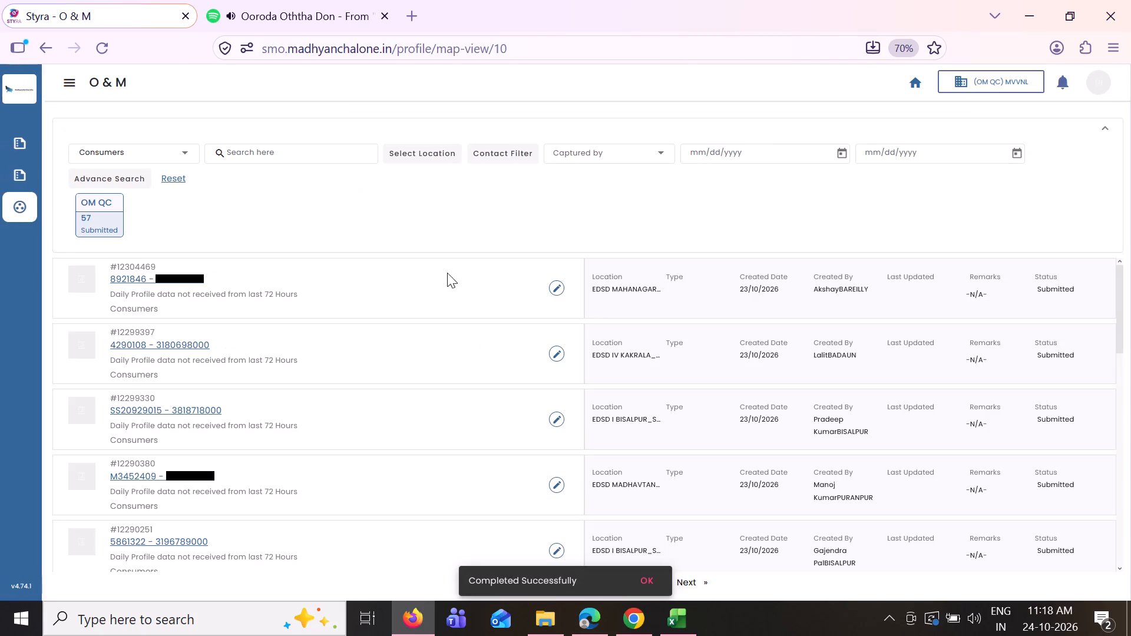
left_click(553, 286)
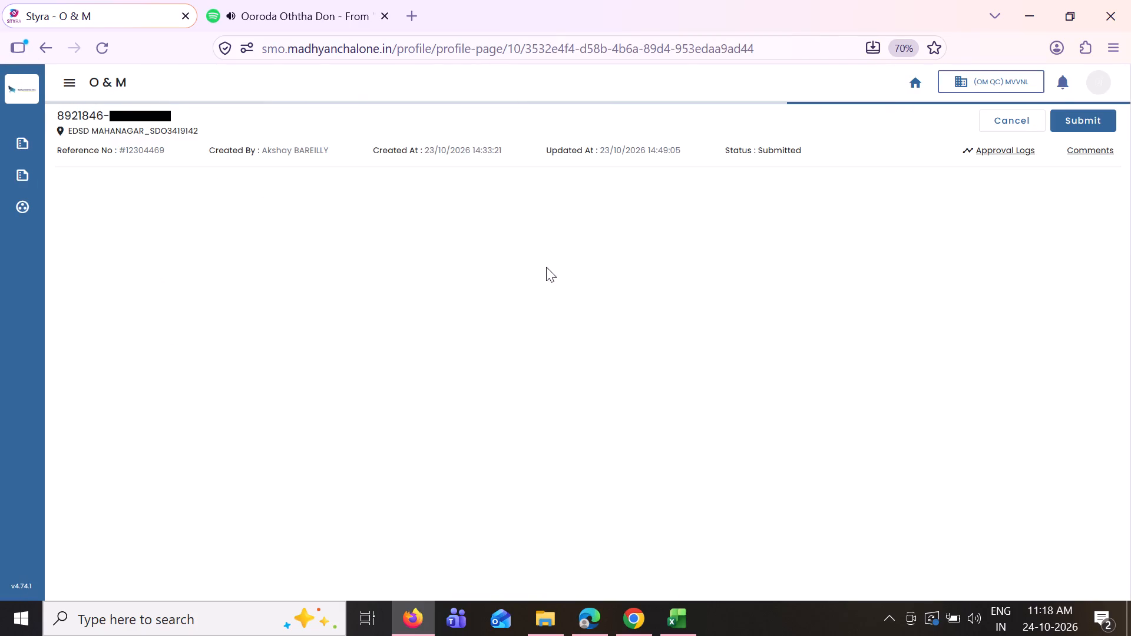
left_click(1103, 118)
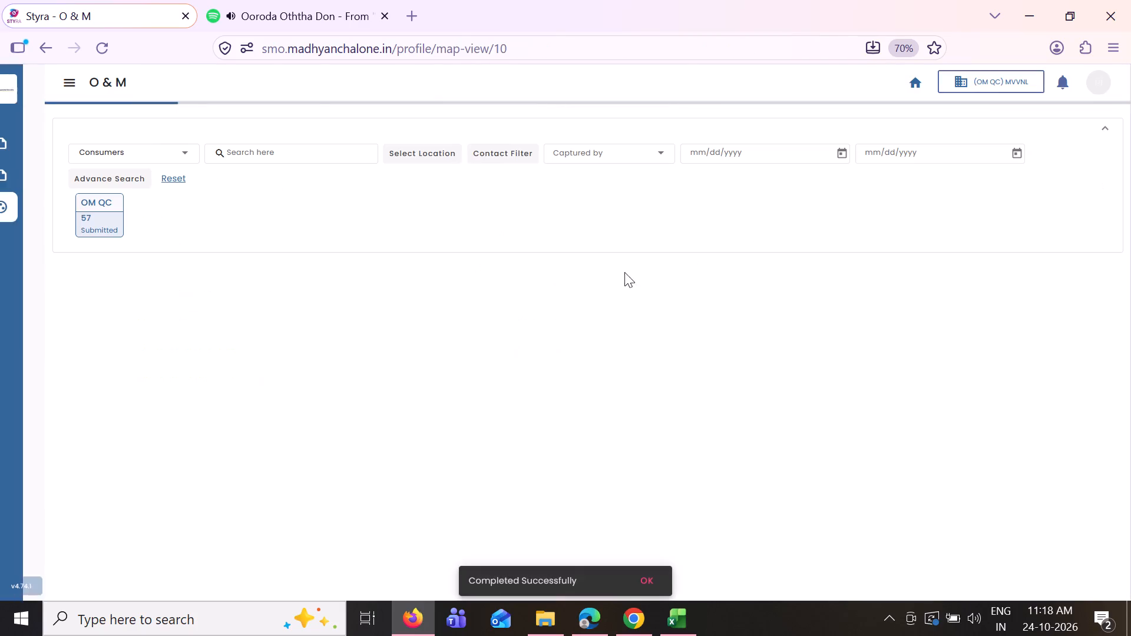
left_click(556, 280)
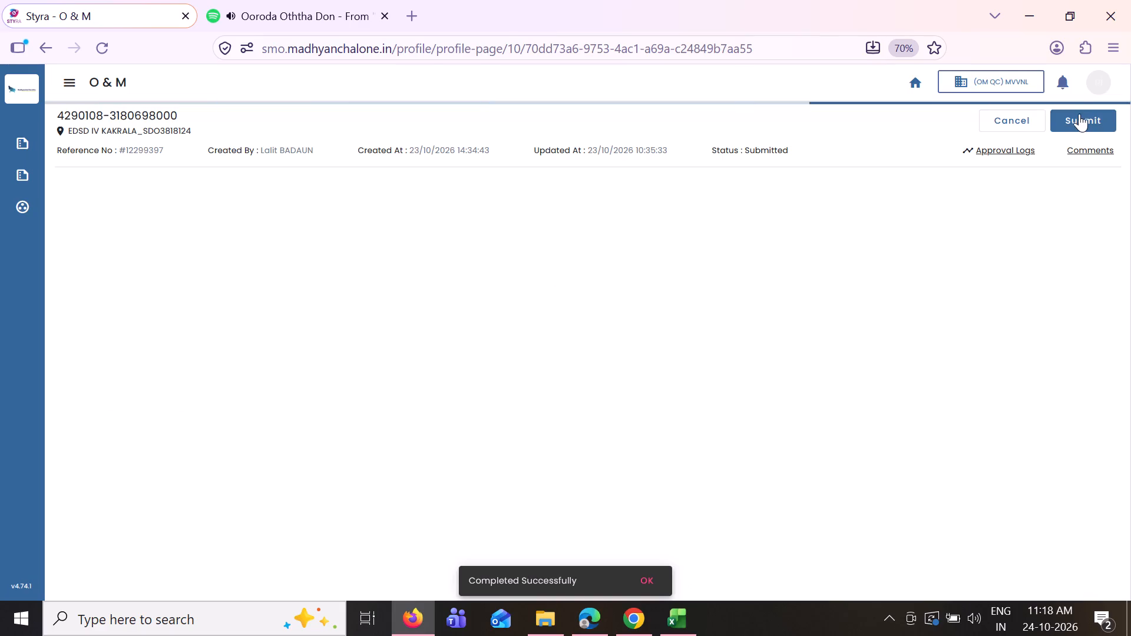
left_click(1079, 111)
left_click(550, 291)
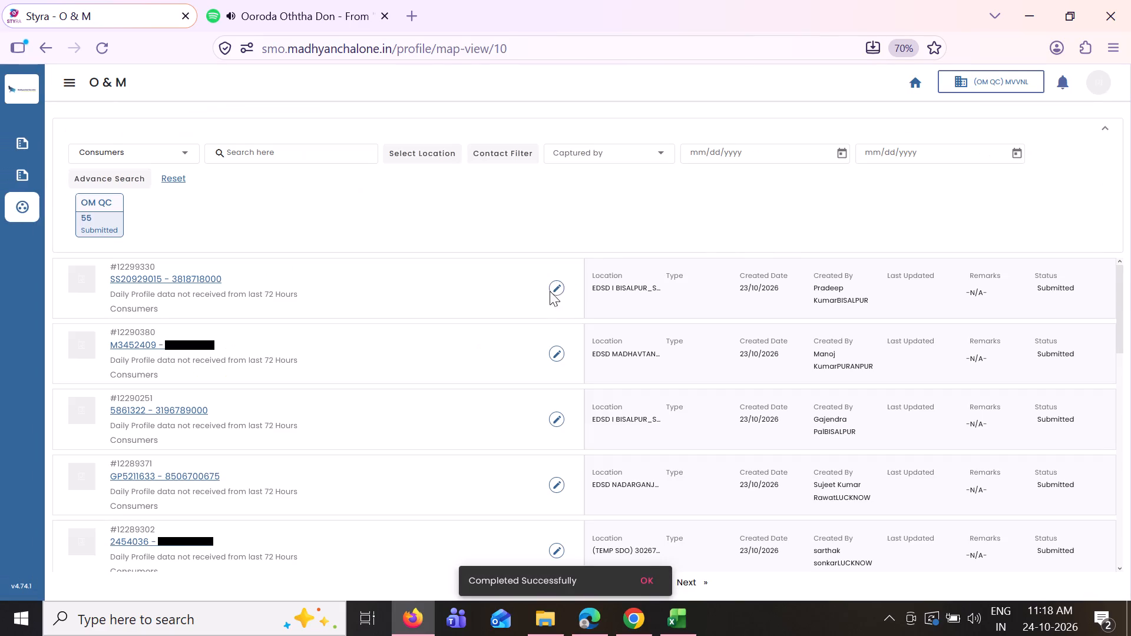
left_click(561, 290)
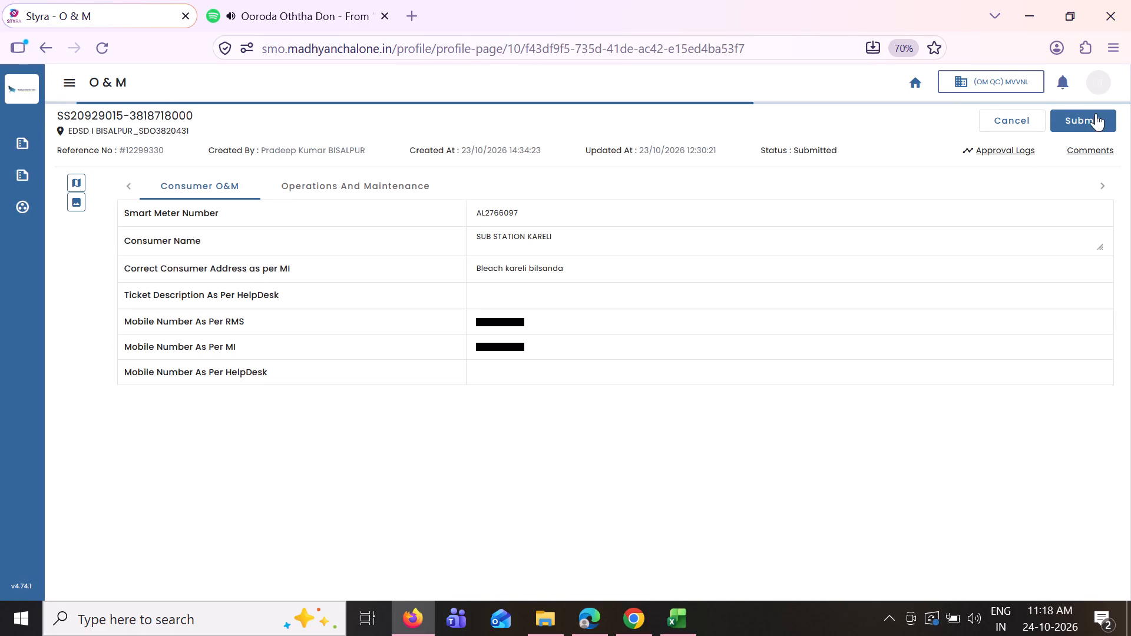
left_click(1092, 115)
left_click(547, 280)
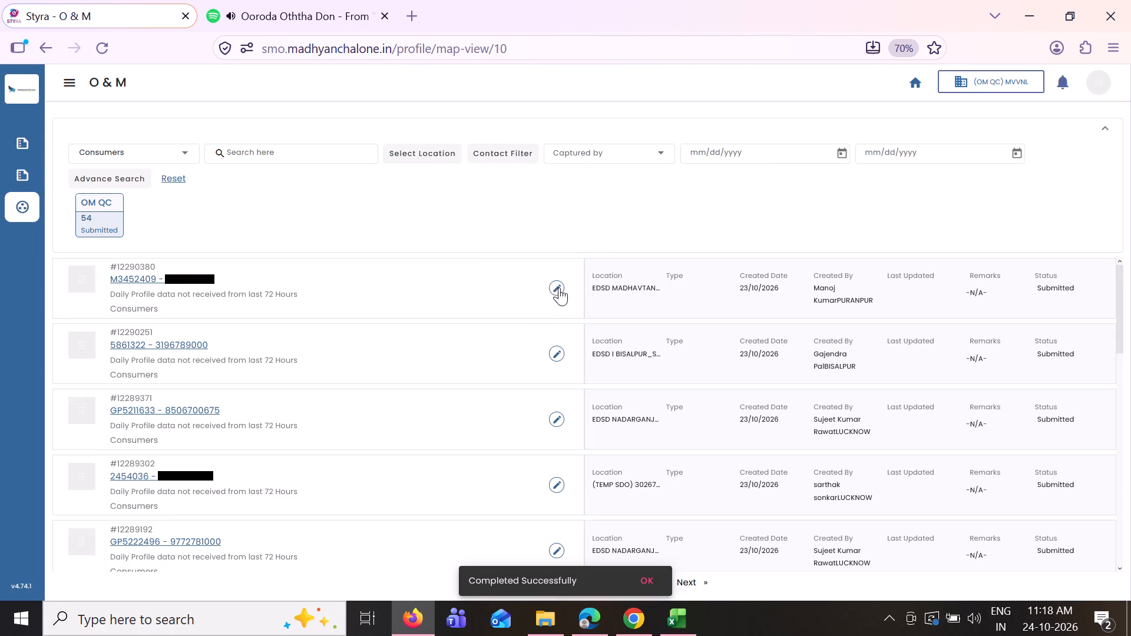
left_click(559, 287)
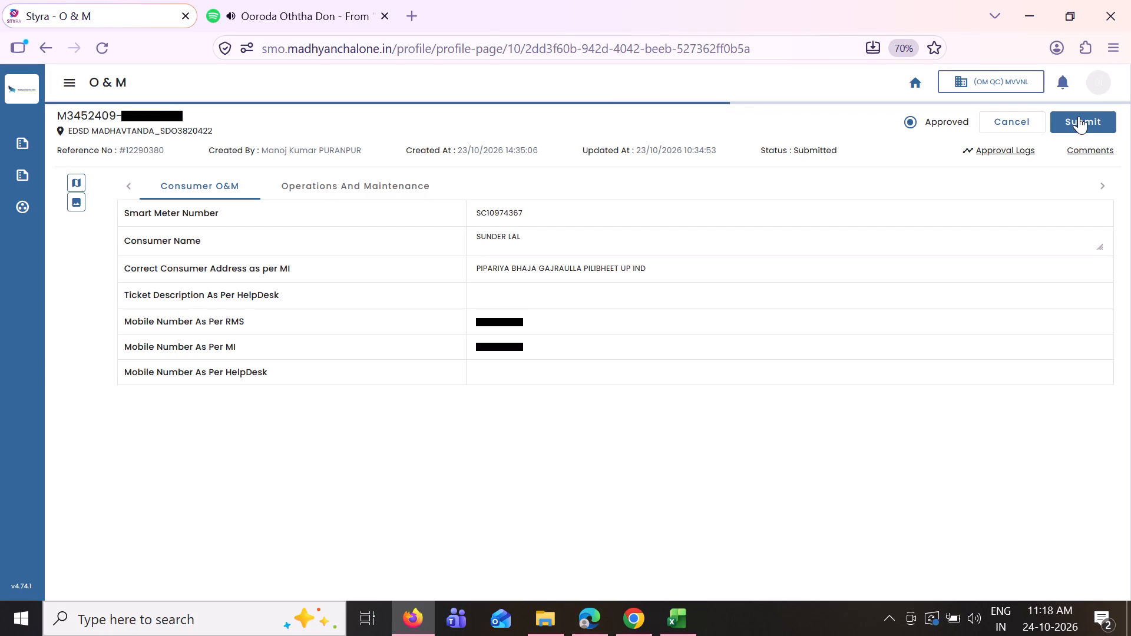
left_click(1079, 116)
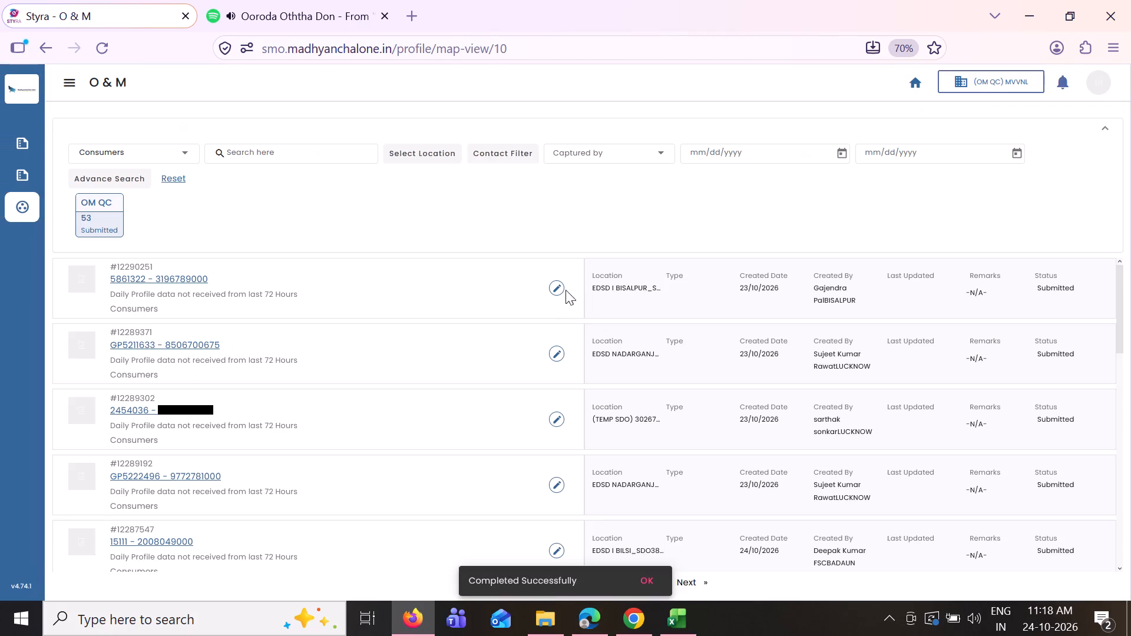
left_click(561, 287)
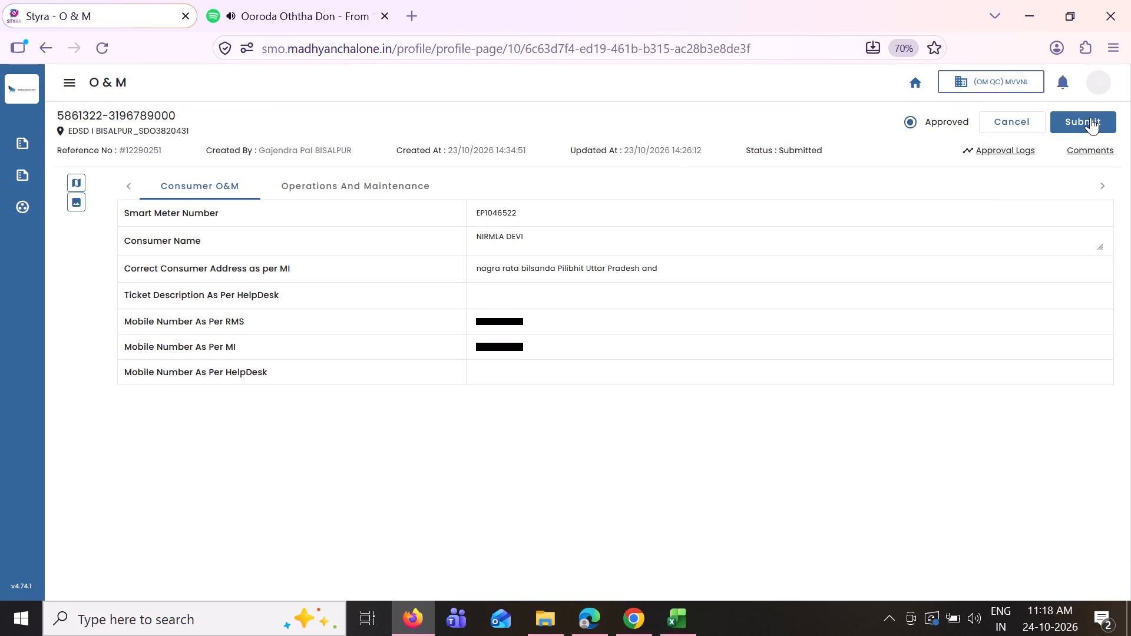
left_click(1090, 117)
left_click(561, 303)
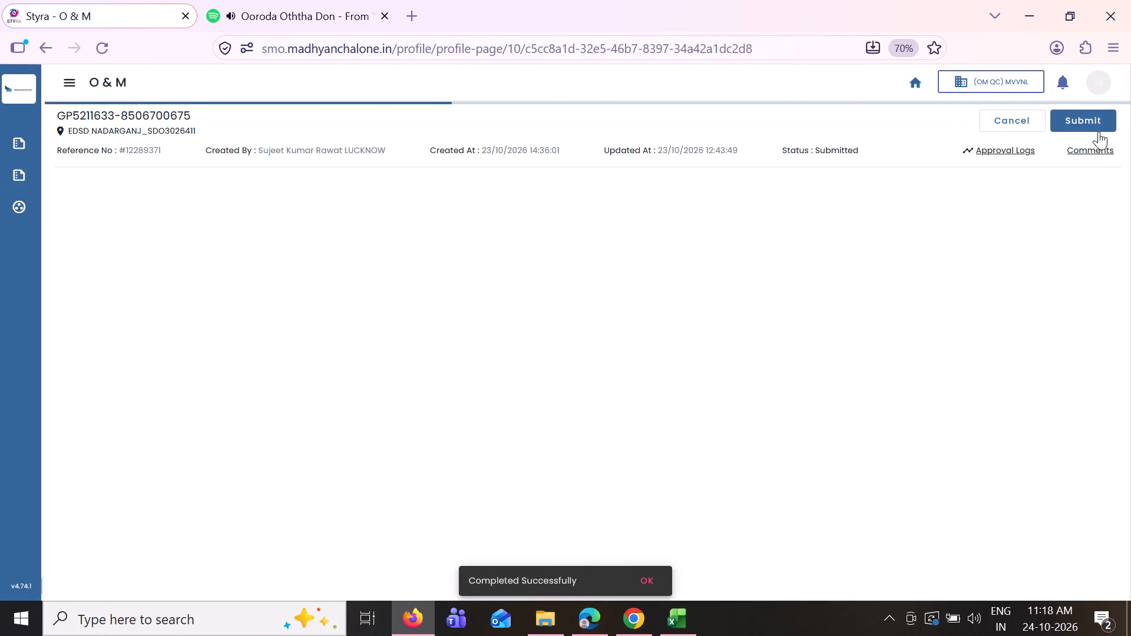
left_click(1093, 121)
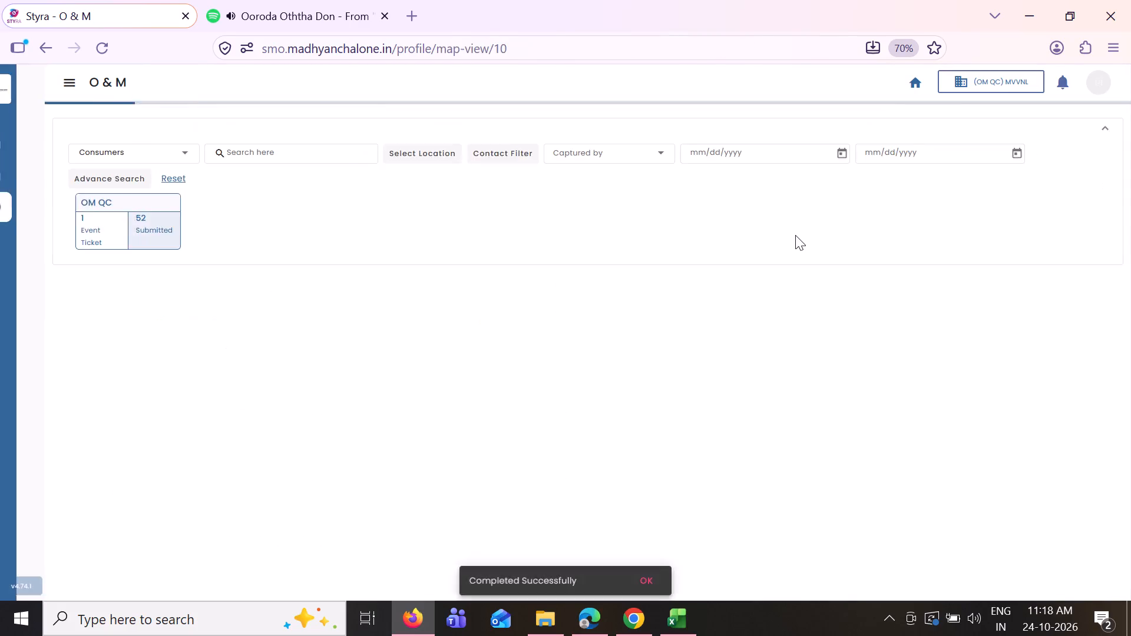
left_click(554, 293)
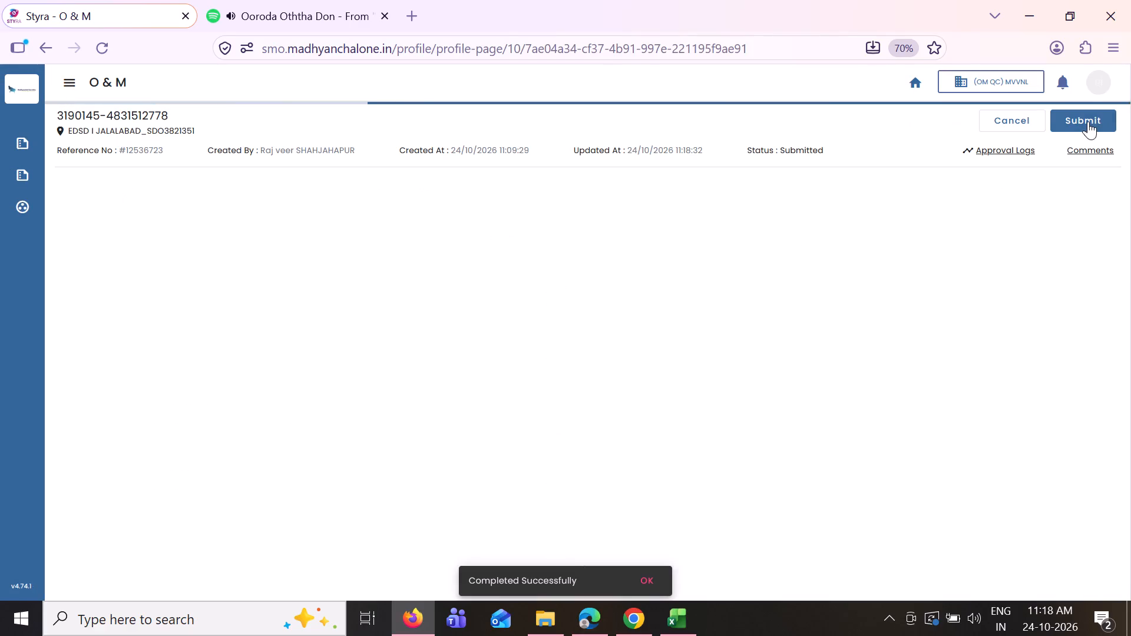
left_click(1086, 111)
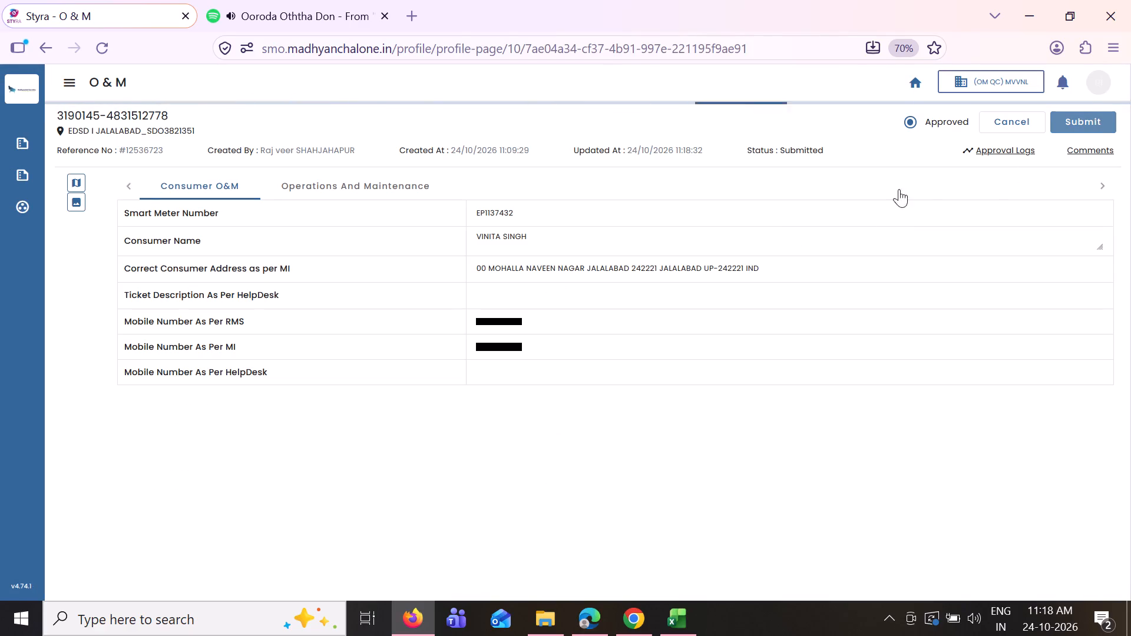
left_click(1090, 114)
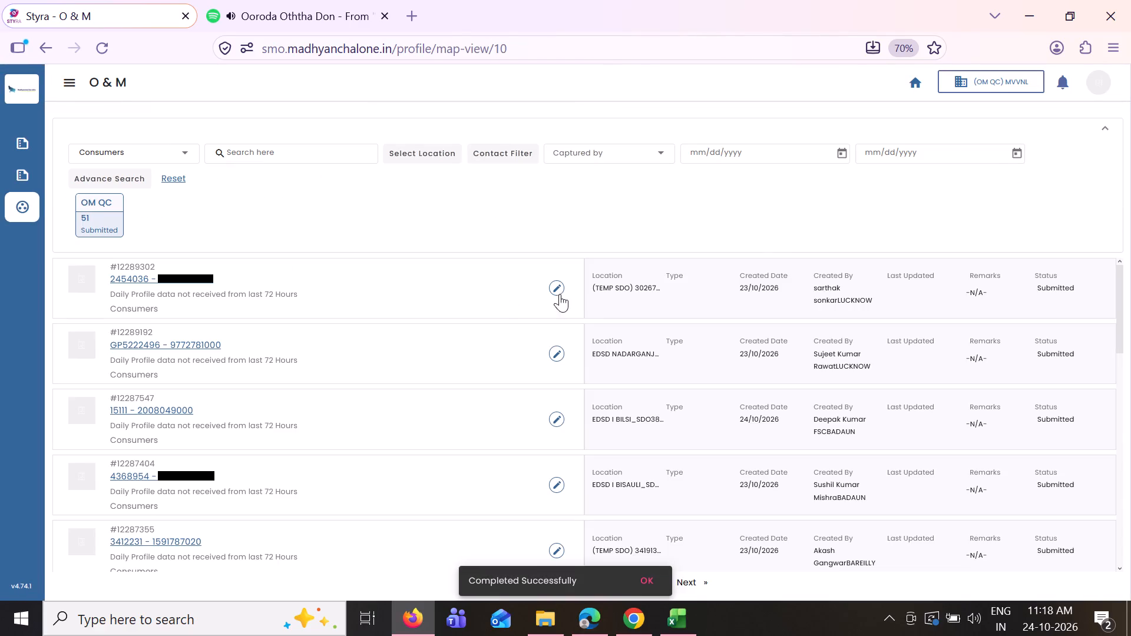
left_click(560, 294)
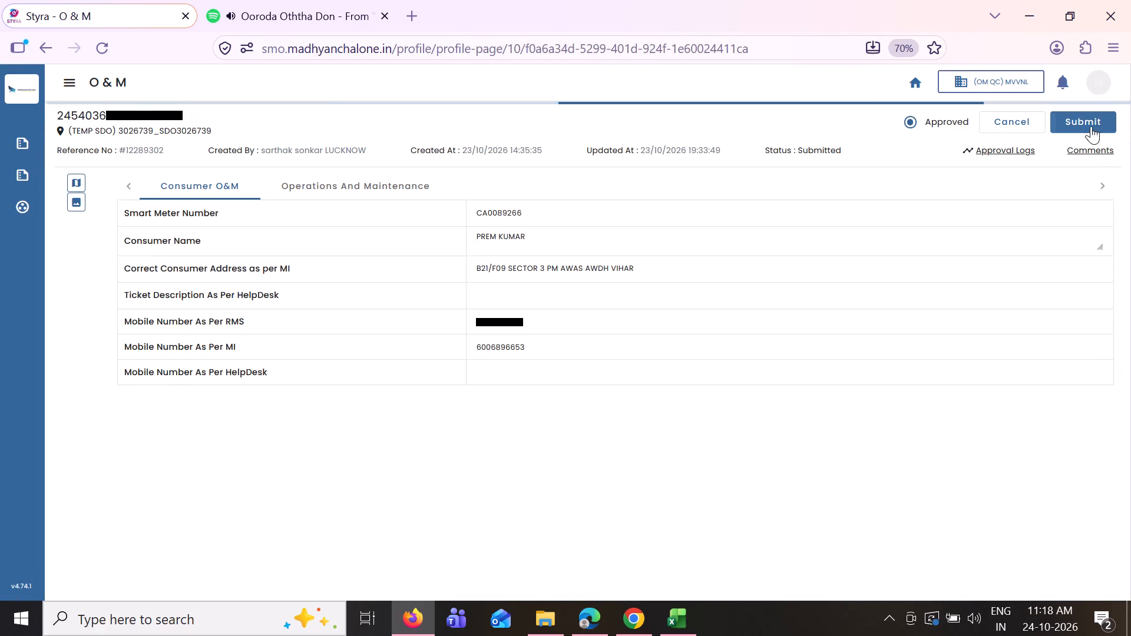
left_click(1091, 126)
left_click(554, 287)
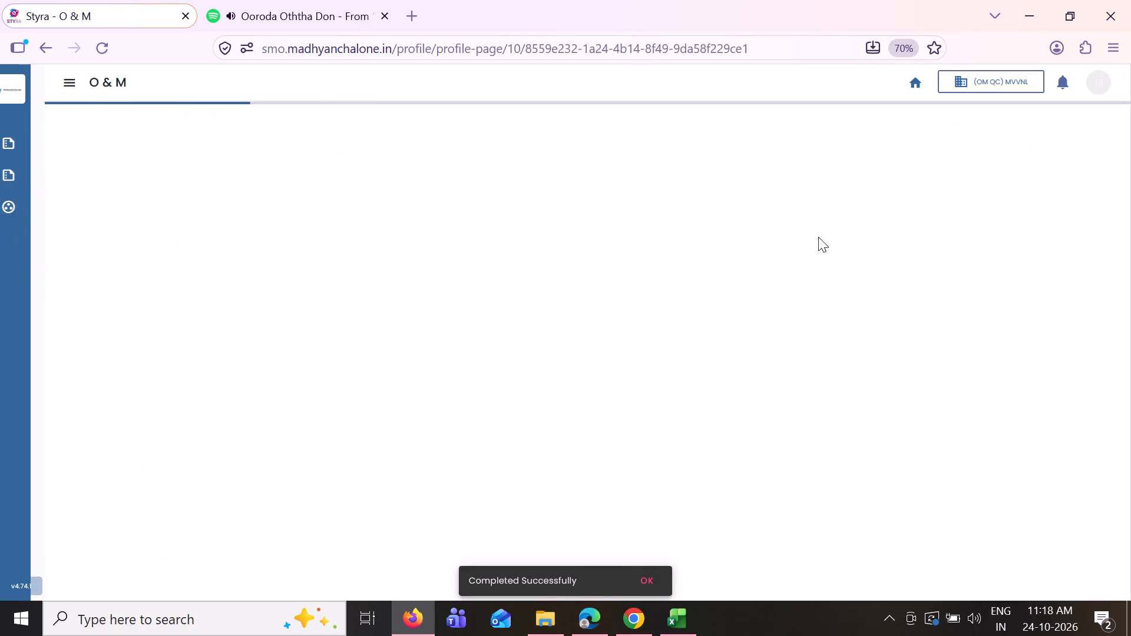
left_click(1087, 118)
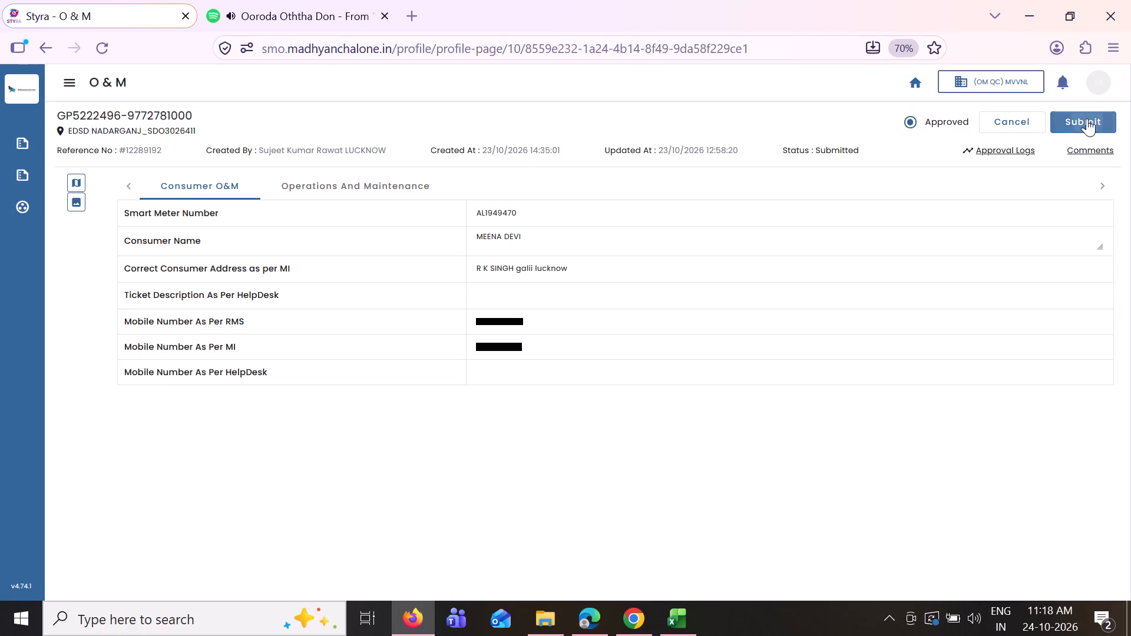
left_click(557, 286)
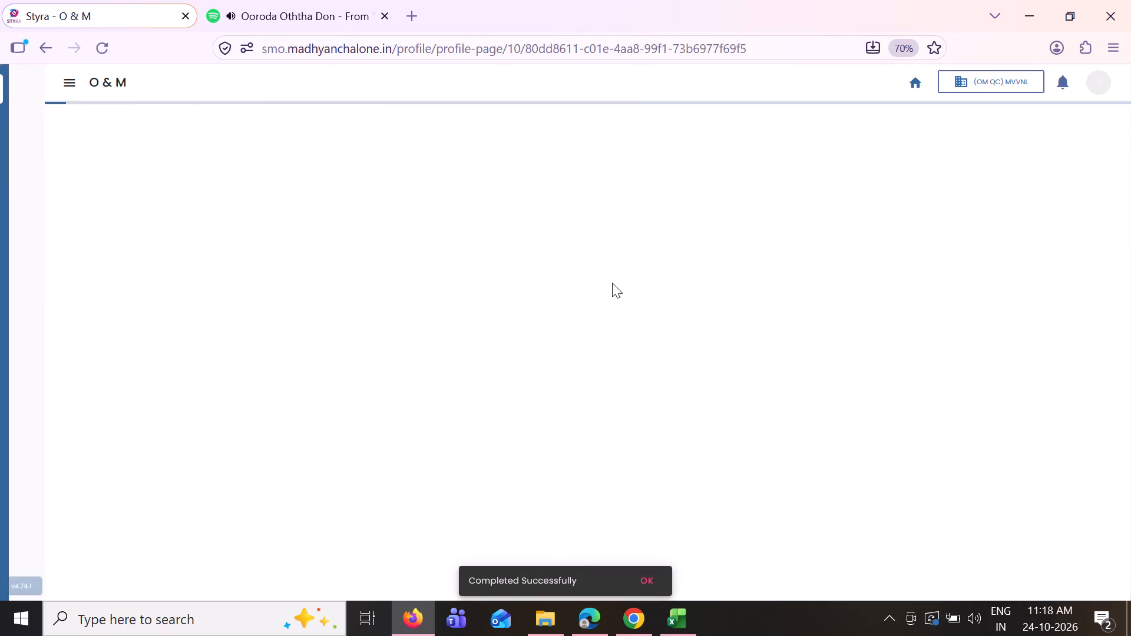
left_click(1079, 115)
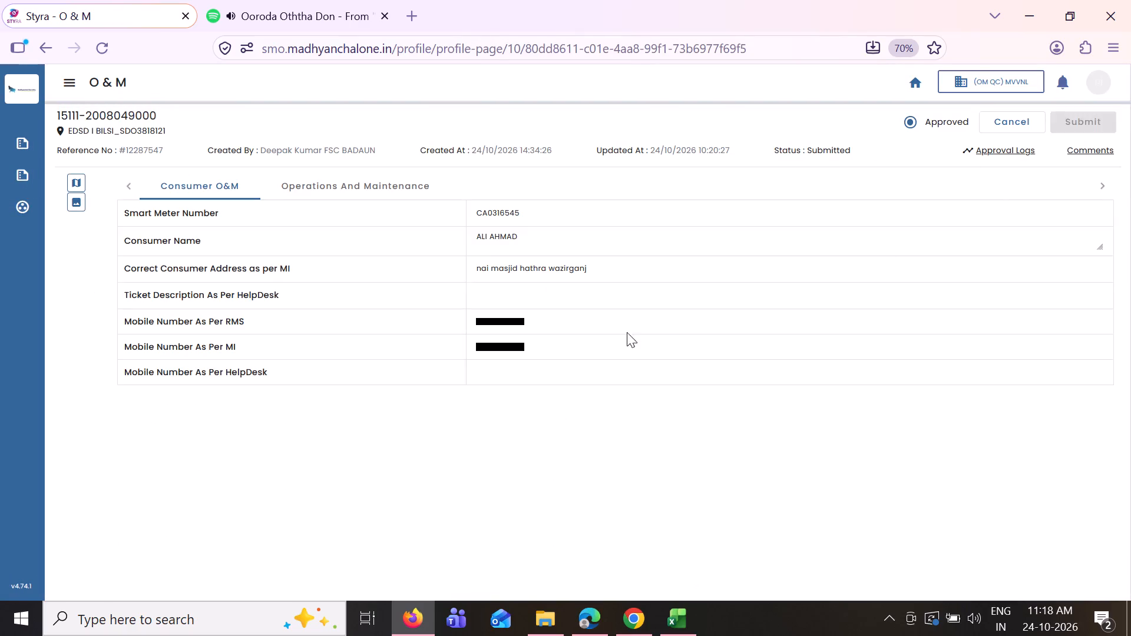
left_click(551, 286)
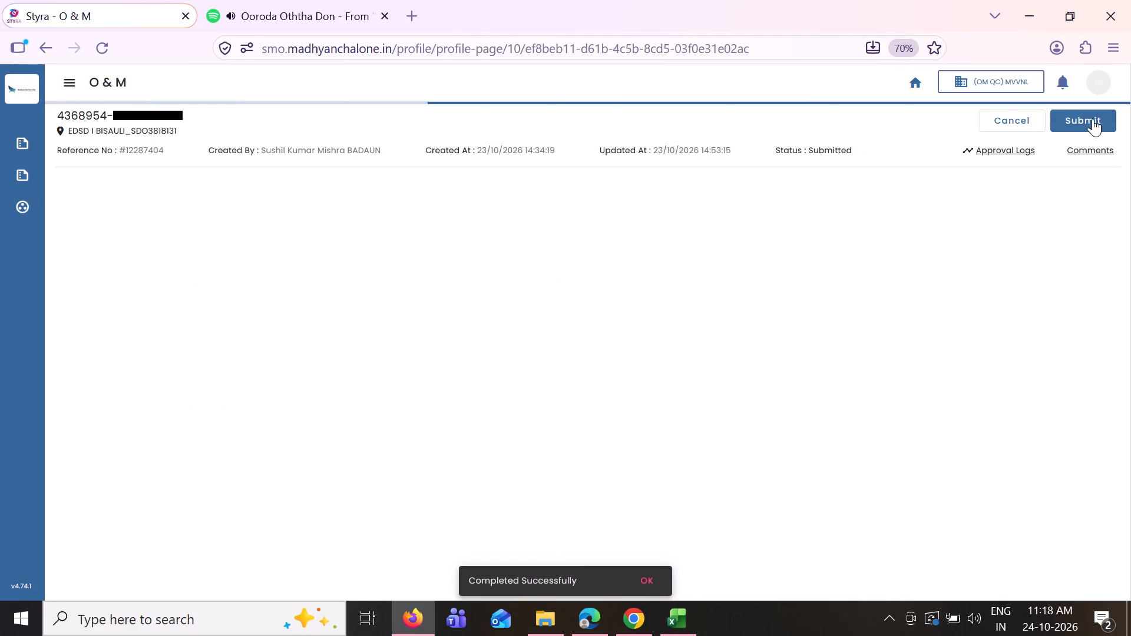
left_click(1094, 117)
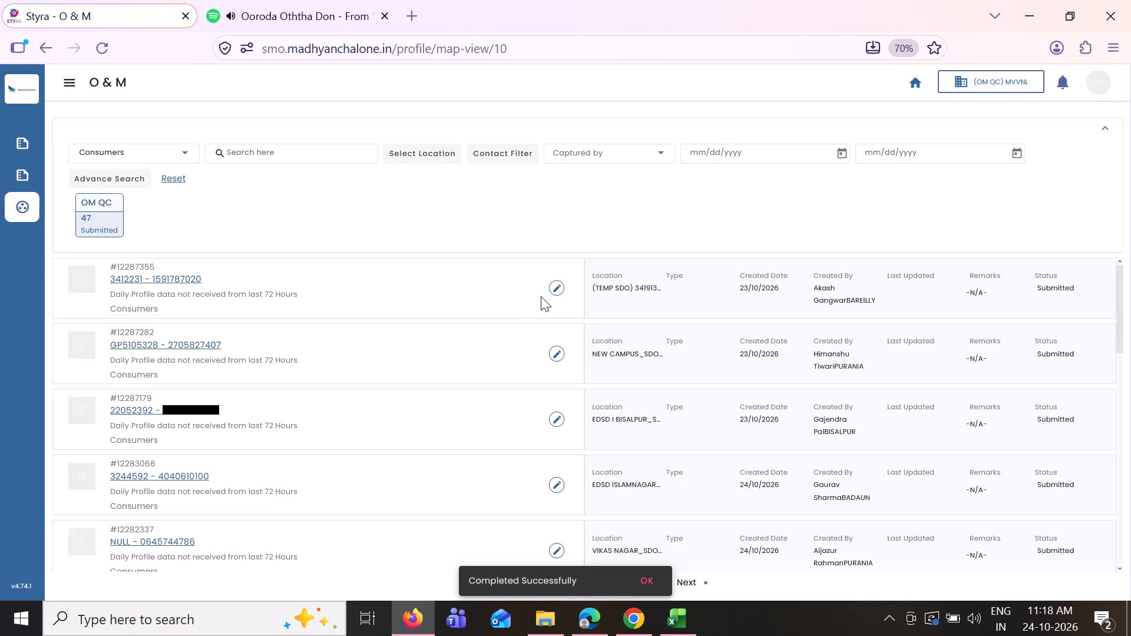
left_click(557, 288)
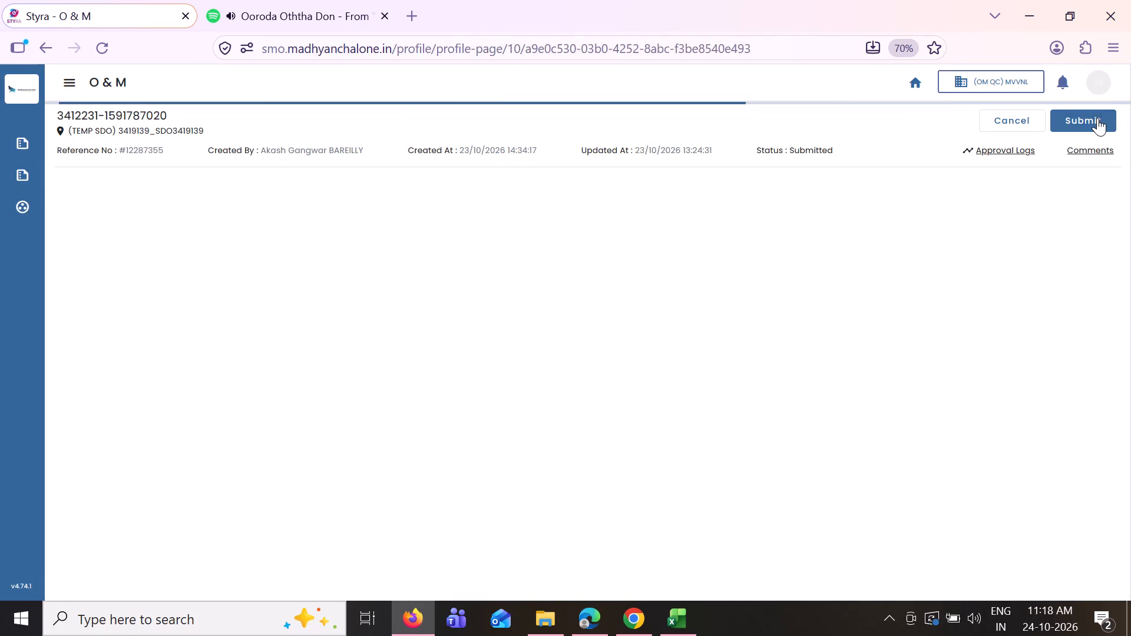
left_click(1097, 118)
left_click(556, 287)
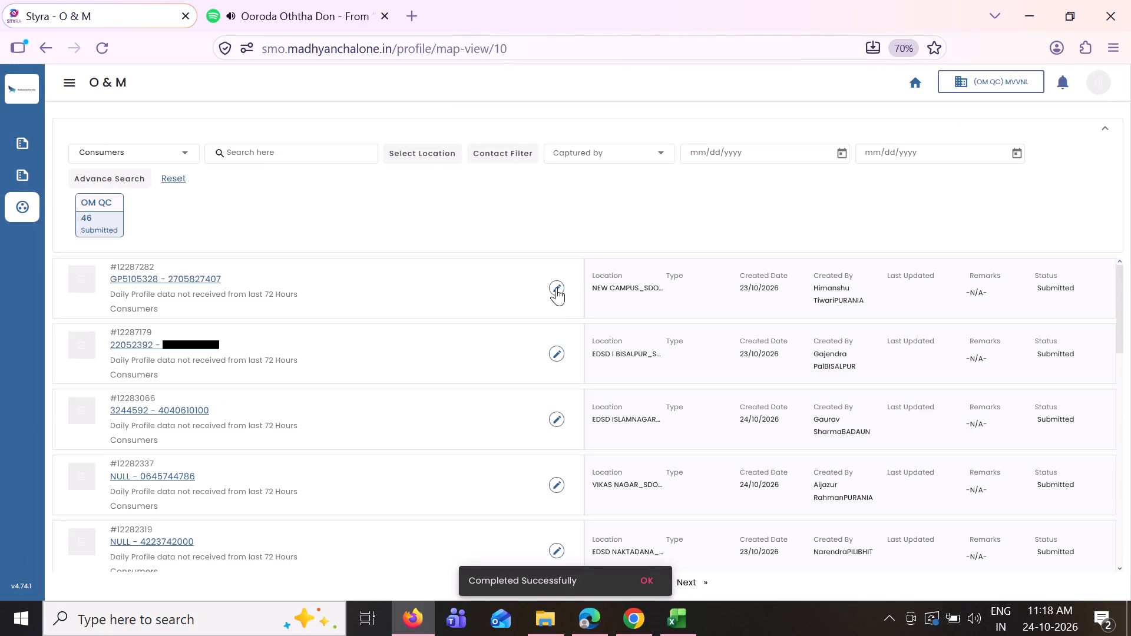
left_click(1077, 120)
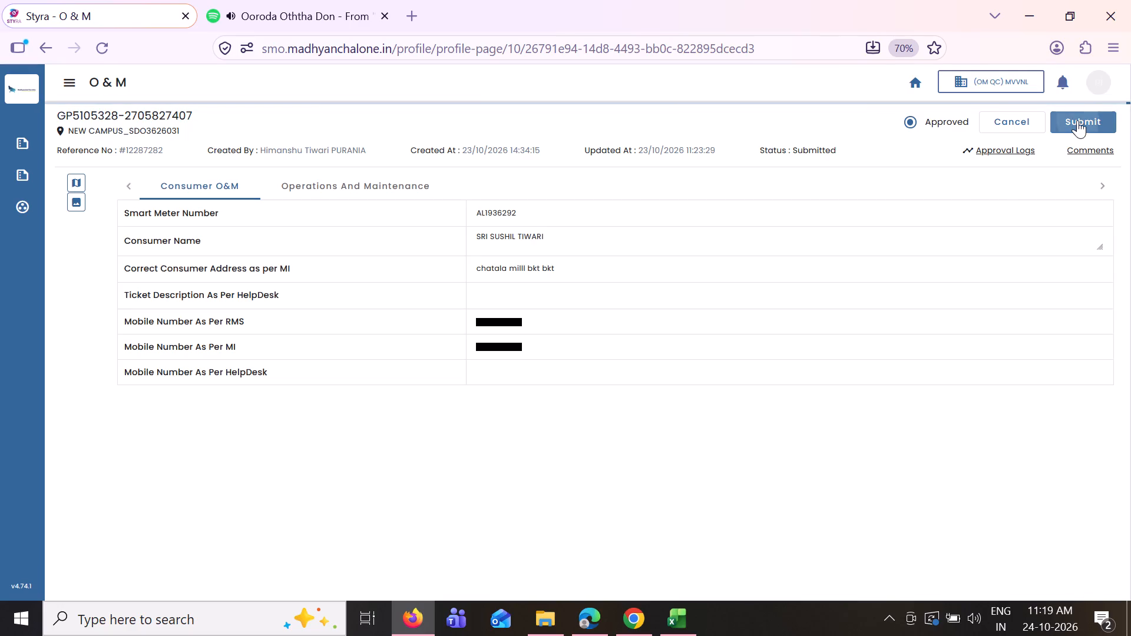
left_click(556, 288)
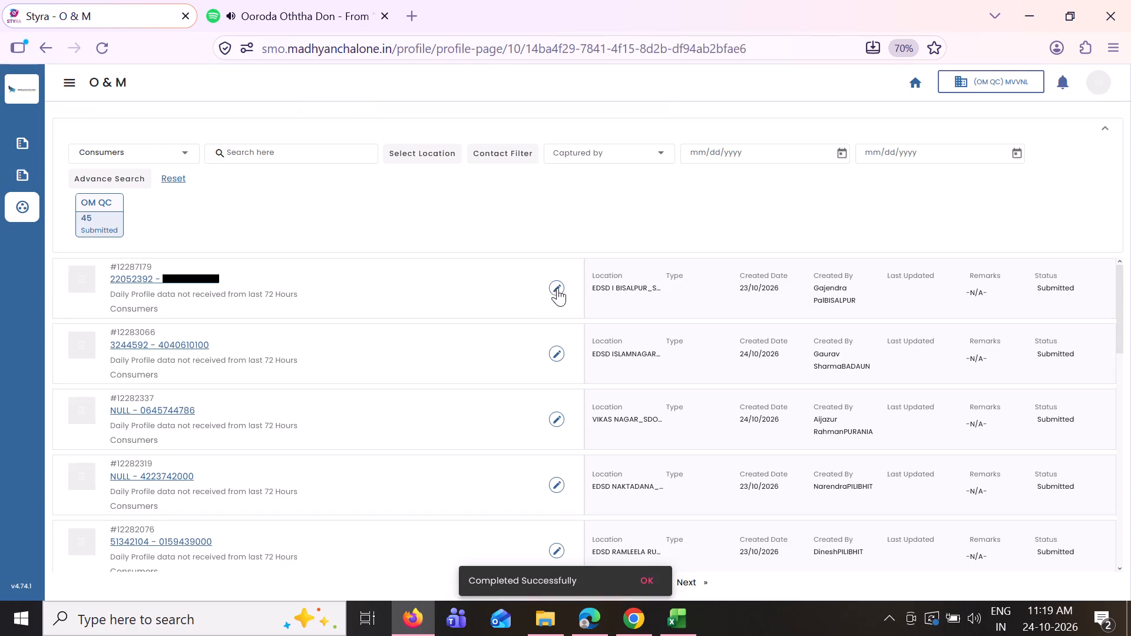
left_click(1083, 119)
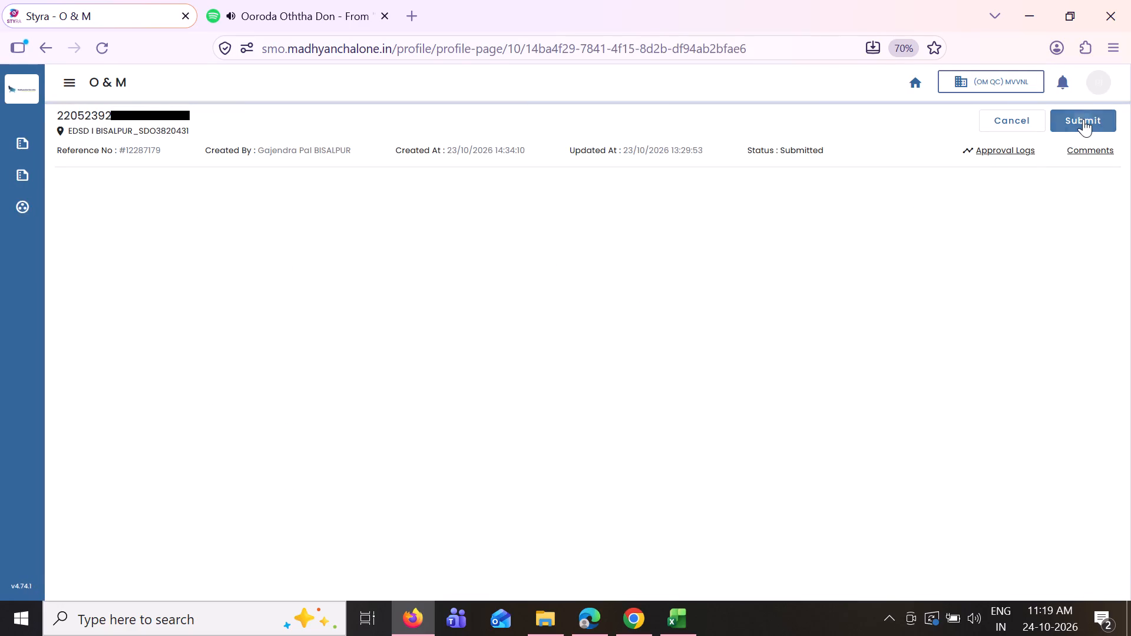
left_click(543, 293)
left_click(557, 286)
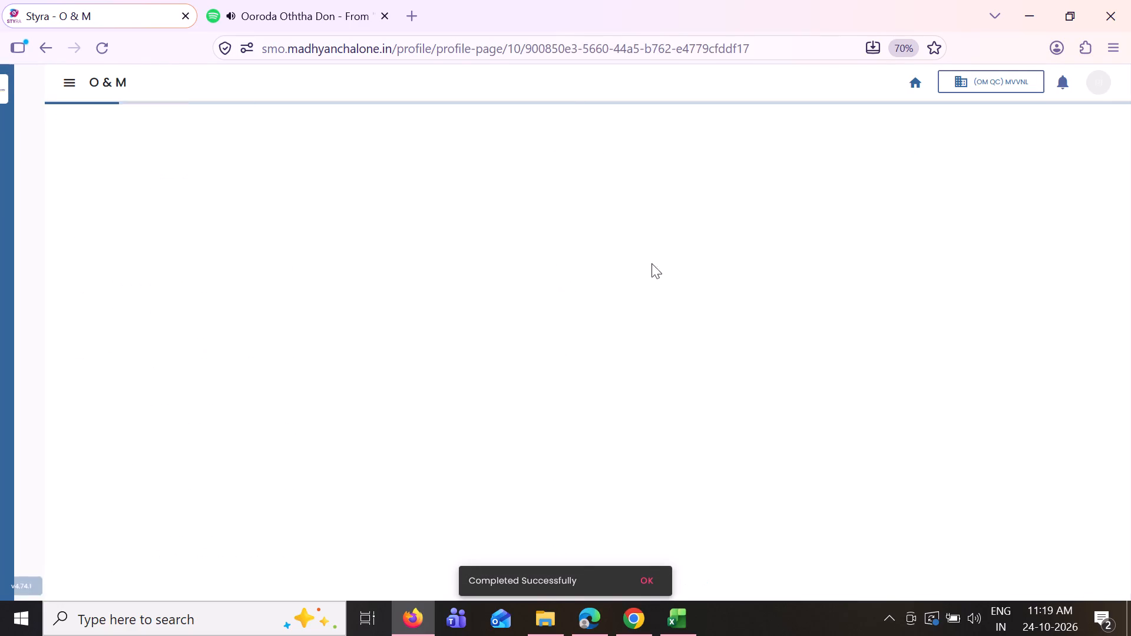
left_click(1093, 124)
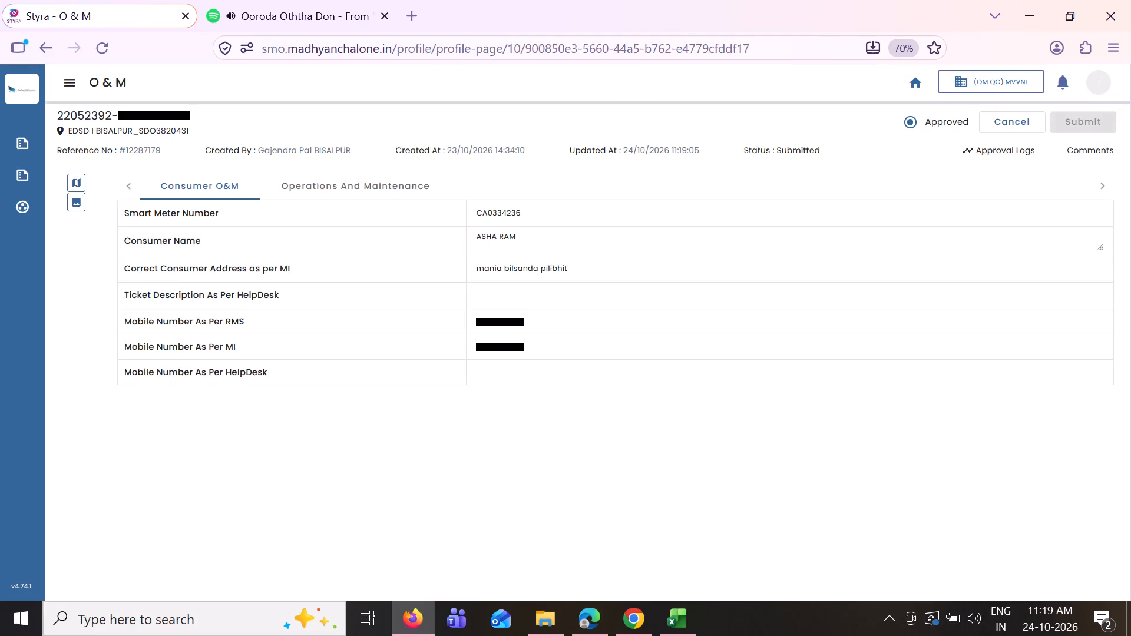
left_click(558, 289)
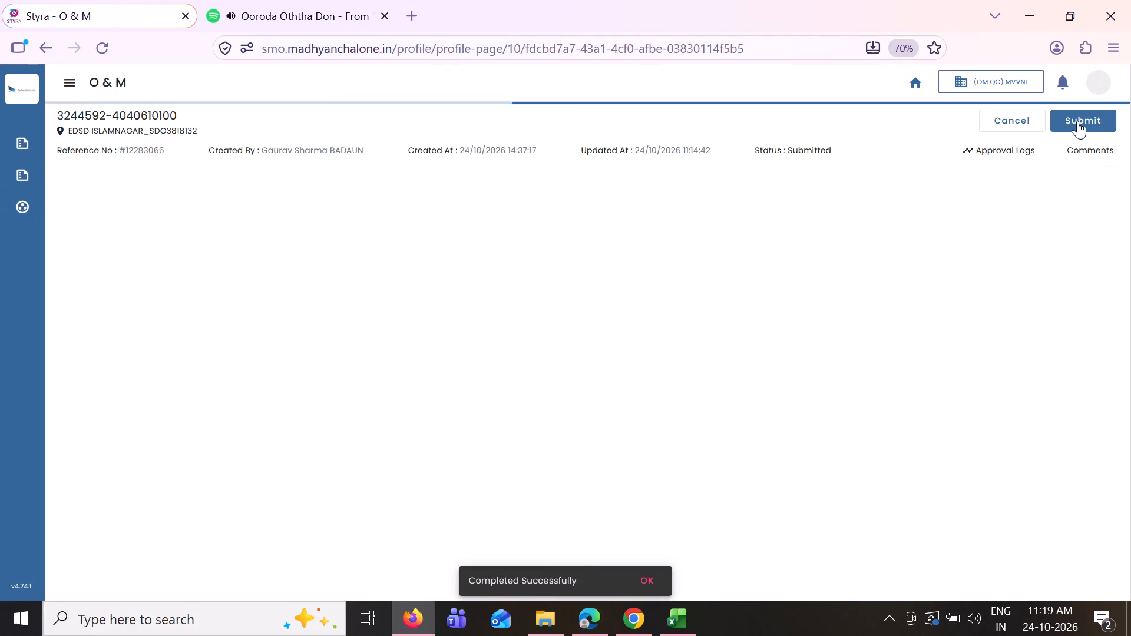
left_click(1077, 121)
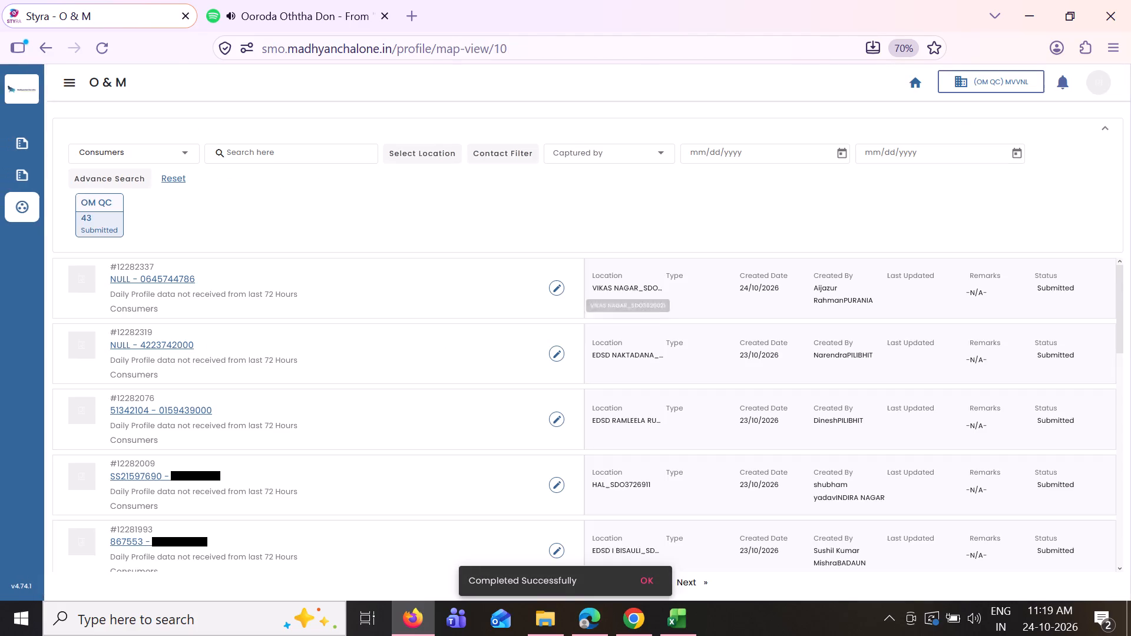
left_click(595, 289)
left_click(551, 289)
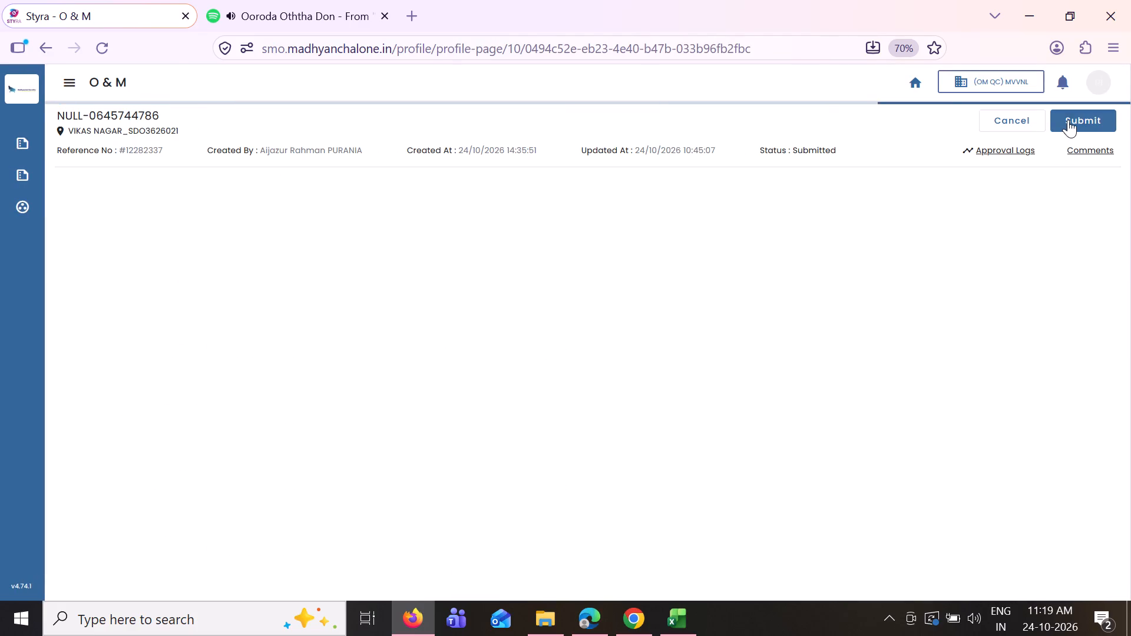
left_click(1068, 120)
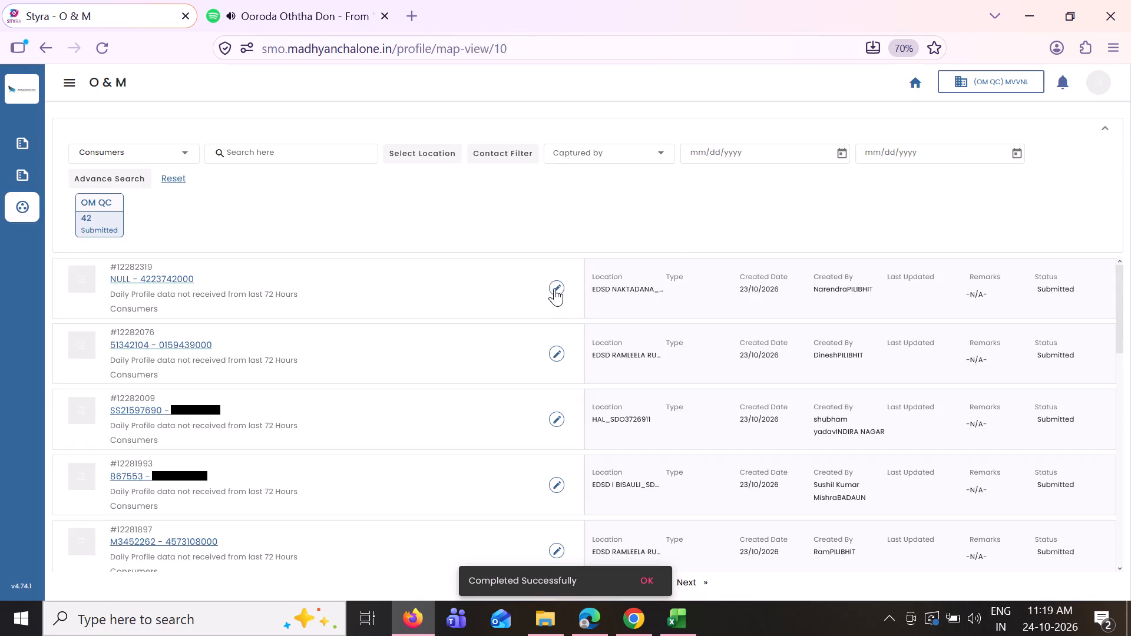
left_click(551, 288)
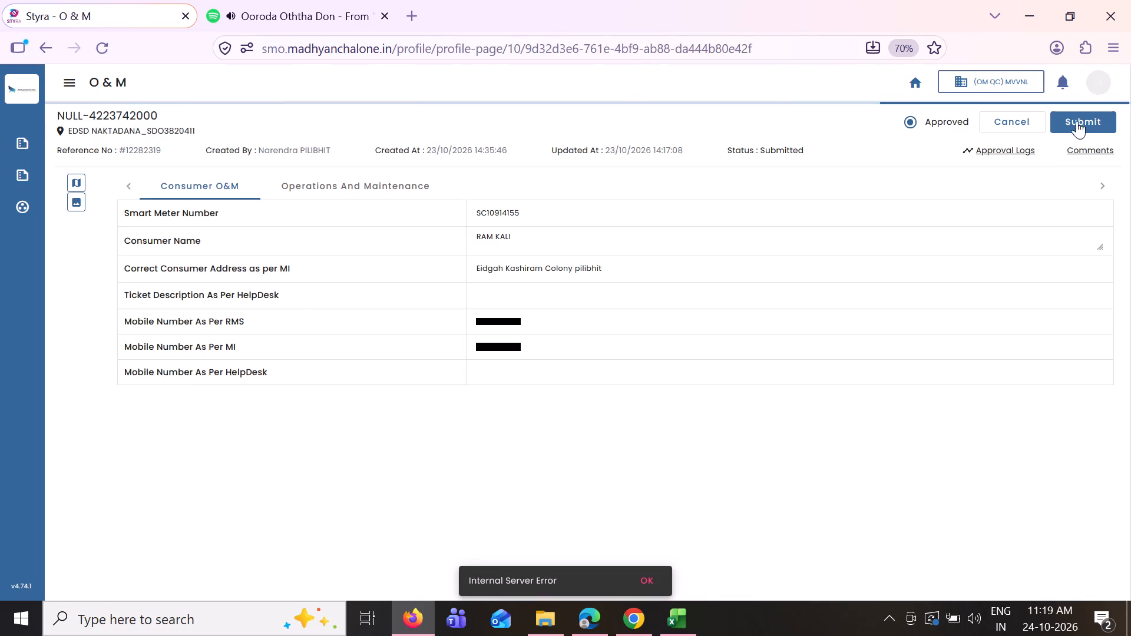
left_click(1068, 125)
left_click(550, 289)
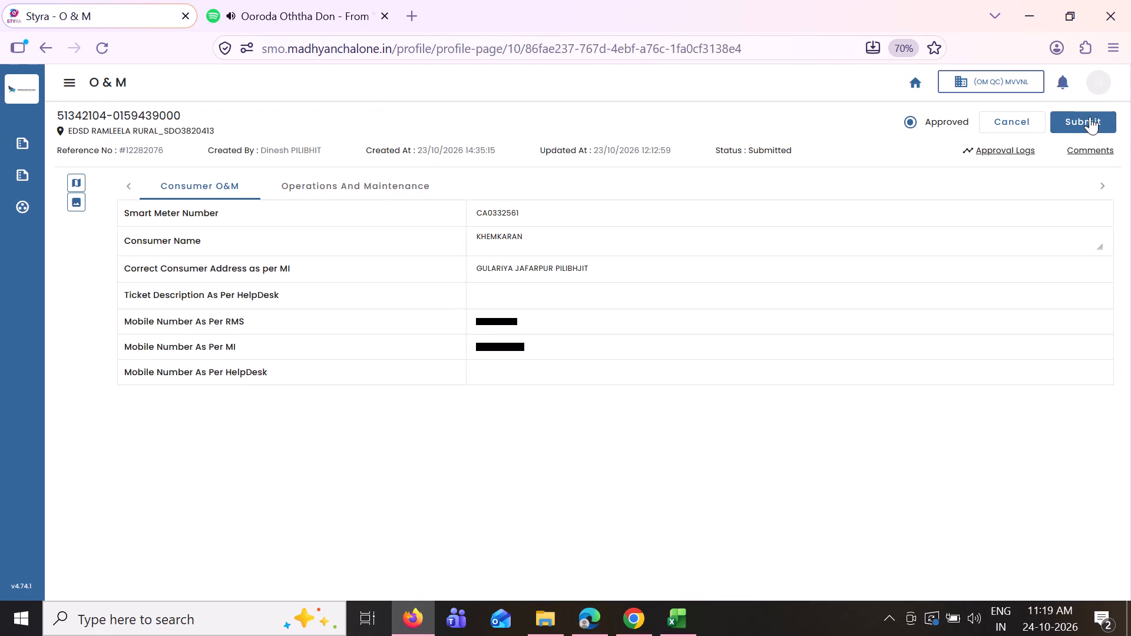
left_click(1090, 115)
left_click(558, 283)
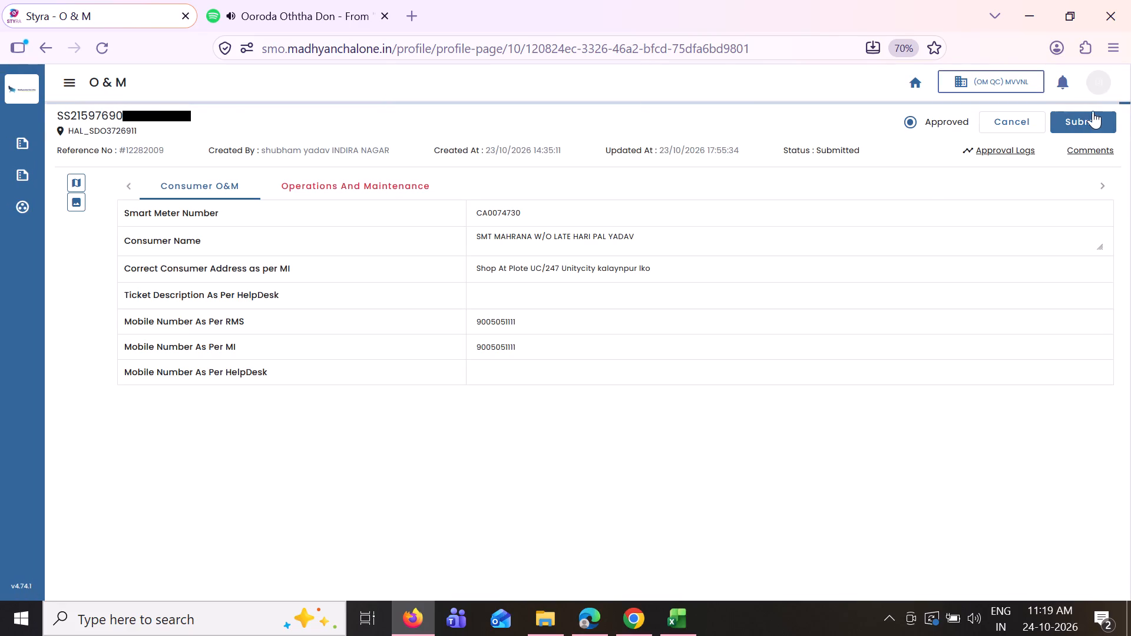
left_click(1092, 128)
left_click(375, 183)
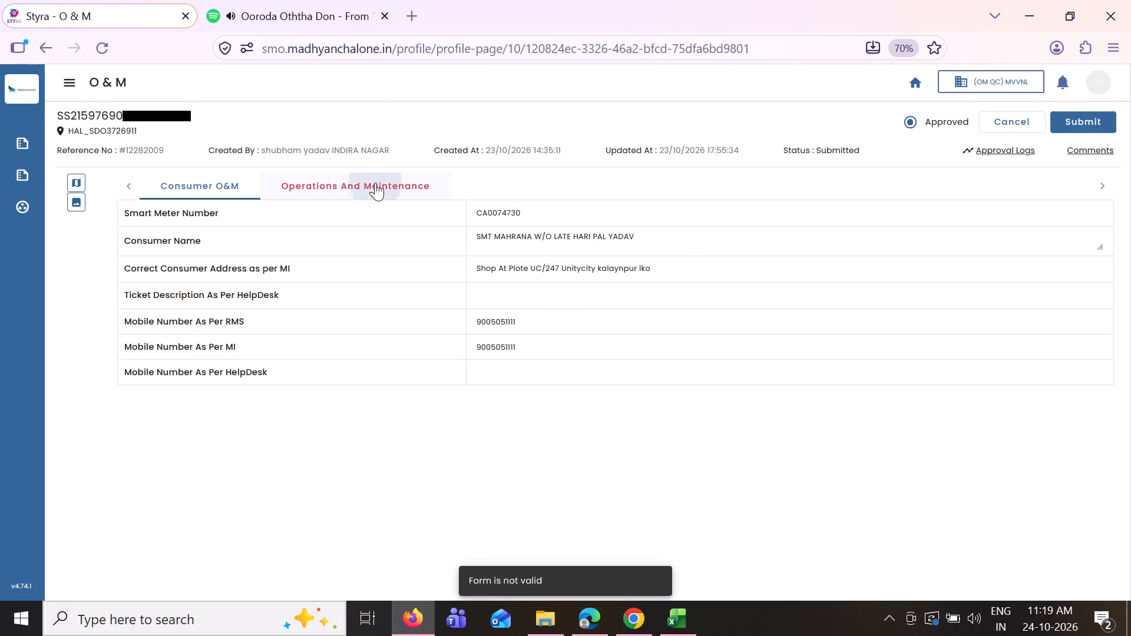
scroll(317, 305, "up", 10)
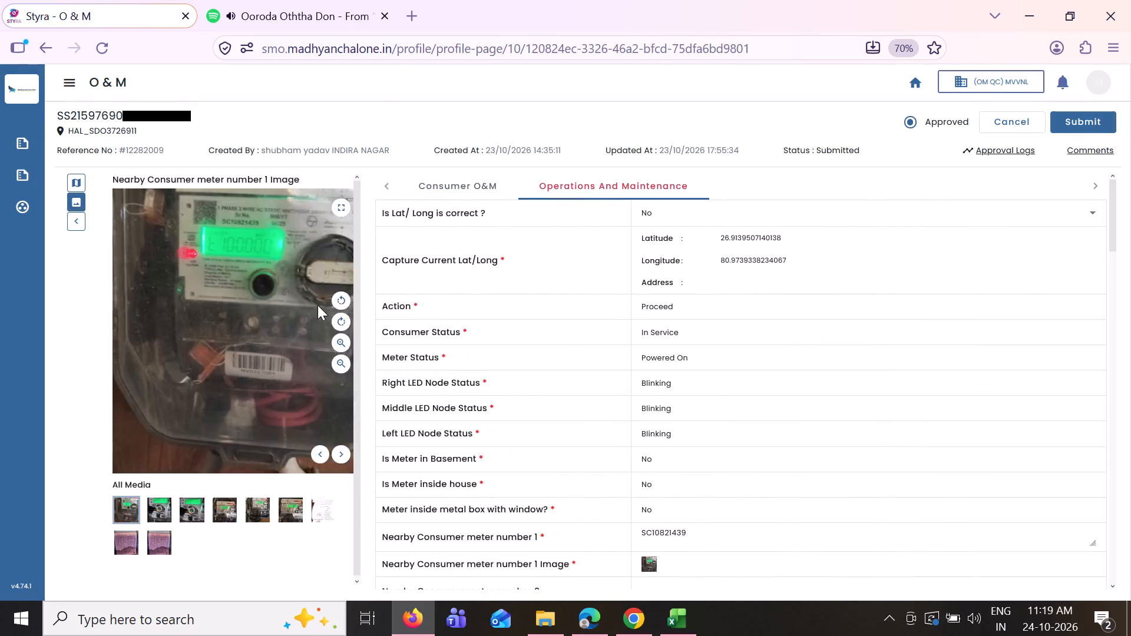
scroll(318, 305, "up", 8)
left_click_drag(301, 287, 271, 480)
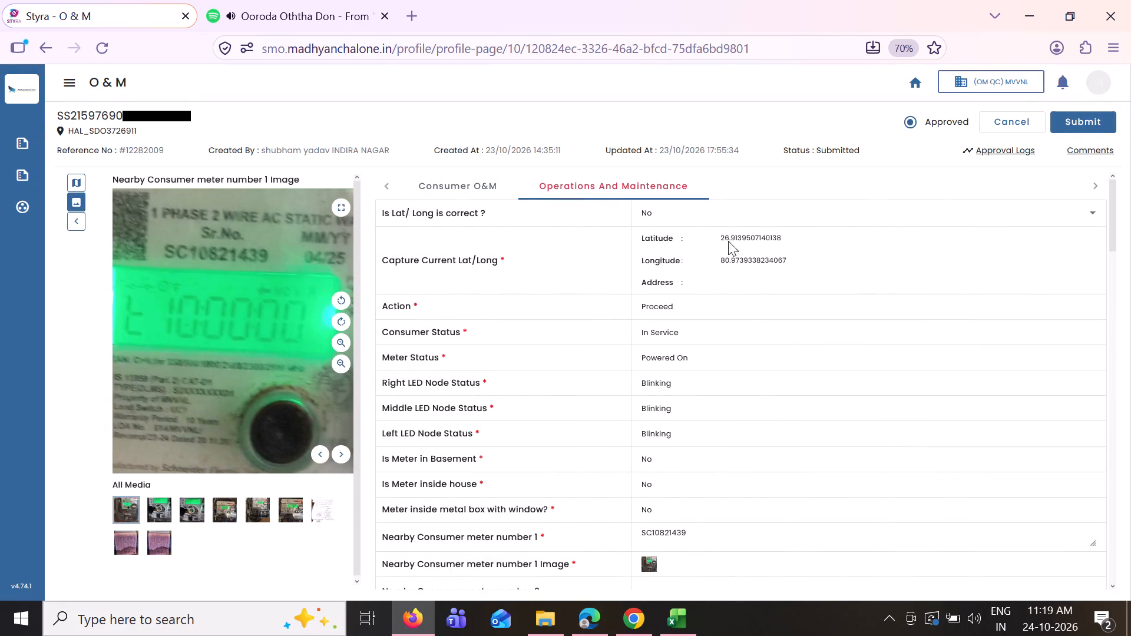
scroll(745, 291, "up", 6)
scroll(749, 299, "down", 4)
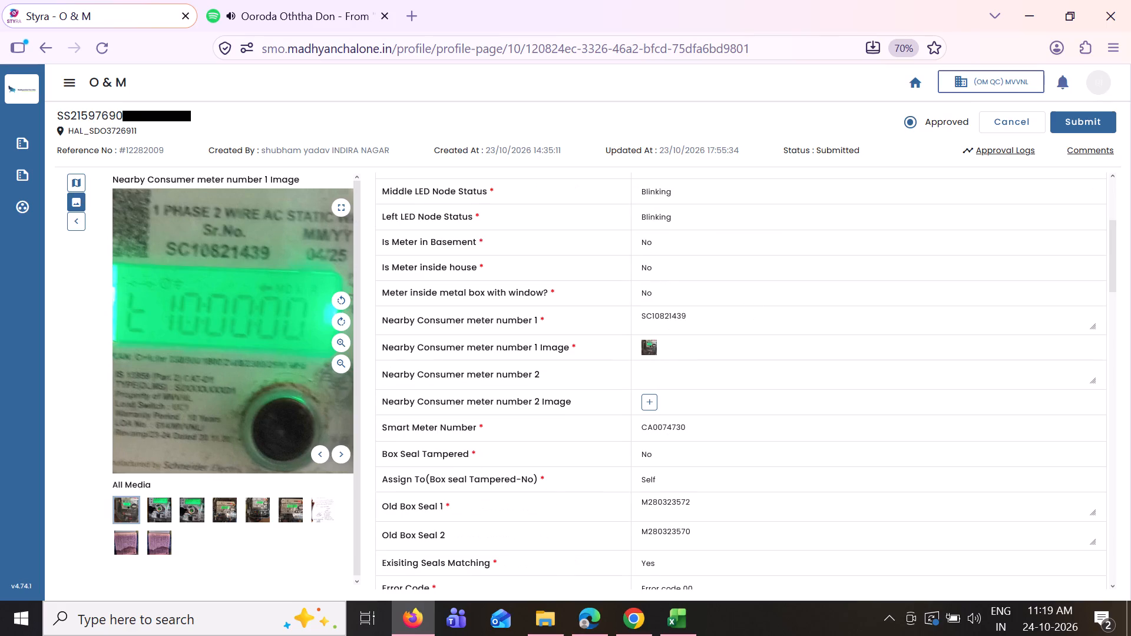
scroll(744, 310, "down", 9)
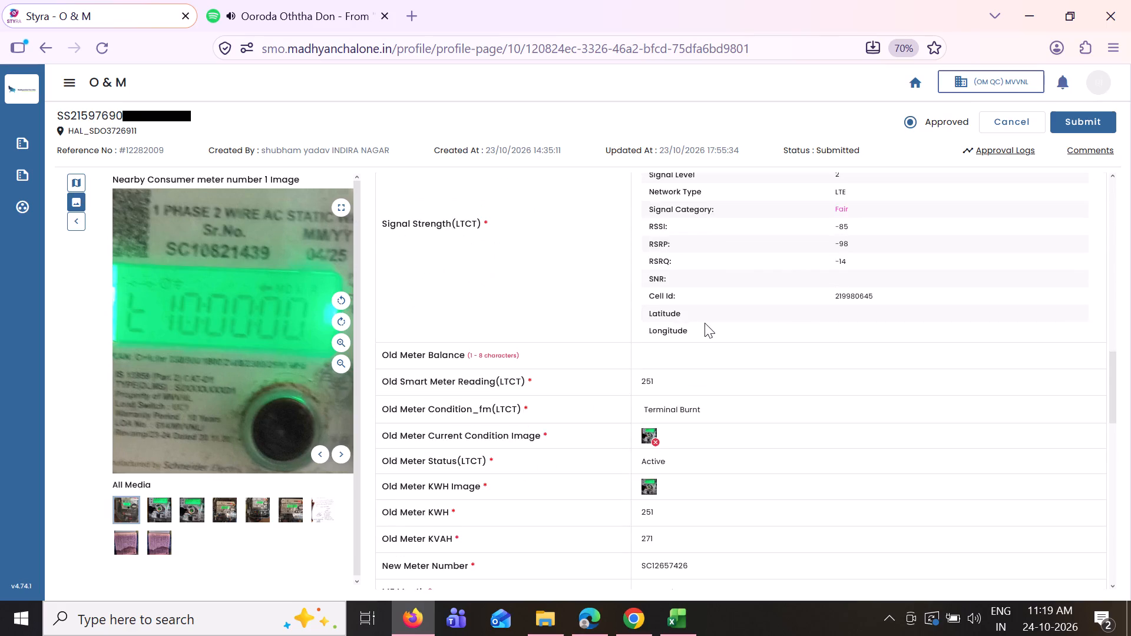
scroll(705, 323, "down", 2)
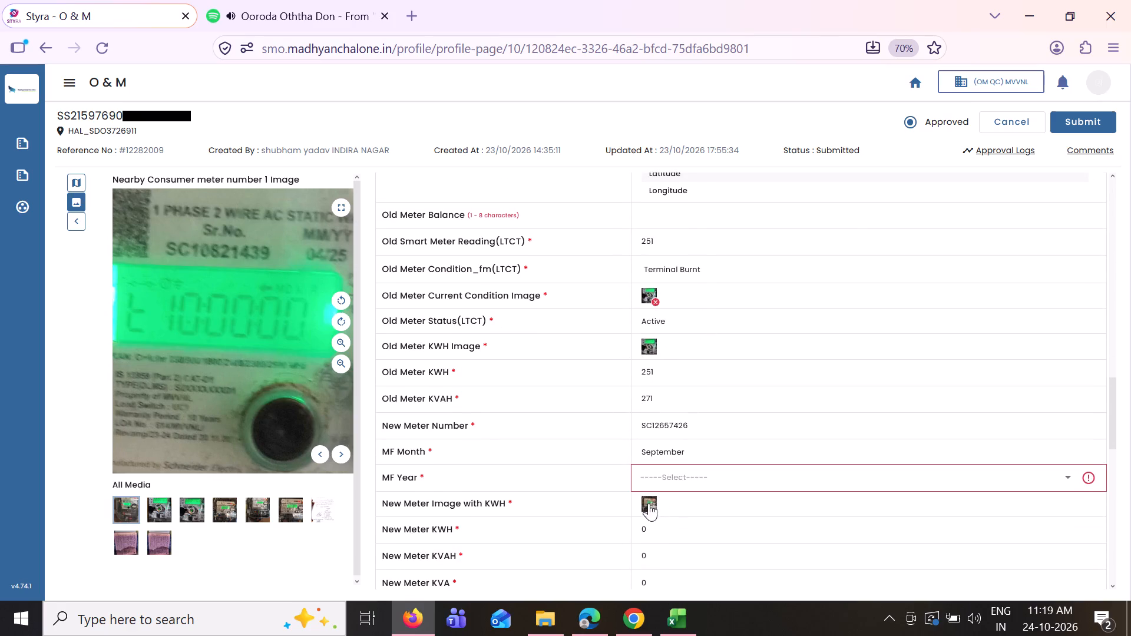
left_click(647, 503)
scroll(316, 400, "up", 20)
left_click_drag(247, 390, 267, 386)
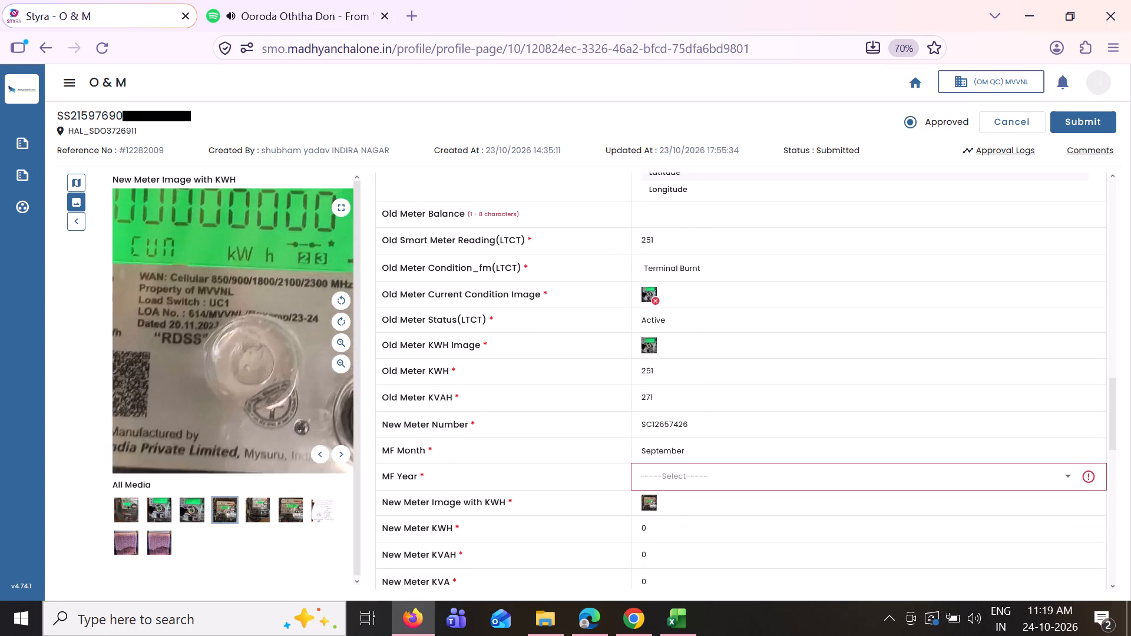
left_click_drag(267, 386, 415, 364)
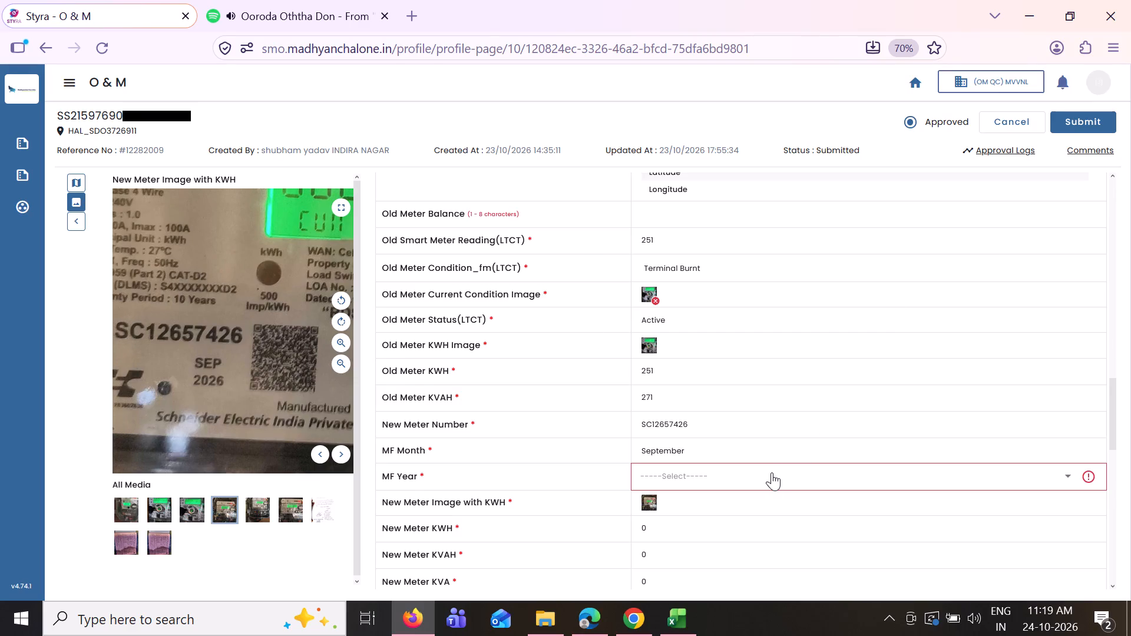
left_click(772, 473)
scroll(783, 402, "down", 5)
scroll(738, 420, "down", 5)
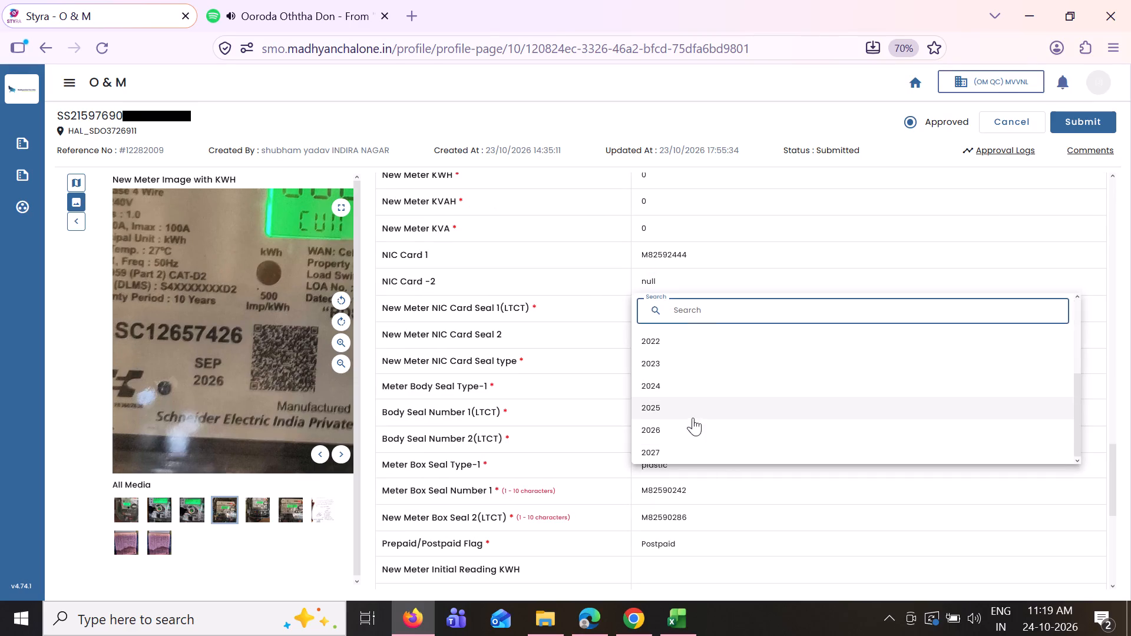
left_click(672, 430)
left_click(1094, 134)
left_click(1094, 121)
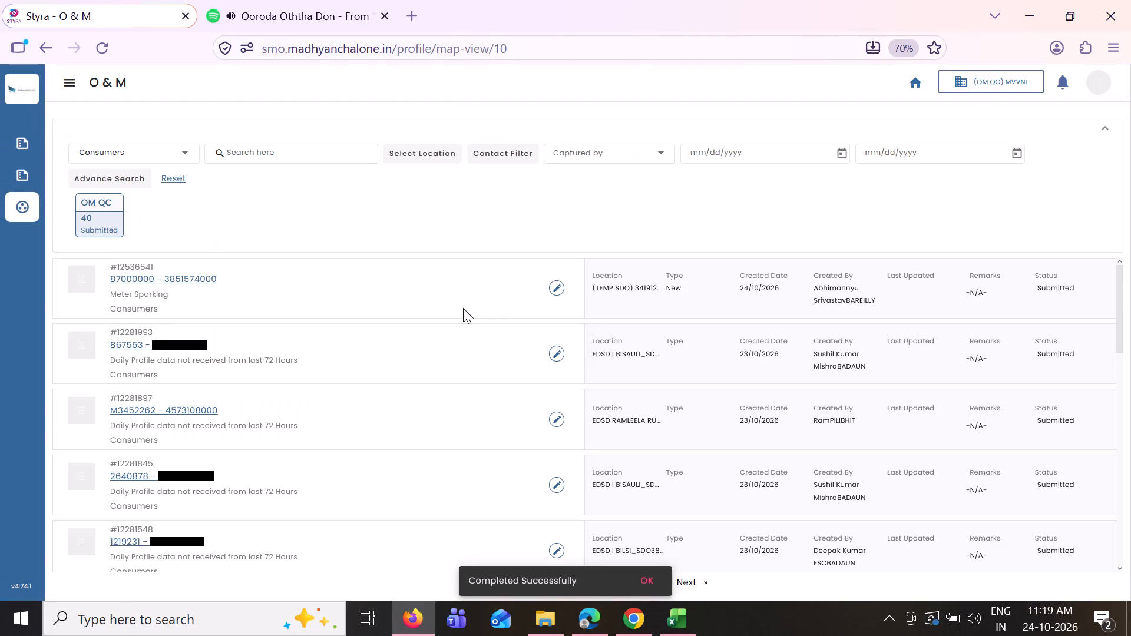
left_click(560, 284)
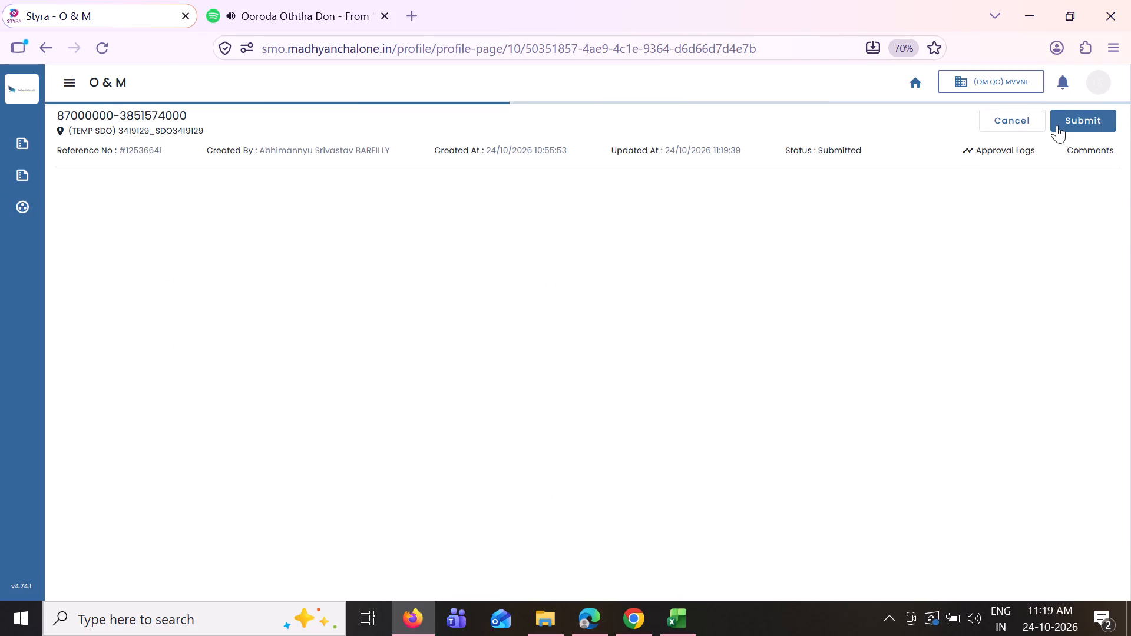
left_click(1057, 125)
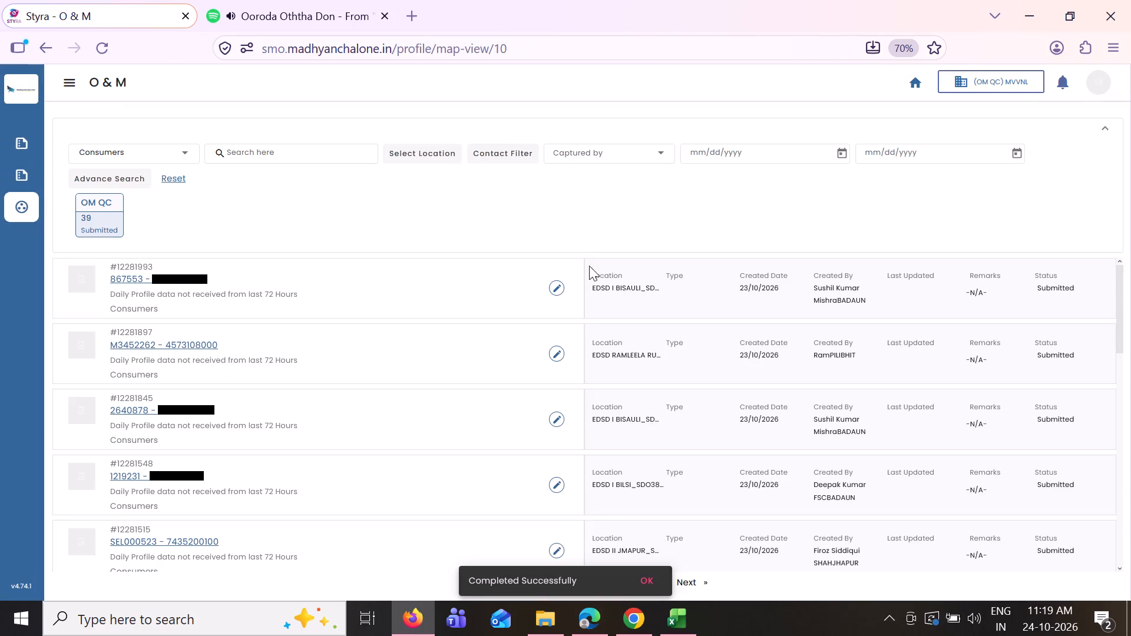
left_click(553, 291)
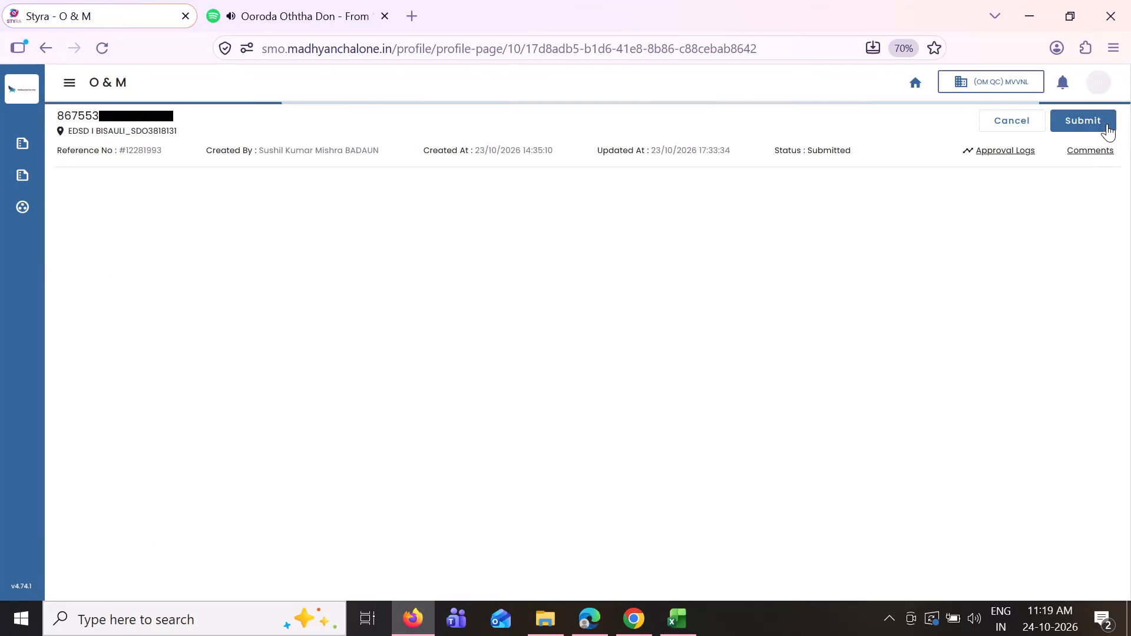
left_click(1106, 114)
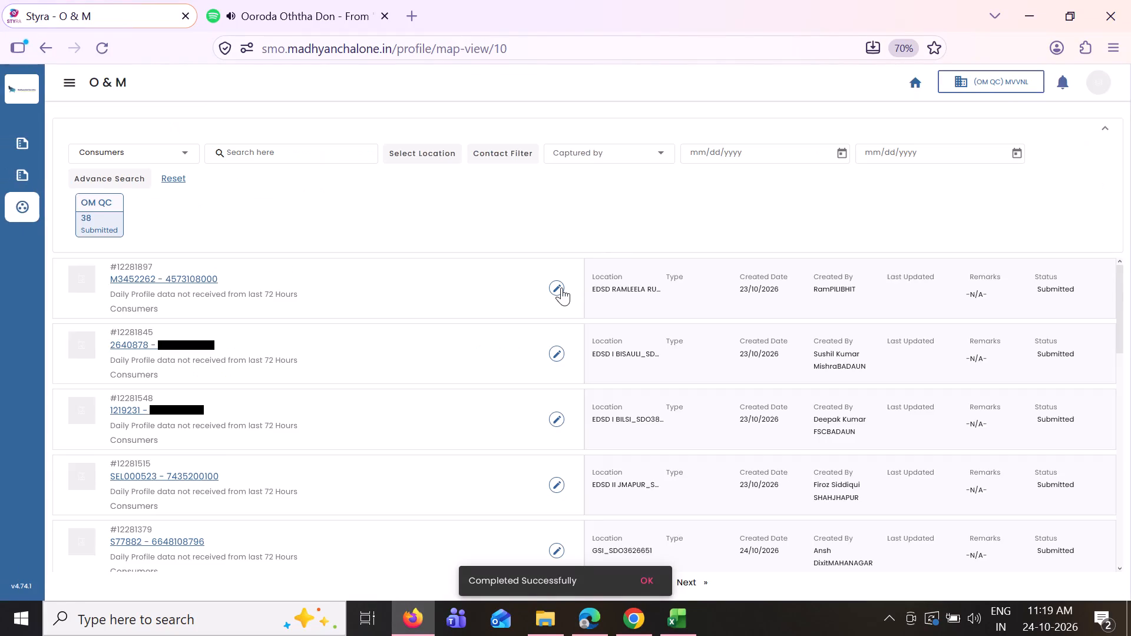
left_click(561, 287)
left_click(1106, 114)
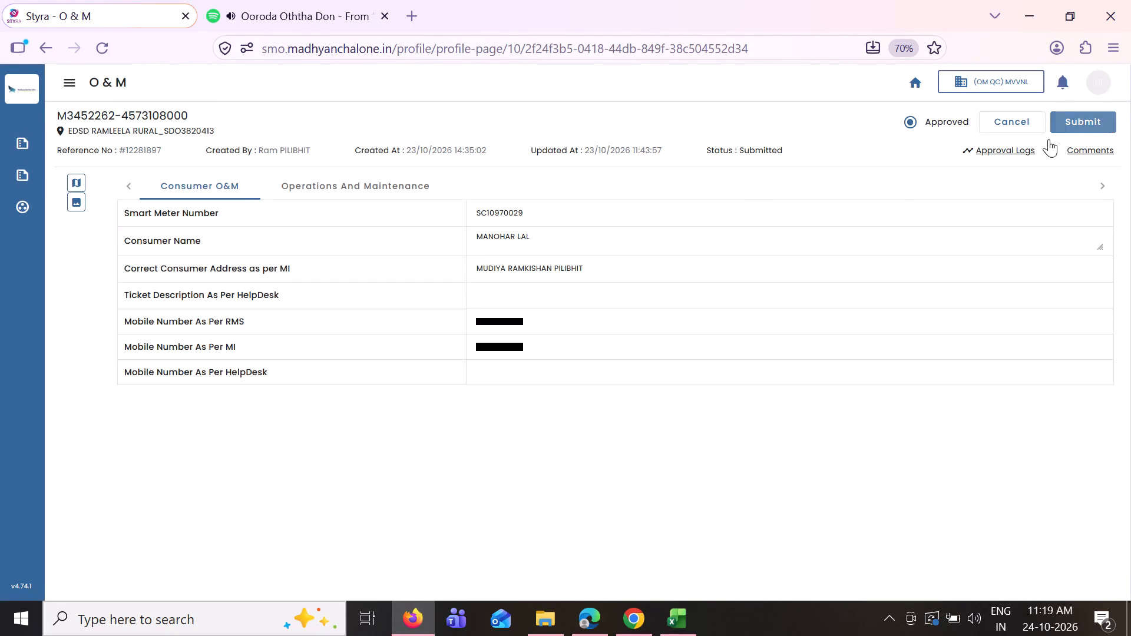
left_click(555, 289)
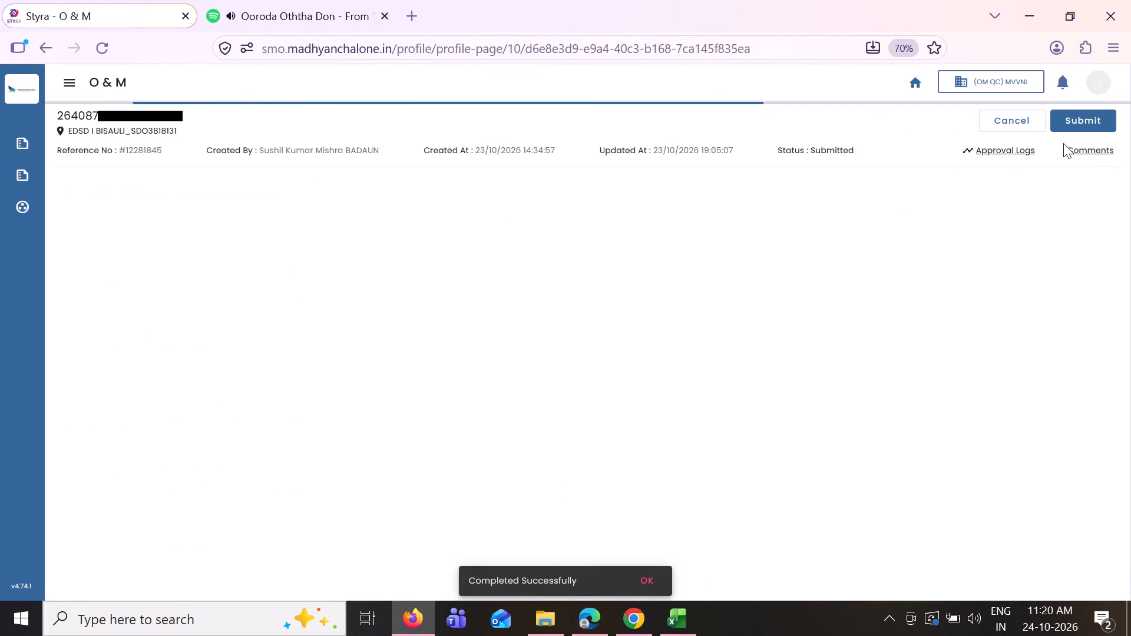
left_click(1085, 124)
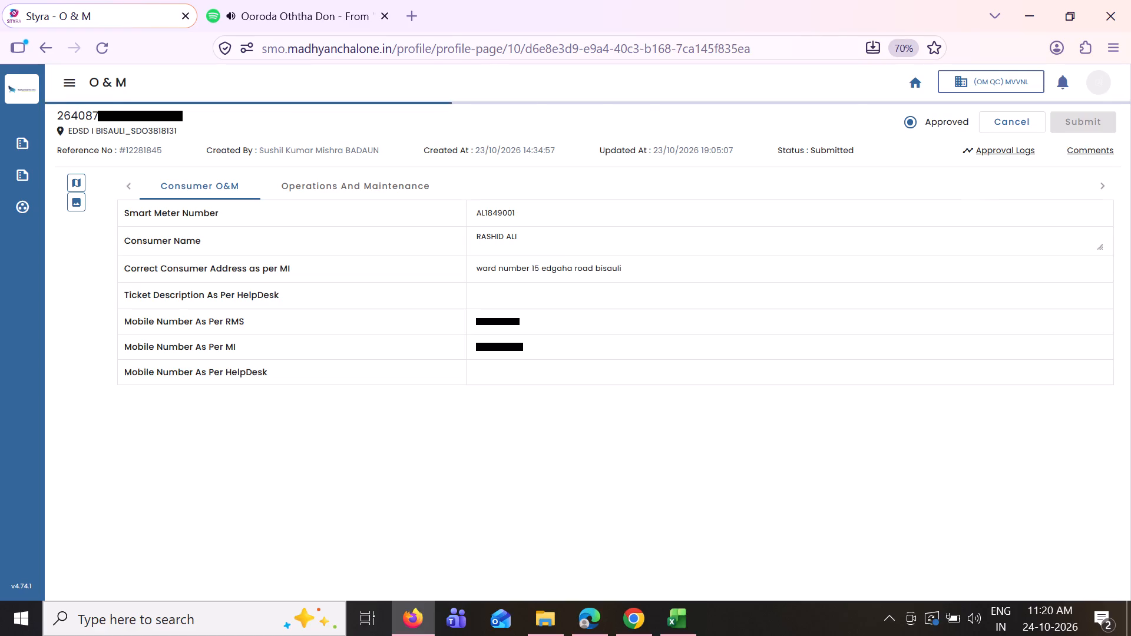
left_click(556, 293)
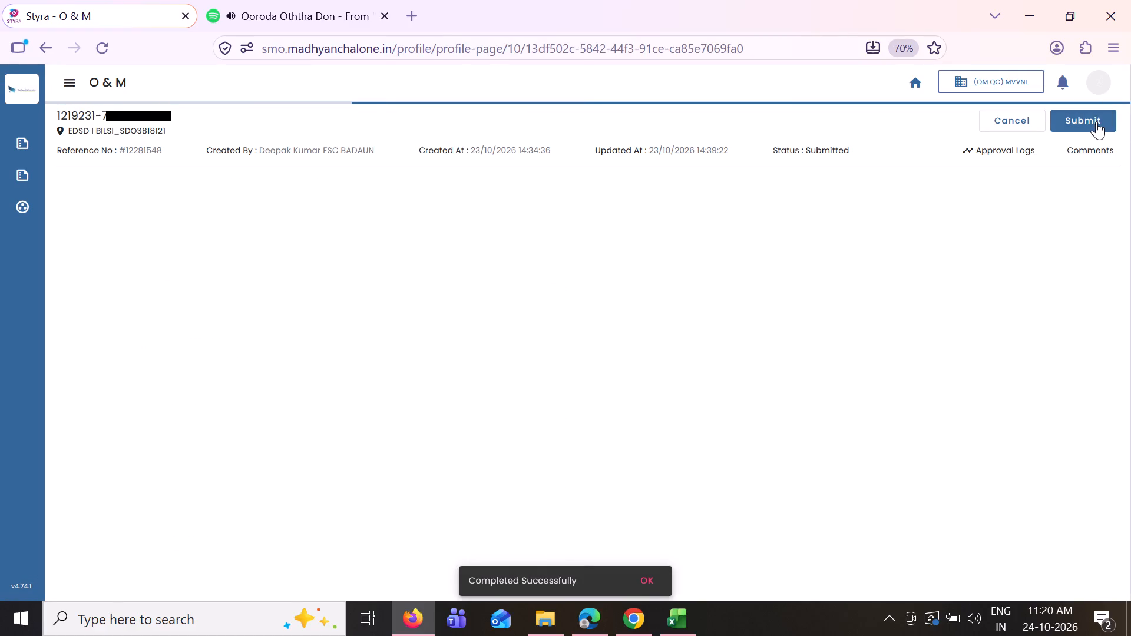
left_click(1099, 120)
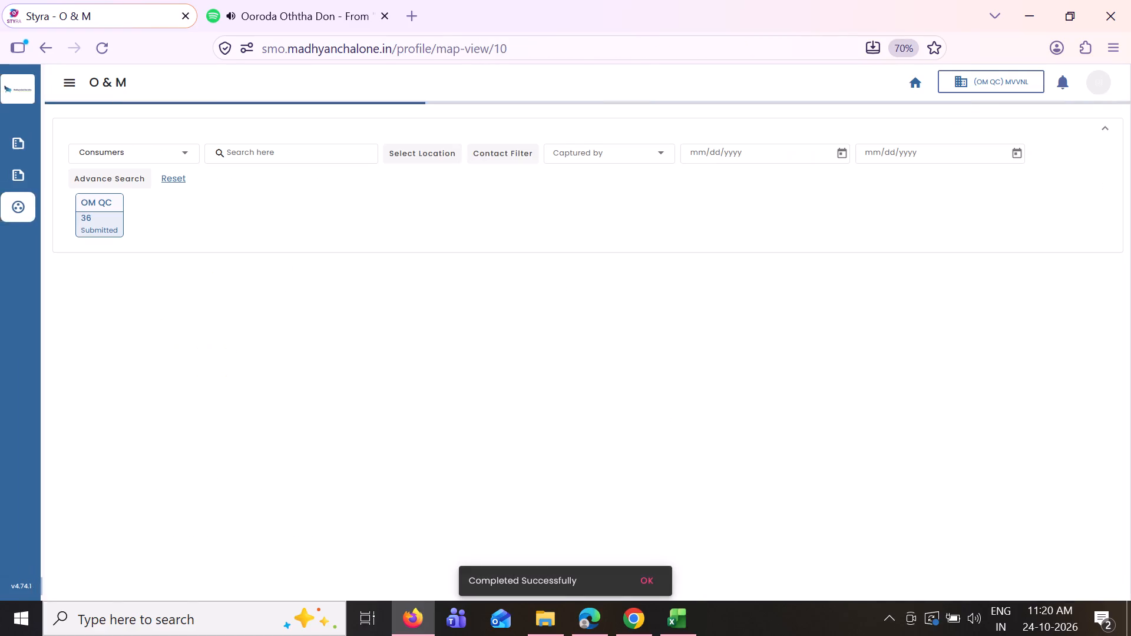
left_click(557, 289)
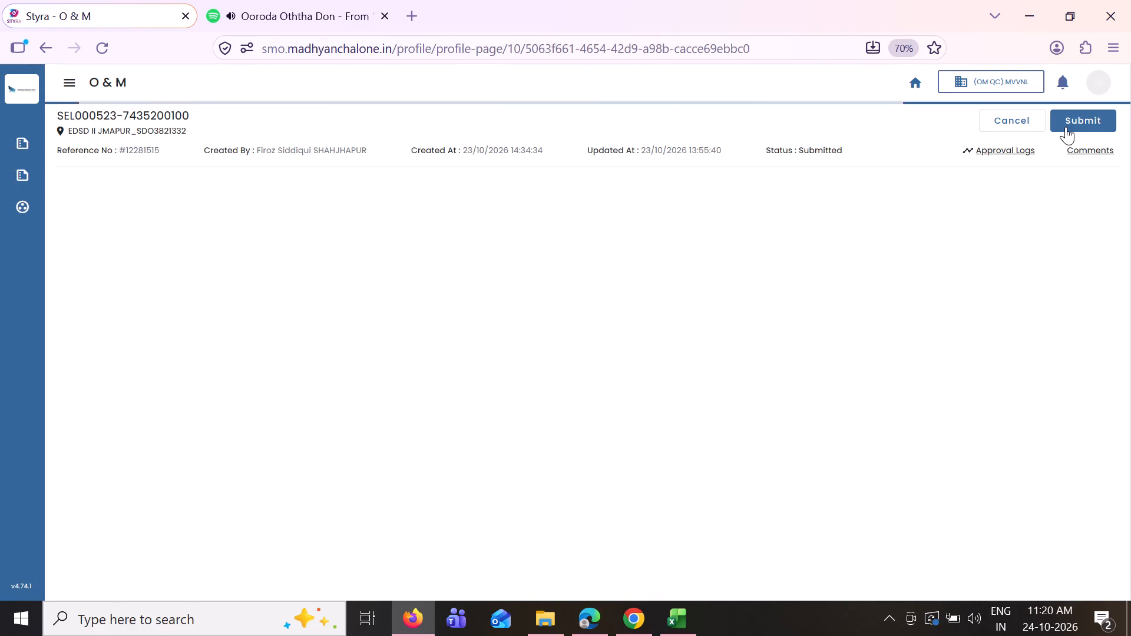
left_click(1066, 127)
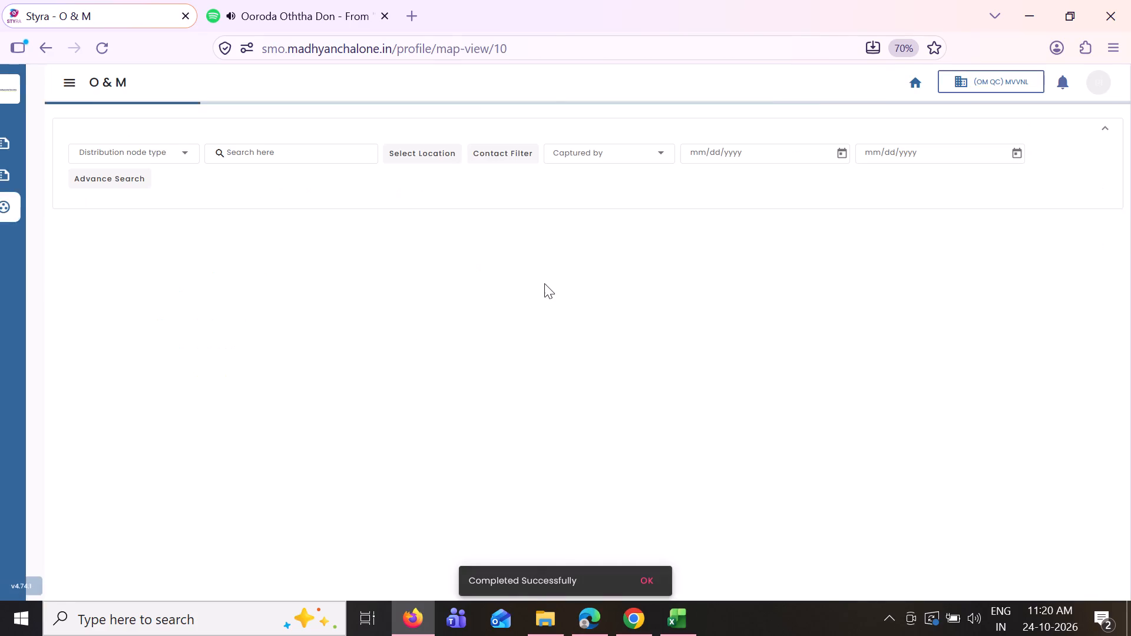
left_click(547, 289)
left_click(550, 290)
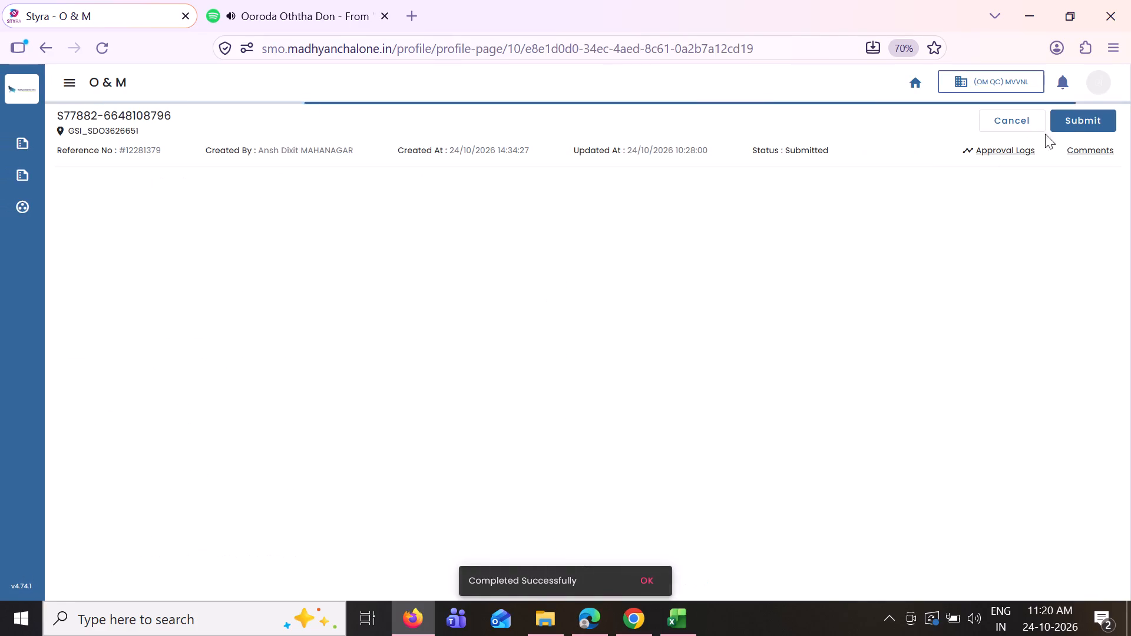
left_click(1097, 125)
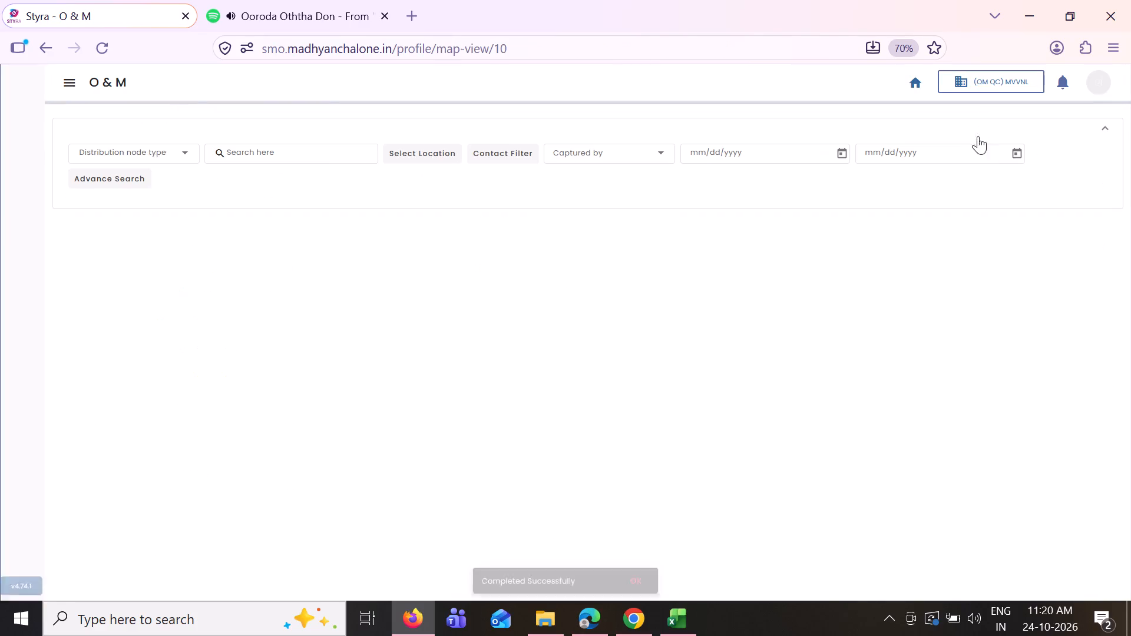
left_click(553, 290)
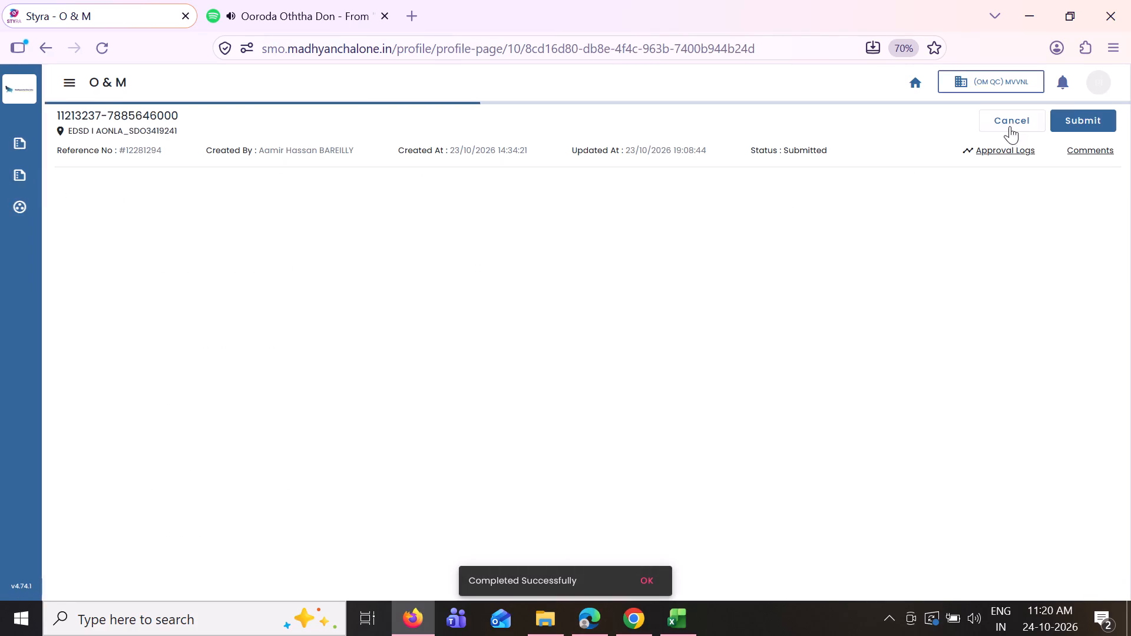
left_click(1062, 122)
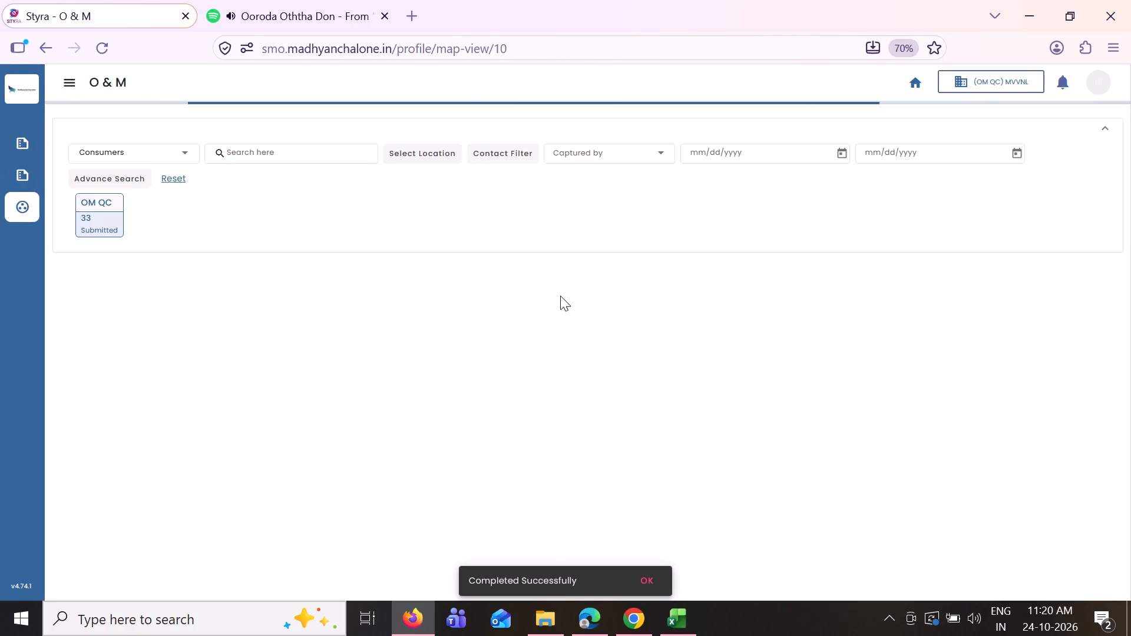
left_click(555, 286)
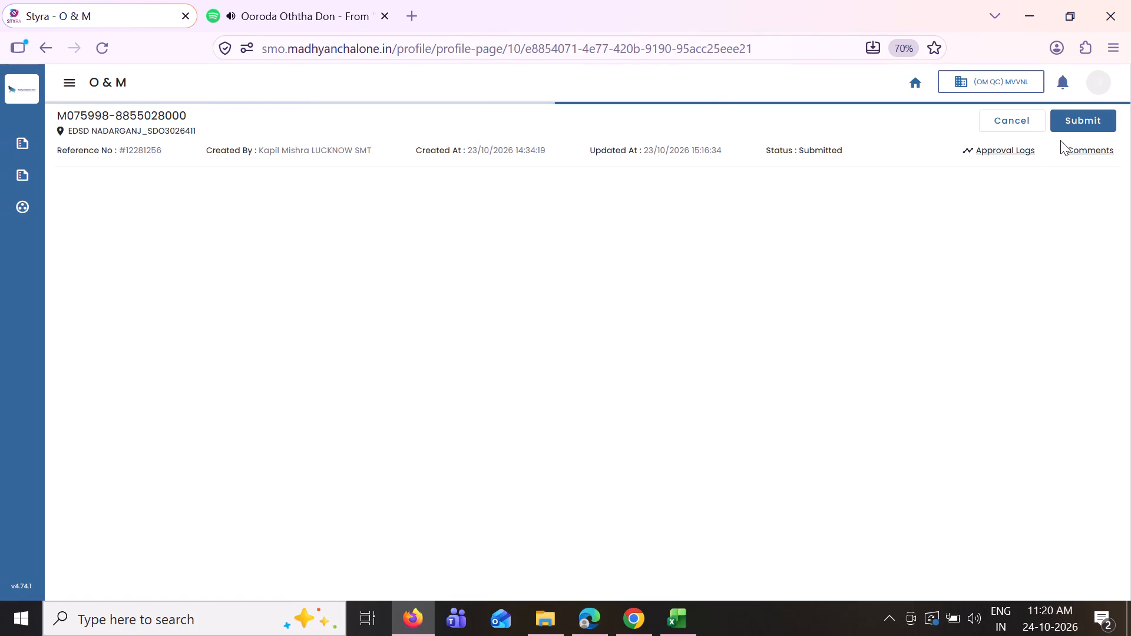
left_click(1083, 122)
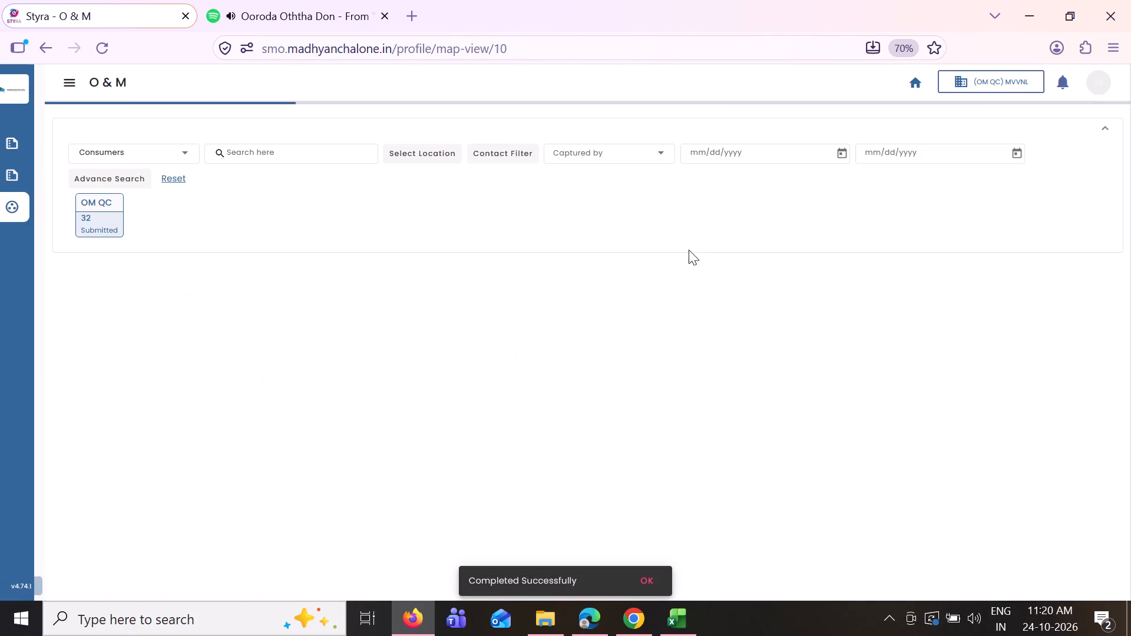
left_click(555, 290)
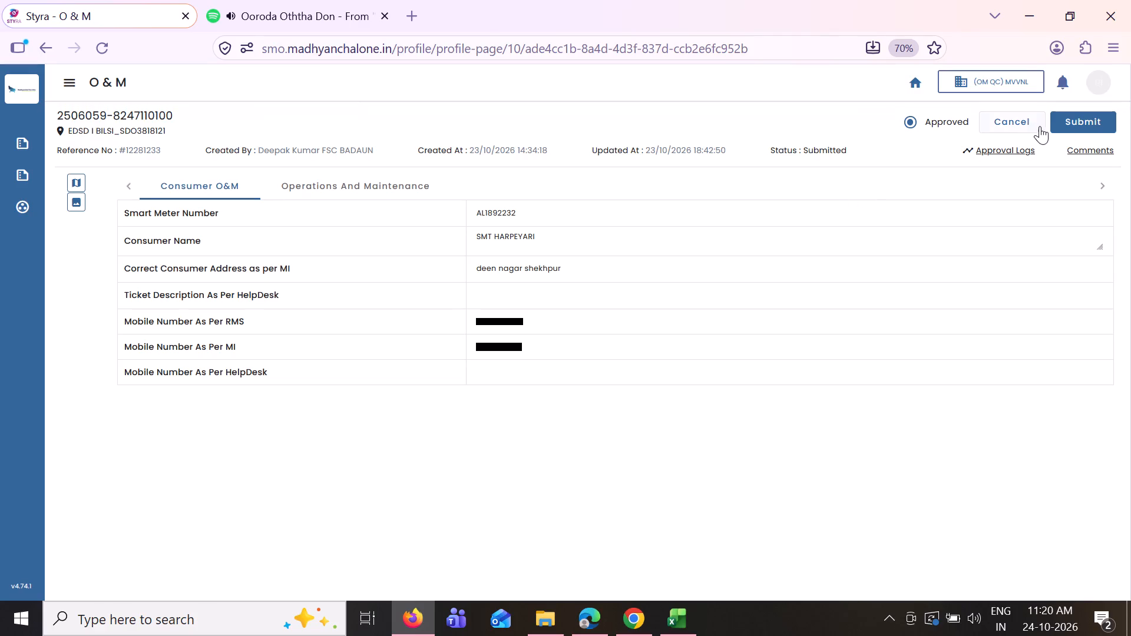
left_click(1089, 122)
left_click(558, 284)
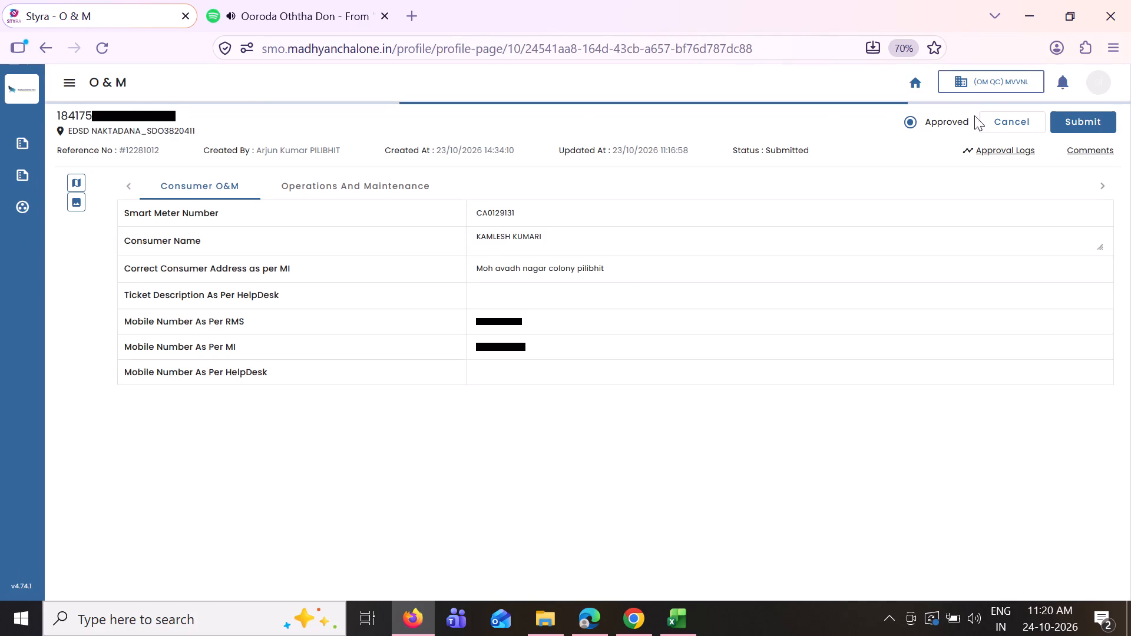
left_click(1089, 112)
left_click(561, 281)
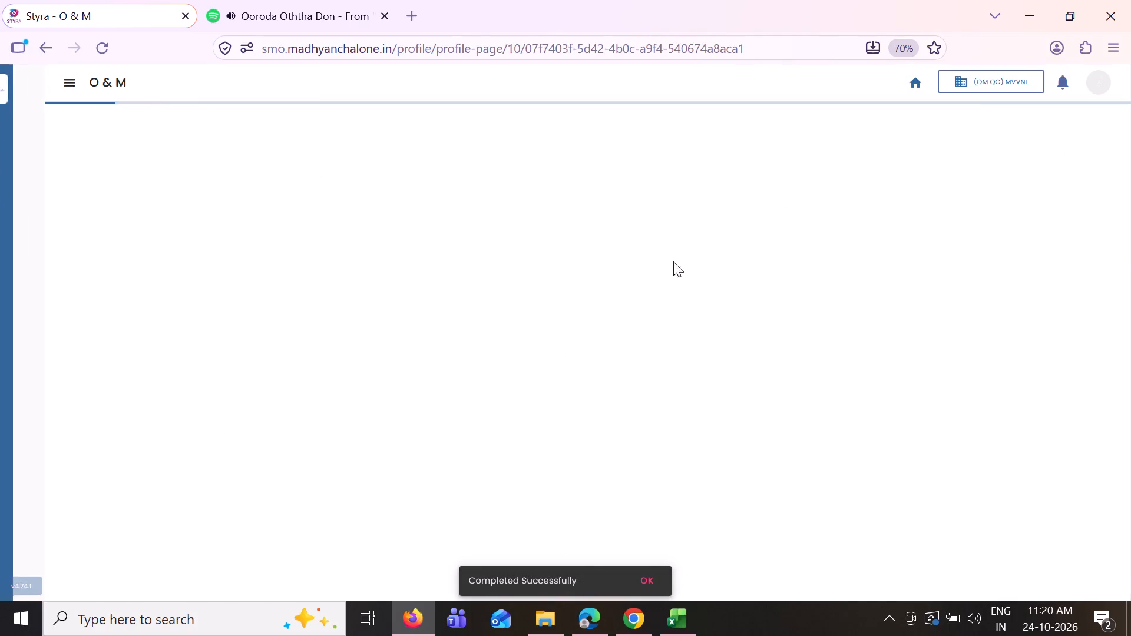
left_click(1097, 127)
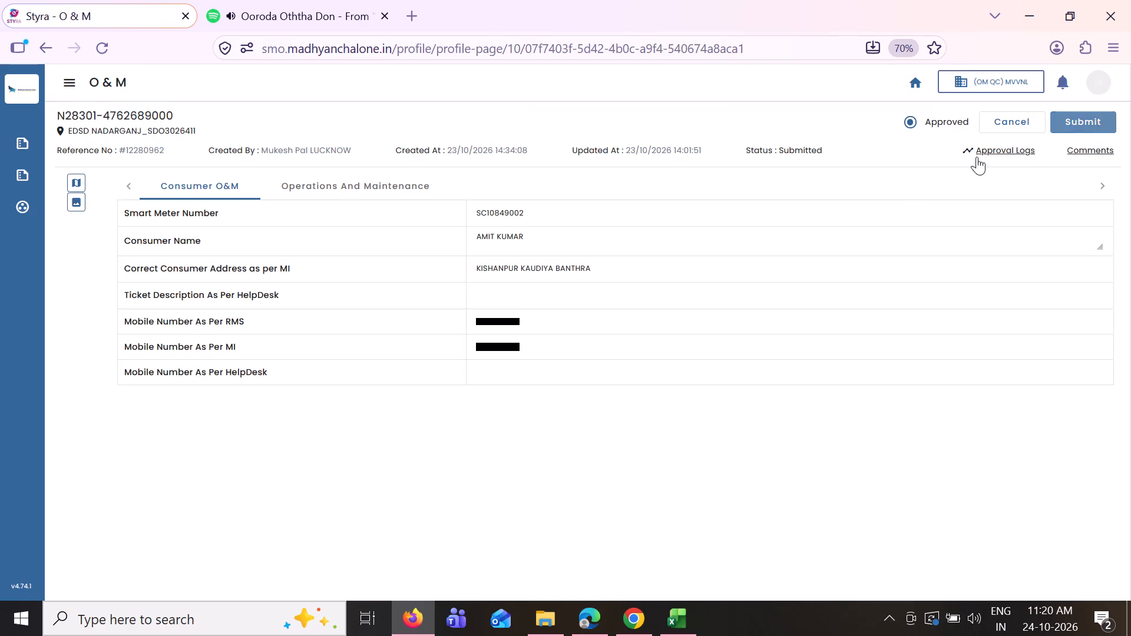
left_click(558, 286)
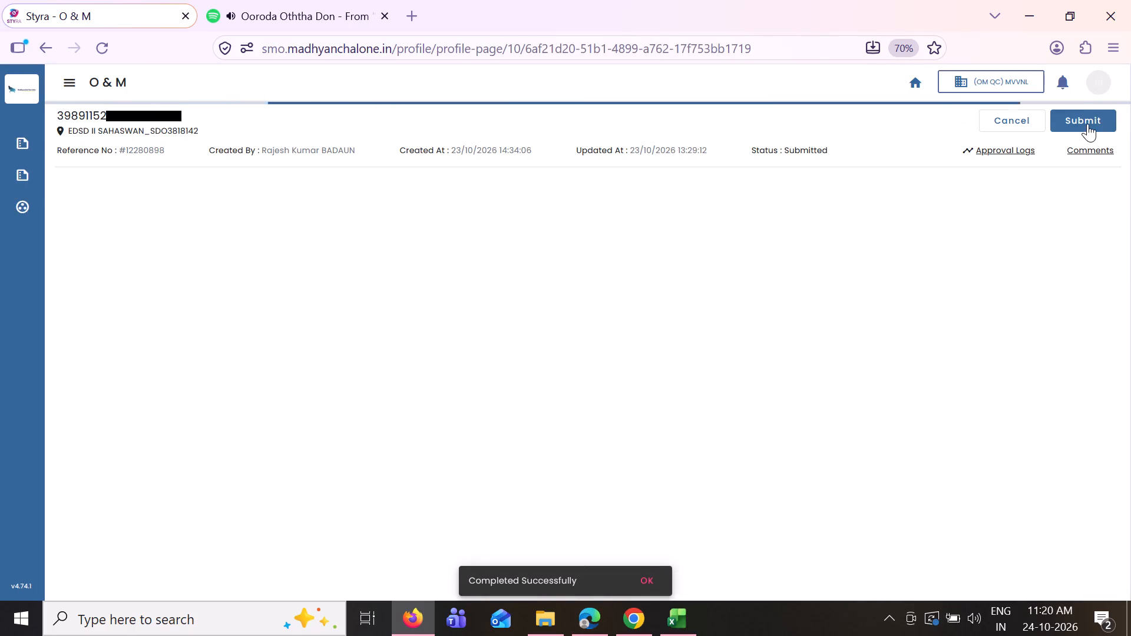
left_click(1086, 120)
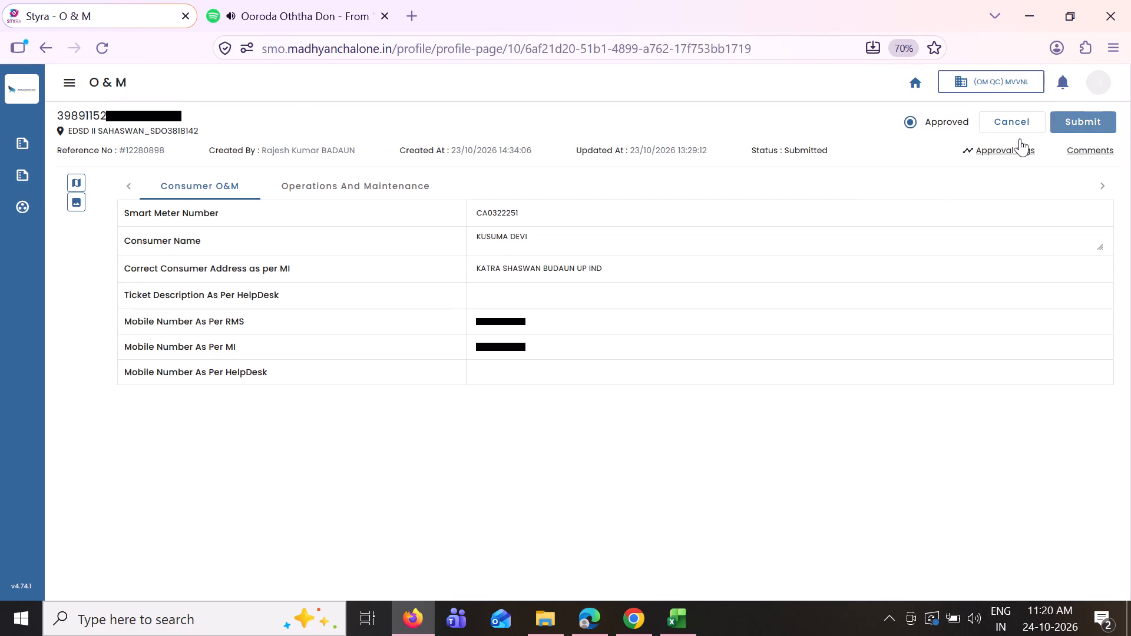
left_click(552, 289)
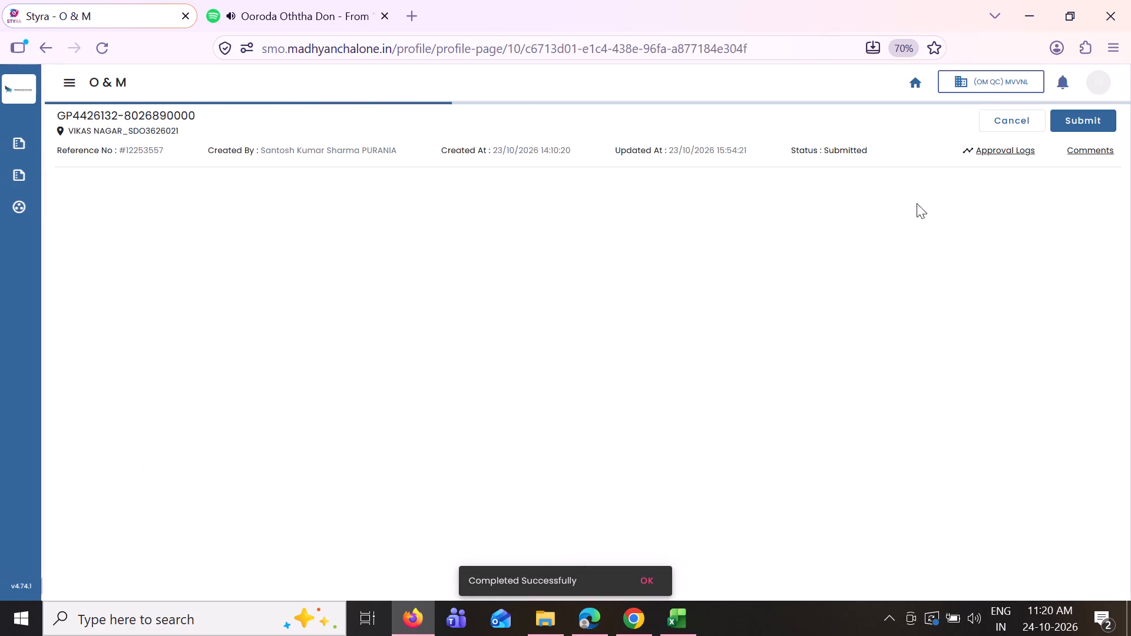
left_click(1094, 124)
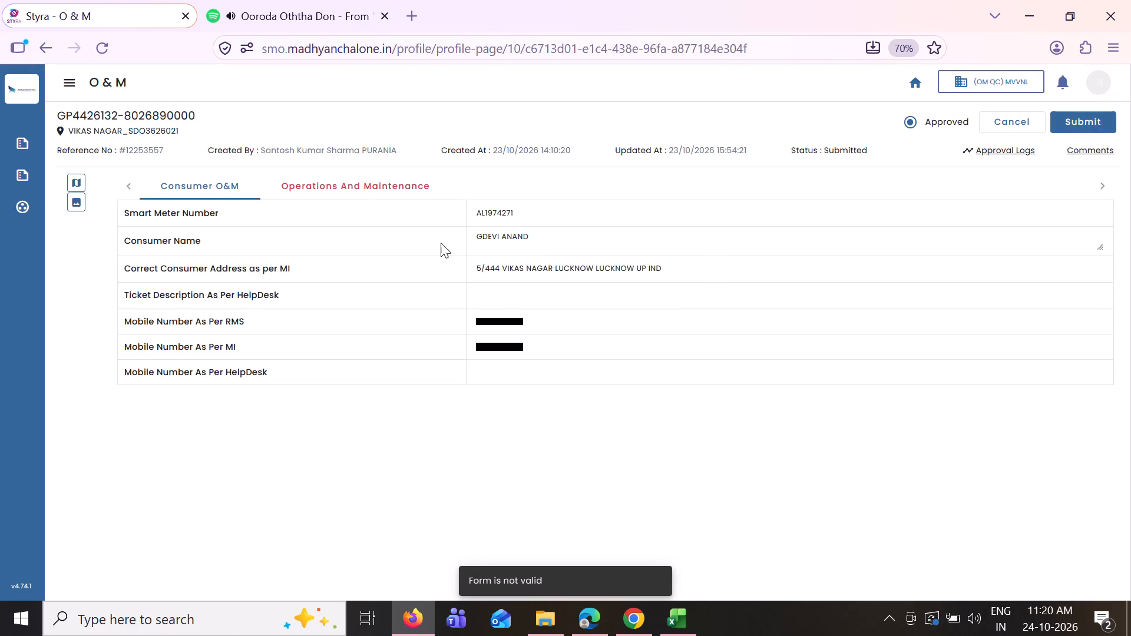
Examine the record's Operations and Maintenance details and the serial number in the Nearby Consumer meter number 1 image.
left_click(361, 198)
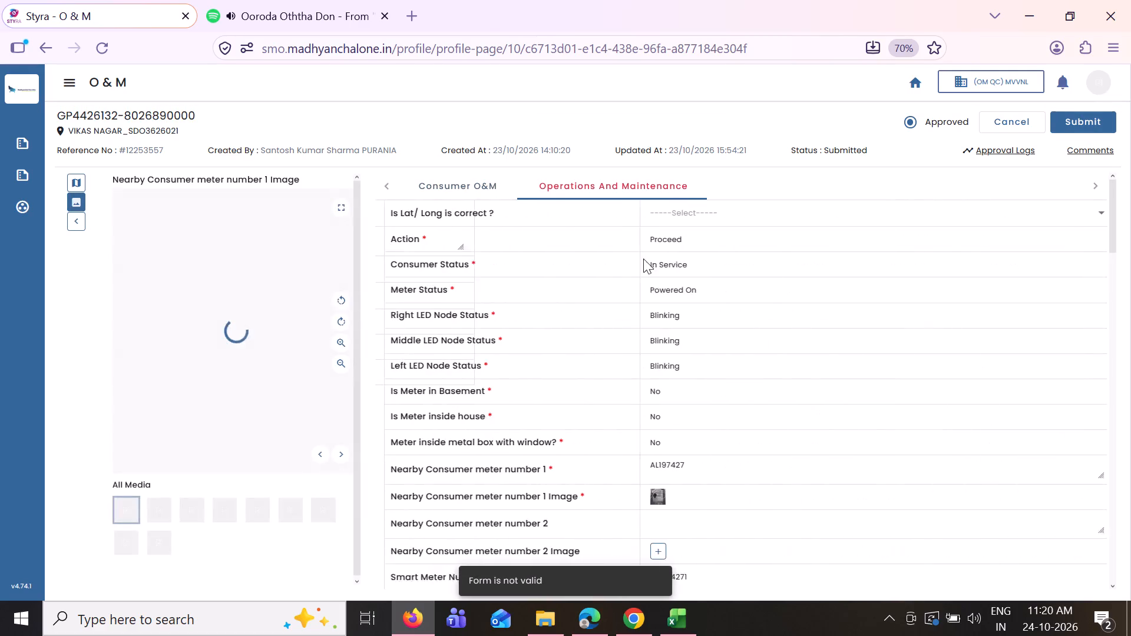
scroll(258, 286, "up", 3)
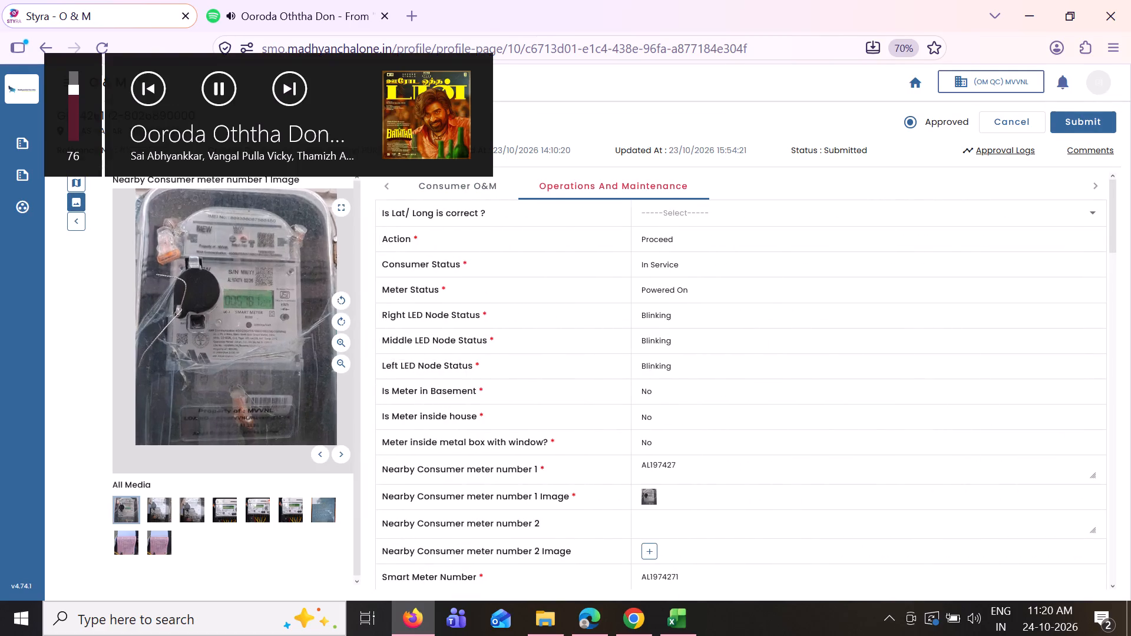
scroll(258, 286, "up", 3)
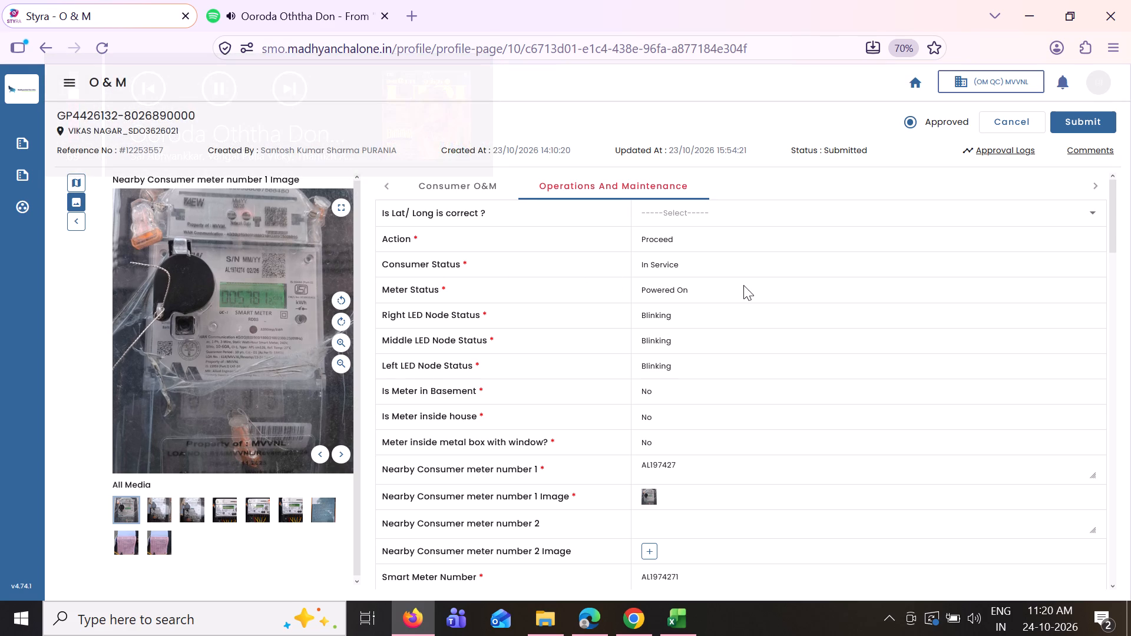
scroll(748, 278, "down", 5)
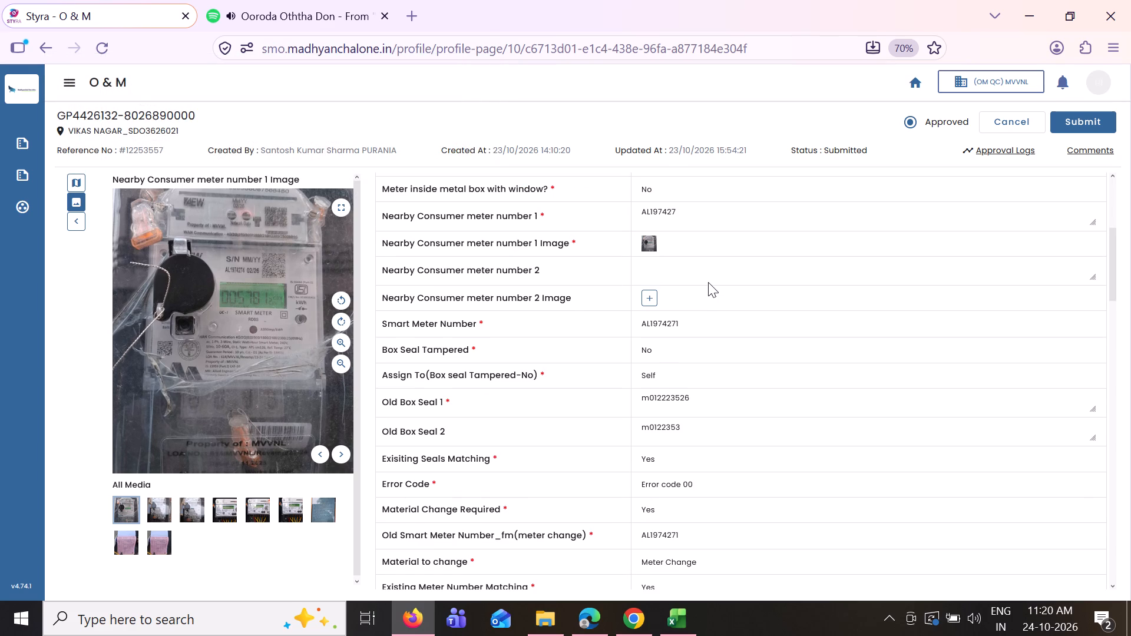
scroll(295, 304, "up", 9)
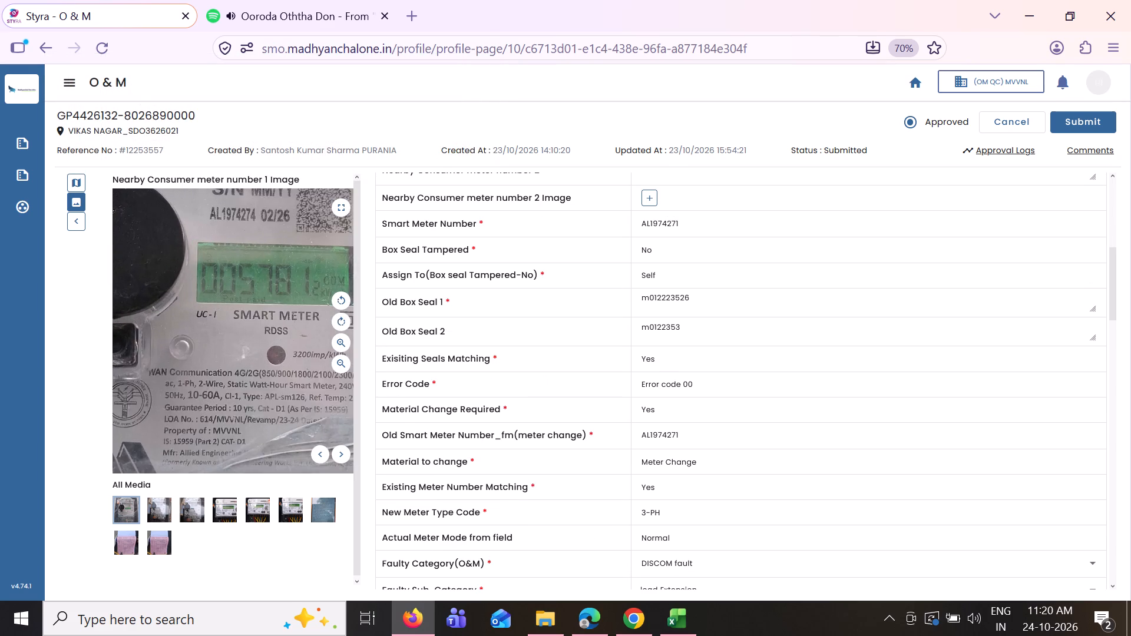
scroll(286, 293, "up", 5)
left_click_drag(272, 283, 261, 377)
scroll(808, 279, "up", 5)
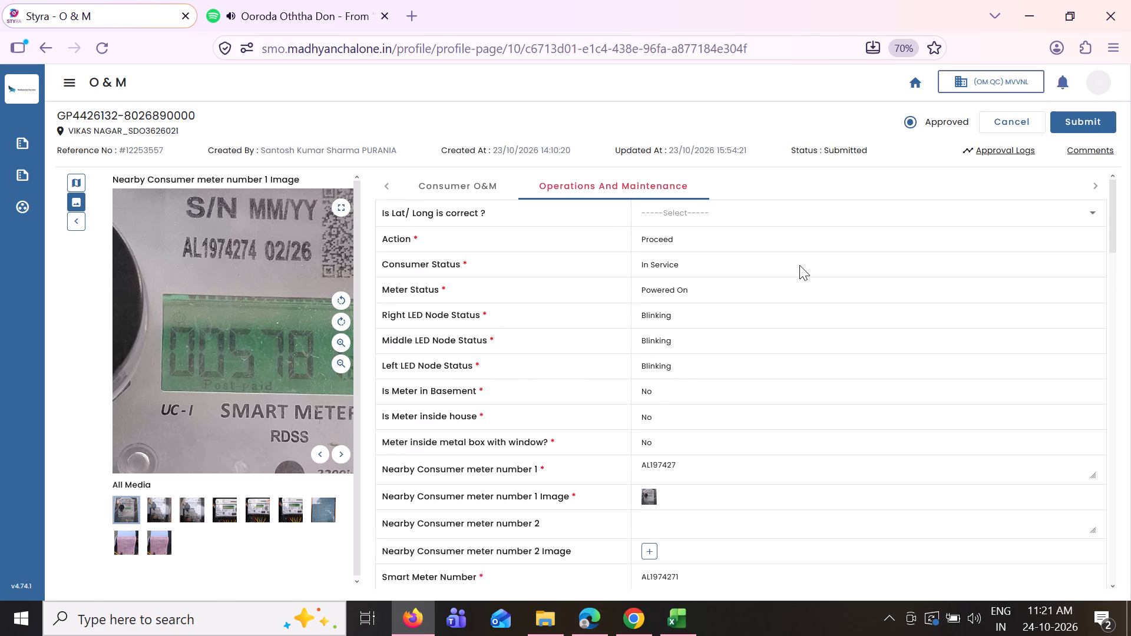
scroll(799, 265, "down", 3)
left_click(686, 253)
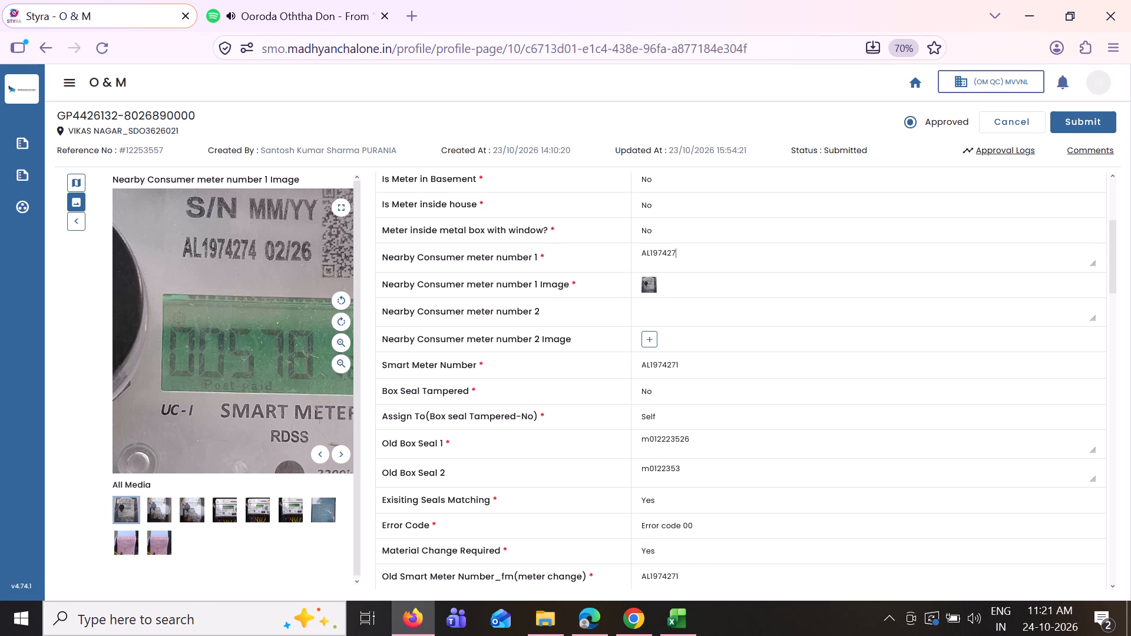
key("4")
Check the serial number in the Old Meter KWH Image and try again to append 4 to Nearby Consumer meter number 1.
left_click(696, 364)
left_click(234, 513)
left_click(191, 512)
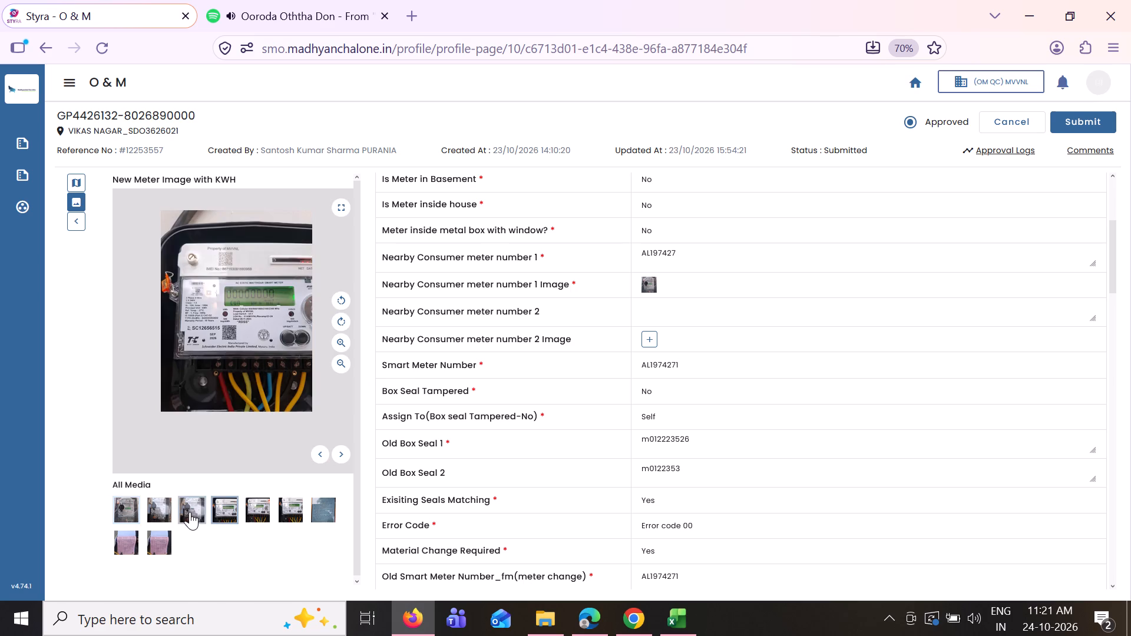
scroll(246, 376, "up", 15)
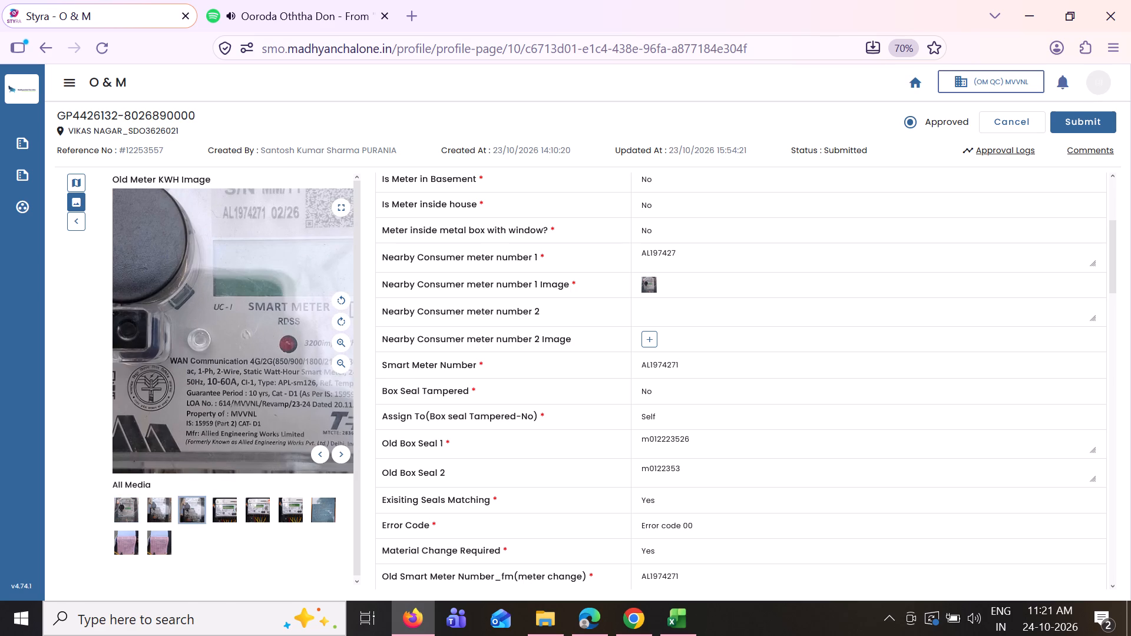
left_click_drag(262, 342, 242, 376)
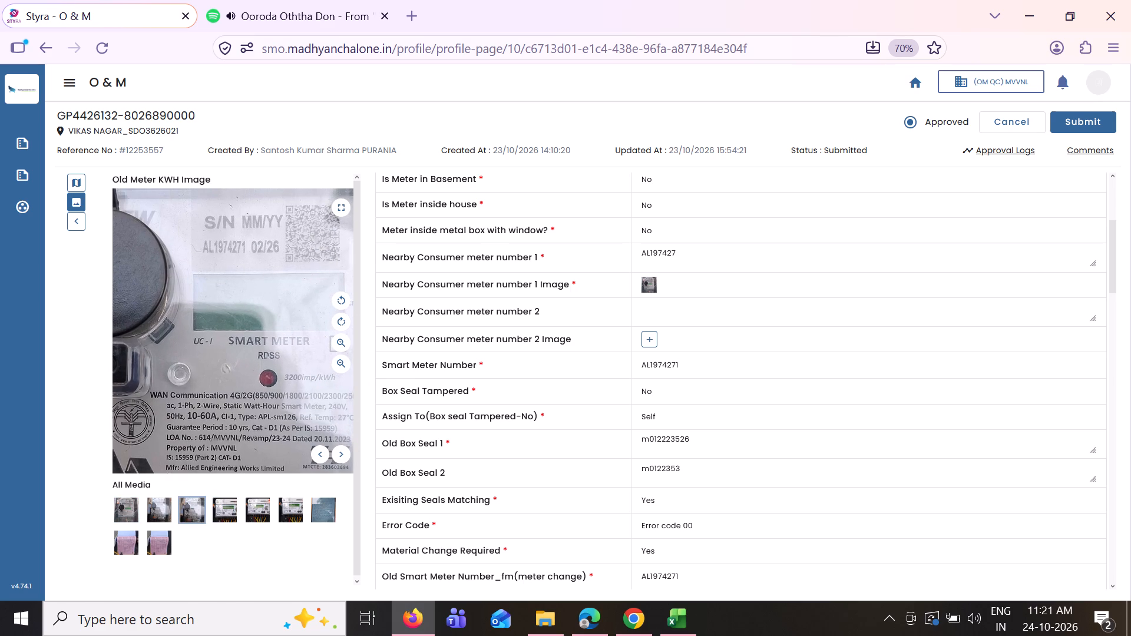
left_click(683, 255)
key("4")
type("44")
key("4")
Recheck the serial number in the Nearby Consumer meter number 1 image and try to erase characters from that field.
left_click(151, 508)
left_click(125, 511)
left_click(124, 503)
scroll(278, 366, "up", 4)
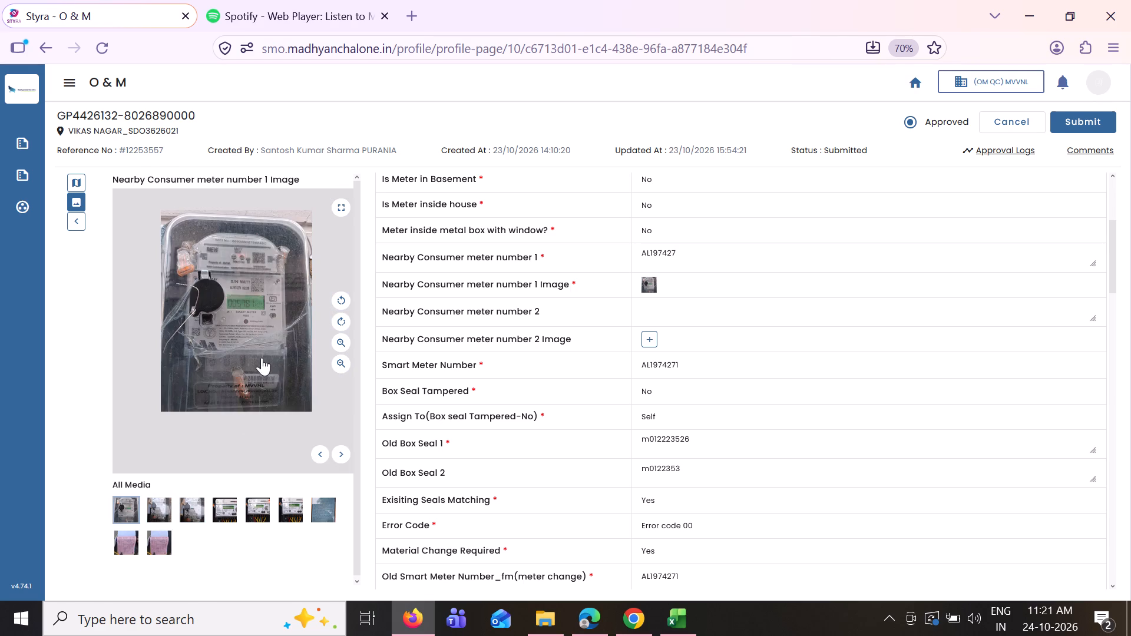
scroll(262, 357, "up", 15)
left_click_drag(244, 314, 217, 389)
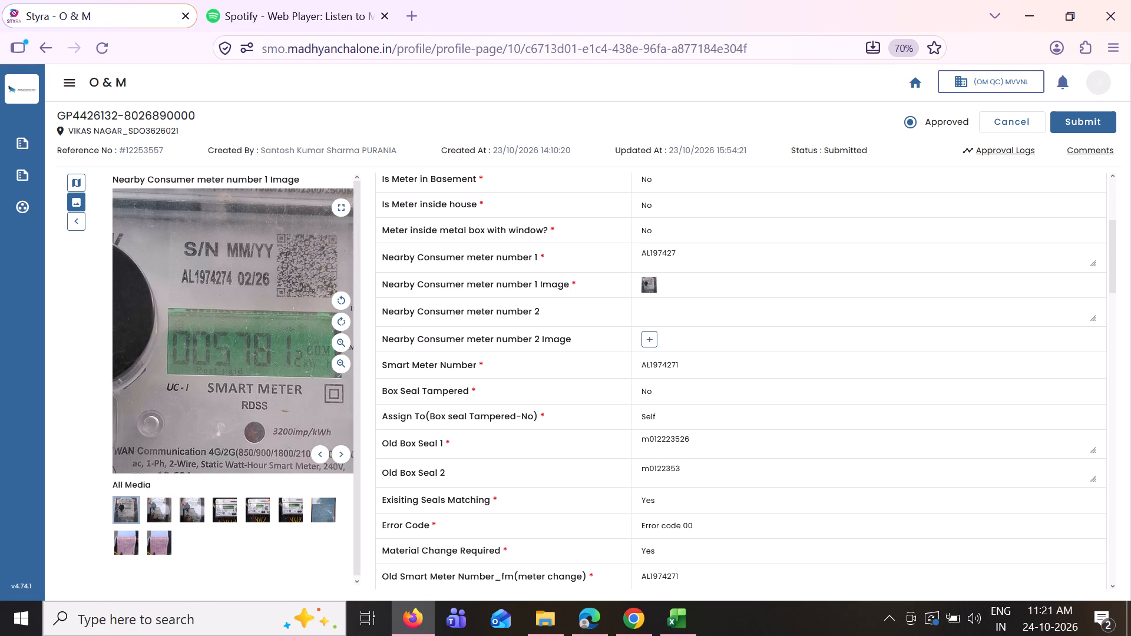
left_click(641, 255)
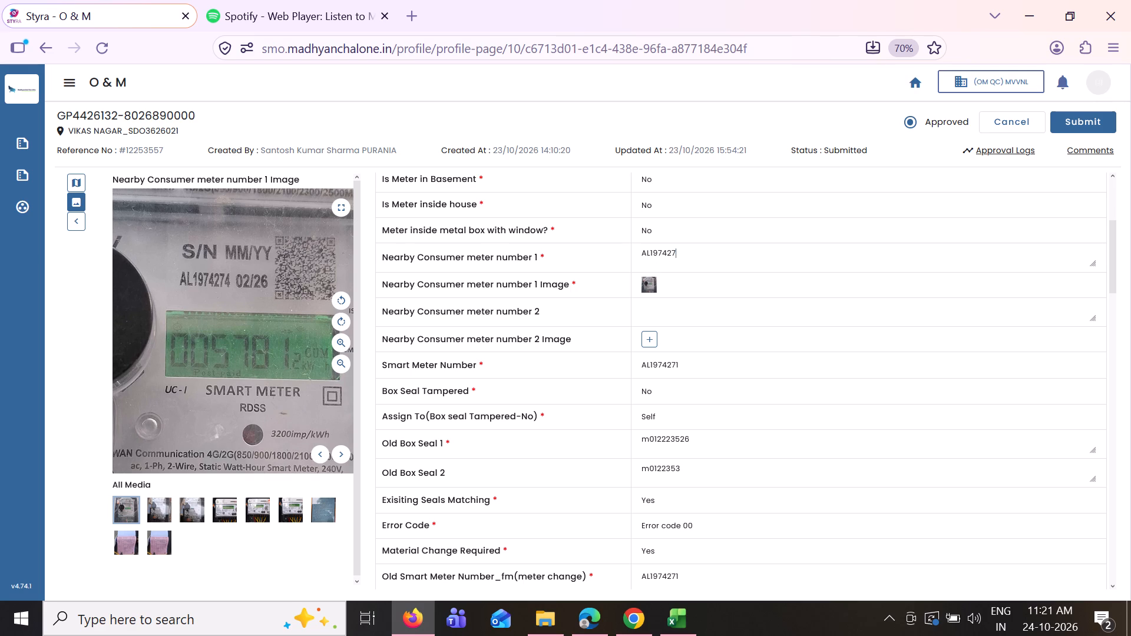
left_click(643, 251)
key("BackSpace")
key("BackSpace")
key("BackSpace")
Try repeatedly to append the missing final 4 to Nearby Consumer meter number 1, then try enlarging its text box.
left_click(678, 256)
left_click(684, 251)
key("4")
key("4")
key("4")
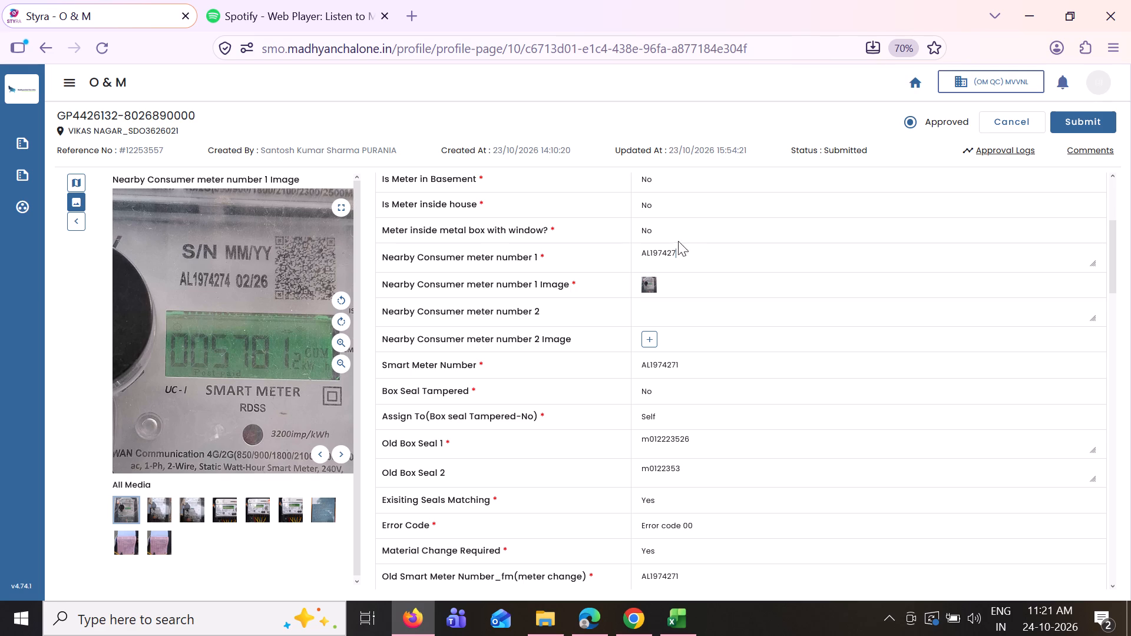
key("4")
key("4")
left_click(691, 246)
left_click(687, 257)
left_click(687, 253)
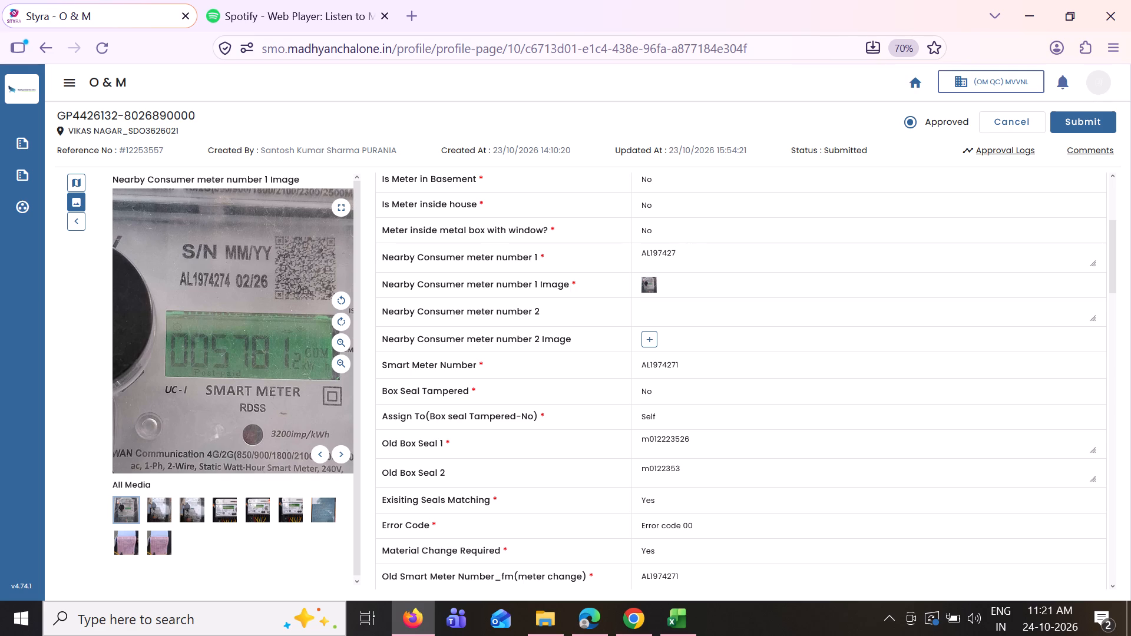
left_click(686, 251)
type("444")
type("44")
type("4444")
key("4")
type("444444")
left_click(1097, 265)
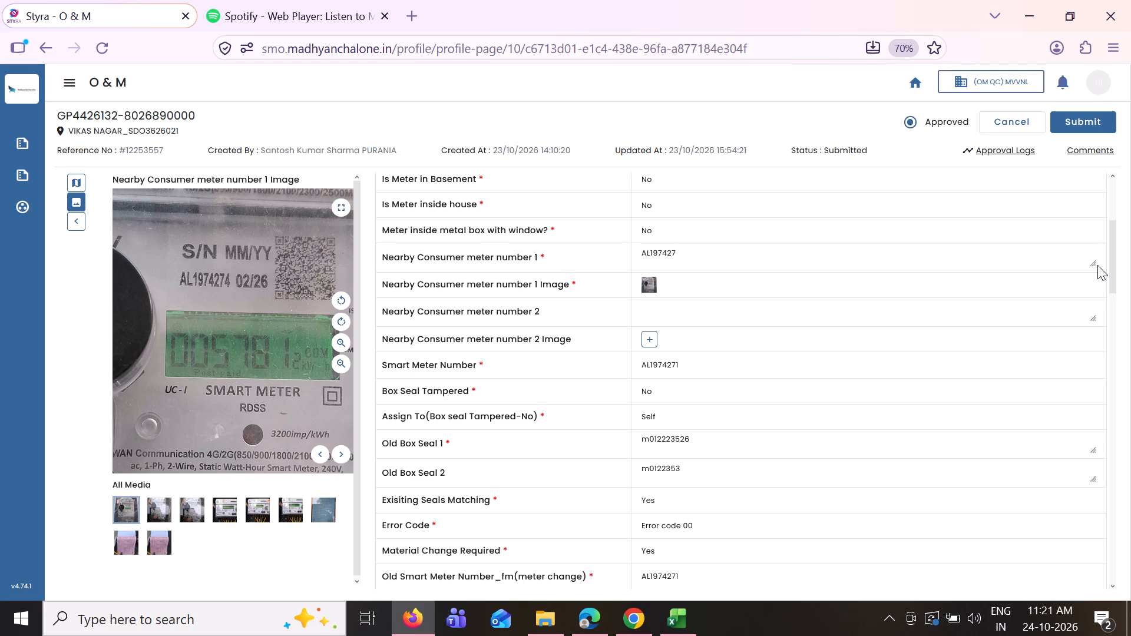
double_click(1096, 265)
Set the MF Year to 2026 in record #12253557 and submit it as Approved.
scroll(748, 280, "down", 6)
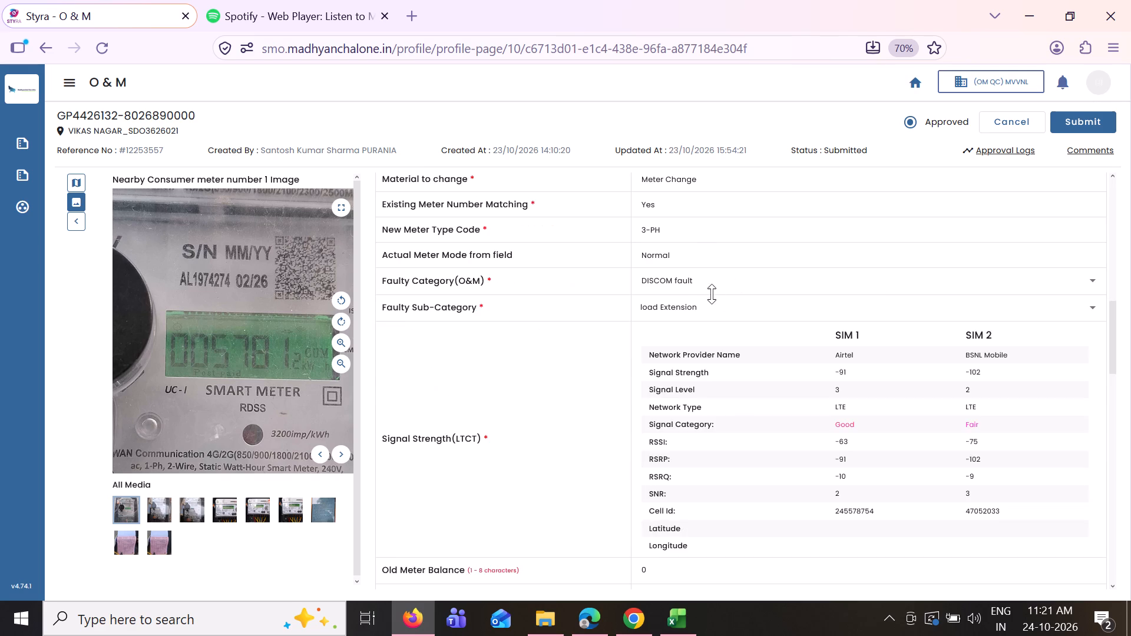
scroll(701, 296, "down", 6)
left_click(676, 444)
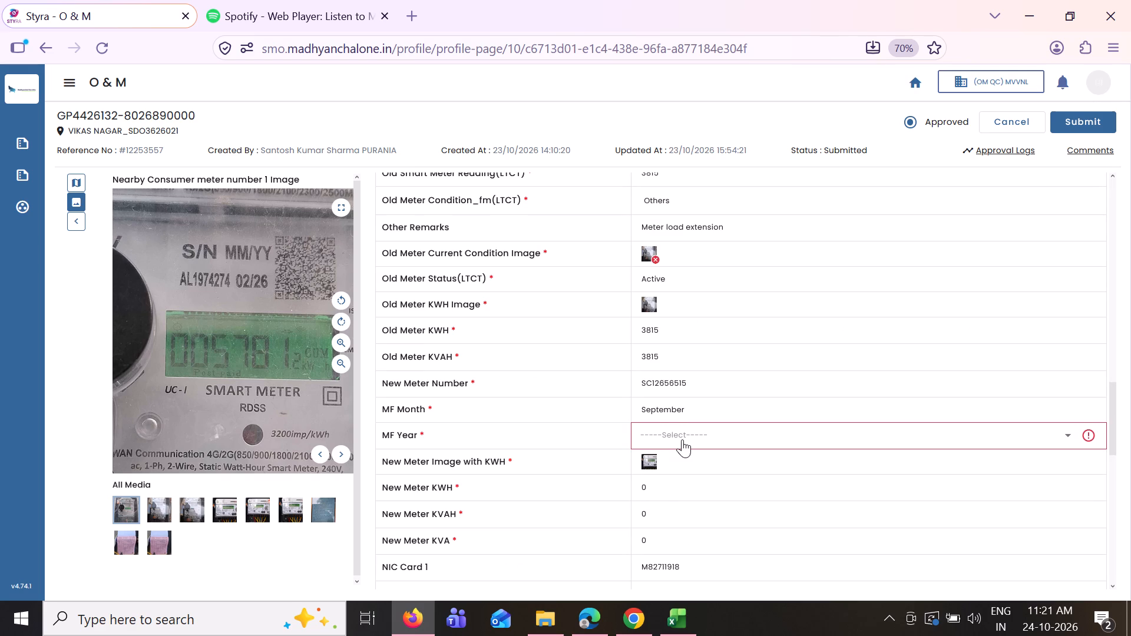
scroll(723, 352, "down", 7)
left_click(670, 384)
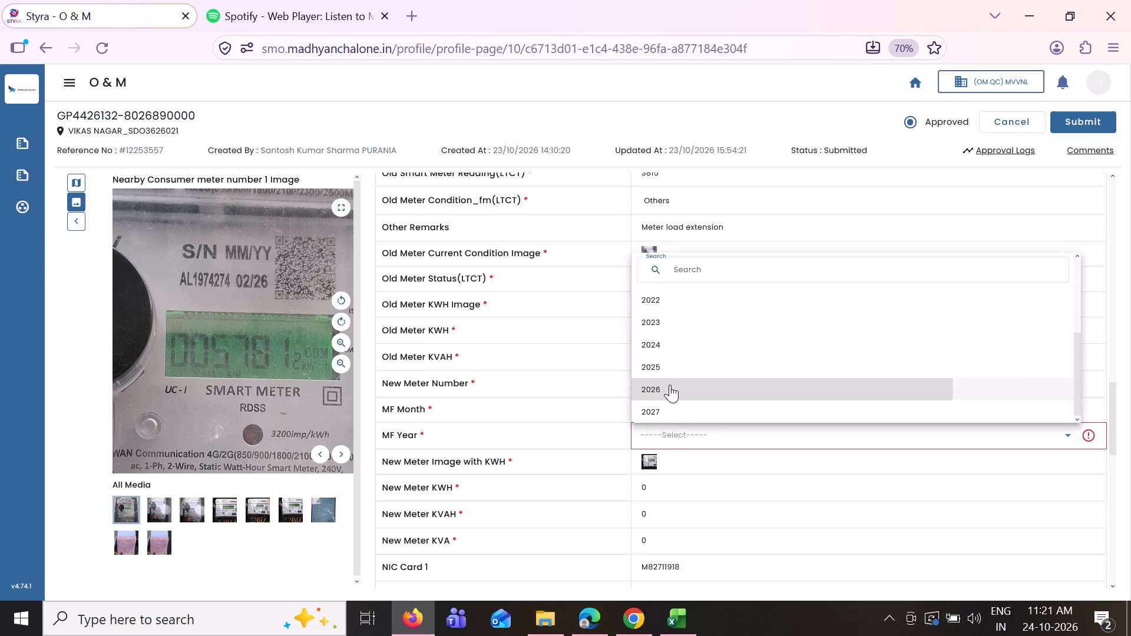
left_click(1093, 124)
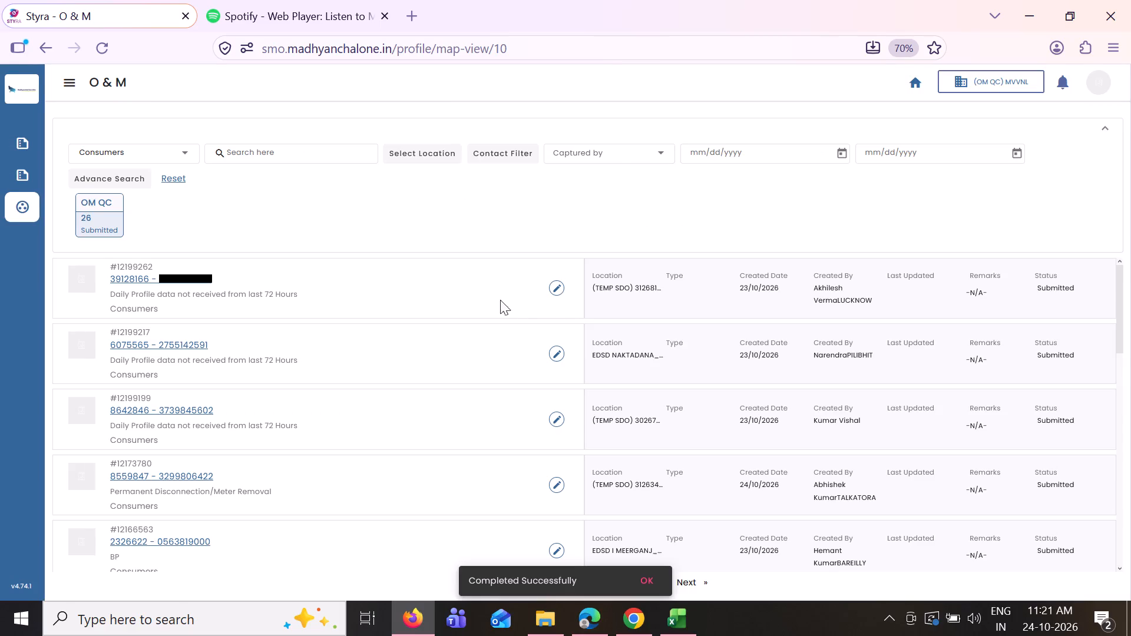
Open and submit as Approved the pending Daily Profile records #12199262, #12199217 and #12199199, one after another.
left_click(557, 288)
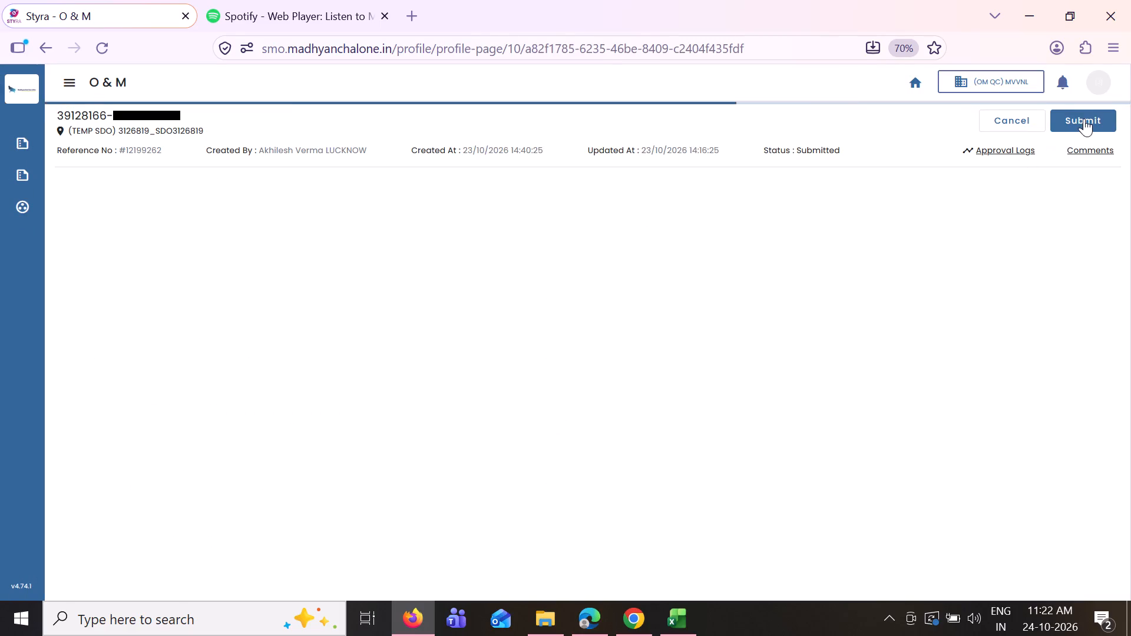
left_click(1084, 118)
left_click(554, 290)
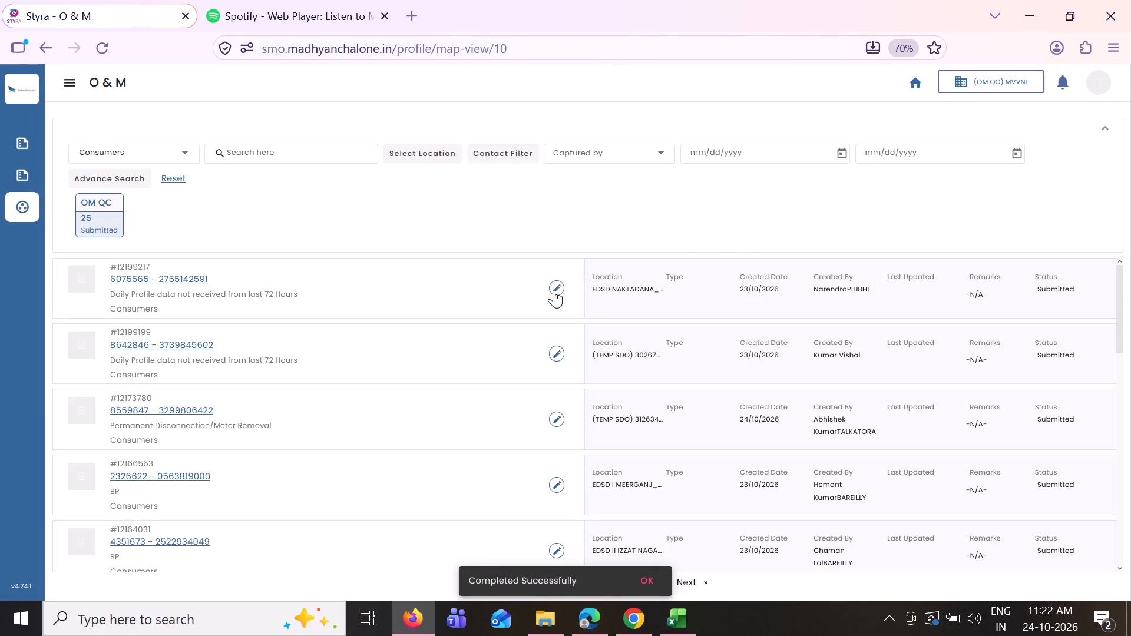
left_click(1087, 116)
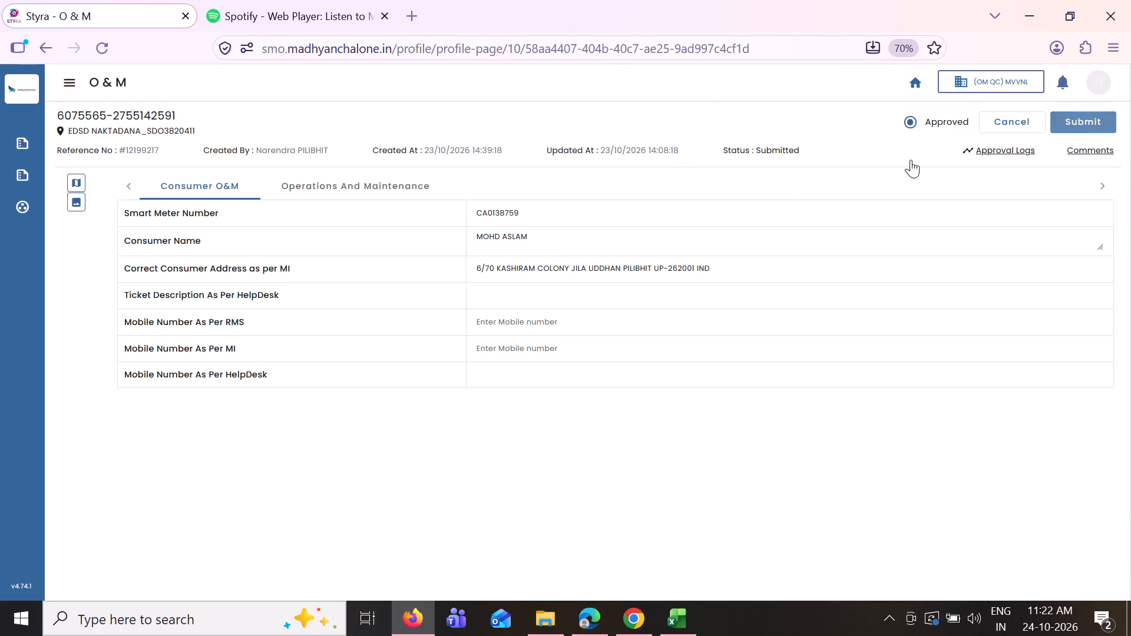
left_click(554, 290)
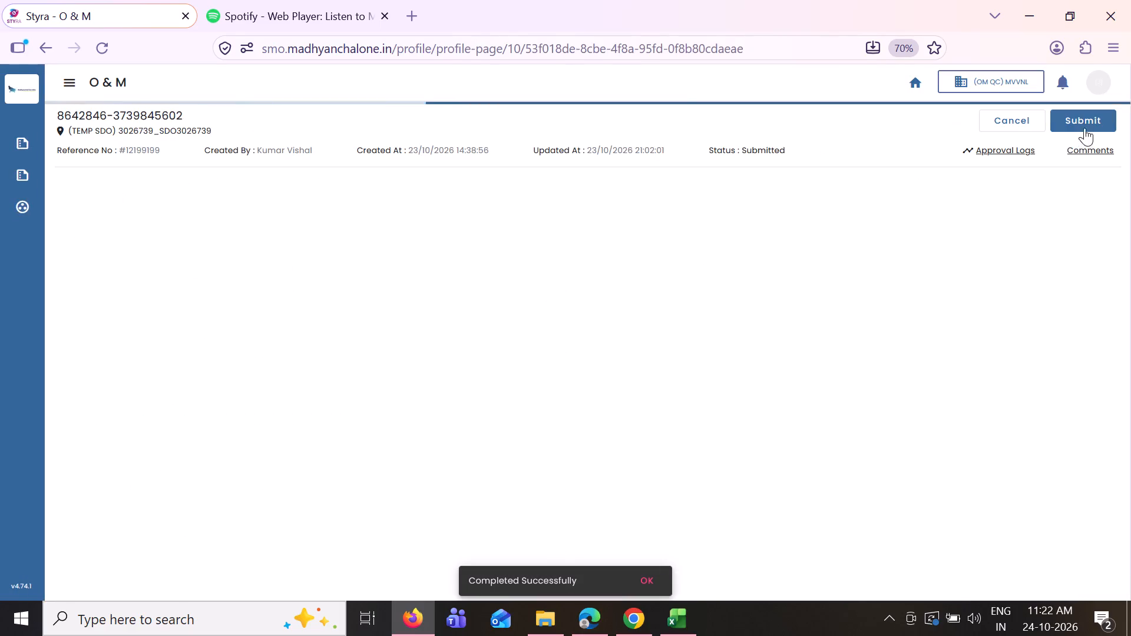
left_click(1085, 120)
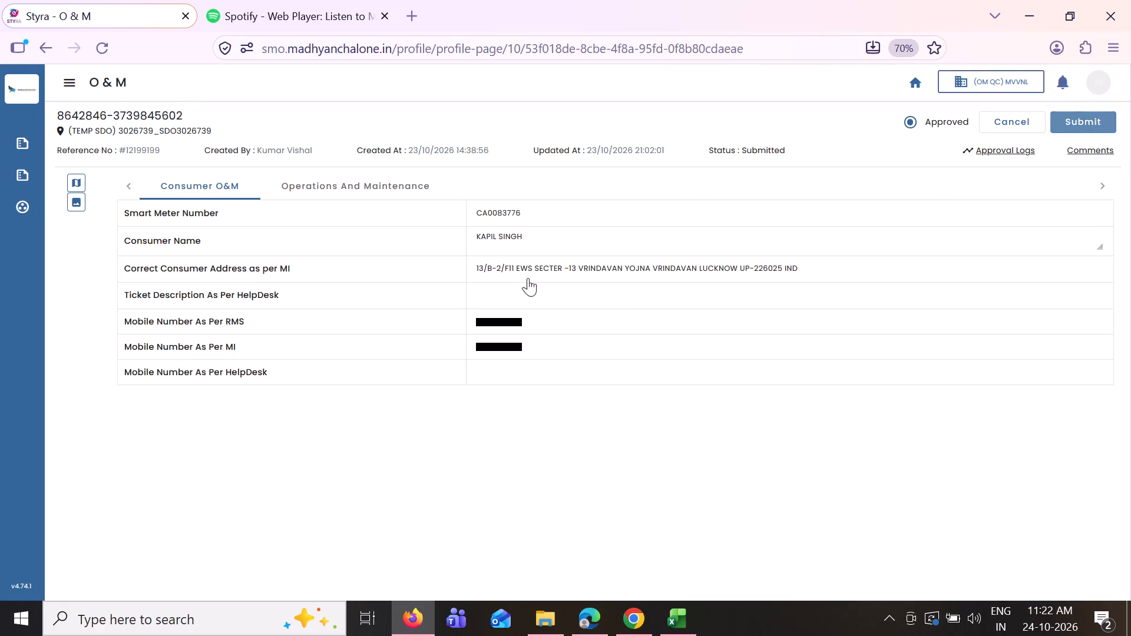
left_click(565, 280)
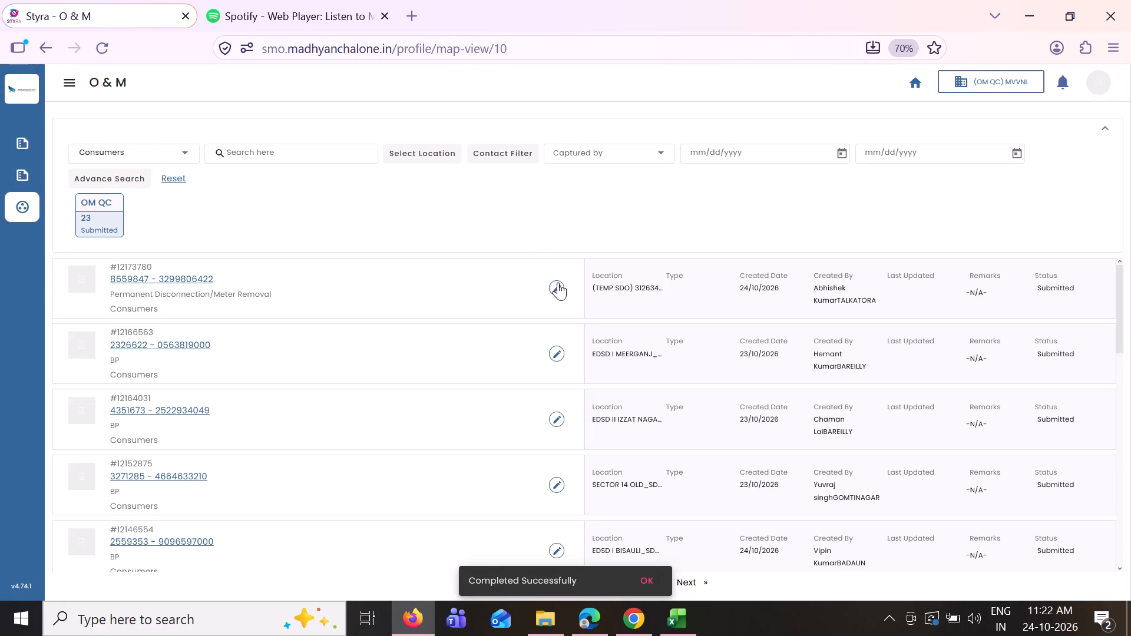
left_click(556, 287)
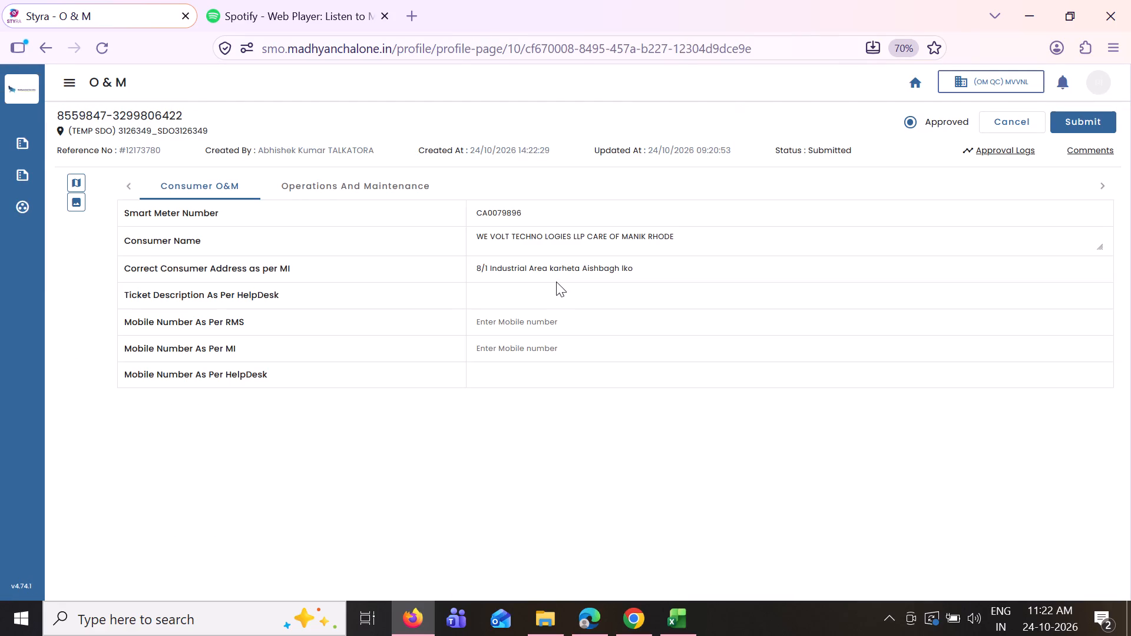
left_click(1094, 124)
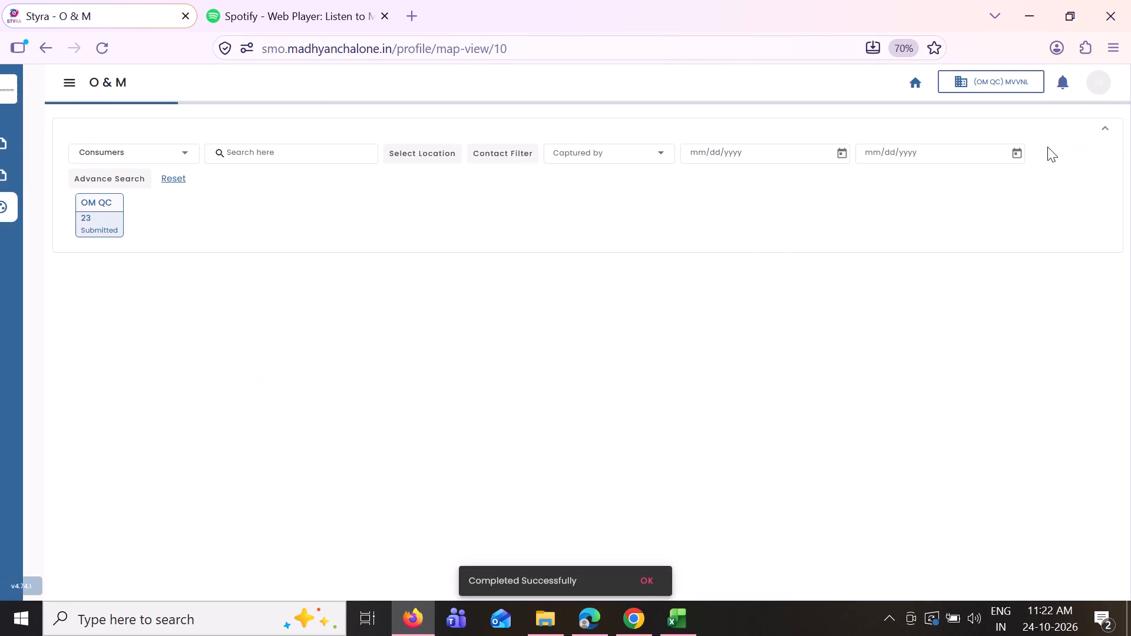
left_click(571, 290)
left_click(560, 287)
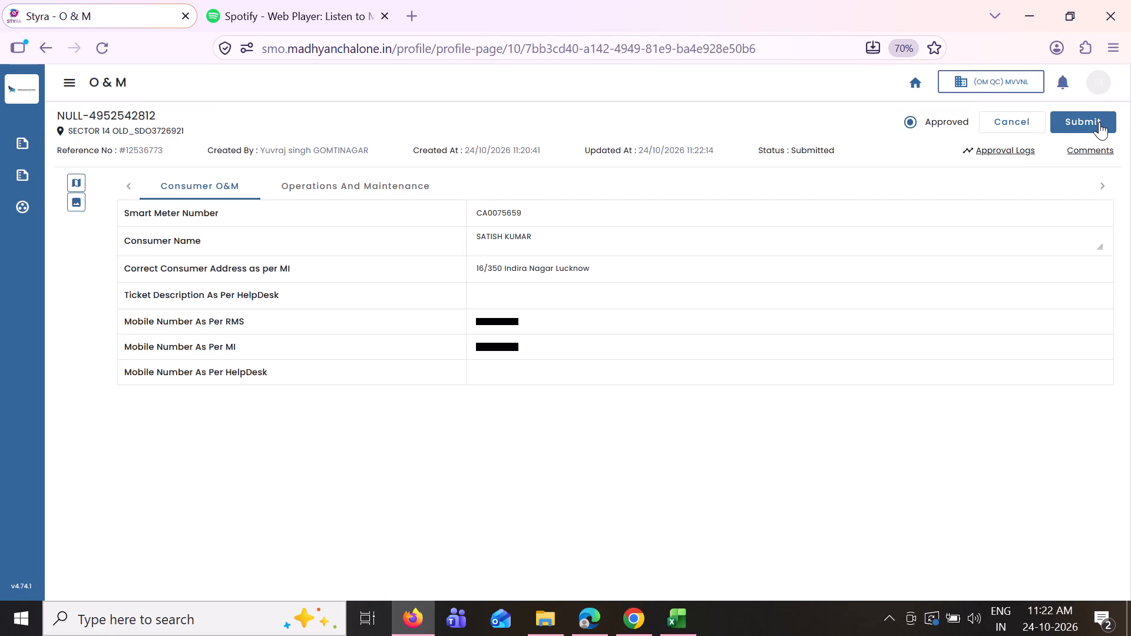
left_click(1099, 122)
left_click(560, 295)
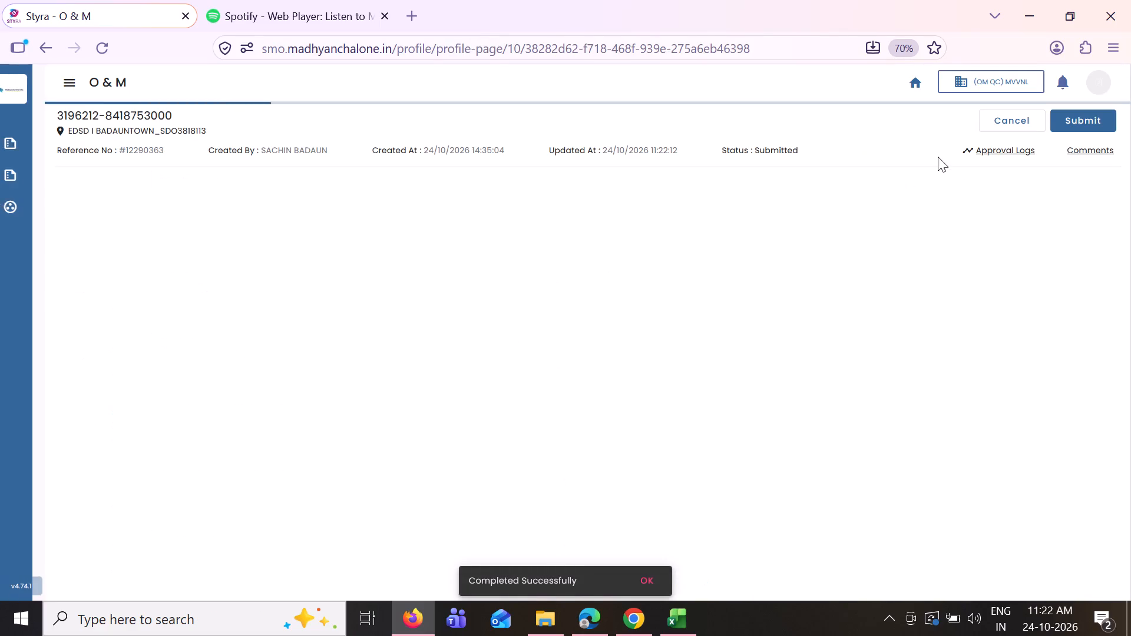
left_click(1080, 125)
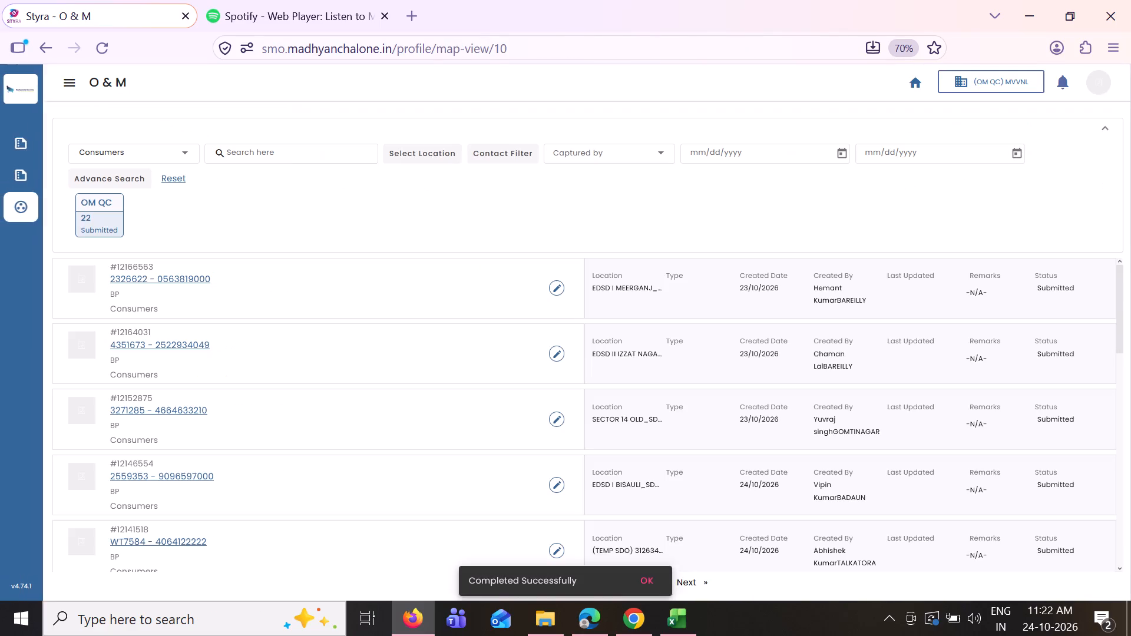
left_click(558, 294)
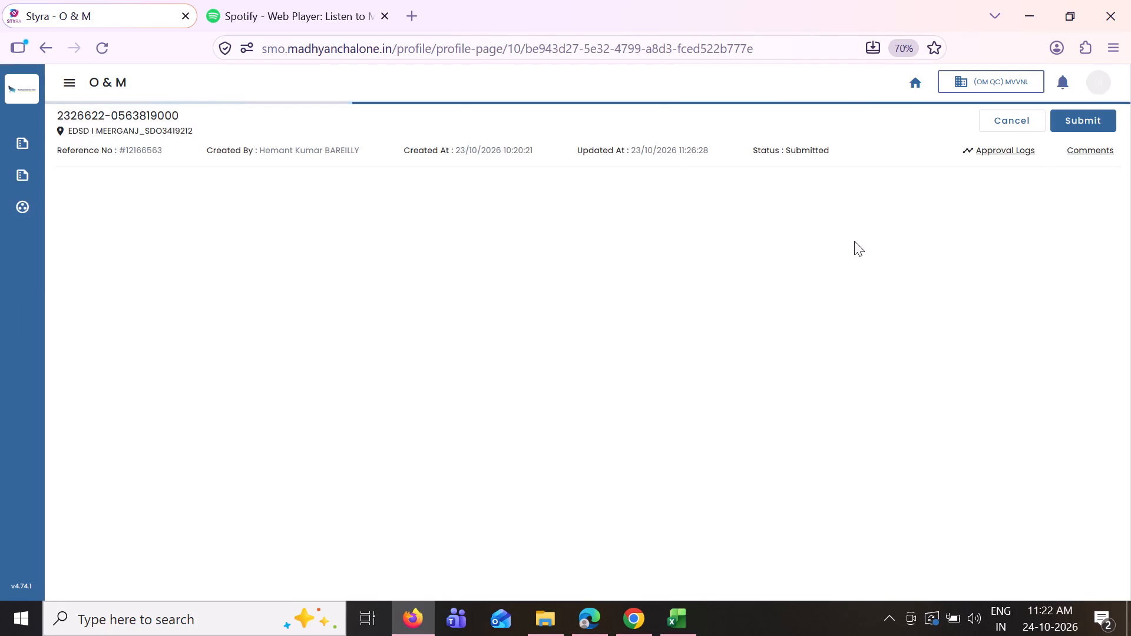
left_click(1086, 115)
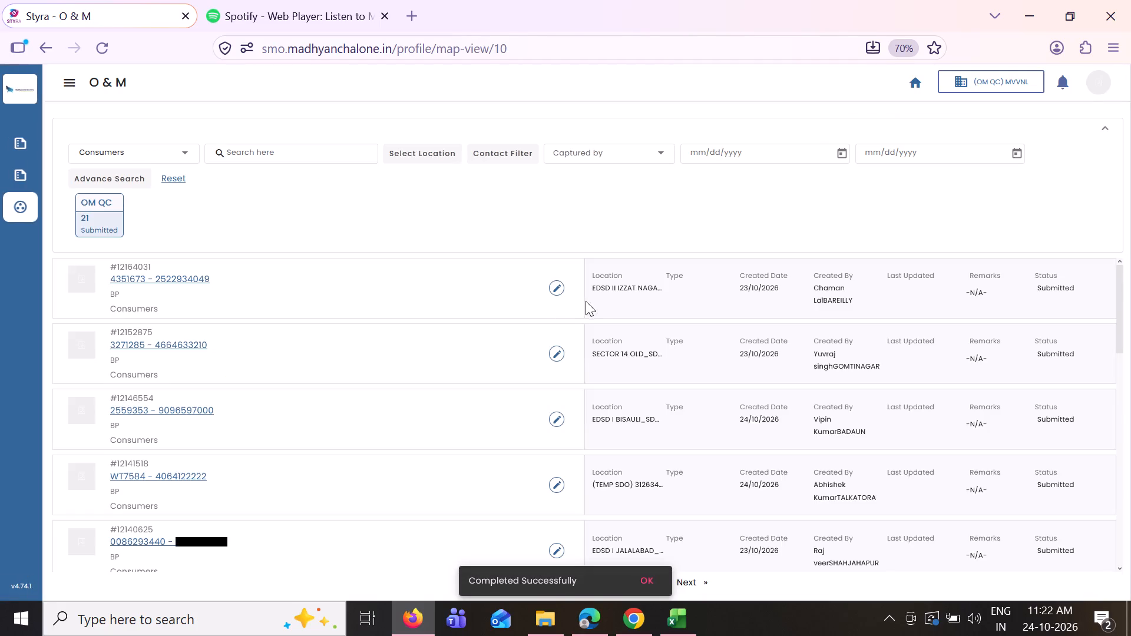
left_click(555, 292)
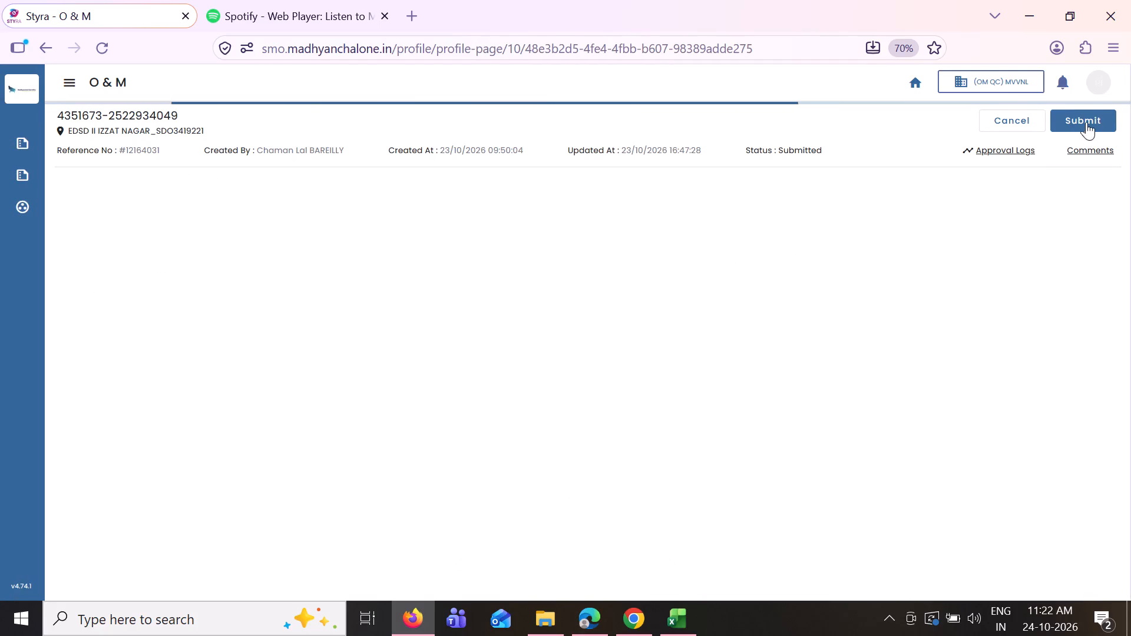
left_click(1086, 118)
left_click(551, 293)
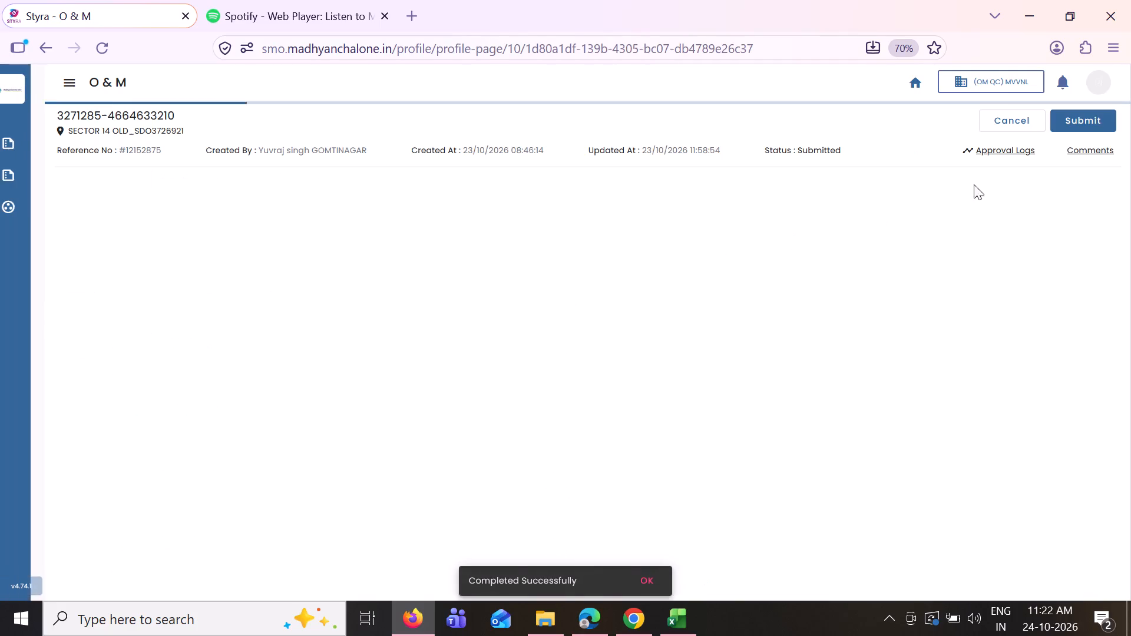
left_click(1093, 119)
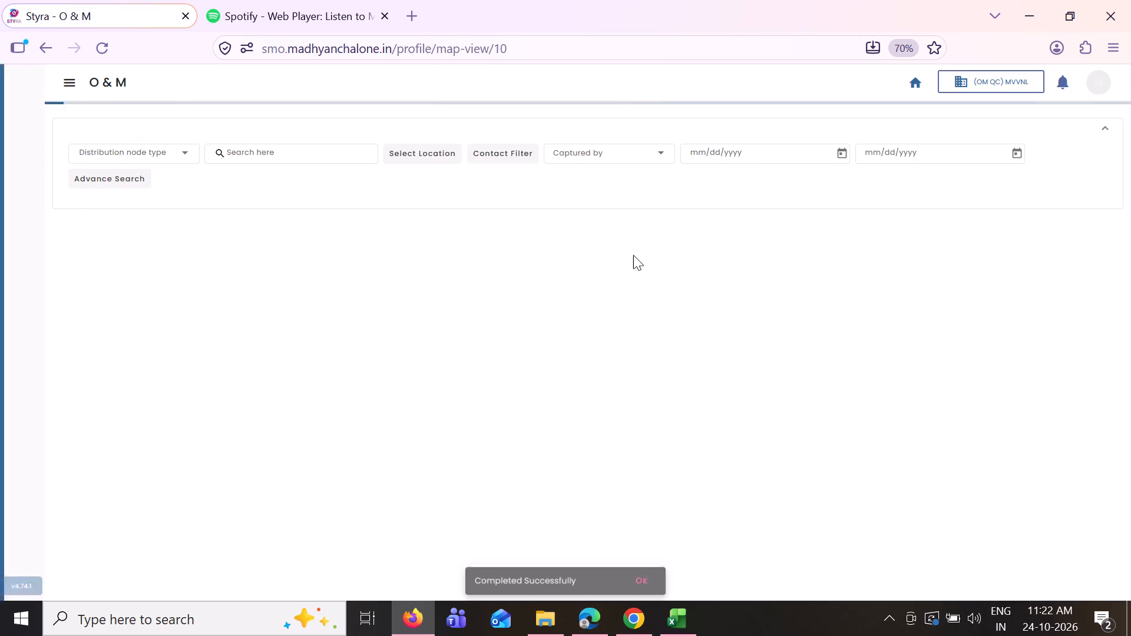
left_click(562, 290)
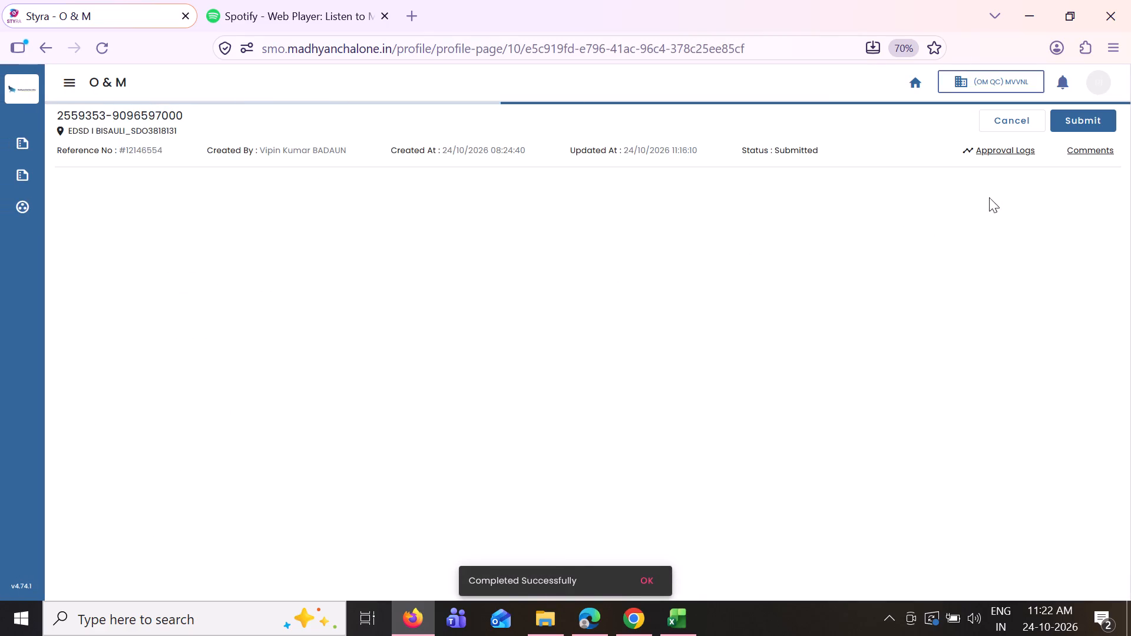
left_click(1080, 115)
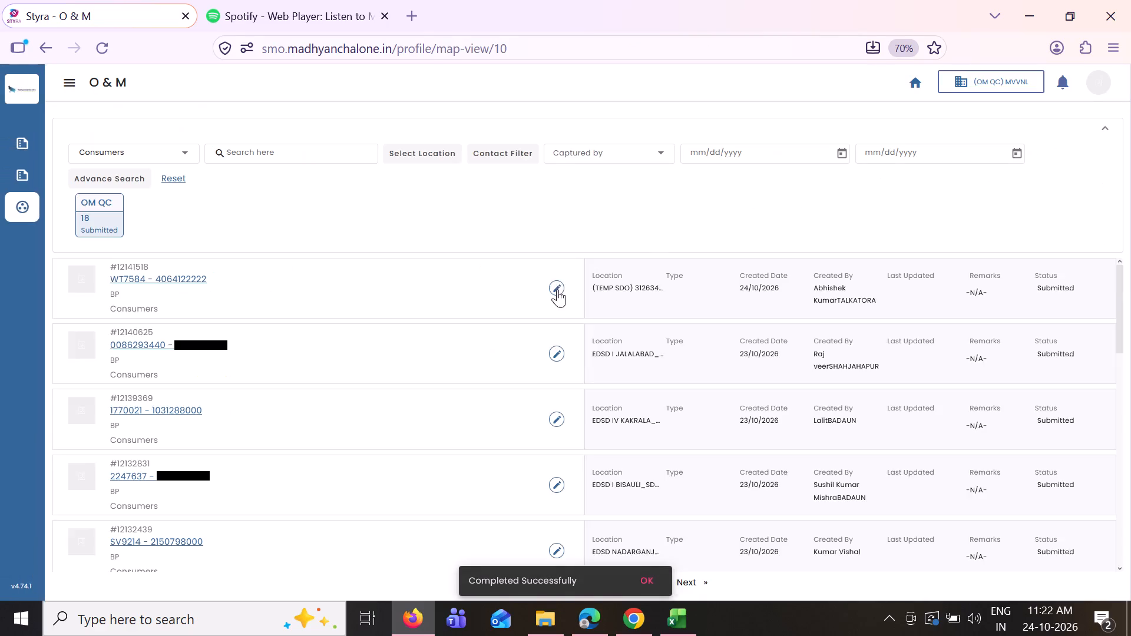
left_click(557, 289)
left_click(1090, 120)
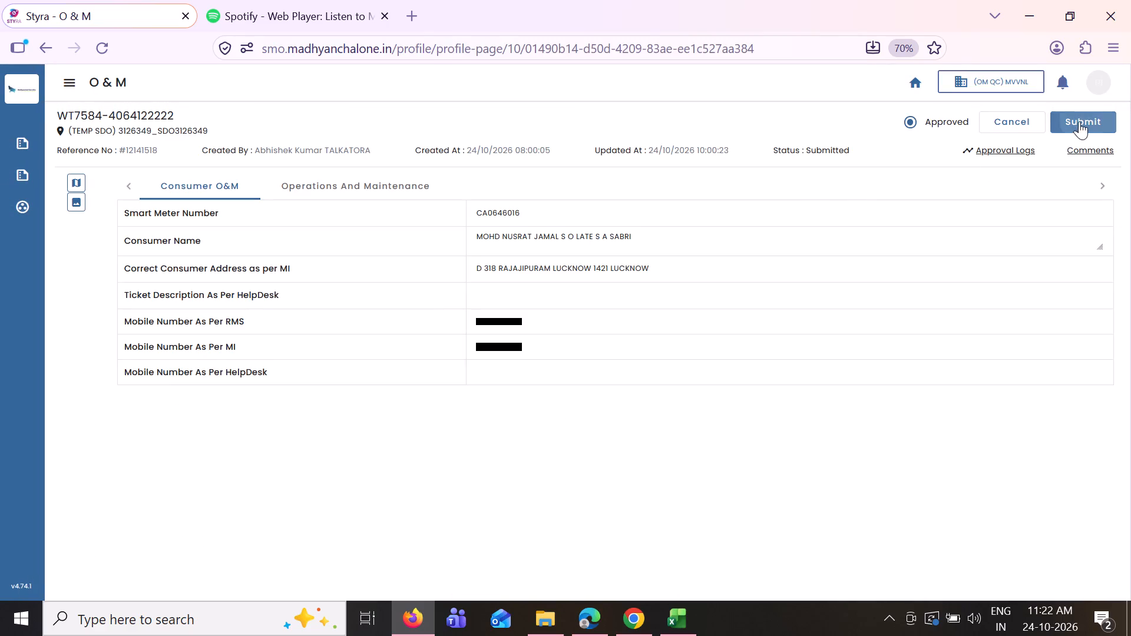
double_click(548, 280)
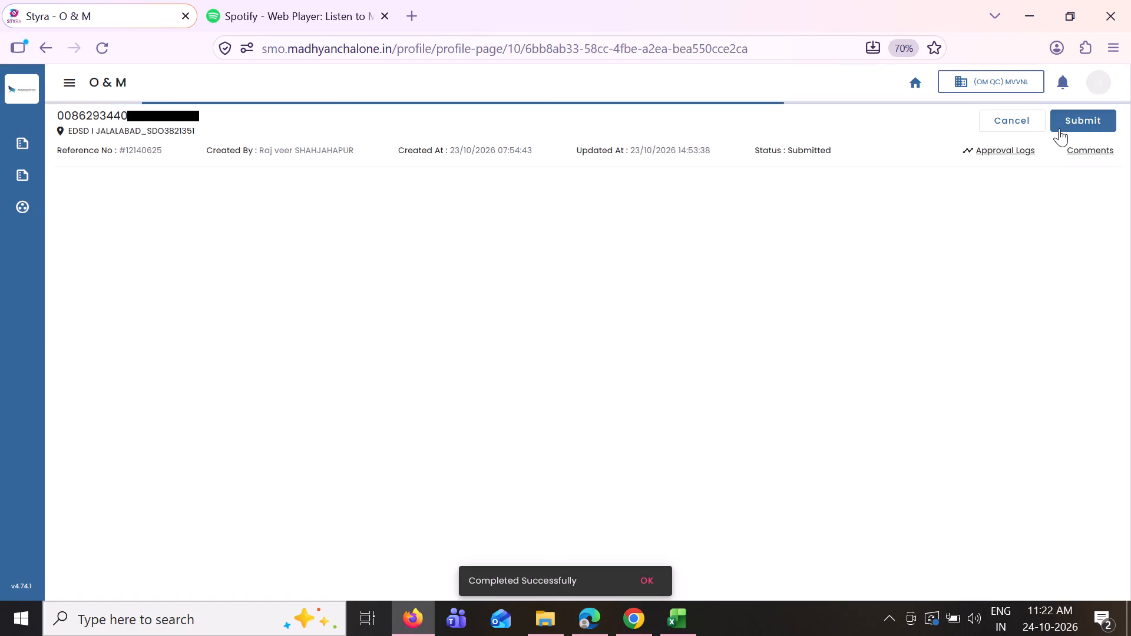
left_click(1066, 123)
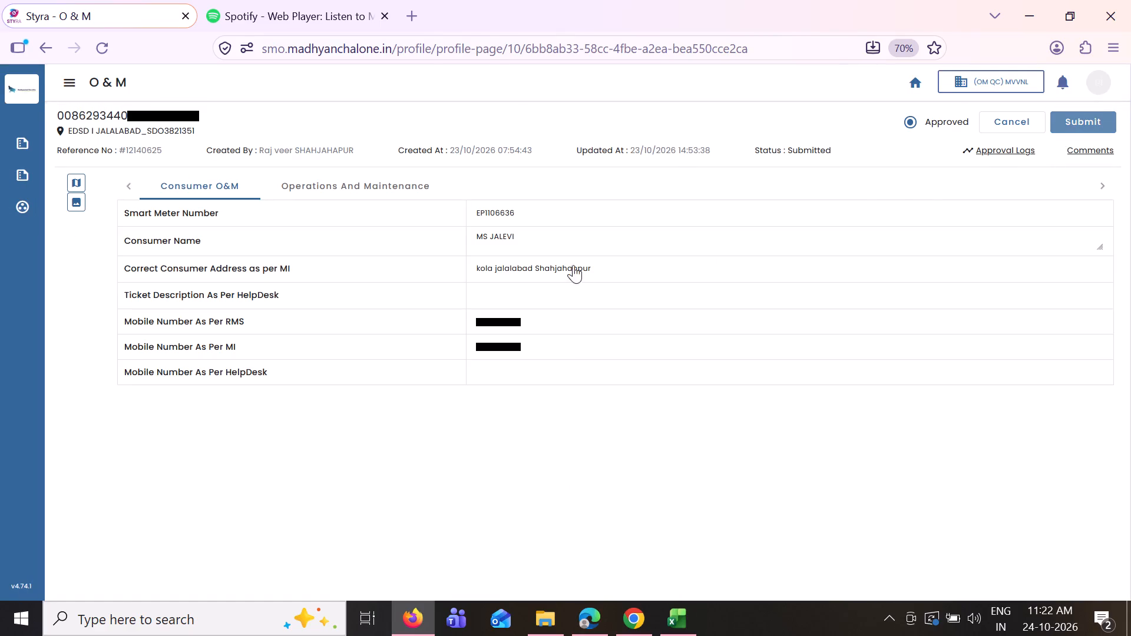
left_click(571, 290)
left_click(558, 291)
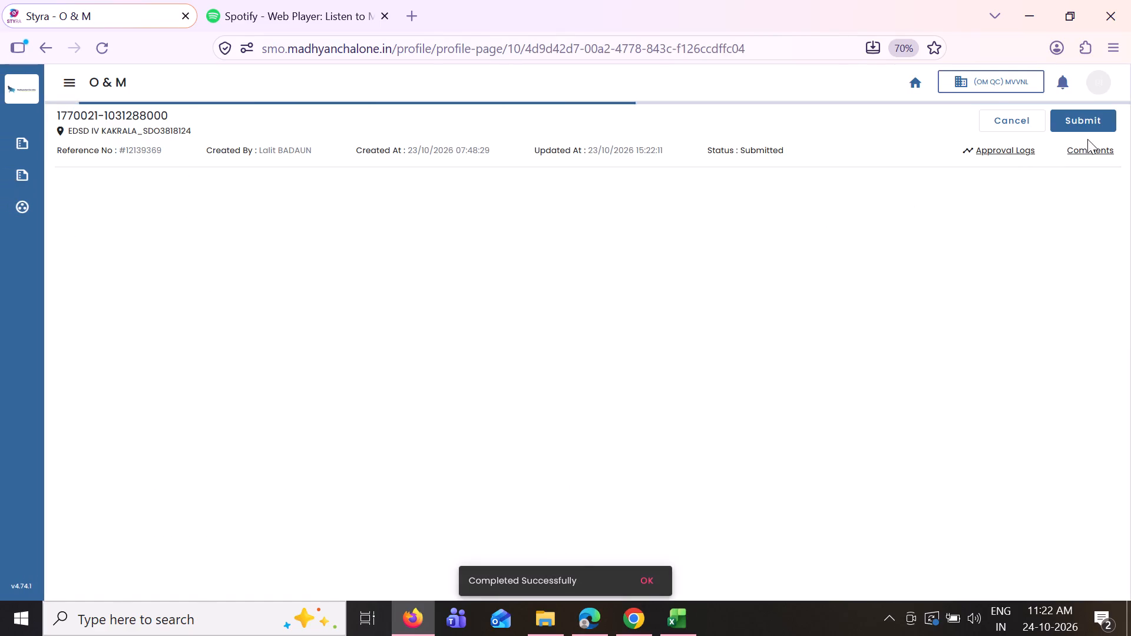
left_click(1090, 118)
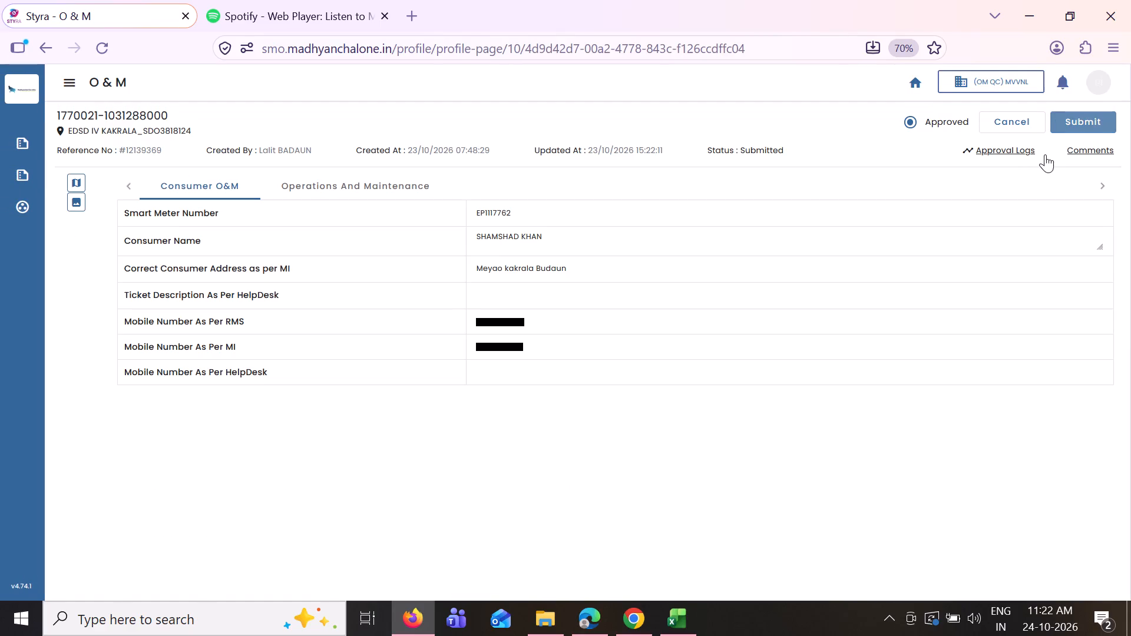
left_click(550, 286)
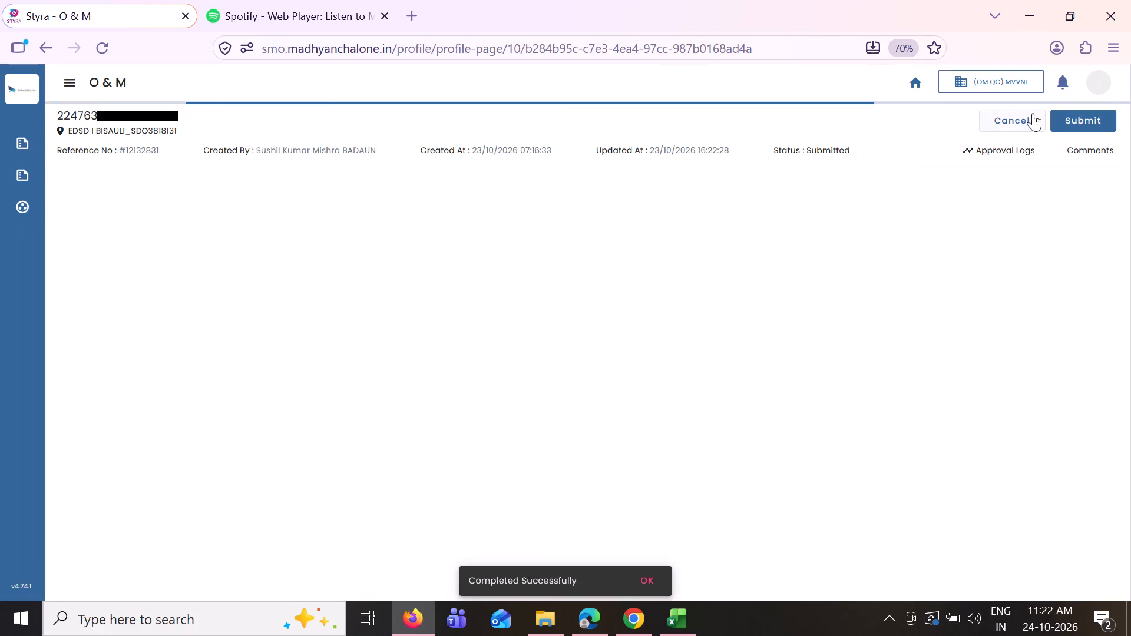
left_click(1077, 122)
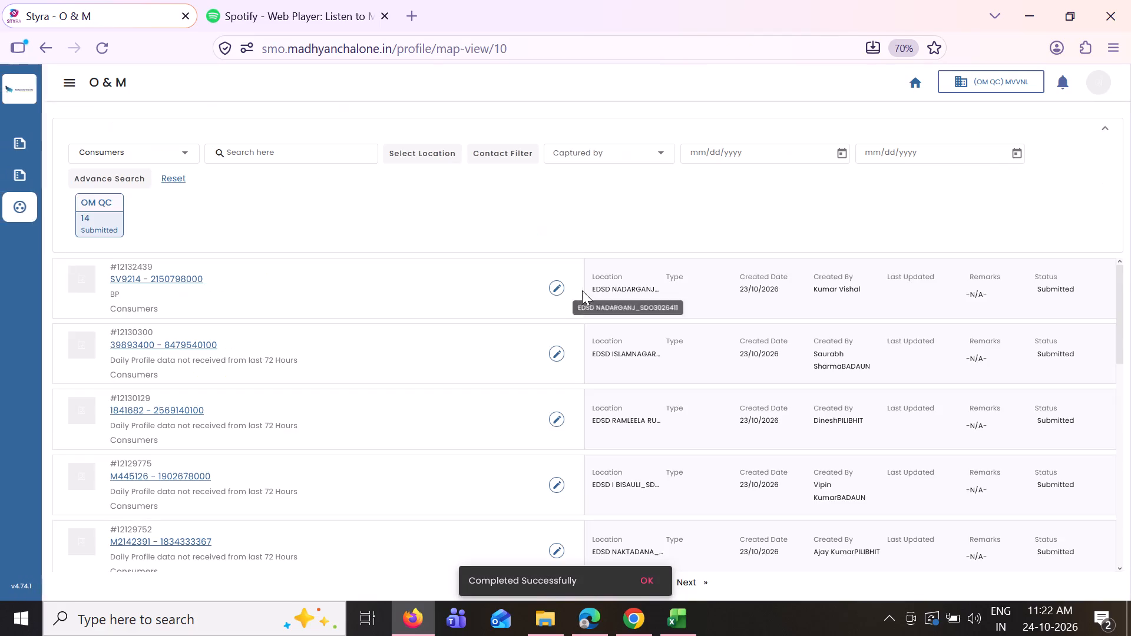
left_click(560, 283)
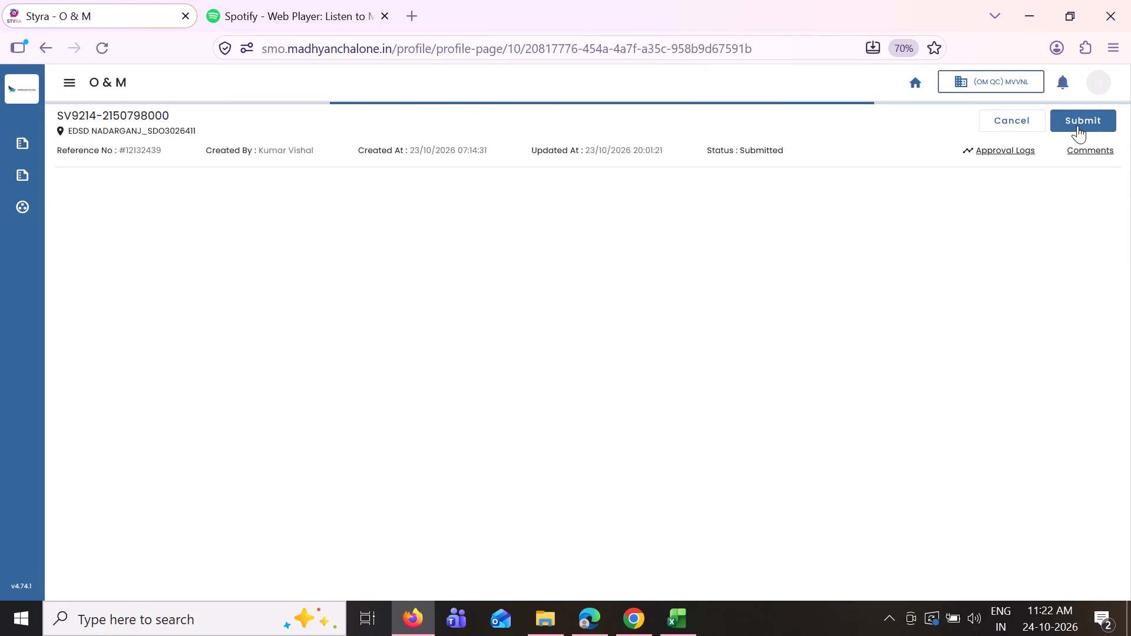
left_click(1082, 127)
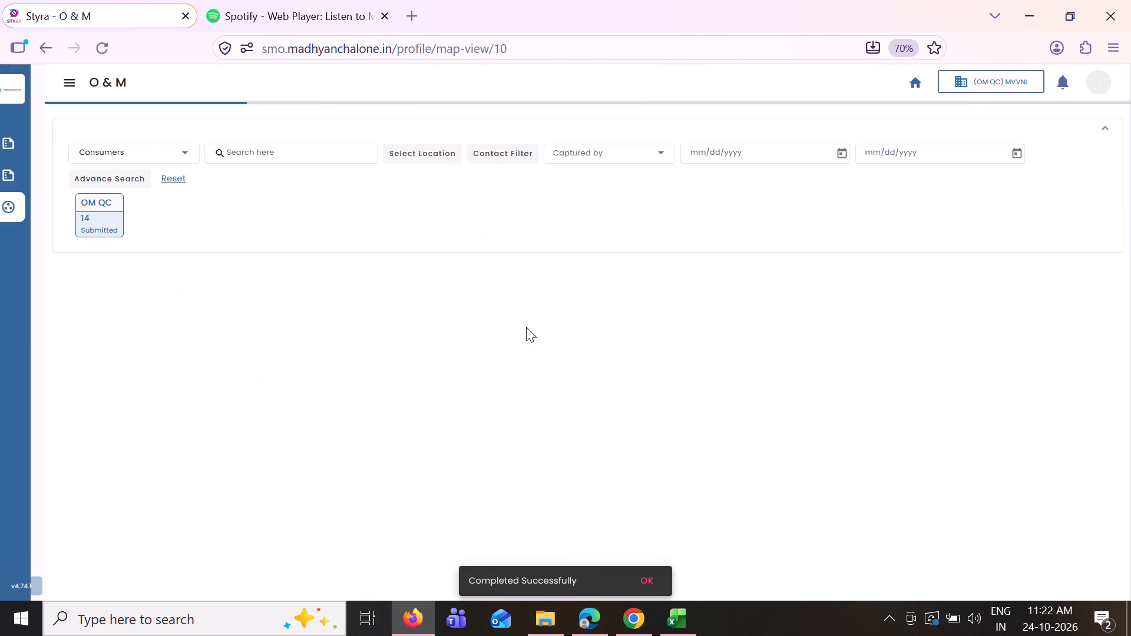
left_click(561, 286)
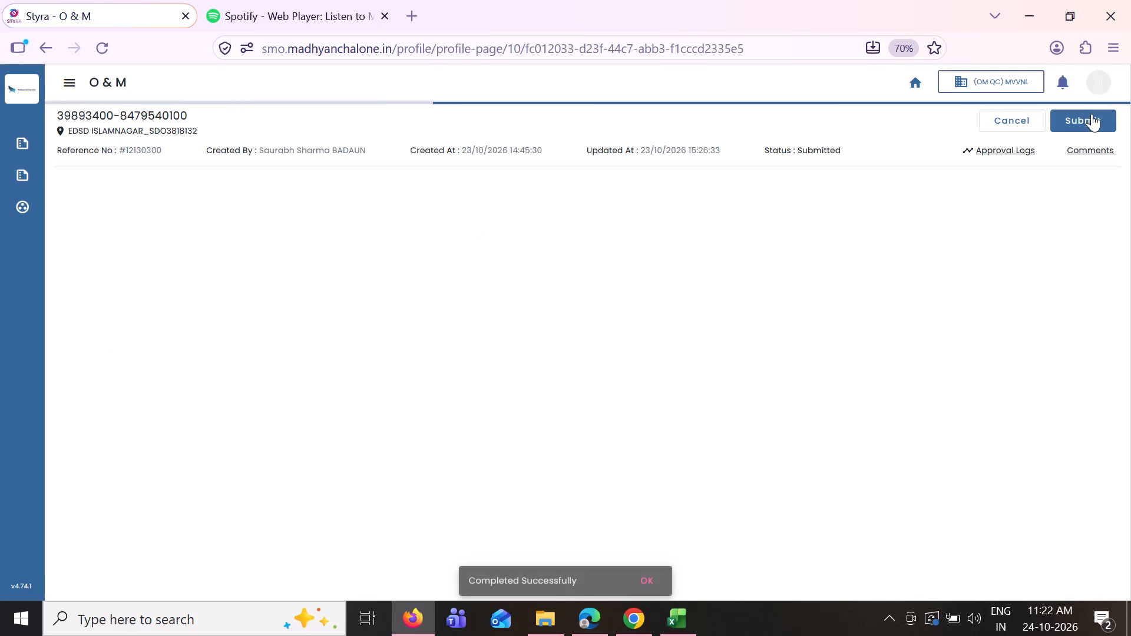
left_click(1092, 119)
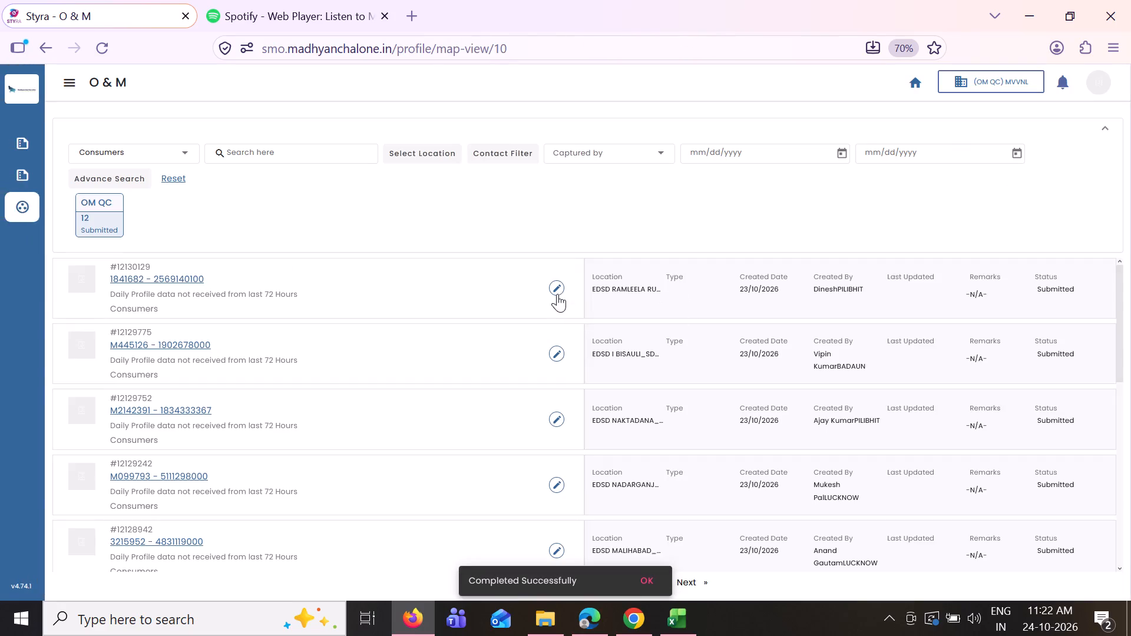
left_click(557, 294)
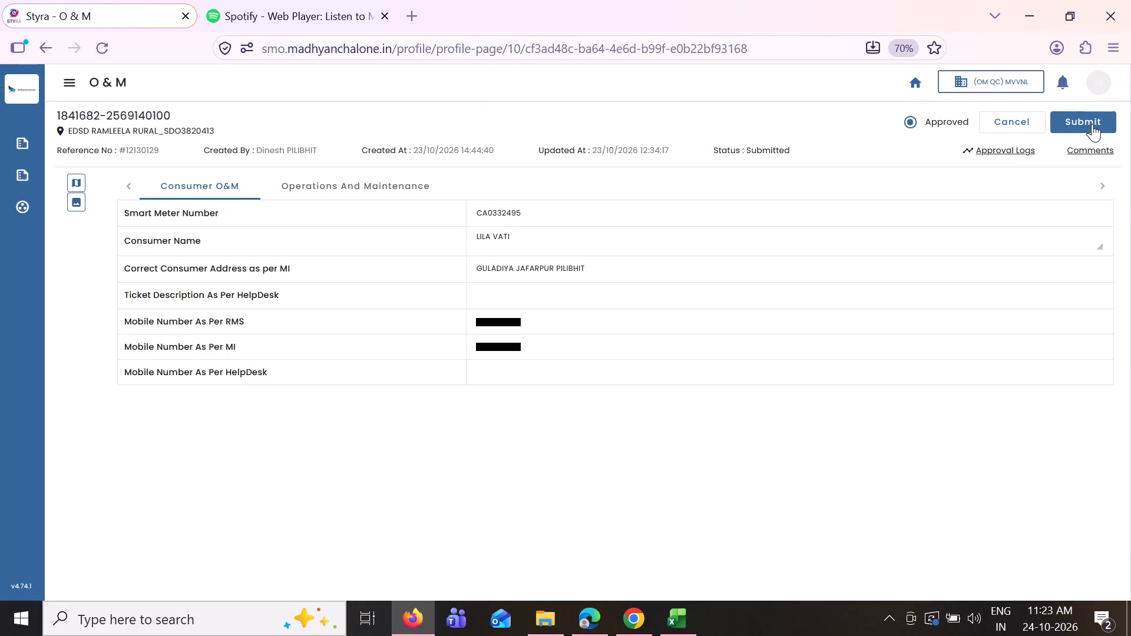
left_click(1084, 126)
left_click(559, 284)
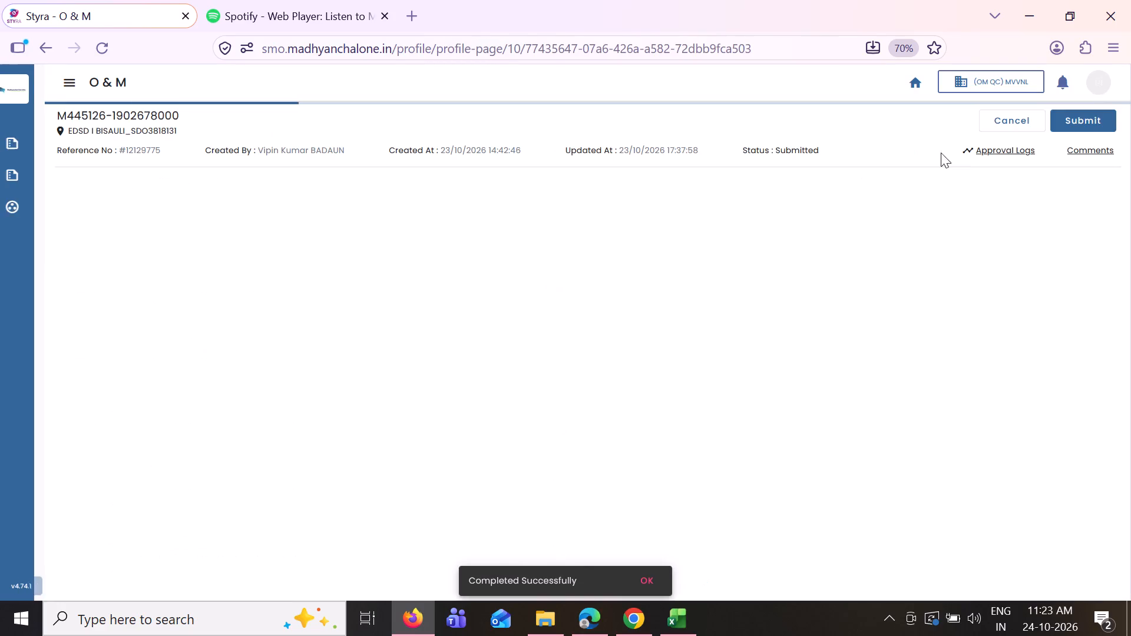
left_click(1076, 122)
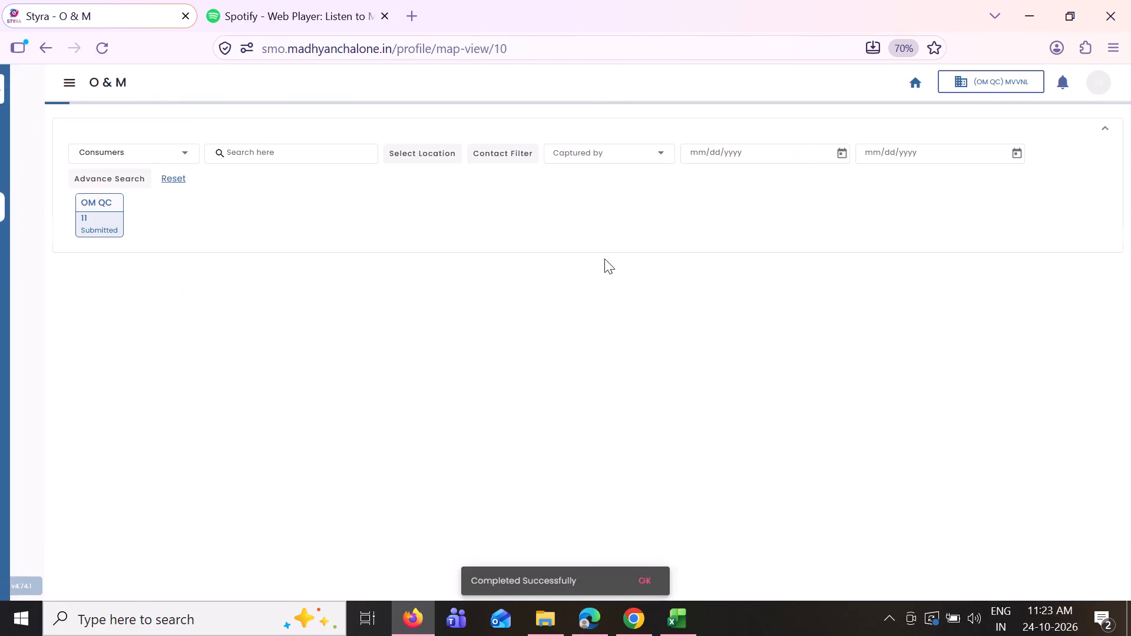
left_click(564, 284)
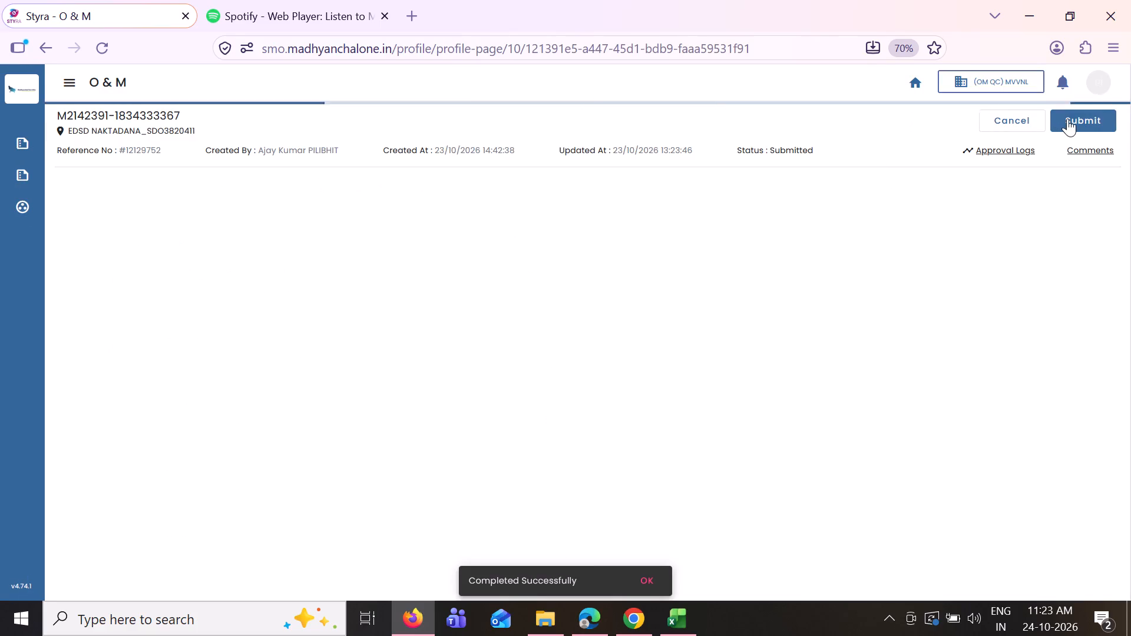
left_click(1070, 120)
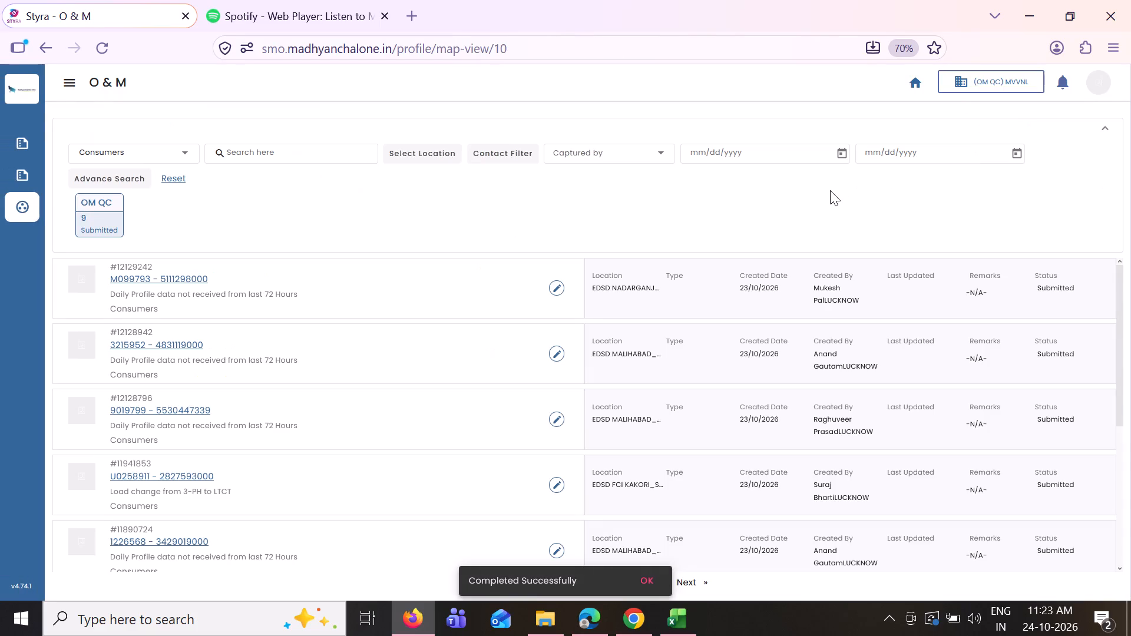
left_click(557, 289)
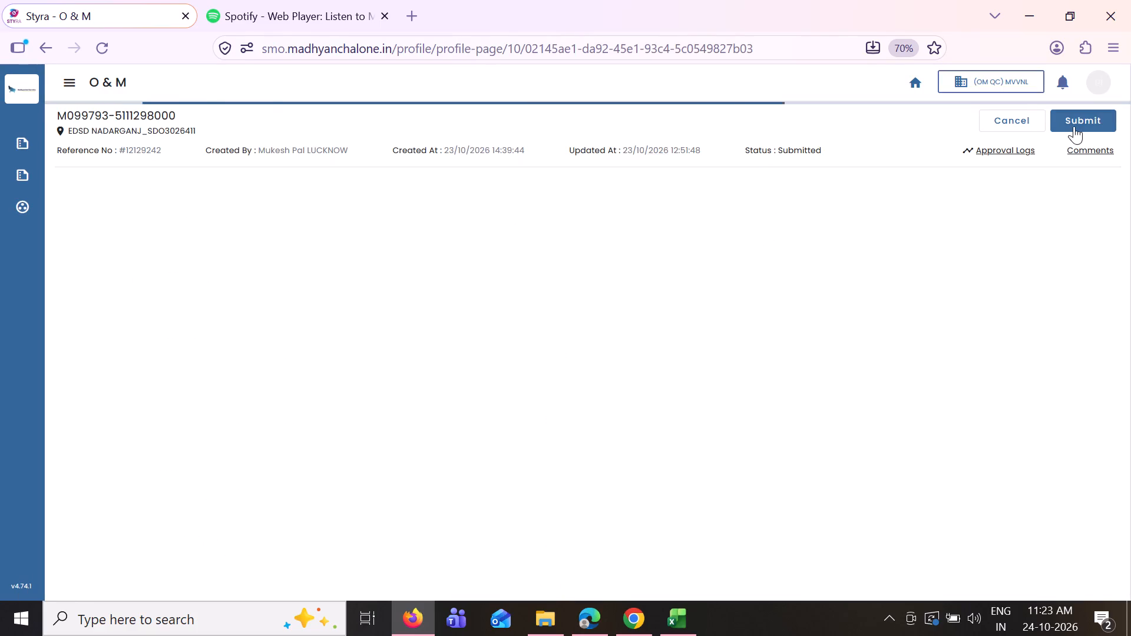
left_click(1087, 123)
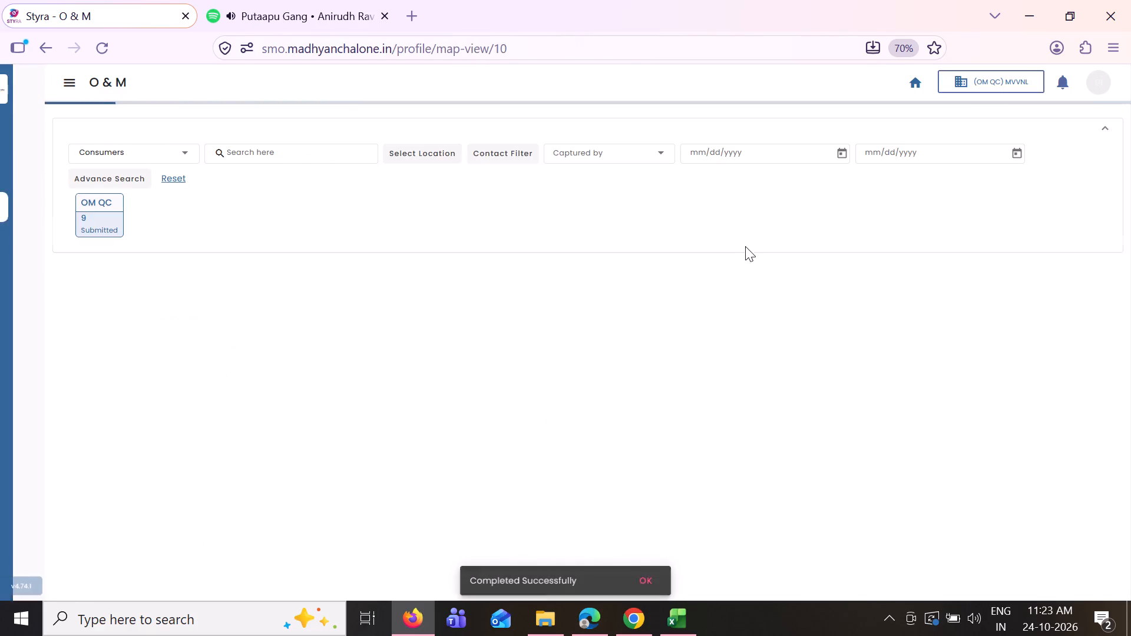
left_click(555, 289)
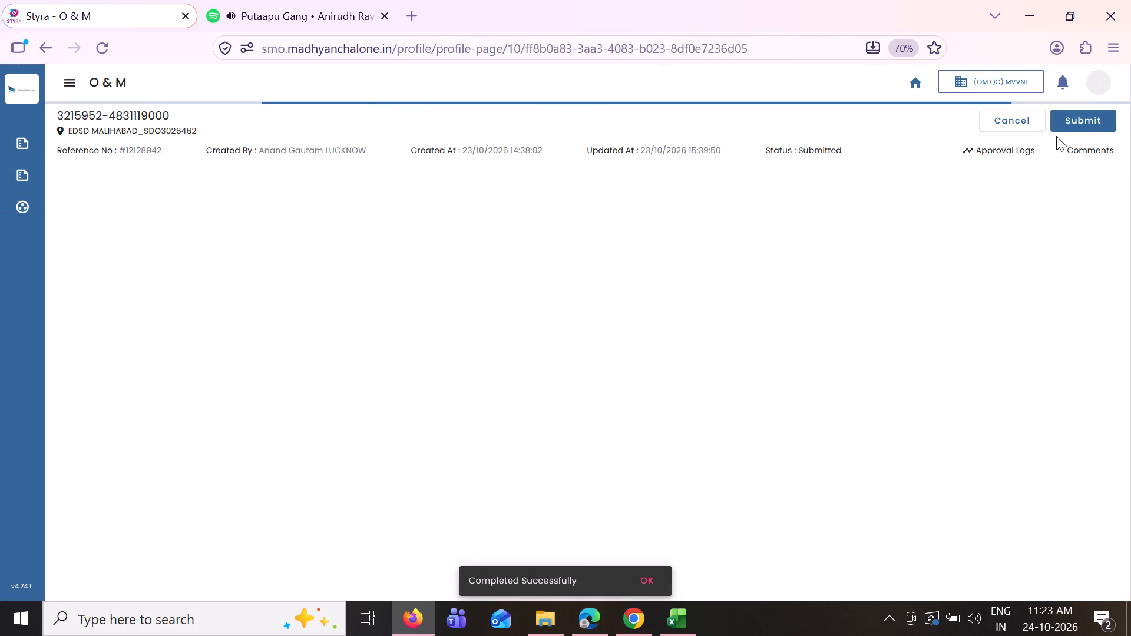
left_click(1088, 122)
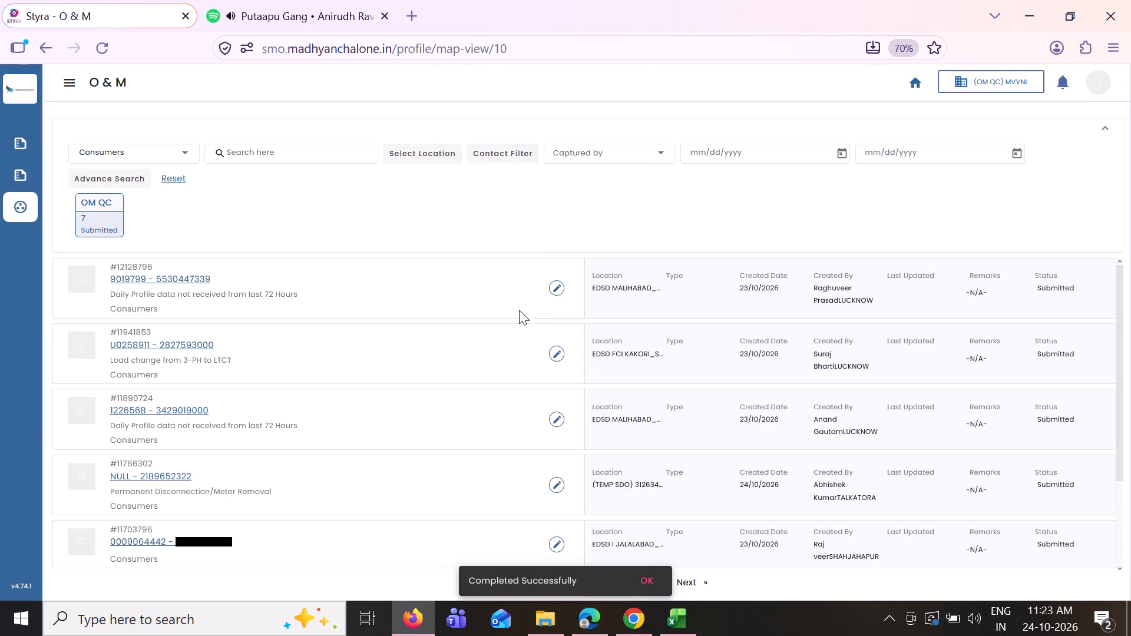
double_click(548, 294)
left_click(571, 289)
left_click(565, 291)
left_click(564, 289)
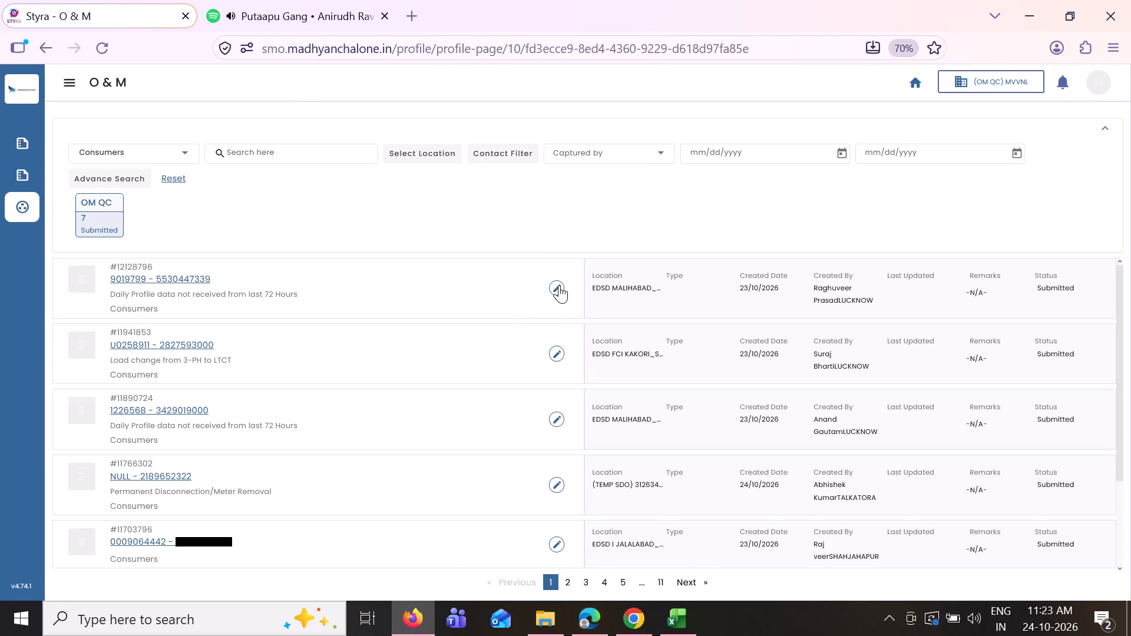
left_click(1073, 120)
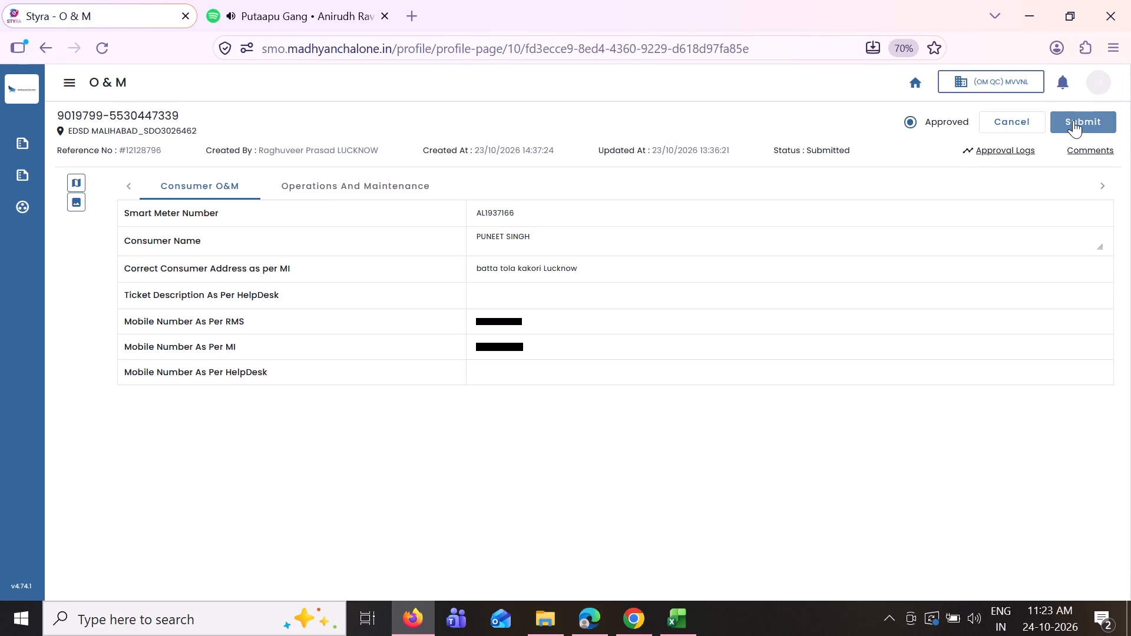
left_click(554, 292)
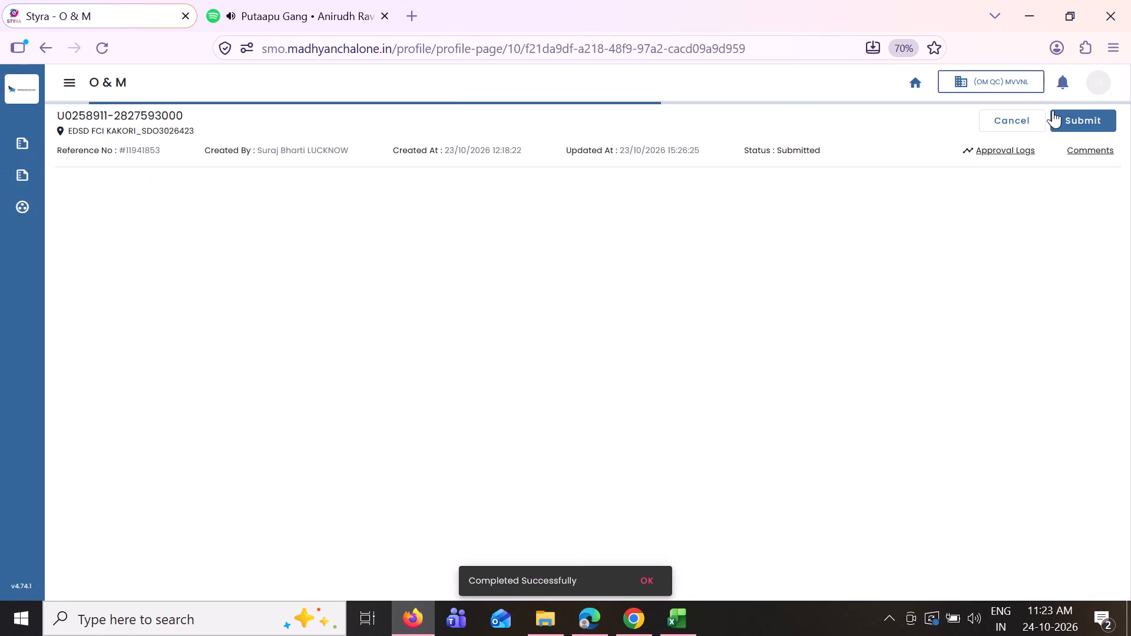
left_click(1082, 122)
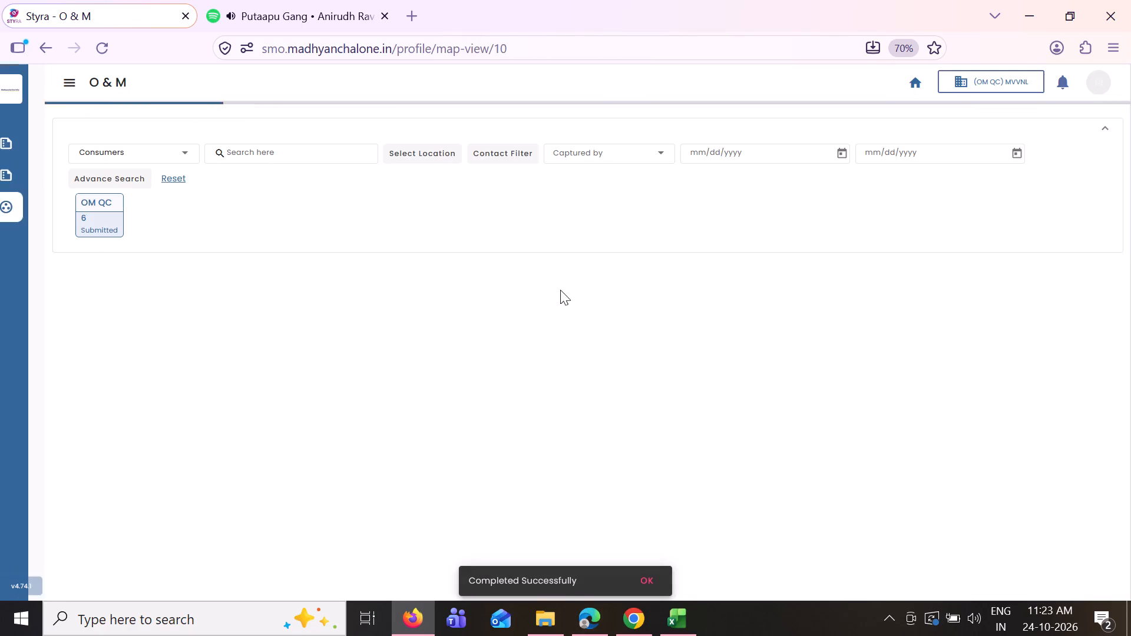
left_click(545, 288)
left_click(560, 291)
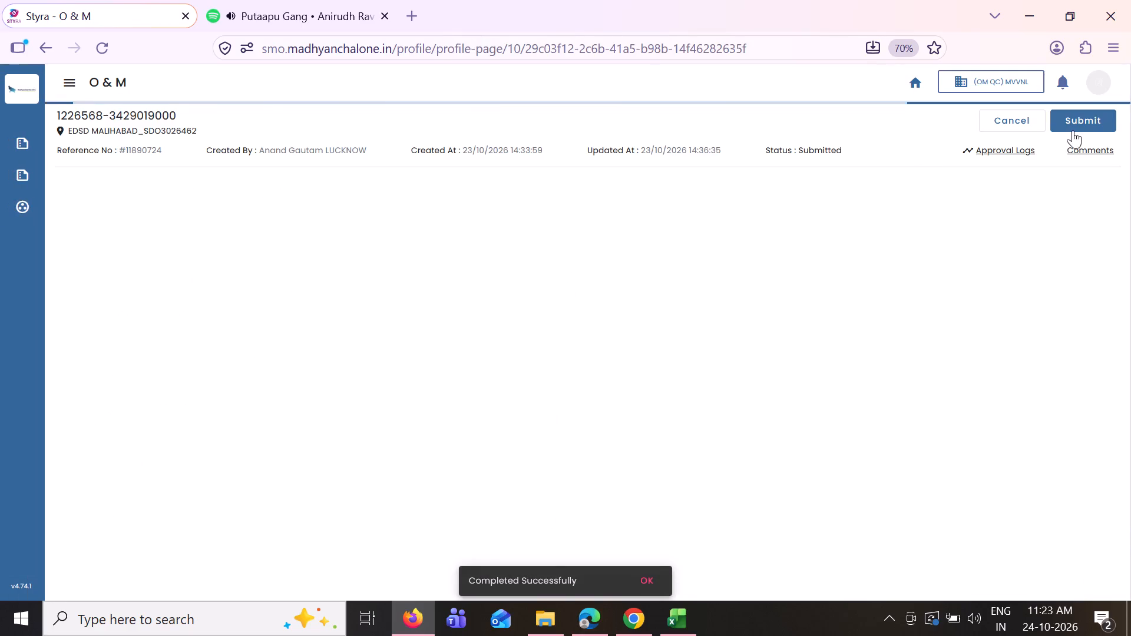
left_click(1080, 125)
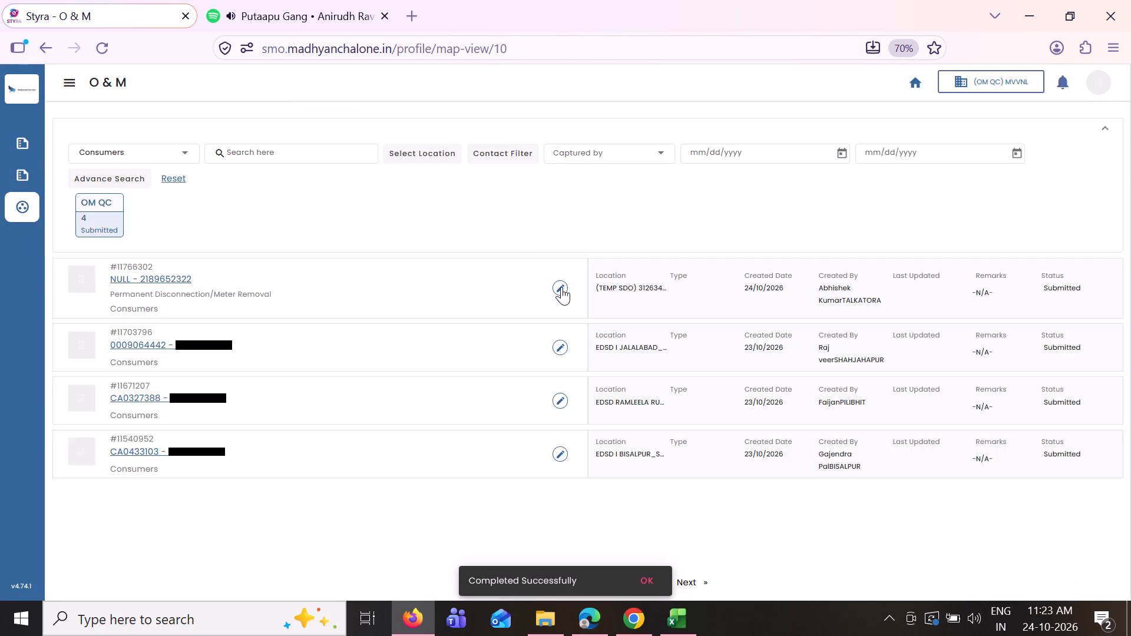
left_click(561, 287)
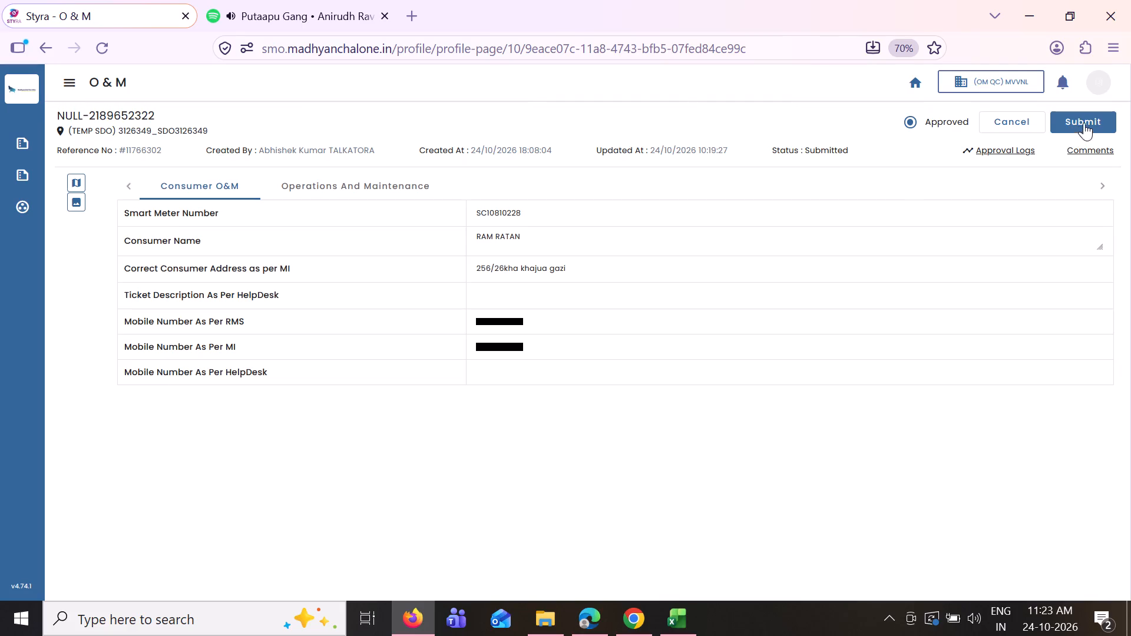
left_click(1086, 118)
left_click(567, 280)
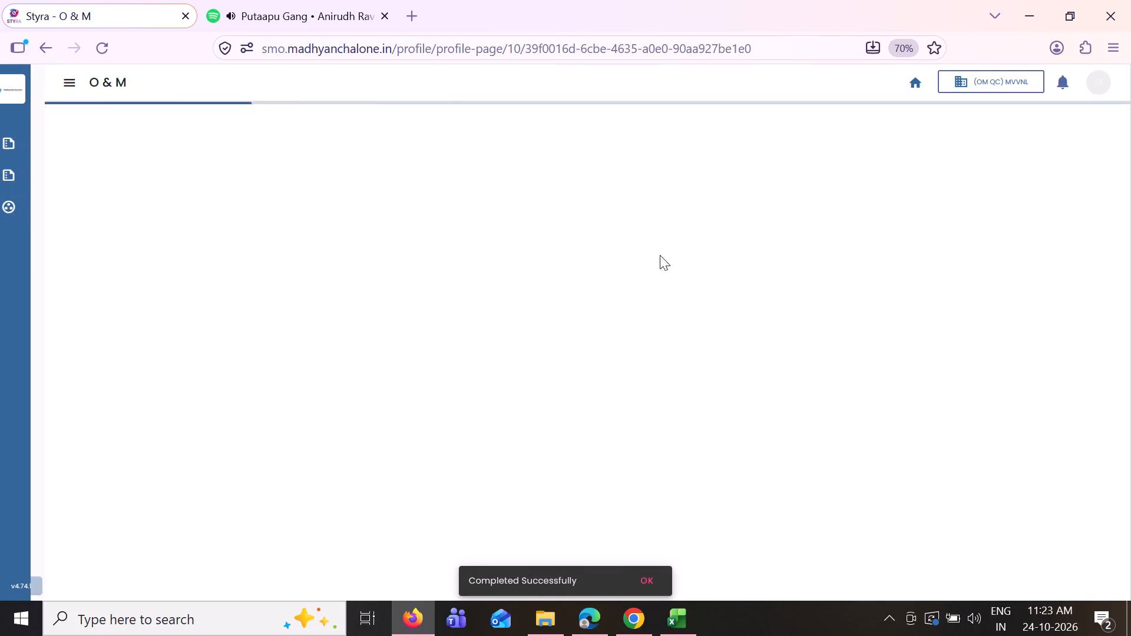
left_click(1090, 124)
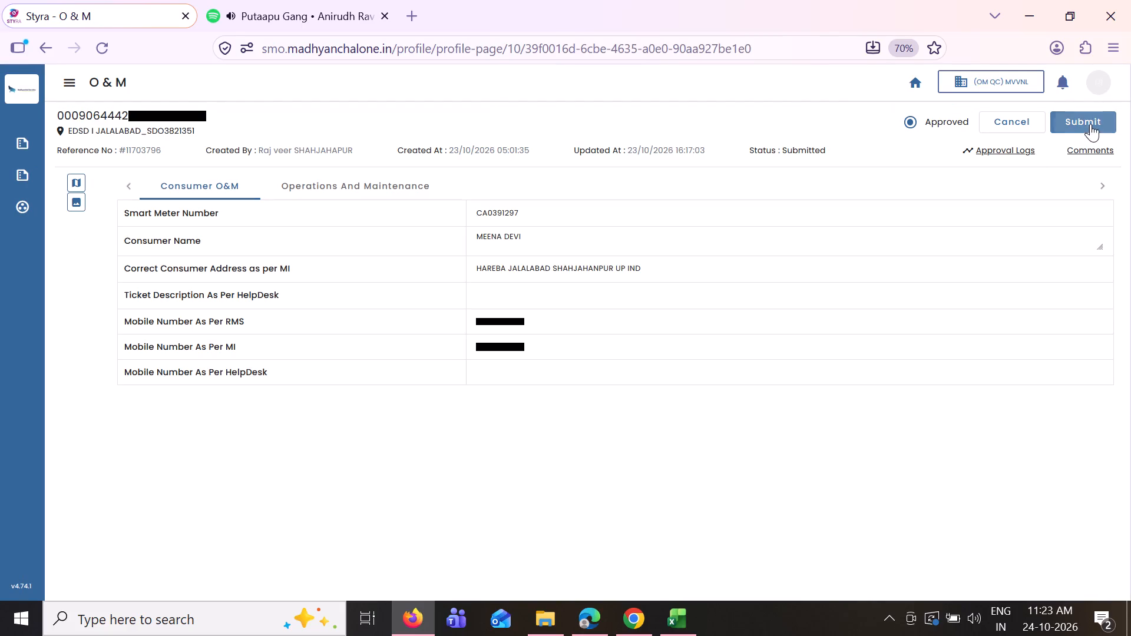
left_click(561, 277)
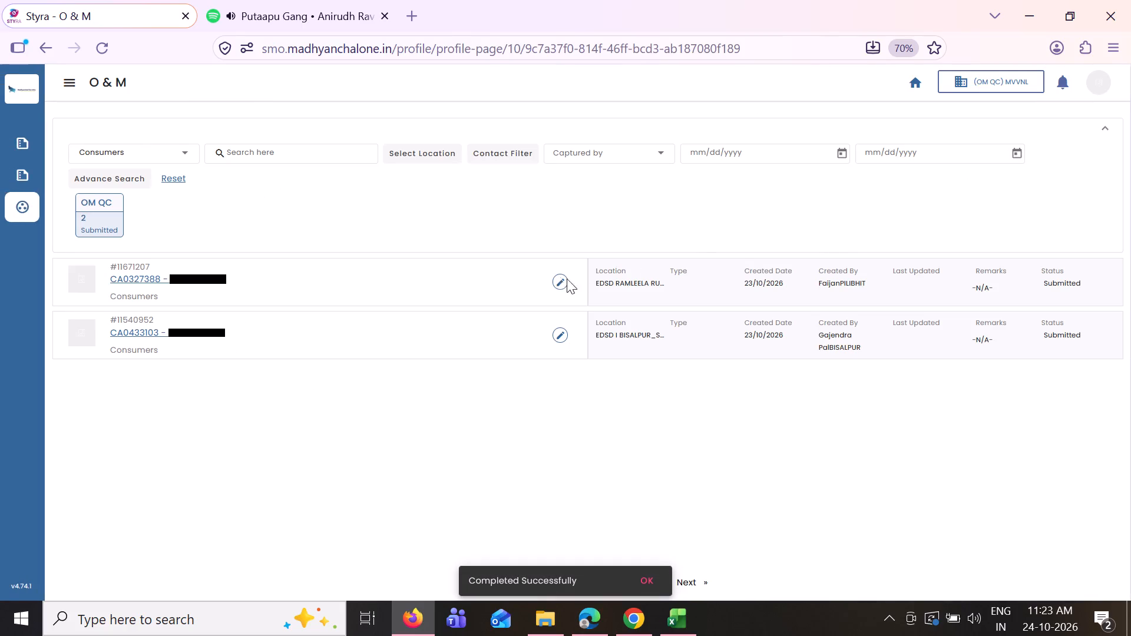
left_click(1093, 112)
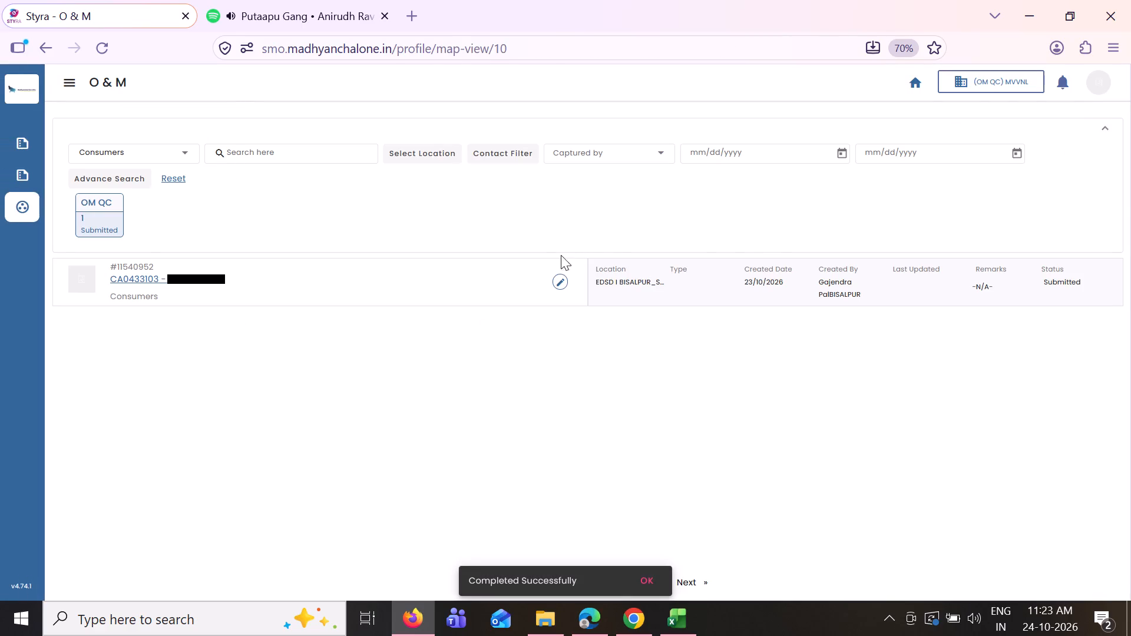
left_click(564, 283)
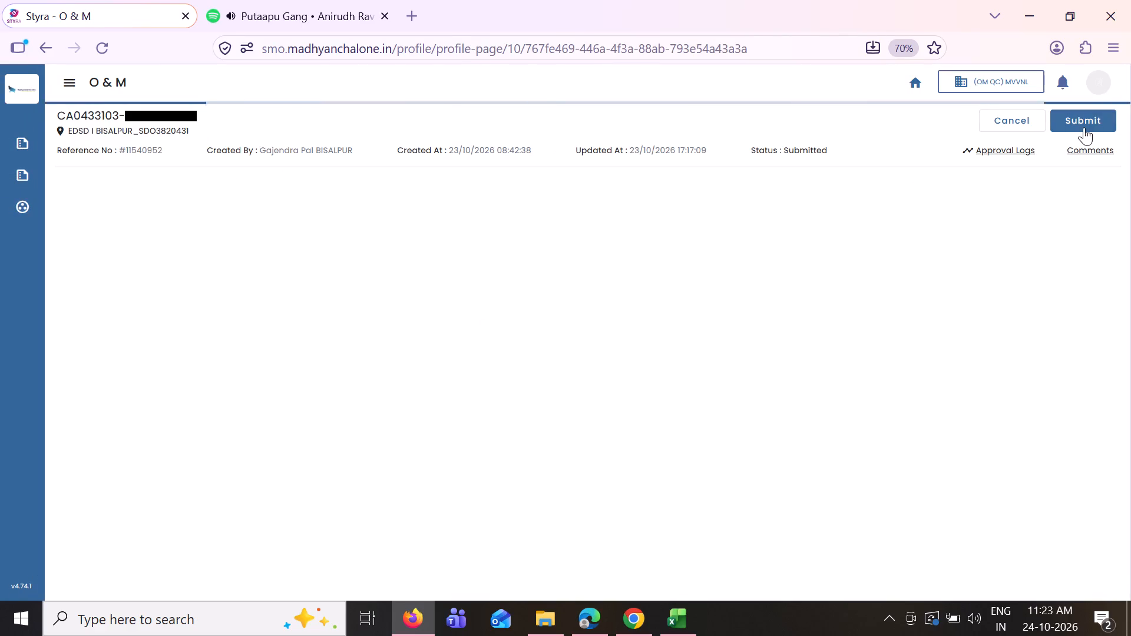
left_click(1084, 127)
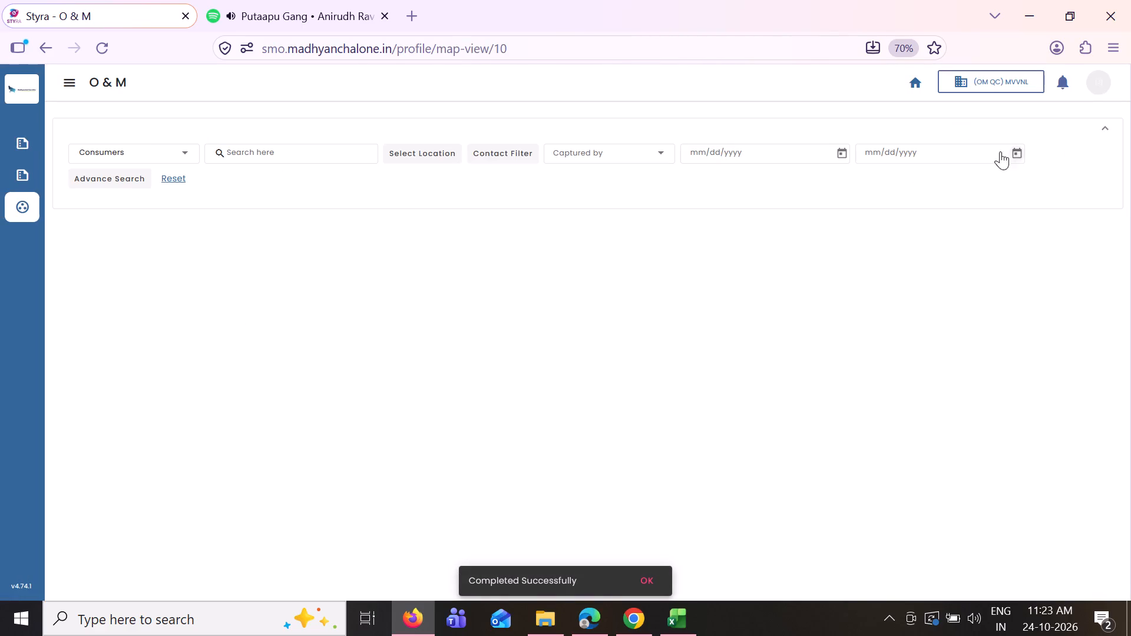
Go to the DT O&M records and submit as Approved the distribution transformer records #12536769 and #12536566.
left_click(26, 207)
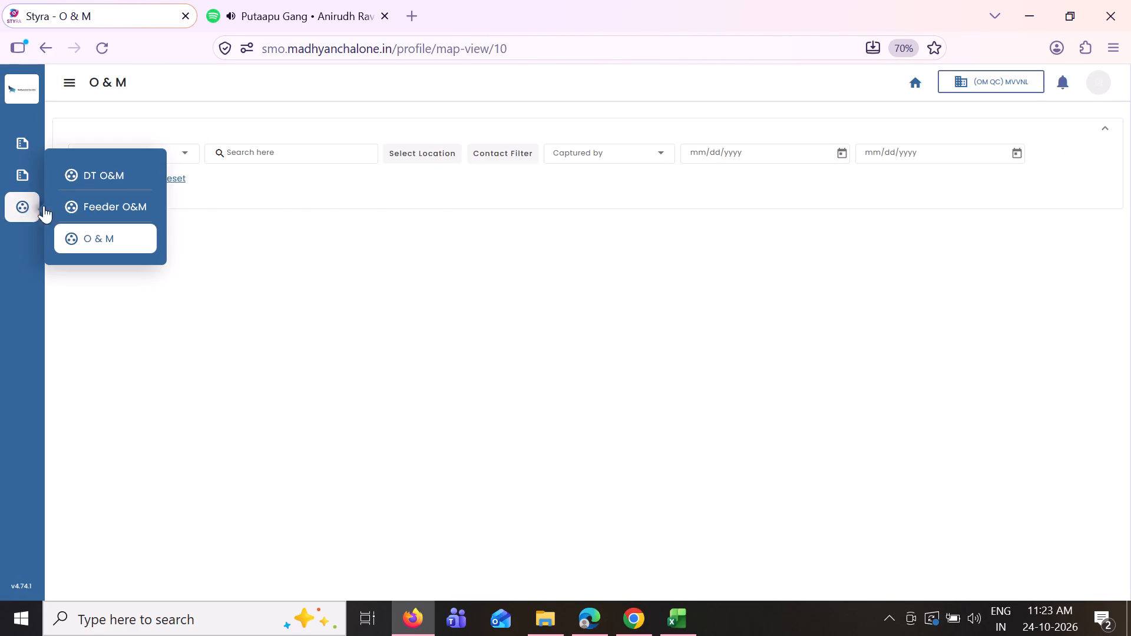
left_click(140, 163)
left_click(102, 228)
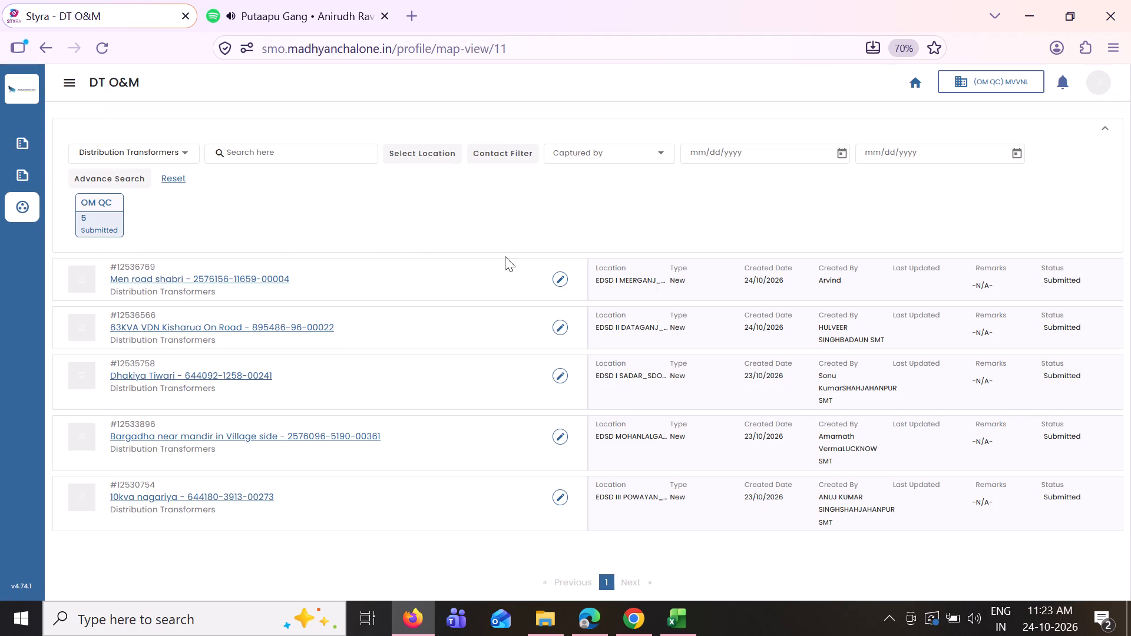
left_click(564, 279)
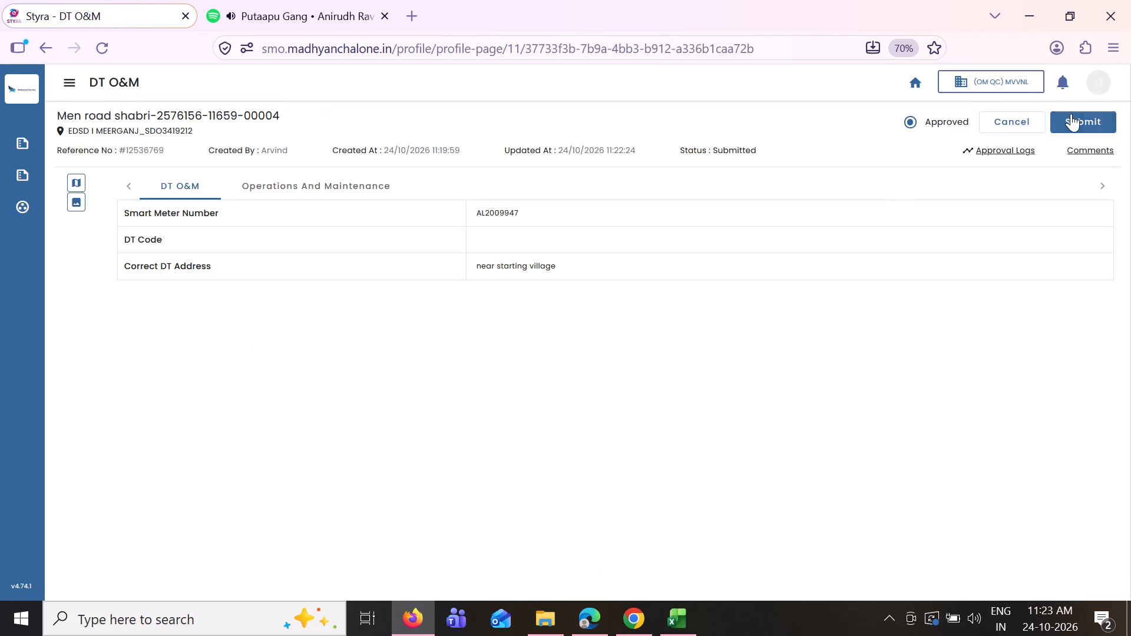
left_click_drag(1071, 114, 1061, 118)
left_click(568, 275)
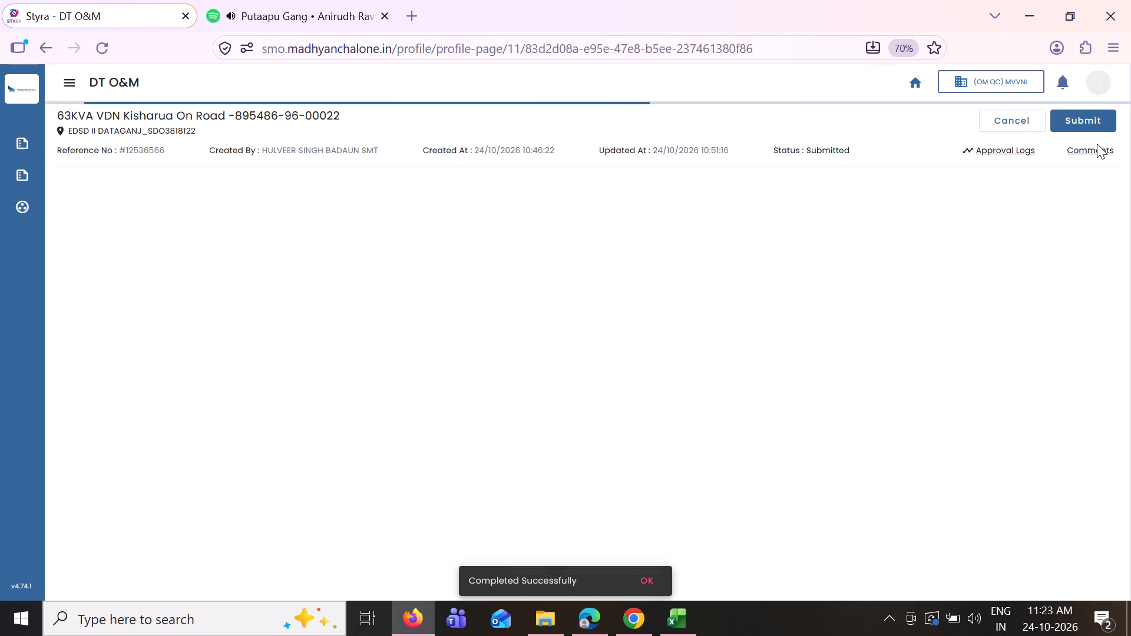
left_click(1089, 121)
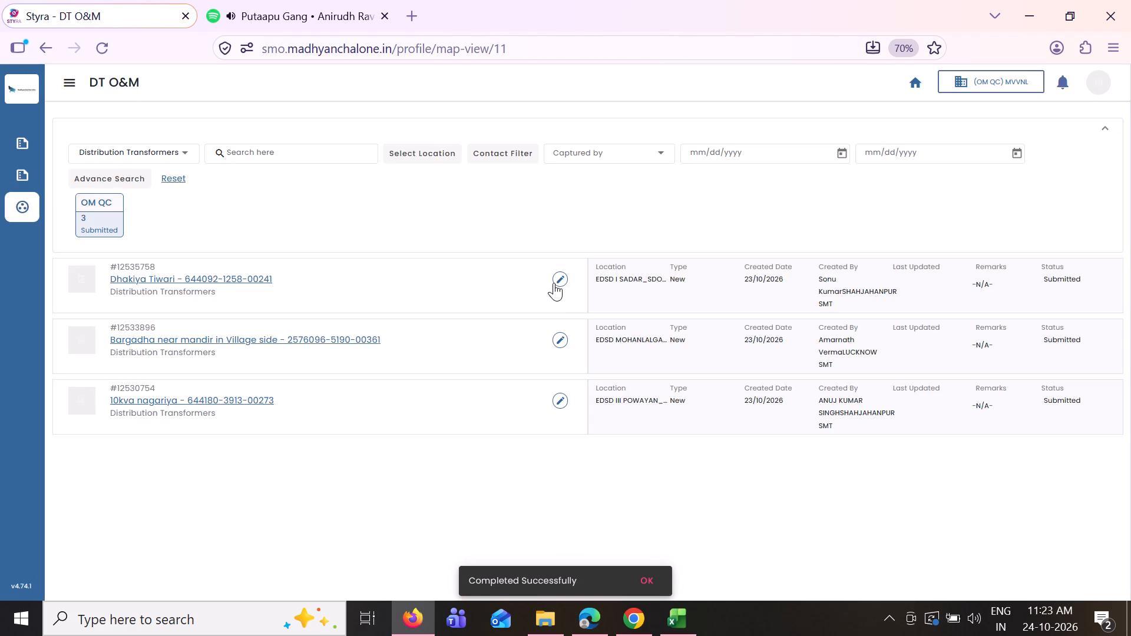
Open and submit as Approved the remaining DT O&M records #12535758, #12533896 and #12530754, one after another.
left_click(554, 283)
left_click(1078, 122)
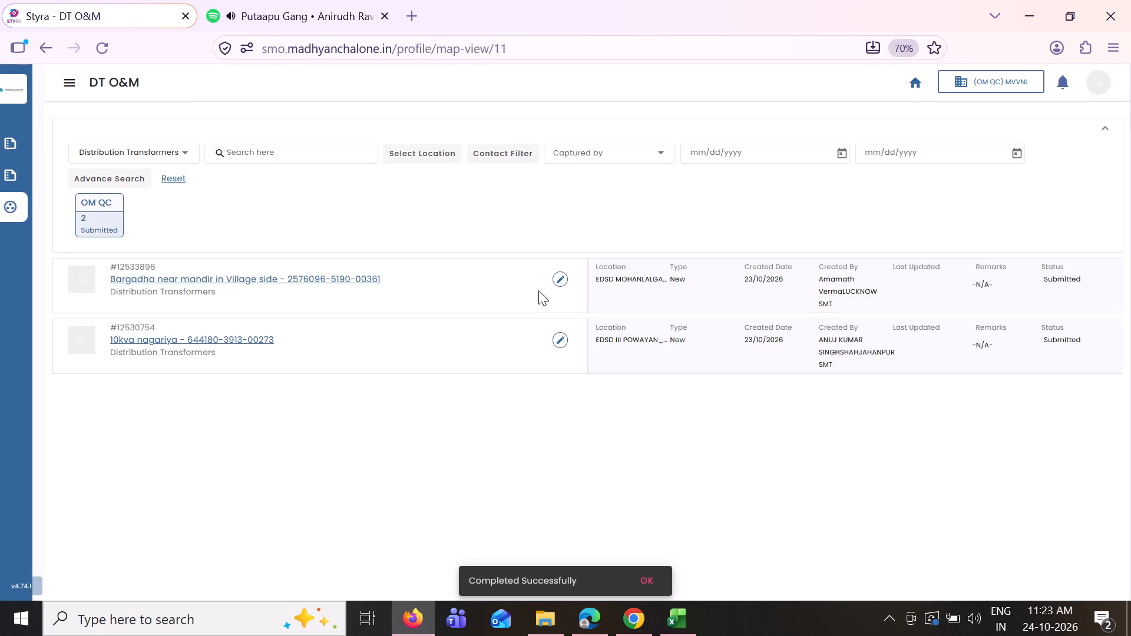
left_click(557, 287)
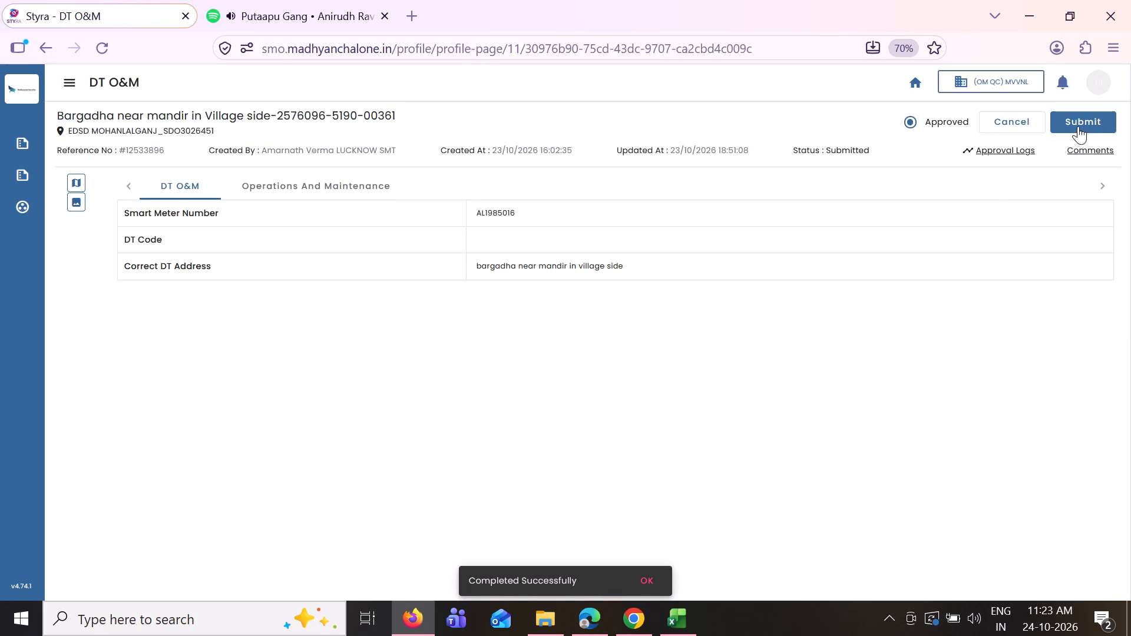
left_click(1064, 128)
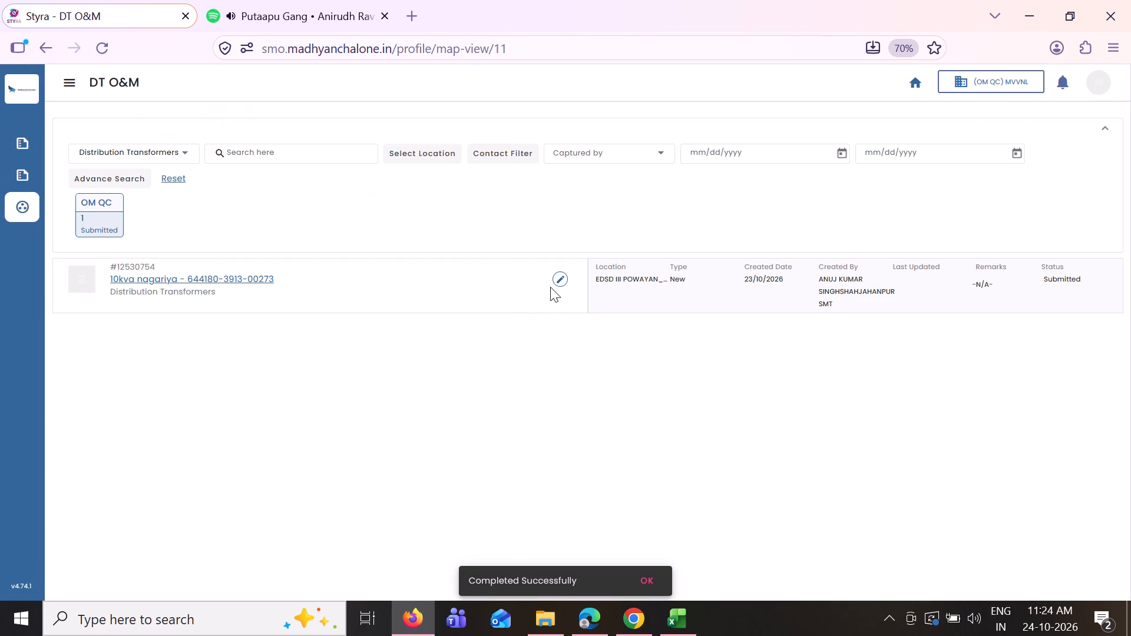
left_click(557, 284)
left_click(1094, 121)
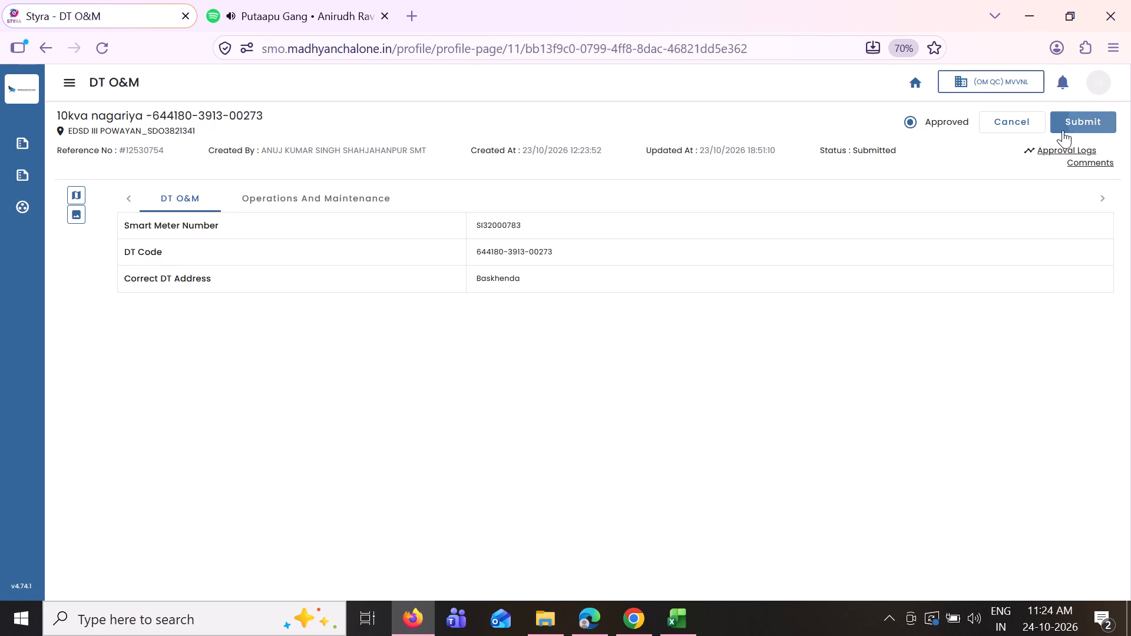
Check the O & M consumer list again for any remaining submitted records.
left_click(30, 220)
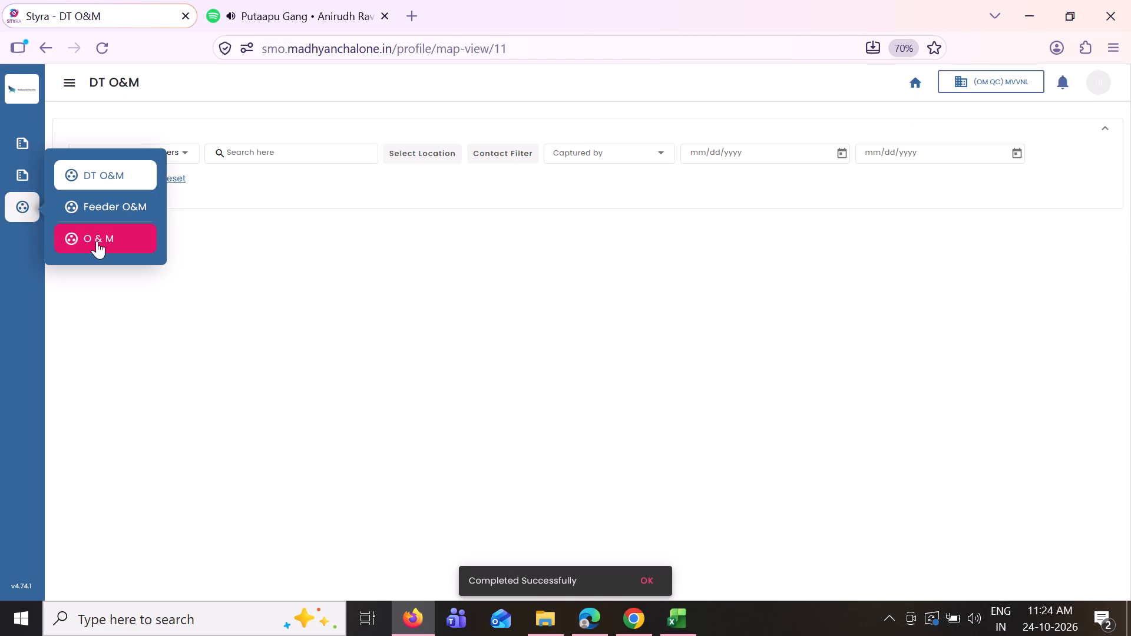
left_click(97, 241)
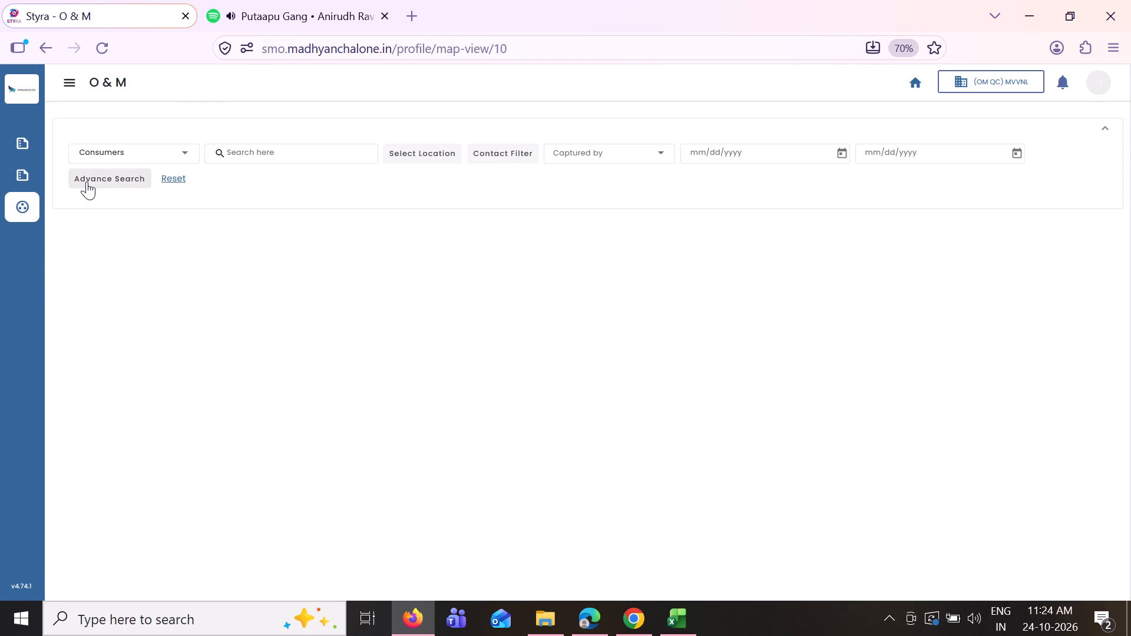
Open the Feeder O&M record list.
left_click(2, 215)
left_click(39, 210)
left_click(151, 203)
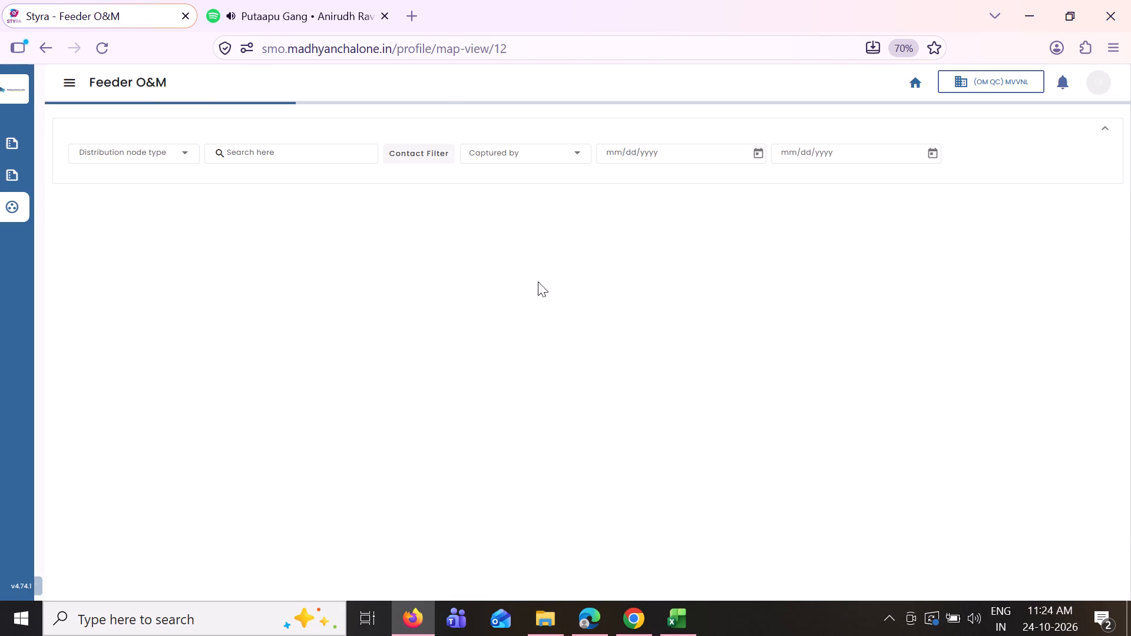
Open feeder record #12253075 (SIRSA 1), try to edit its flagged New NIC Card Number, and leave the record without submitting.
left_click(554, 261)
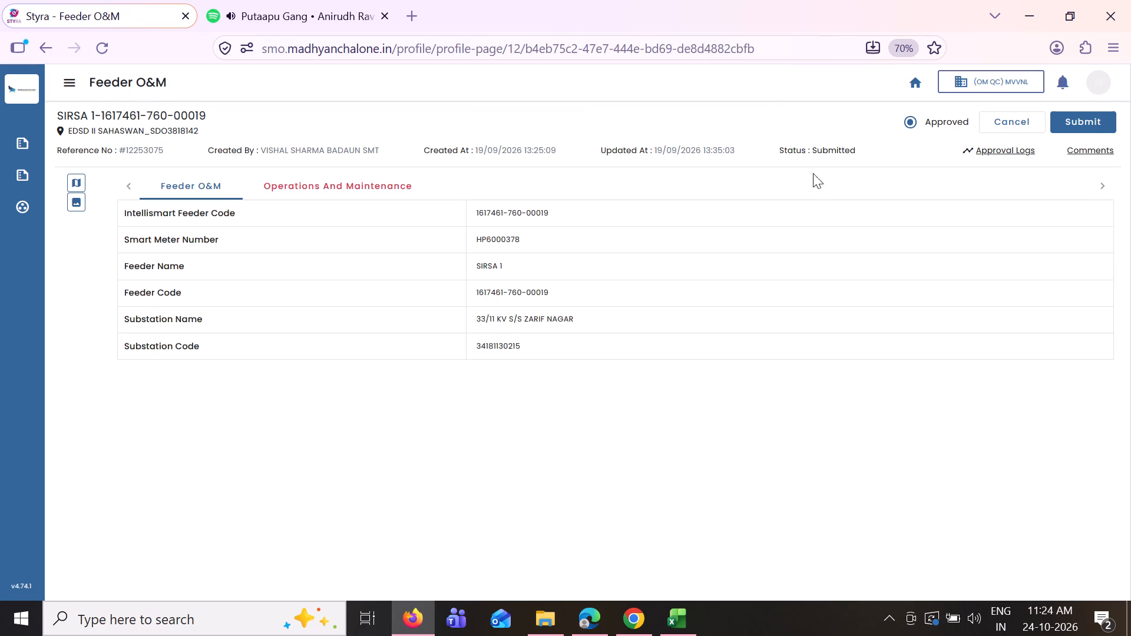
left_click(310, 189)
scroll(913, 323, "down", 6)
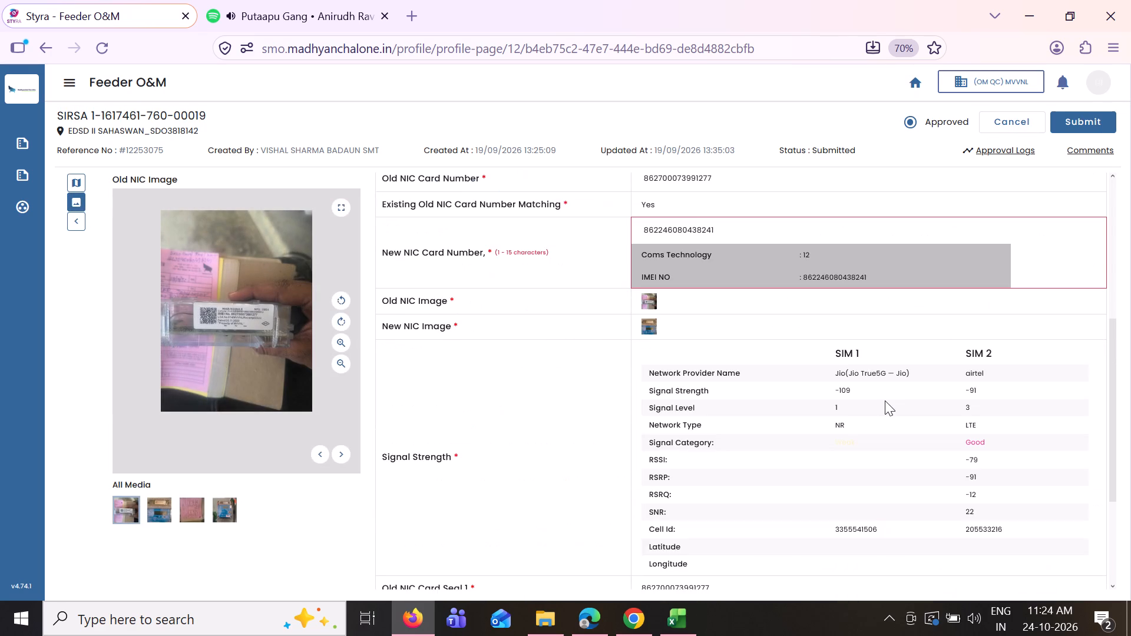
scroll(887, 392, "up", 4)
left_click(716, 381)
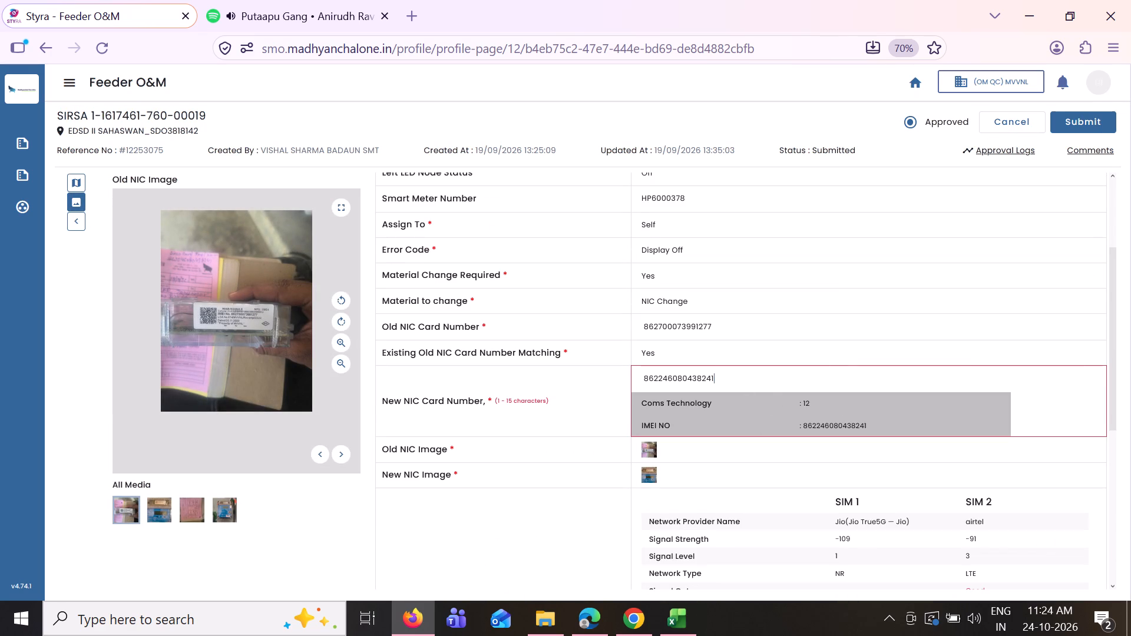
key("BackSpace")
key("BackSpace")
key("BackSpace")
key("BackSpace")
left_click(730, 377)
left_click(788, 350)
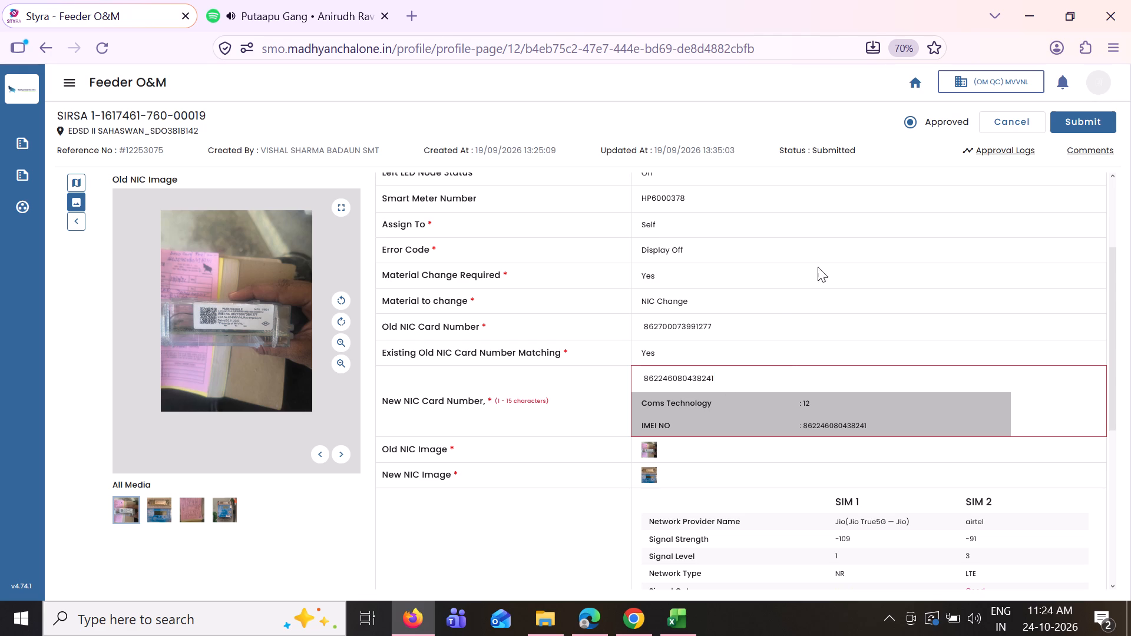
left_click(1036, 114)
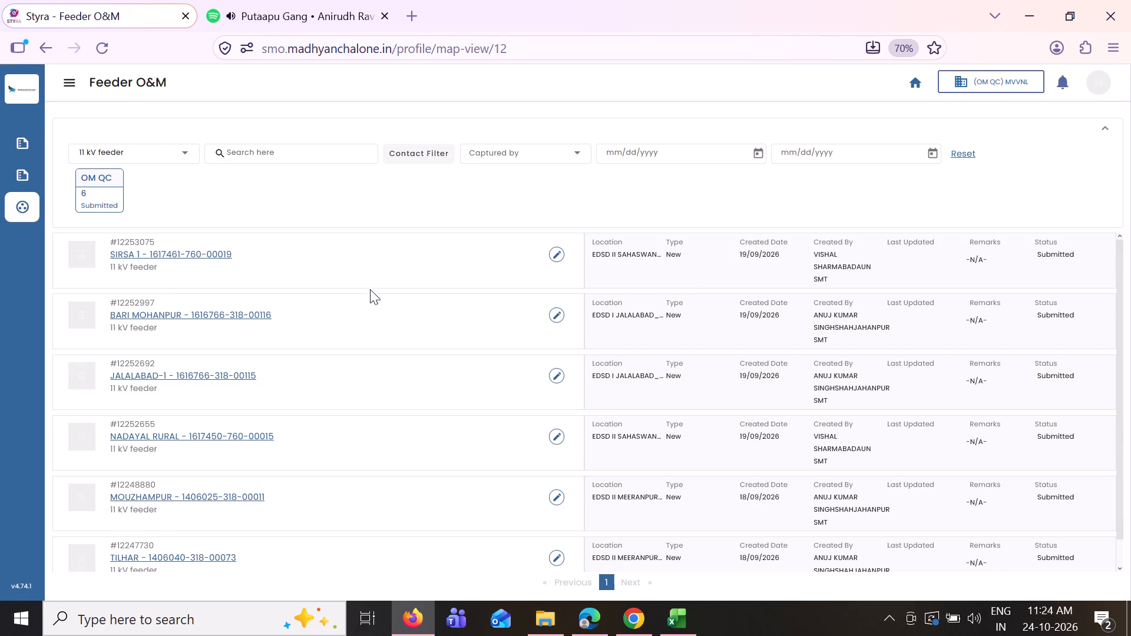